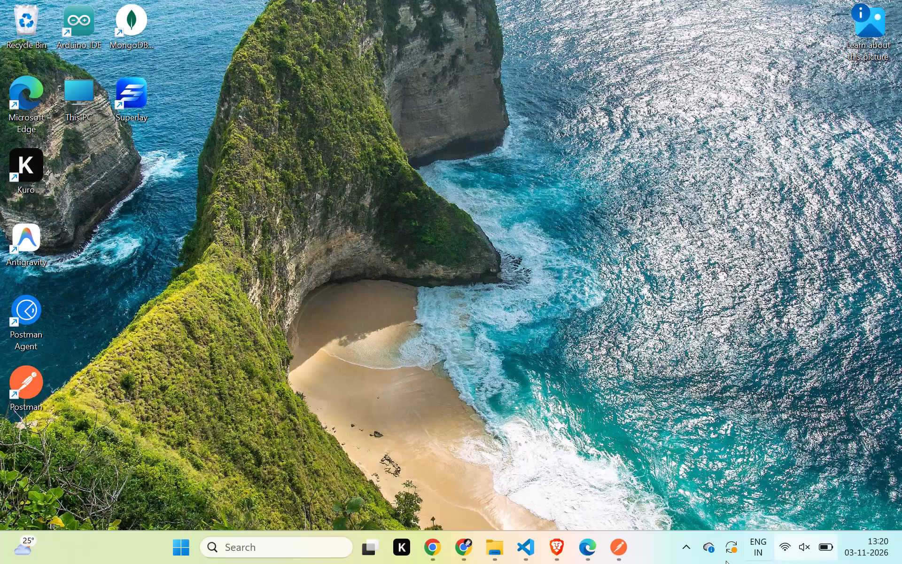
Switch to the Chrome window showing the course portal and continue past the error page to the home schedule.
{"action": "left_click", "coordinate": [428, 546]}
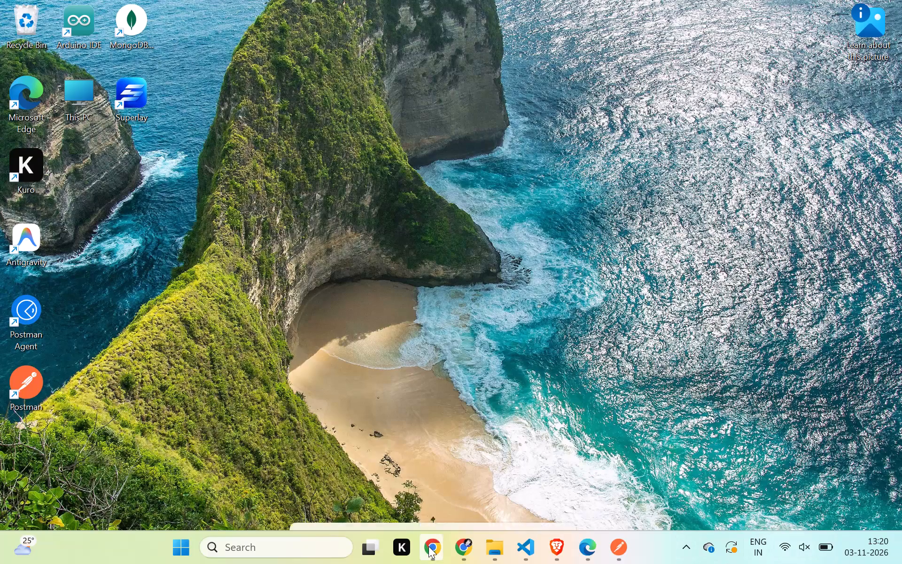
{"action": "left_click", "coordinate": [394, 472]}
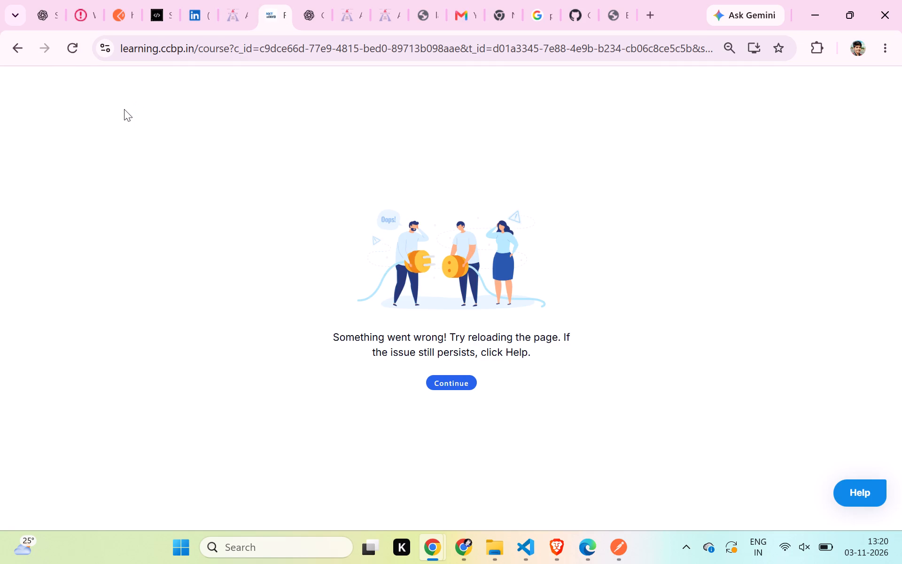
{"action": "left_click", "coordinate": [457, 382]}
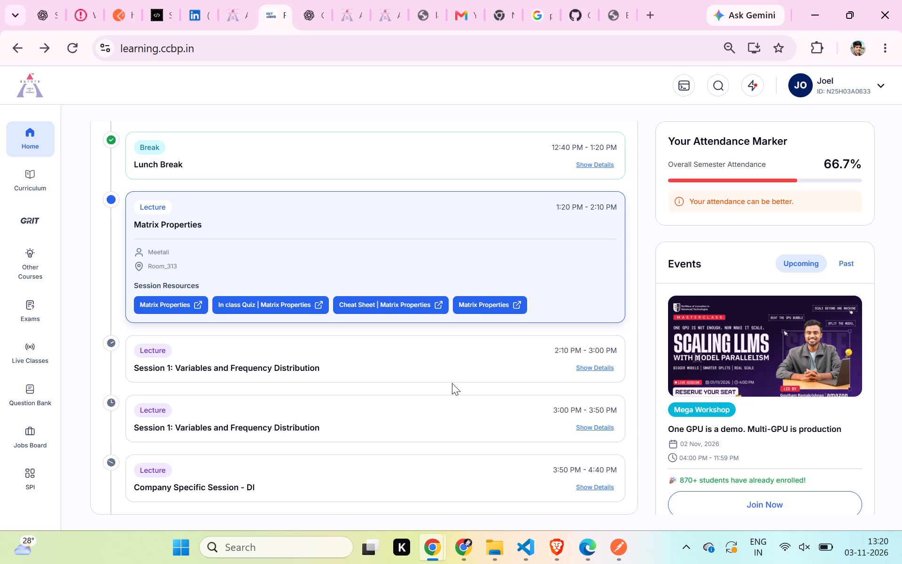
Open the session resource of the 9:20 AM Coding Practice on doubly and circular linked lists from today's schedule.
{"action": "scroll", "coordinate": [254, 269], "scroll_direction": "up", "scroll_amount": 4}
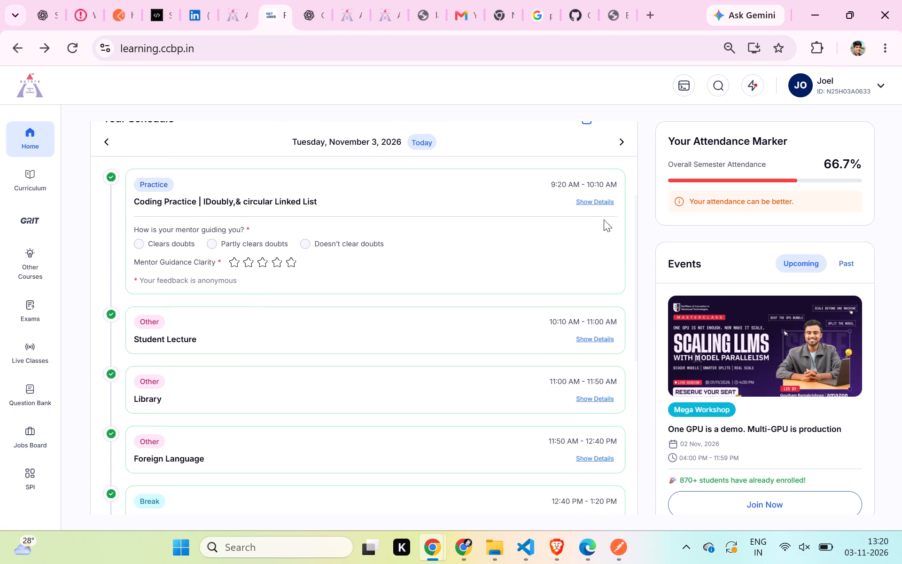
{"action": "left_click", "coordinate": [600, 199]}
{"action": "left_click", "coordinate": [167, 290]}
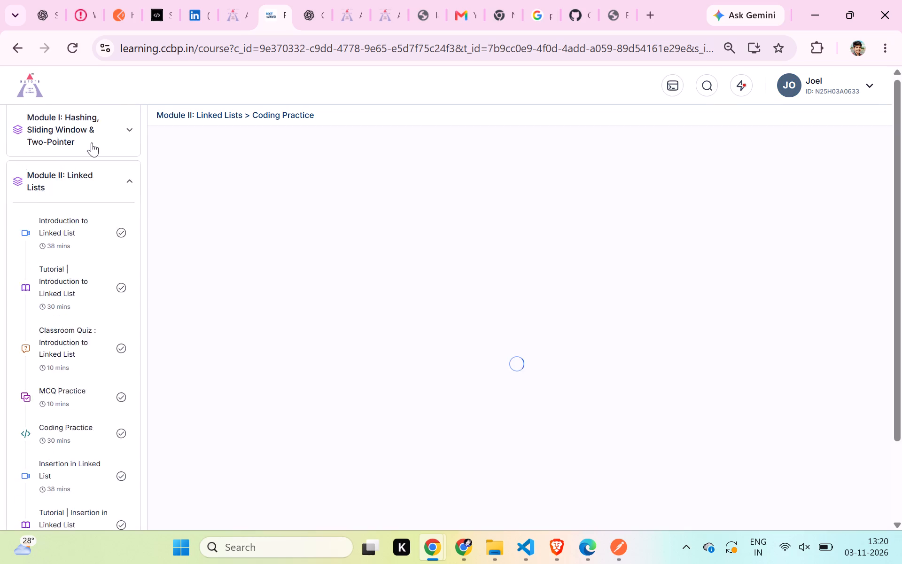
Browse the Module II: Linked Lists outline and open the Deletion in Linked List lesson.
{"action": "scroll", "coordinate": [85, 239], "scroll_direction": "up", "scroll_amount": 3}
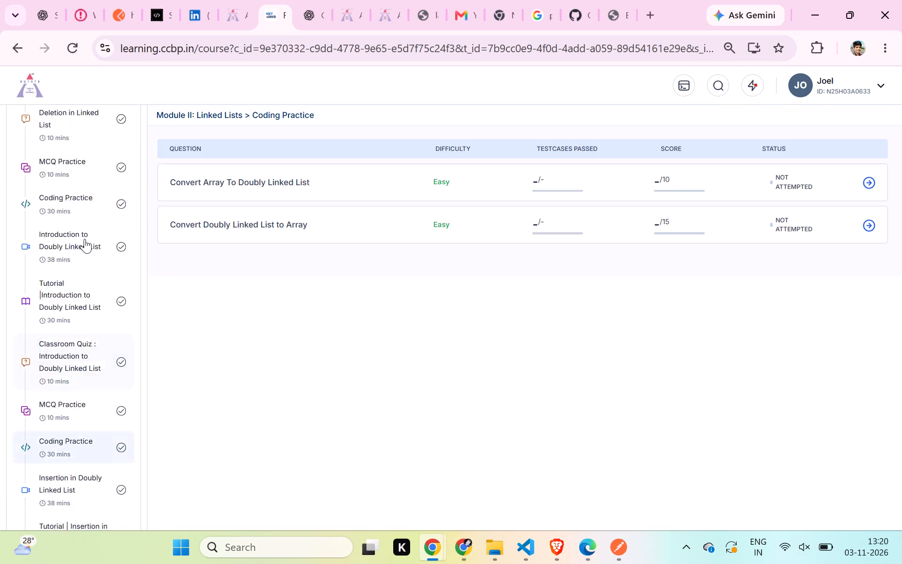
{"action": "scroll", "coordinate": [85, 239], "scroll_direction": "up", "scroll_amount": 5}
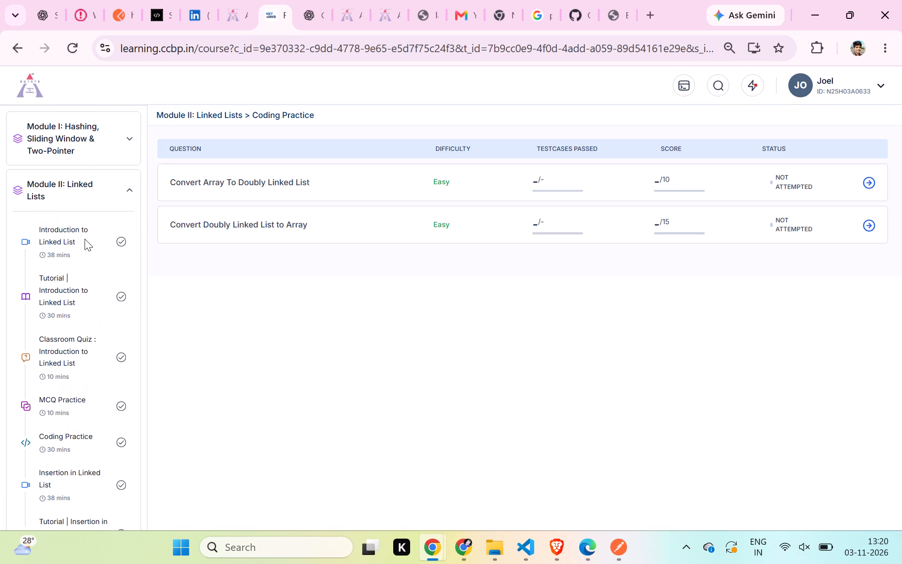
{"action": "scroll", "coordinate": [26, 394], "scroll_direction": "down", "scroll_amount": 1}
{"action": "scroll", "coordinate": [66, 423], "scroll_direction": "down", "scroll_amount": 1}
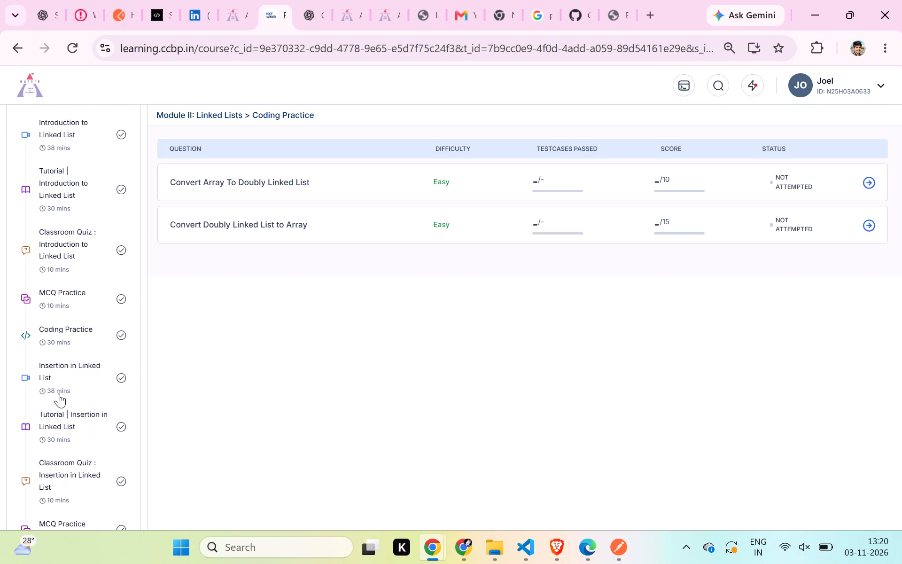
{"action": "scroll", "coordinate": [60, 385], "scroll_direction": "down", "scroll_amount": 1}
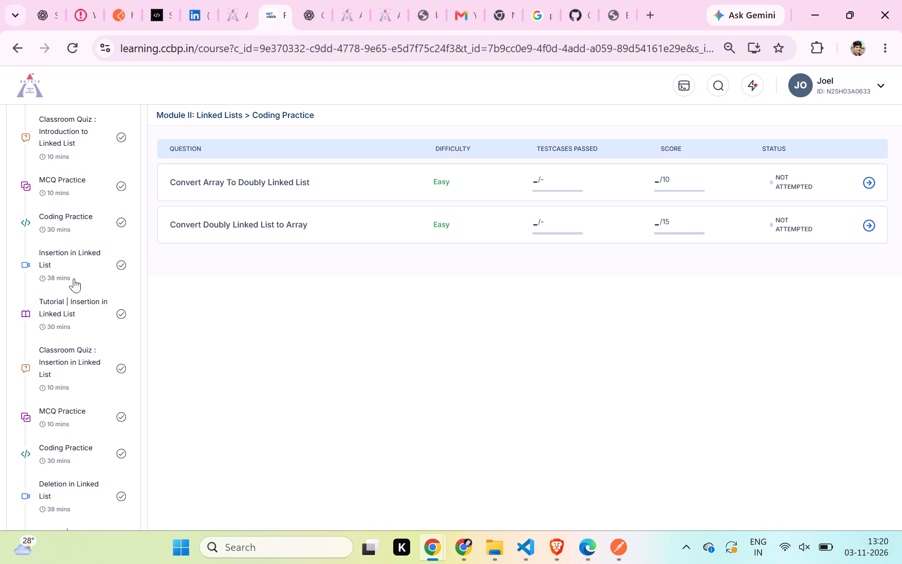
{"action": "scroll", "coordinate": [69, 342], "scroll_direction": "down", "scroll_amount": 1}
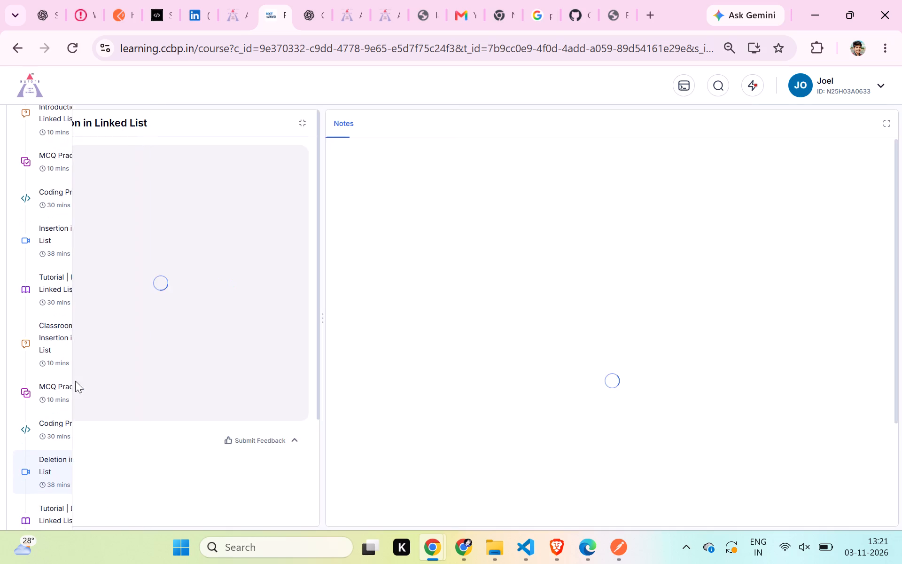
Reopen the module outline and view the Coding Practice set that follows the Deletion in Linked List lesson.
{"action": "left_click", "coordinate": [14, 126]}
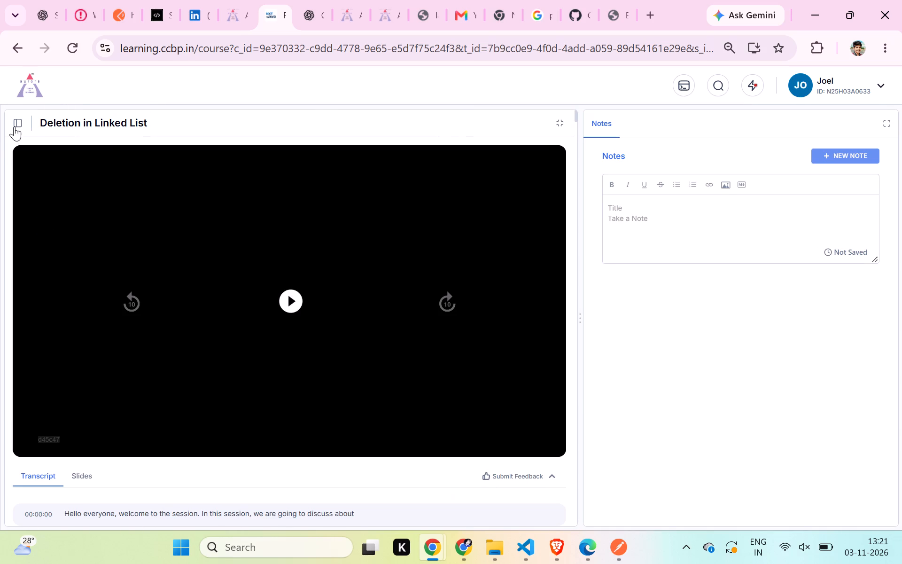
{"action": "scroll", "coordinate": [29, 298], "scroll_direction": "down", "scroll_amount": 1}
{"action": "scroll", "coordinate": [50, 373], "scroll_direction": "down", "scroll_amount": 1}
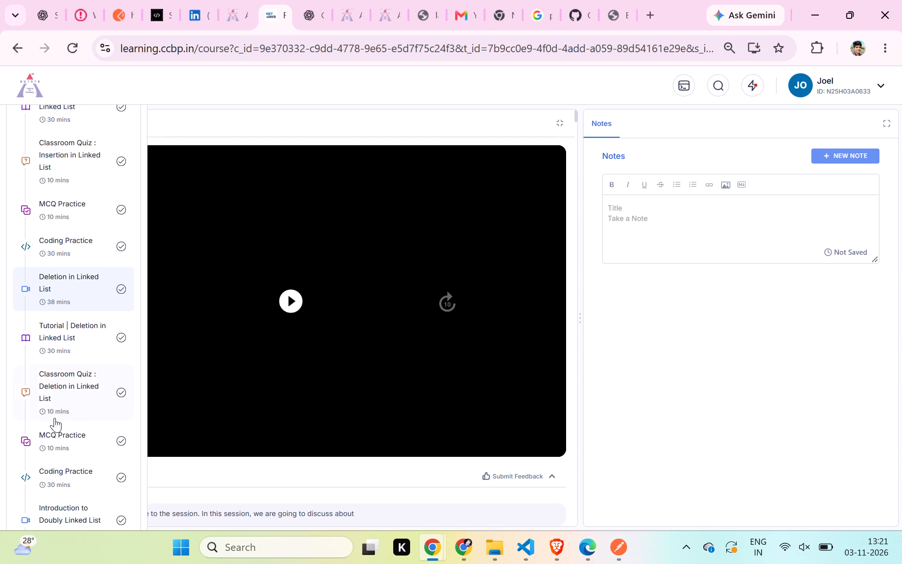
{"action": "scroll", "coordinate": [54, 424], "scroll_direction": "down", "scroll_amount": 1}
{"action": "left_click", "coordinate": [58, 459]}
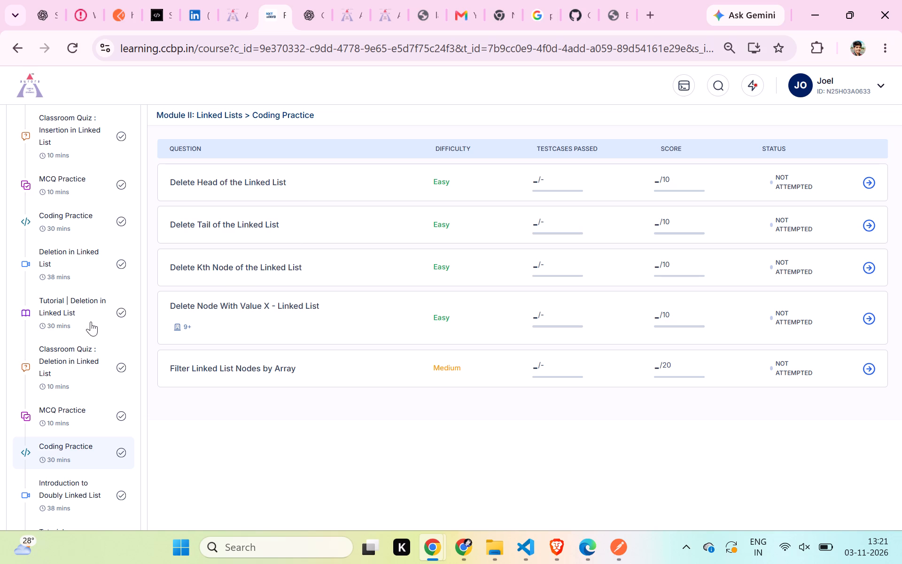
Open the Coding Practice set that follows the Insertion in Doubly Linked List lesson in Module II.
{"action": "scroll", "coordinate": [91, 321], "scroll_direction": "down", "scroll_amount": 1}
{"action": "scroll", "coordinate": [60, 388], "scroll_direction": "down", "scroll_amount": 2}
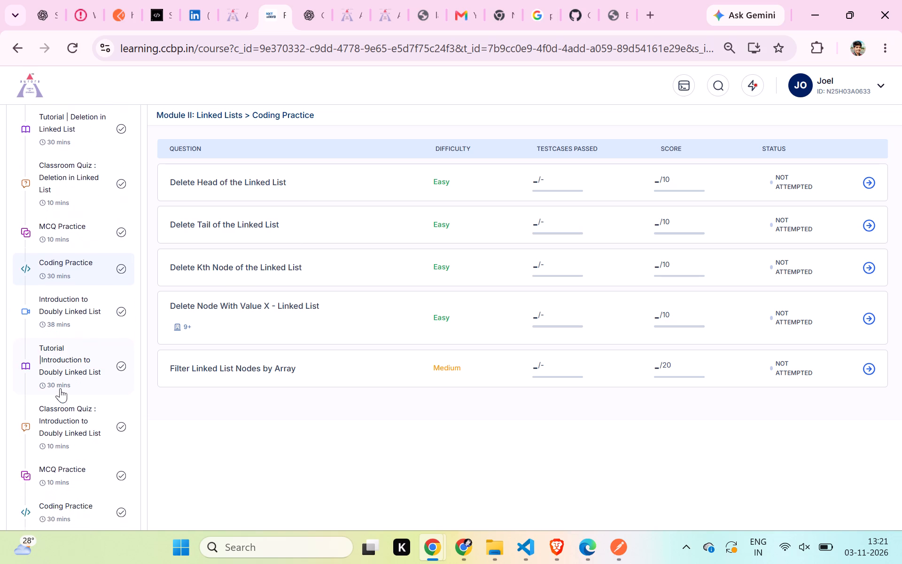
{"action": "scroll", "coordinate": [60, 388], "scroll_direction": "down", "scroll_amount": 3}
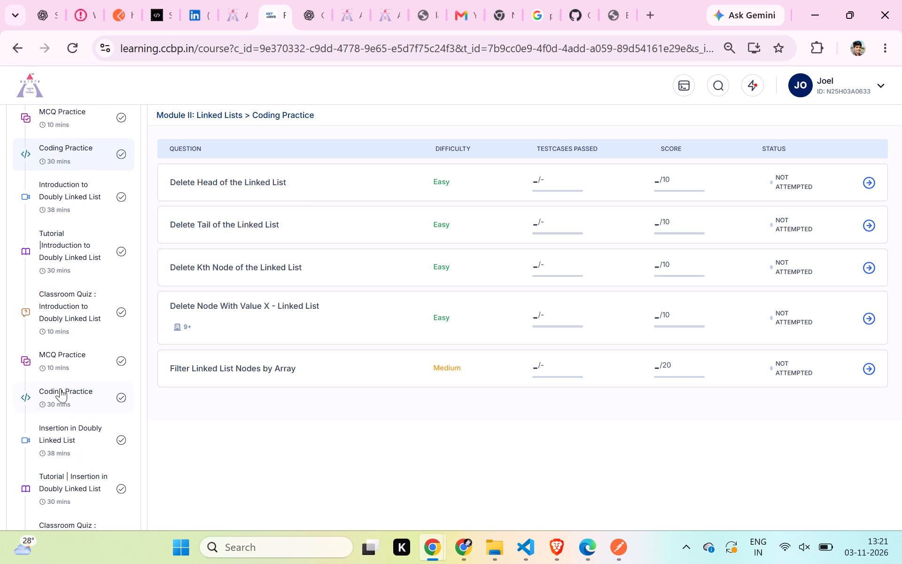
{"action": "scroll", "coordinate": [60, 388], "scroll_direction": "down", "scroll_amount": 1}
{"action": "scroll", "coordinate": [79, 434], "scroll_direction": "down", "scroll_amount": 1}
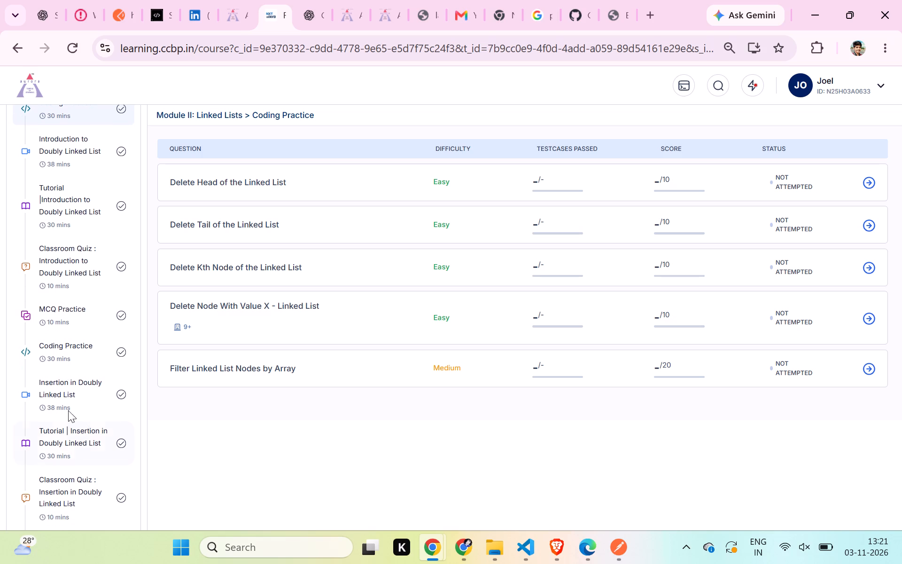
{"action": "scroll", "coordinate": [86, 391], "scroll_direction": "down", "scroll_amount": 1}
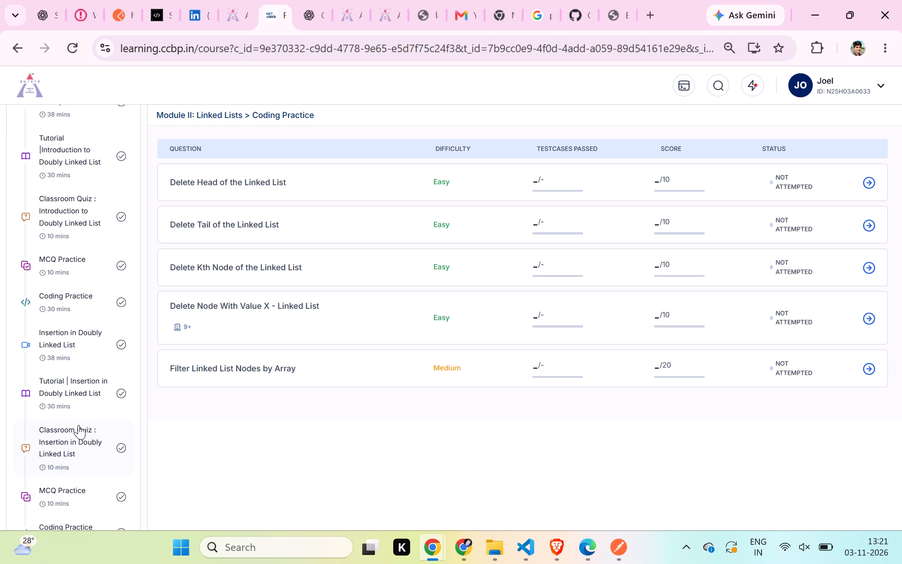
{"action": "scroll", "coordinate": [78, 429], "scroll_direction": "down", "scroll_amount": 1}
{"action": "left_click", "coordinate": [73, 476]}
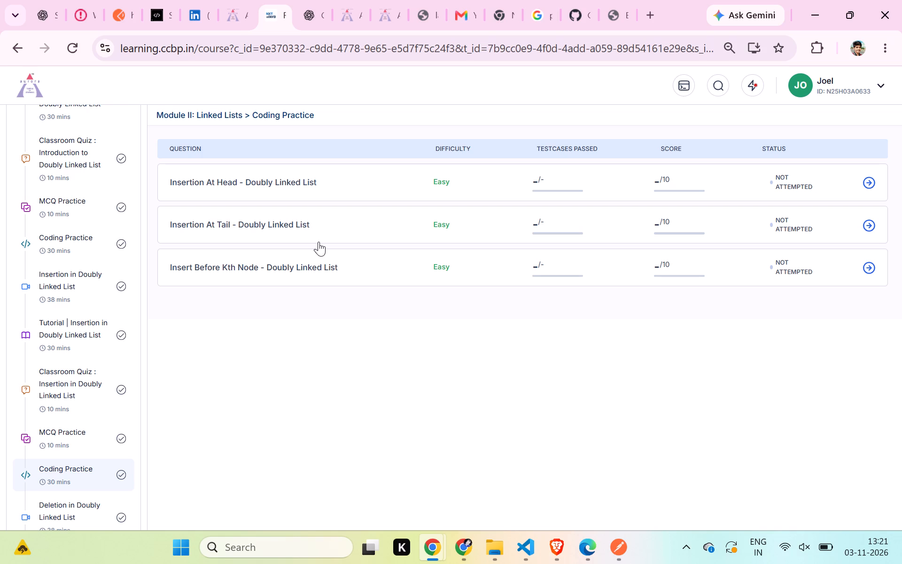
Open the Insertion At Head - Doubly Linked List problem and dismiss the AI Tutor and its microphone request.
{"action": "left_click", "coordinate": [365, 196]}
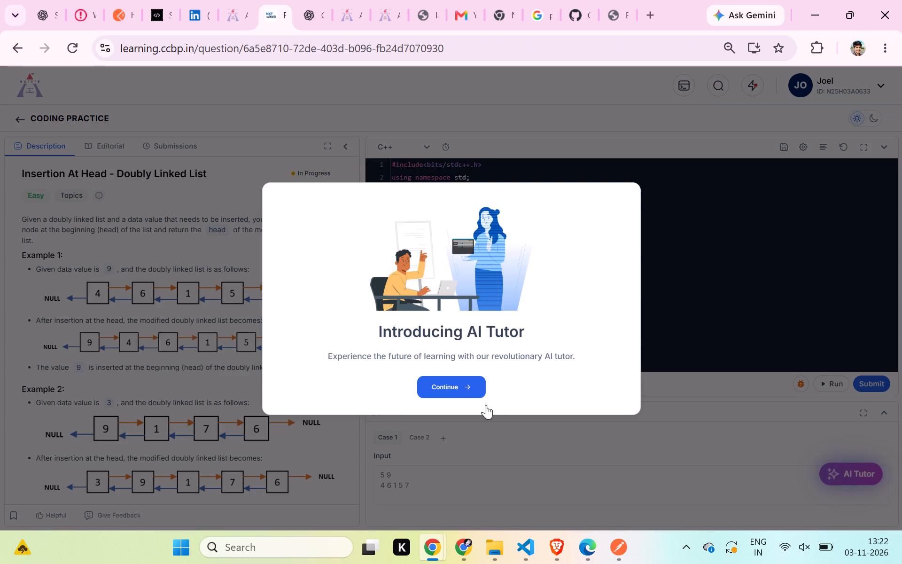
{"action": "left_click", "coordinate": [468, 390]}
{"action": "left_click", "coordinate": [468, 390]}
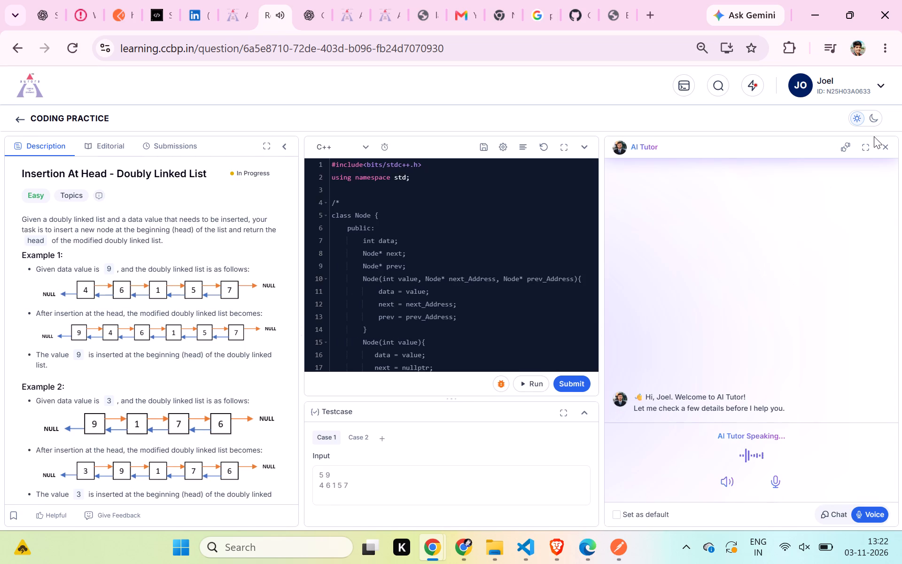
{"action": "left_click", "coordinate": [888, 149]}
{"action": "left_click", "coordinate": [884, 147]}
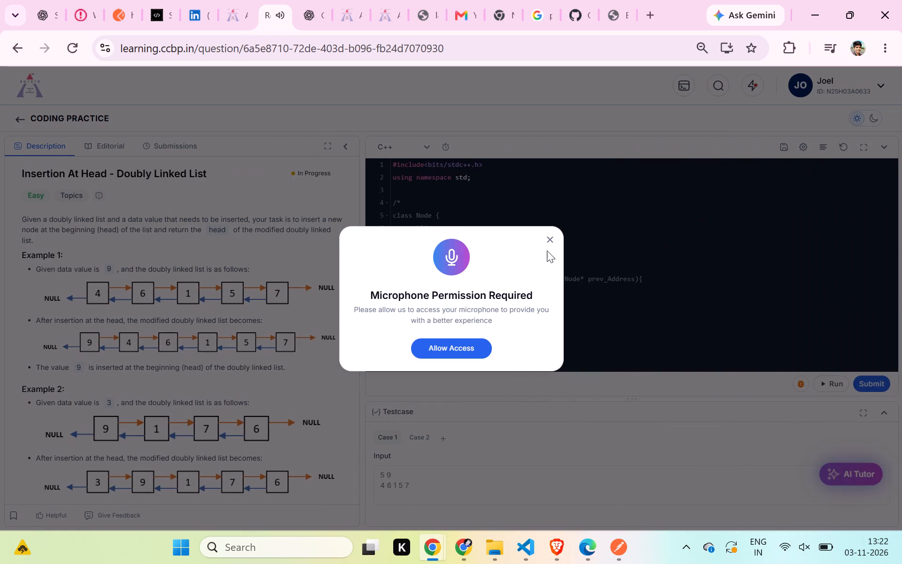
{"action": "left_click", "coordinate": [548, 238]}
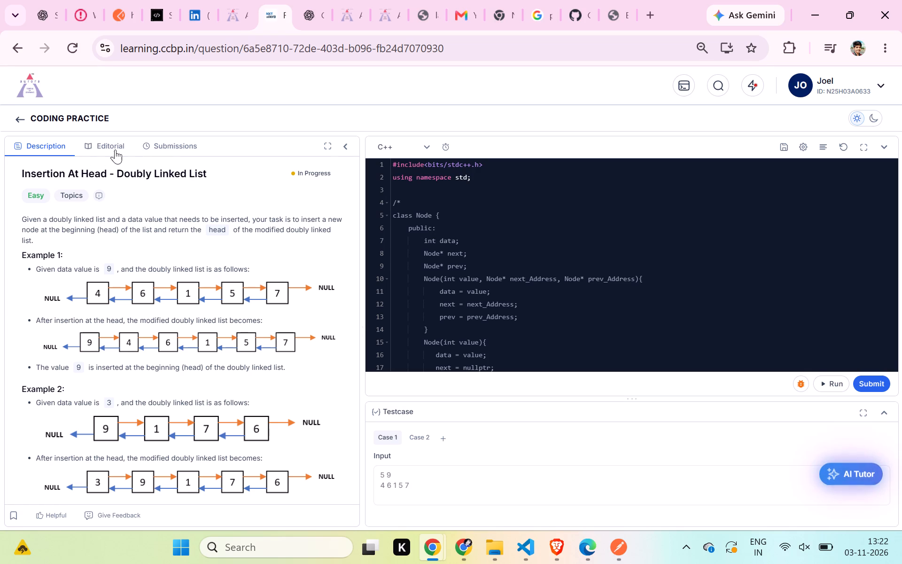
Copy the entire CPP code implementation from the problem's editorial.
{"action": "left_click", "coordinate": [116, 149]}
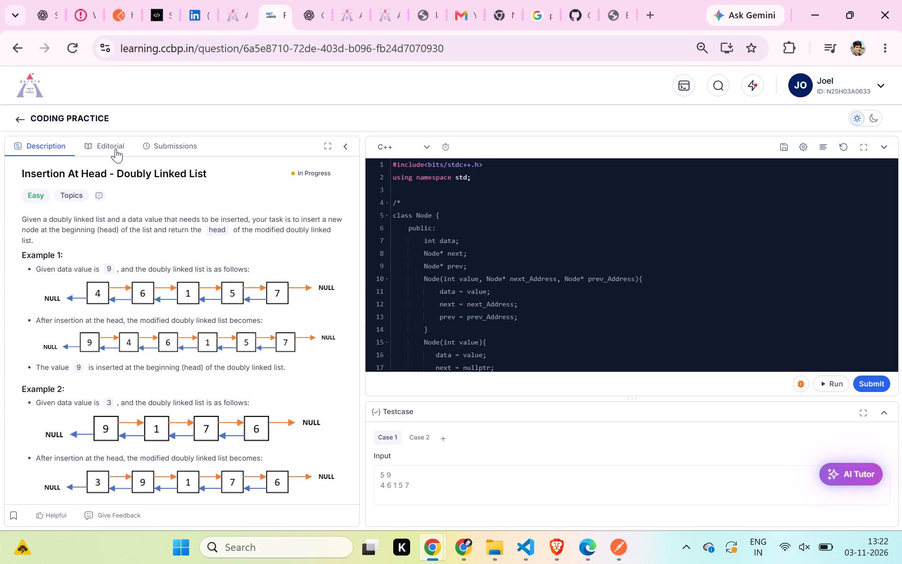
{"action": "scroll", "coordinate": [174, 372], "scroll_direction": "down", "scroll_amount": 5}
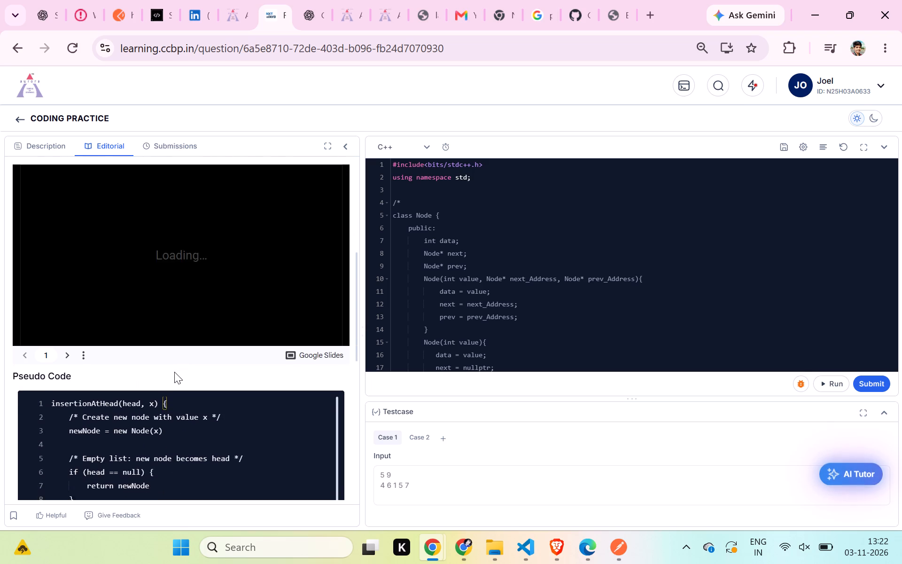
{"action": "scroll", "coordinate": [174, 372], "scroll_direction": "down", "scroll_amount": 5}
{"action": "scroll", "coordinate": [174, 372], "scroll_direction": "up", "scroll_amount": 3}
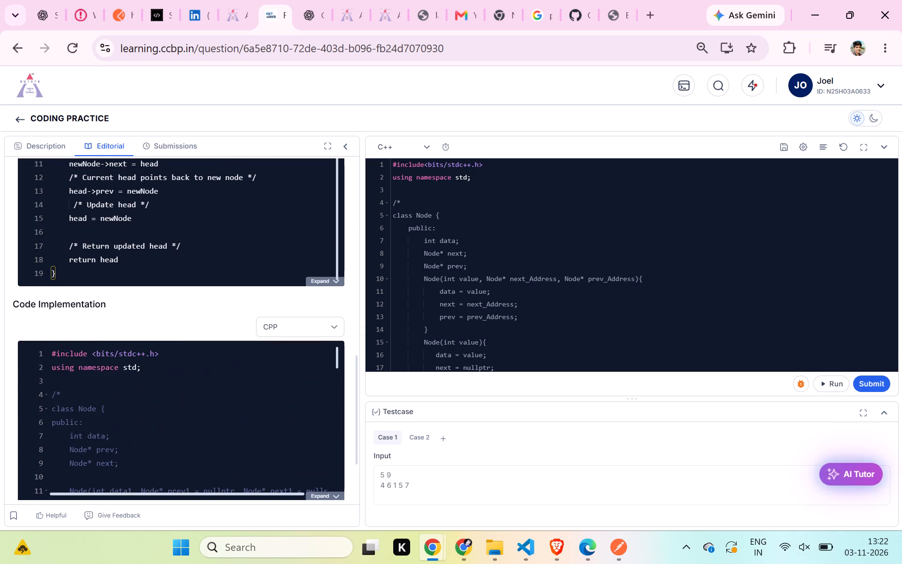
{"action": "left_click_drag", "start_coordinate": [52, 353], "coordinate": [86, 546]}
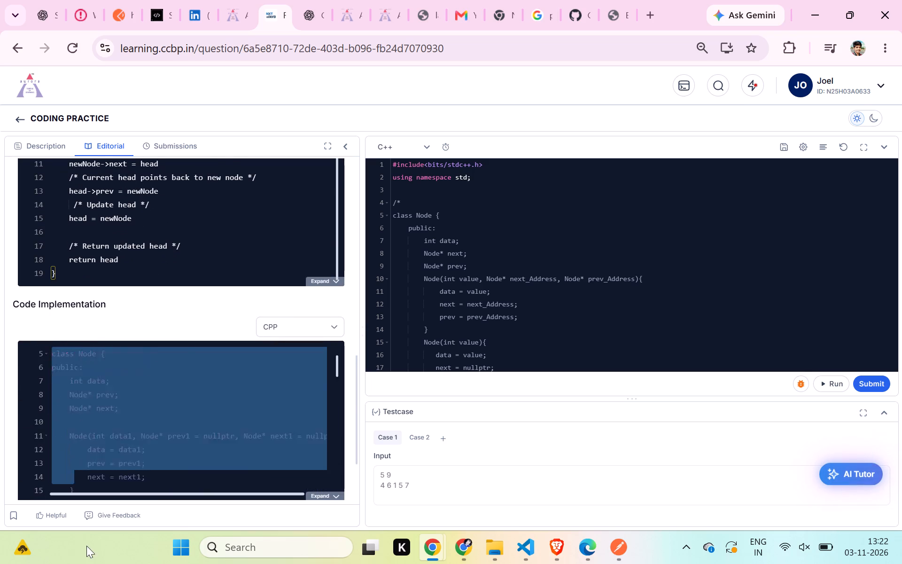
{"action": "left_click_drag", "start_coordinate": [86, 546], "coordinate": [101, 563]}
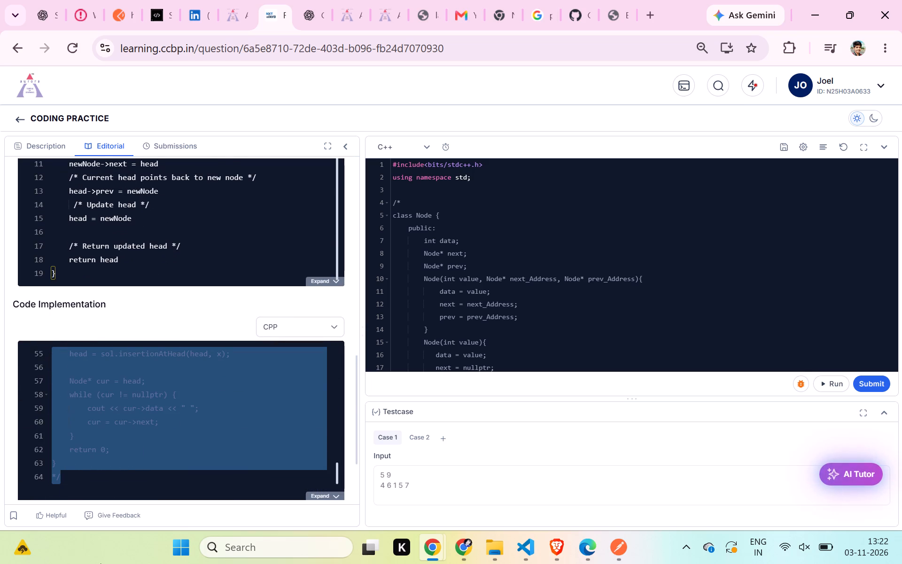
{"action": "key", "text": "ctrl+c"}
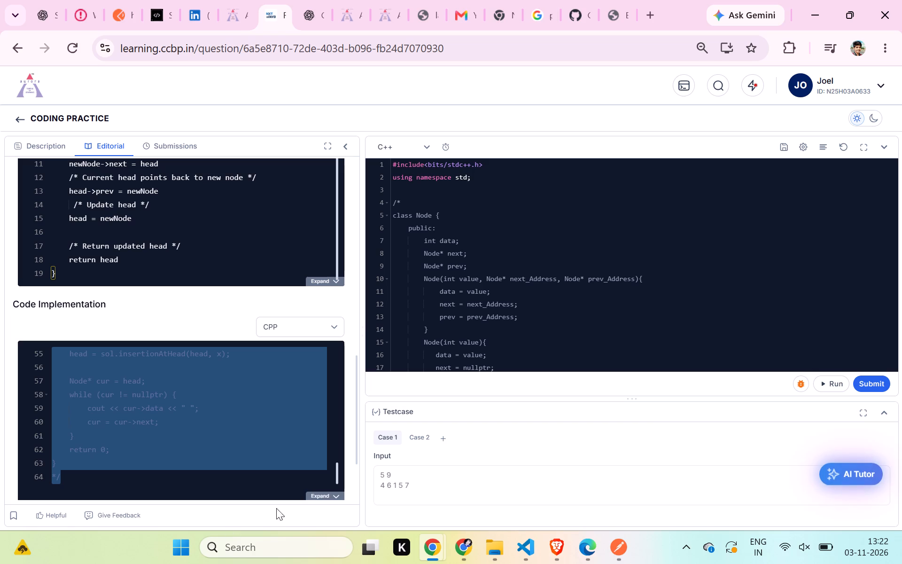
Replace all the starter code in the C++ editor with the copied editorial implementation.
{"action": "left_click_drag", "start_coordinate": [394, 168], "coordinate": [490, 440]}
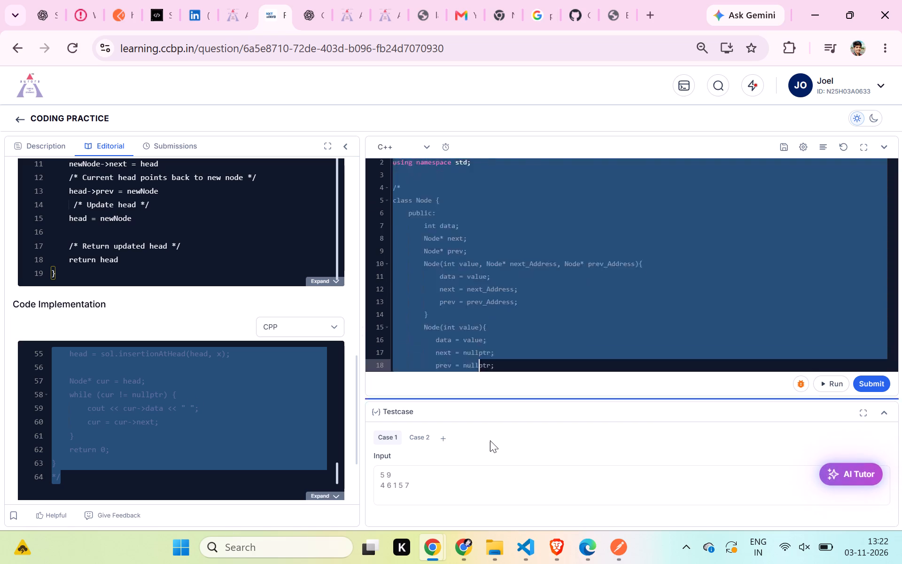
{"action": "left_click_drag", "start_coordinate": [490, 440], "coordinate": [490, 442]}
{"action": "key", "text": "Delete"}
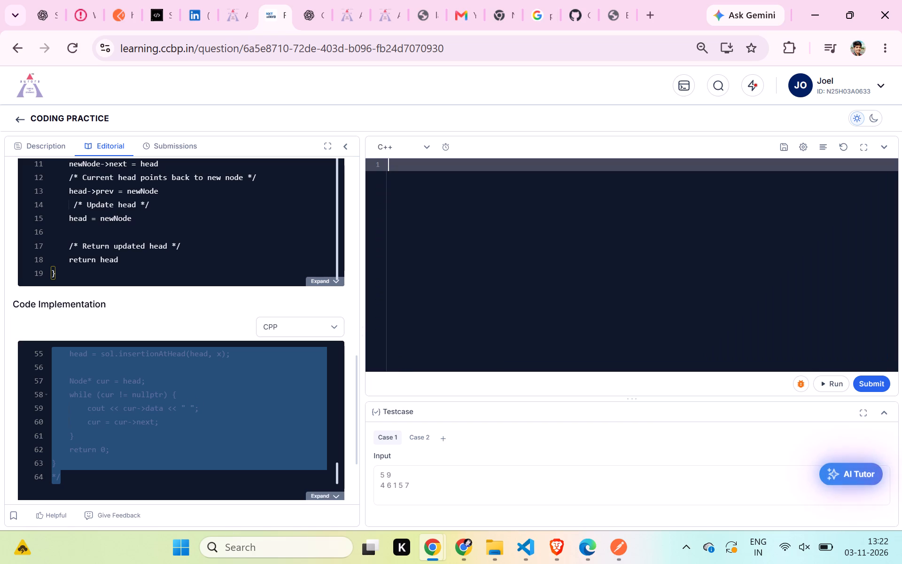
{"action": "key", "text": "ctrl+v"}
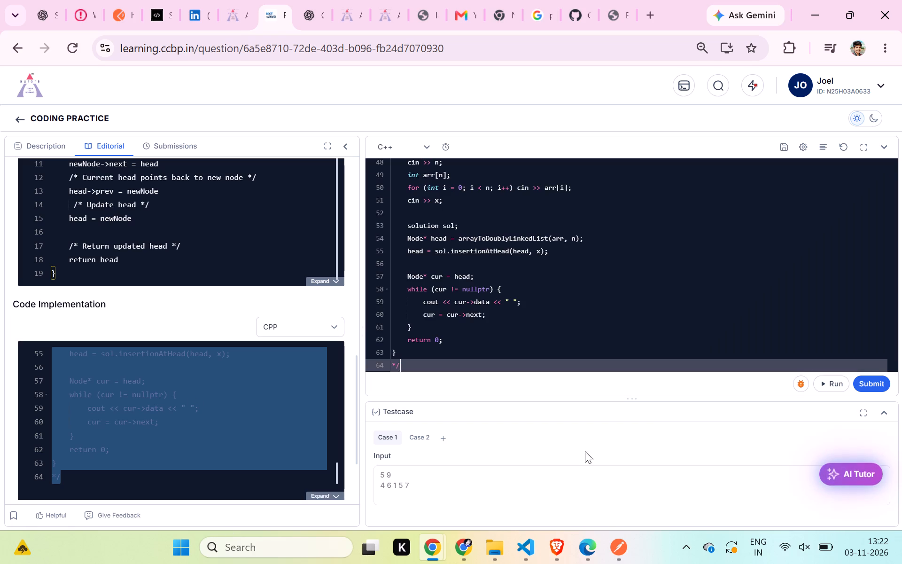
Run the Insertion At Head solution against the sample test cases.
{"action": "left_click", "coordinate": [840, 382]}
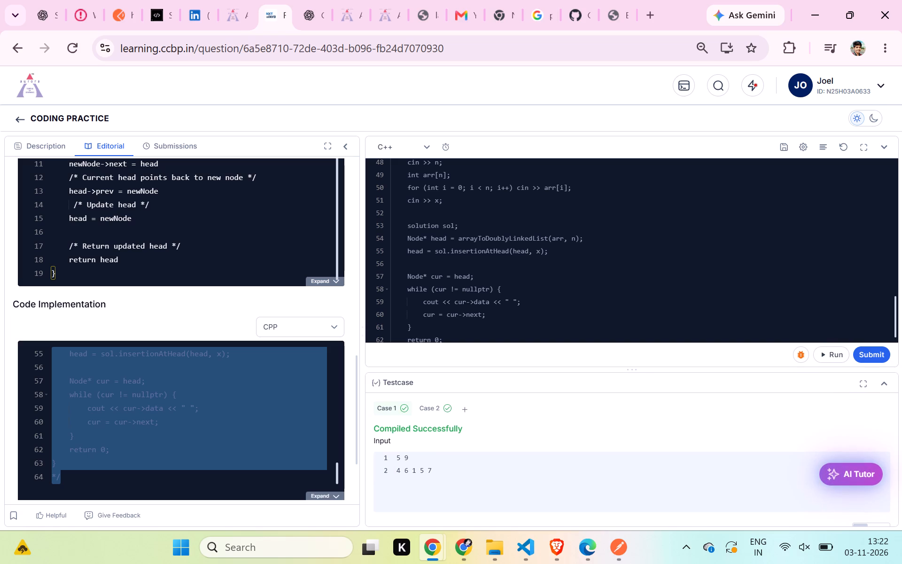
{"action": "scroll", "coordinate": [572, 295], "scroll_direction": "up", "scroll_amount": 2}
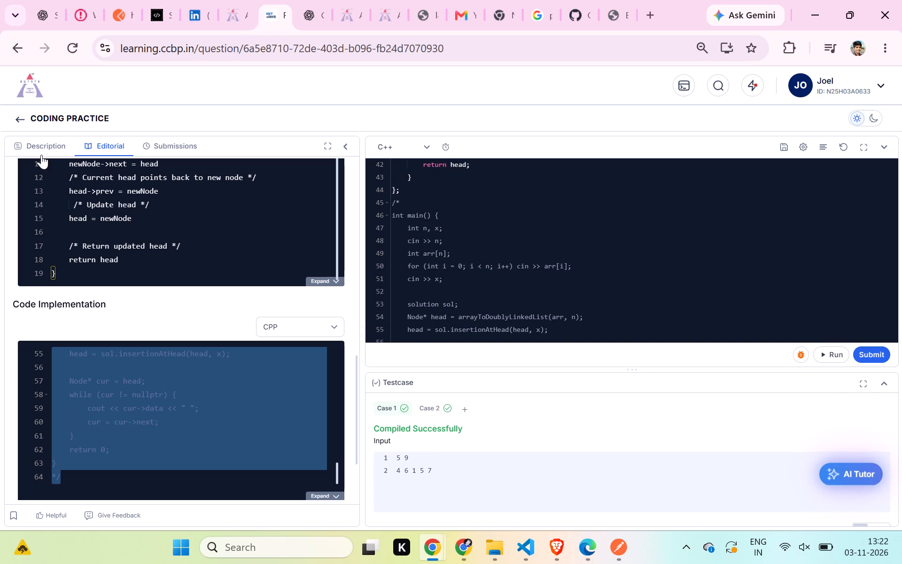
Examine the Insertion At Head problem description, the C++ solution code and the sample test case output in enlarged panes.
{"action": "left_click", "coordinate": [59, 149]}
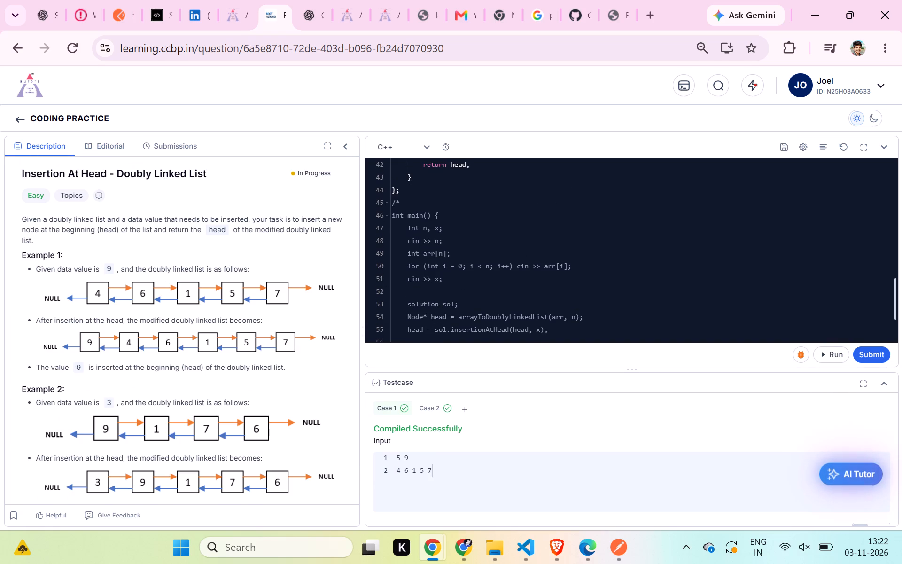
{"action": "left_click_drag", "start_coordinate": [536, 337], "coordinate": [541, 405]}
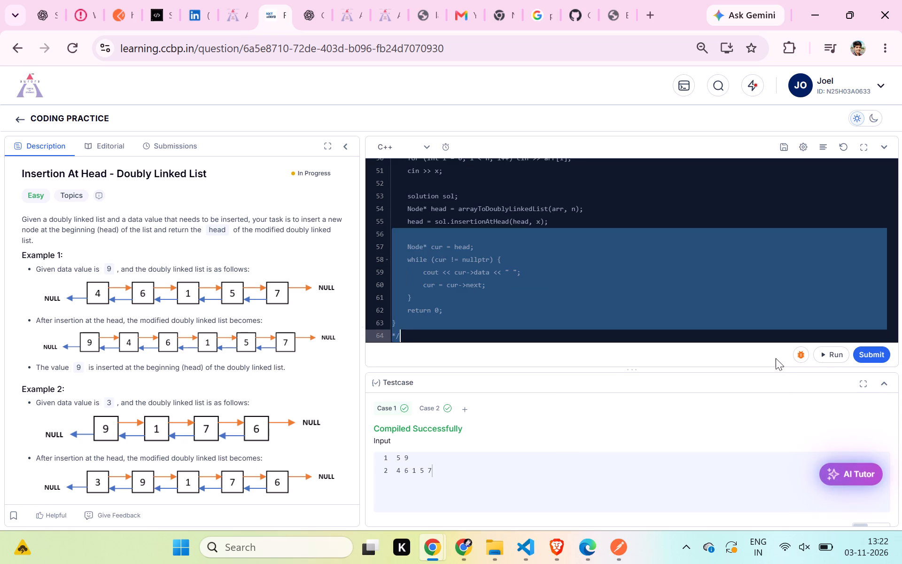
{"action": "left_click_drag", "start_coordinate": [771, 370], "coordinate": [807, 563]}
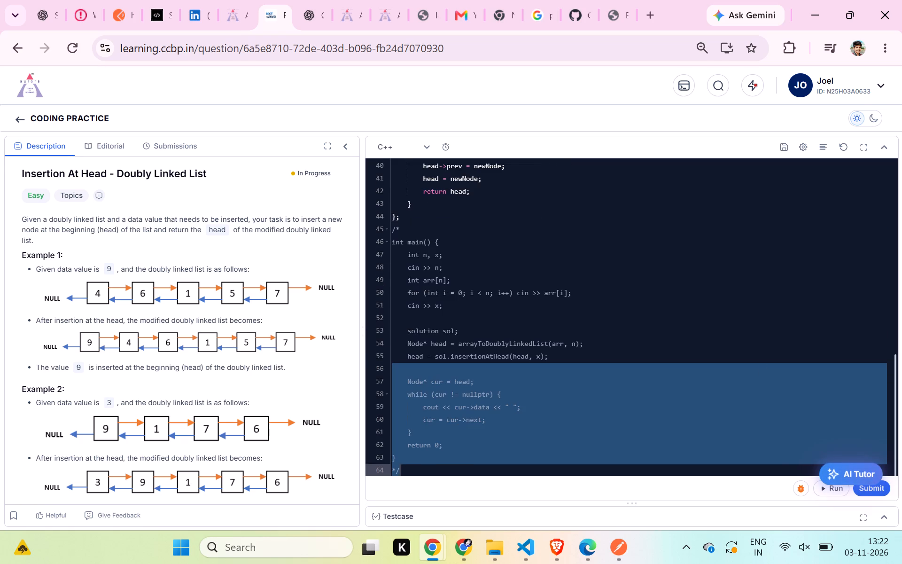
{"action": "left_click", "coordinate": [761, 359]}
{"action": "scroll", "coordinate": [630, 309], "scroll_direction": "up", "scroll_amount": 3}
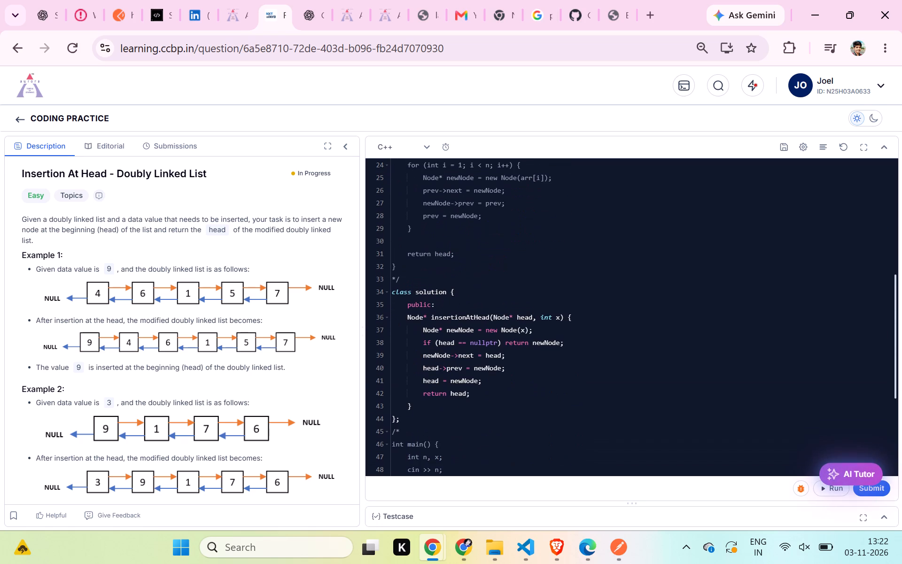
{"action": "scroll", "coordinate": [537, 236], "scroll_direction": "up", "scroll_amount": 1}
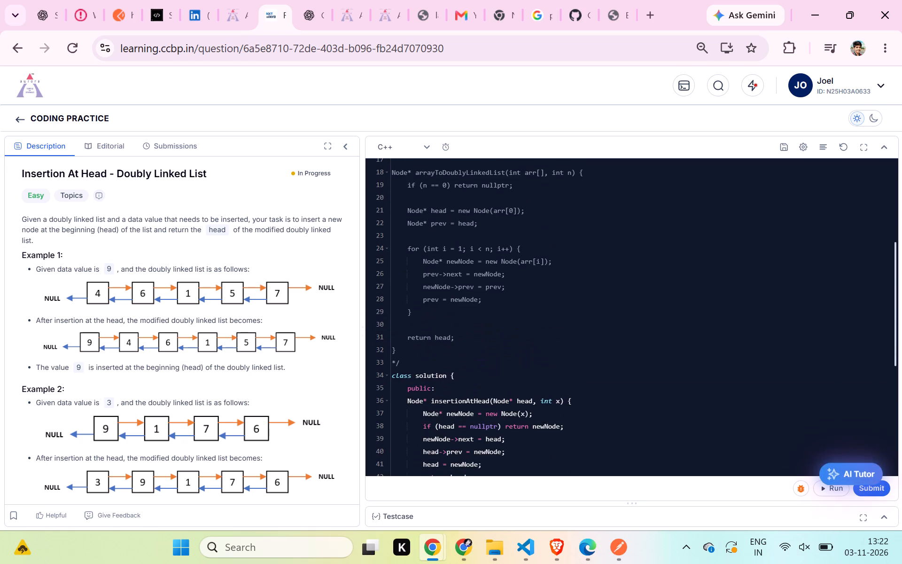
{"action": "scroll", "coordinate": [462, 217], "scroll_direction": "down", "scroll_amount": 1}
{"action": "scroll", "coordinate": [454, 353], "scroll_direction": "down", "scroll_amount": 1}
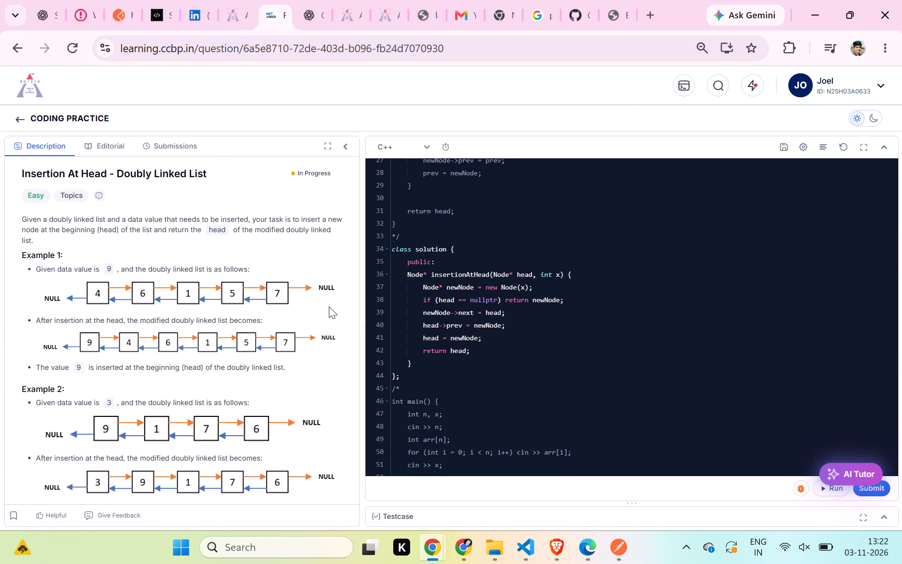
{"action": "scroll", "coordinate": [533, 355], "scroll_direction": "down", "scroll_amount": 1}
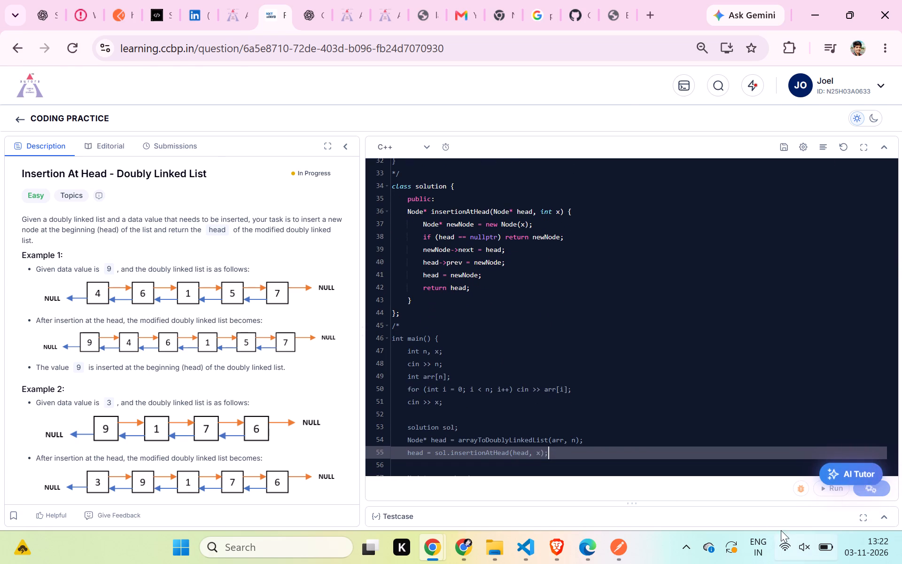
{"action": "left_click_drag", "start_coordinate": [758, 505], "coordinate": [667, 178]}
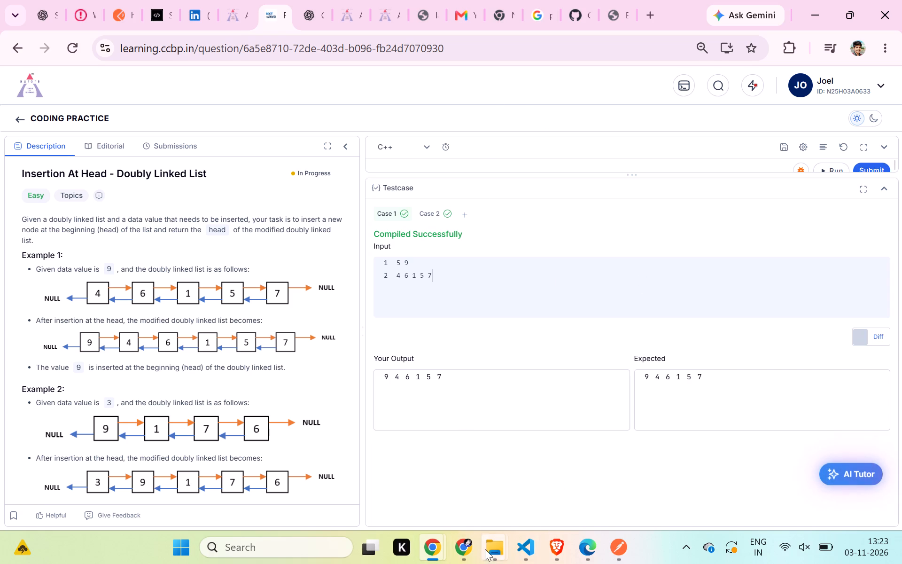
Switch to File Explorer and open the LAB-2_ADS PDF from the LABS folder inside Advanced Data Structures.
{"action": "left_click", "coordinate": [409, 485]}
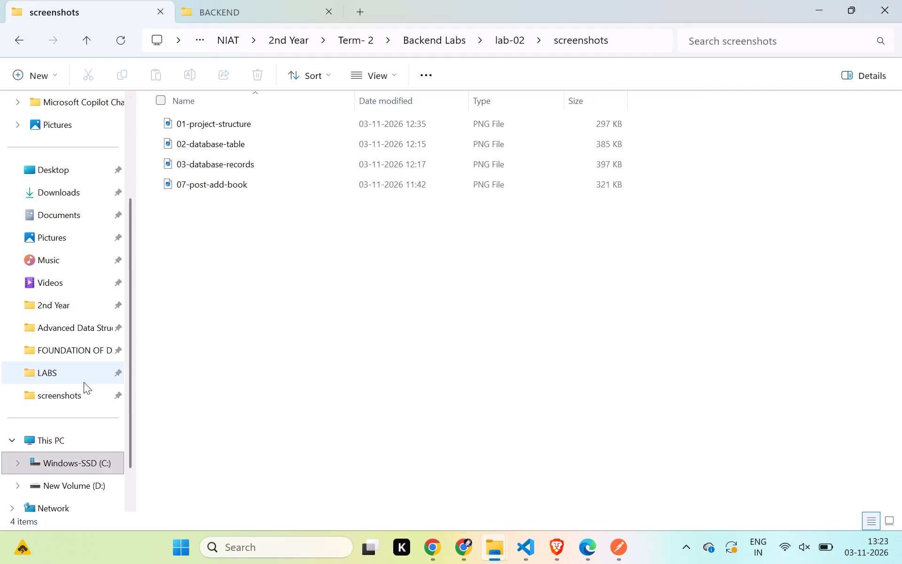
{"action": "double_click", "coordinate": [82, 359]}
{"action": "double_click", "coordinate": [80, 328]}
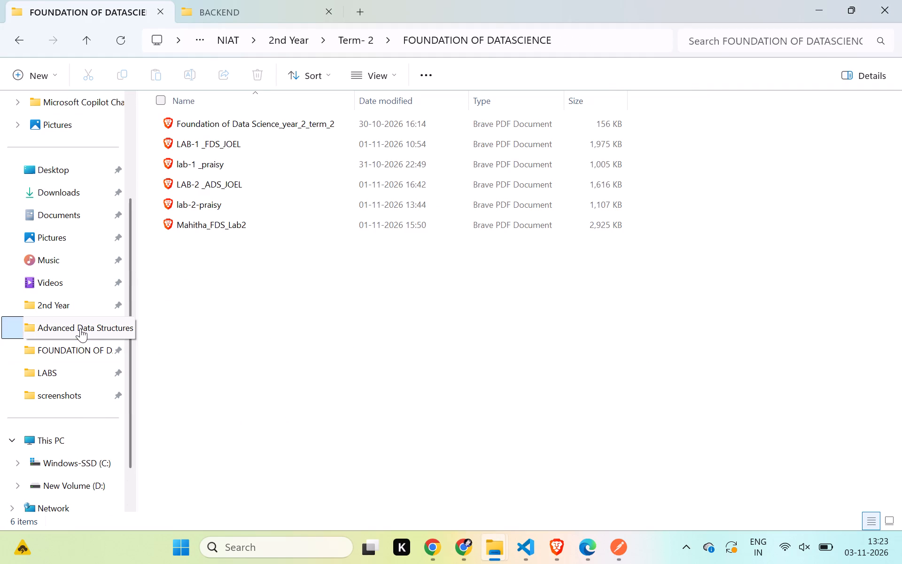
{"action": "left_click", "coordinate": [237, 140]}
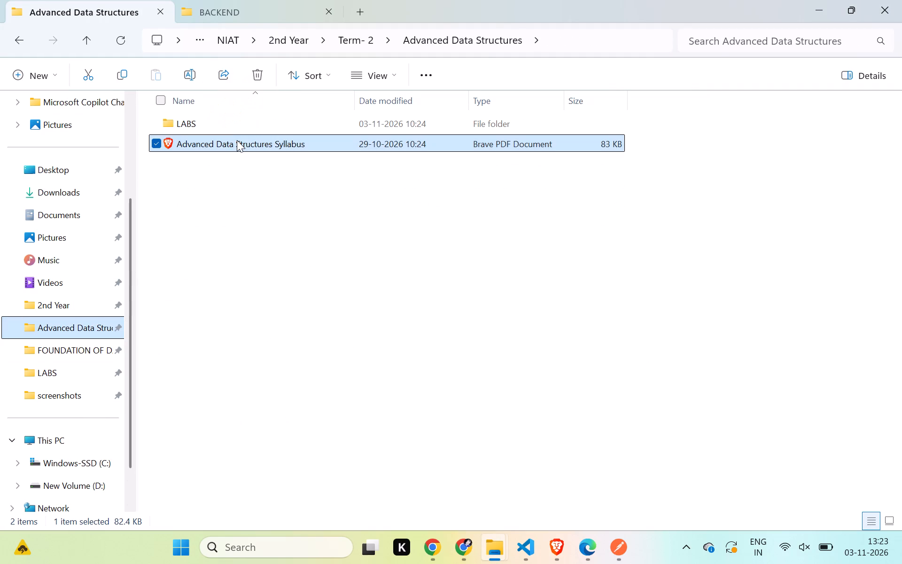
{"action": "double_click", "coordinate": [259, 128]}
{"action": "left_click", "coordinate": [262, 146]}
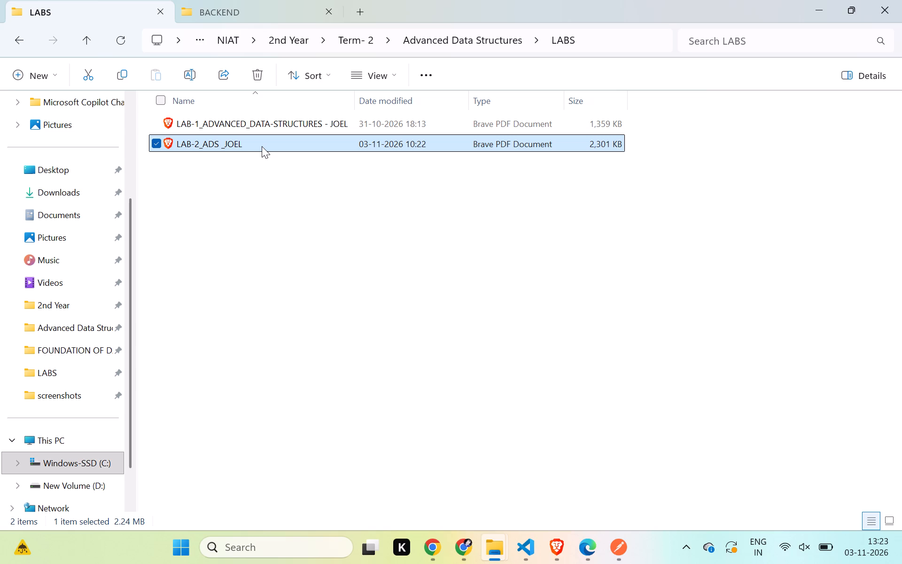
{"action": "left_click", "coordinate": [262, 146]}
{"action": "left_click", "coordinate": [262, 146]}
{"action": "left_click", "coordinate": [295, 144]}
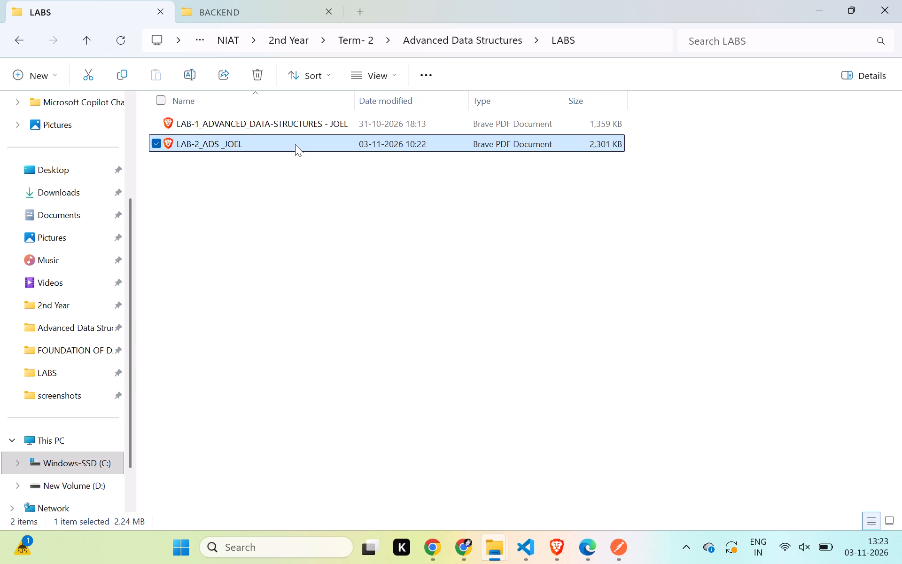
{"action": "double_click", "coordinate": [295, 144]}
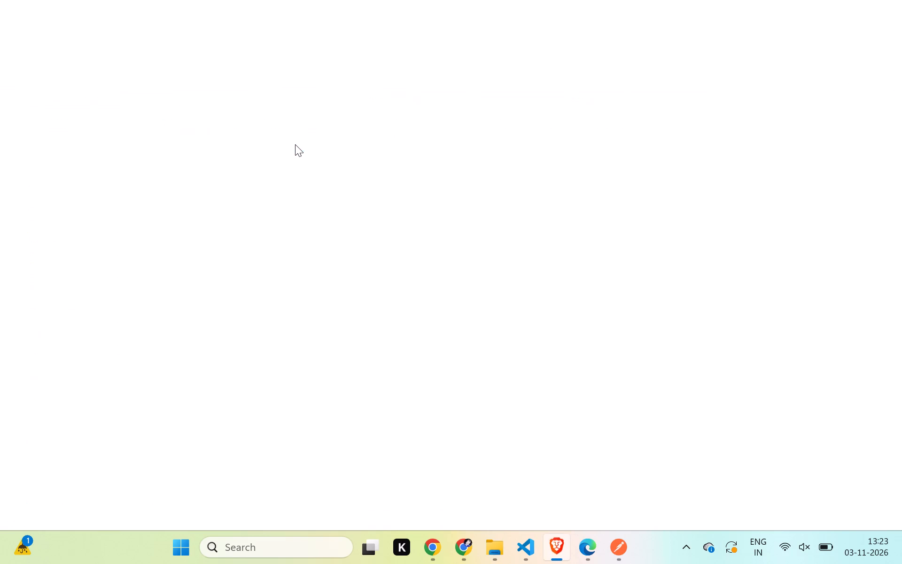
Search the web for "pdf to word" in a new Brave tab and open iLovePDF's PDF to Word converter.
{"action": "left_click", "coordinate": [732, 16]}
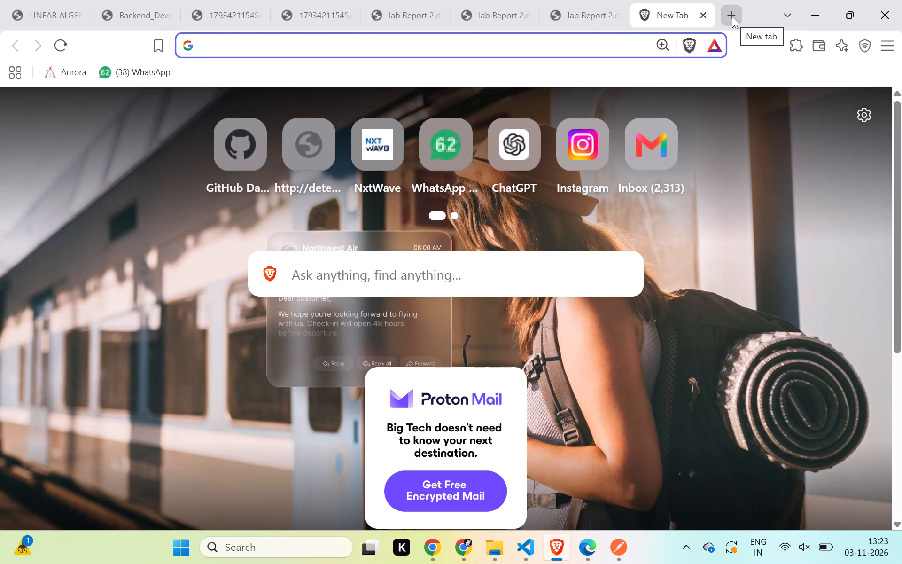
{"action": "type", "text": "pdf tto"}
{"action": "key", "text": "BackSpace"}
{"action": "key", "text": "BackSpace"}
{"action": "type", "text": "o"}
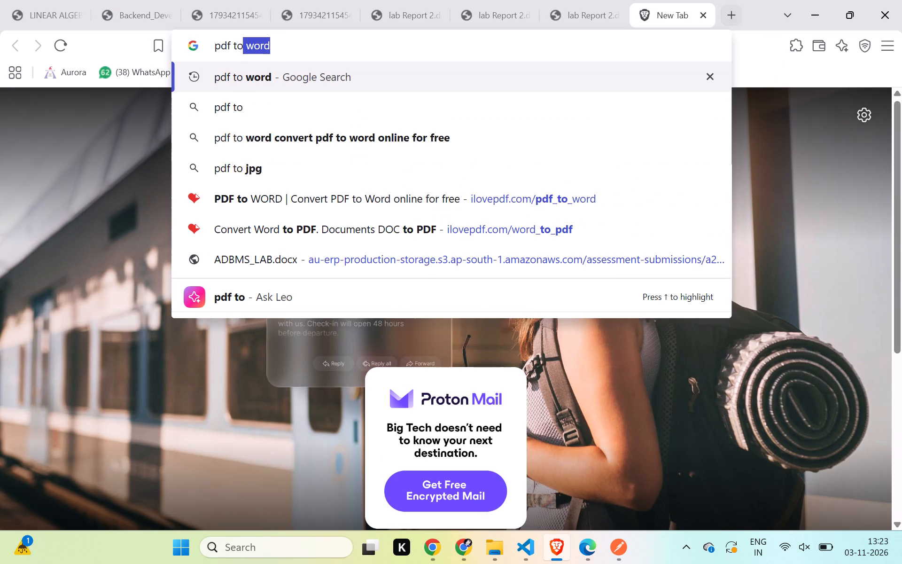
{"action": "key", "text": "space"}
{"action": "key", "text": "Return"}
{"action": "key", "text": "Right"}
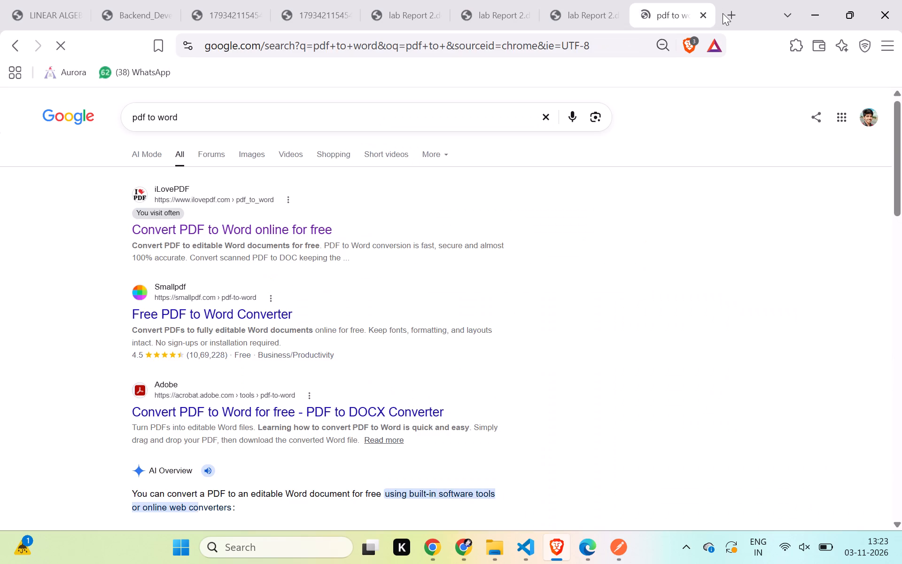
{"action": "left_click", "coordinate": [263, 237]}
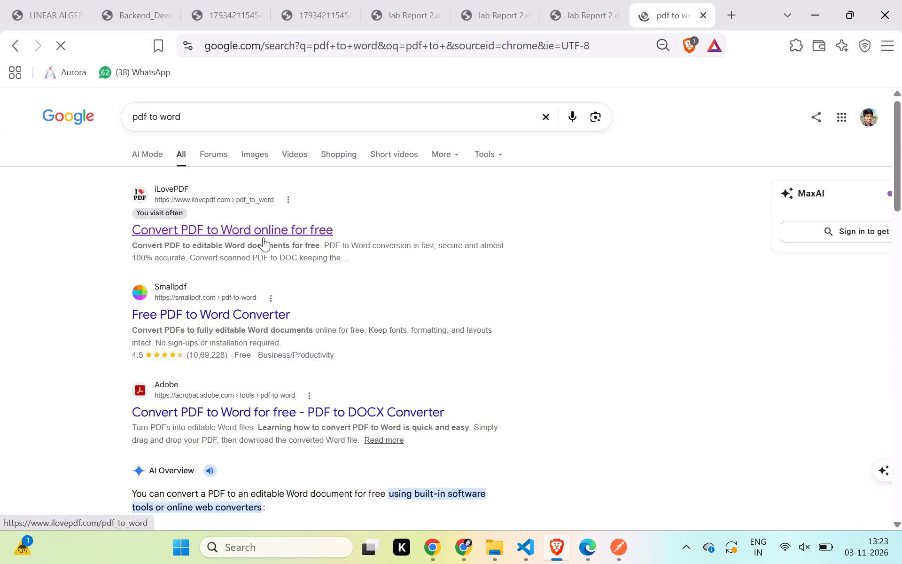
Upload the LAB-2_ADS PDF from the Advanced Data Structures LABS folder and convert it to Word.
{"action": "left_click", "coordinate": [417, 285]}
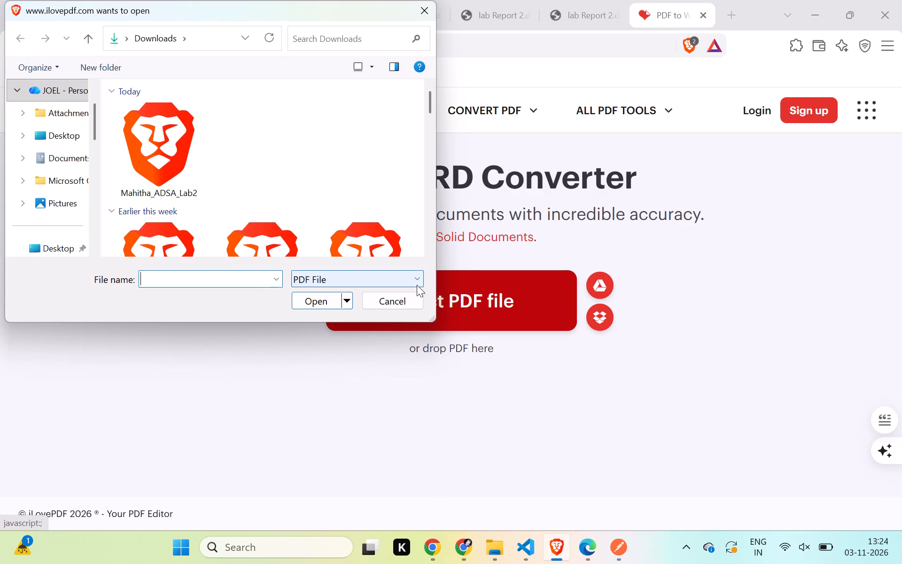
{"action": "scroll", "coordinate": [41, 158], "scroll_direction": "down", "scroll_amount": 1}
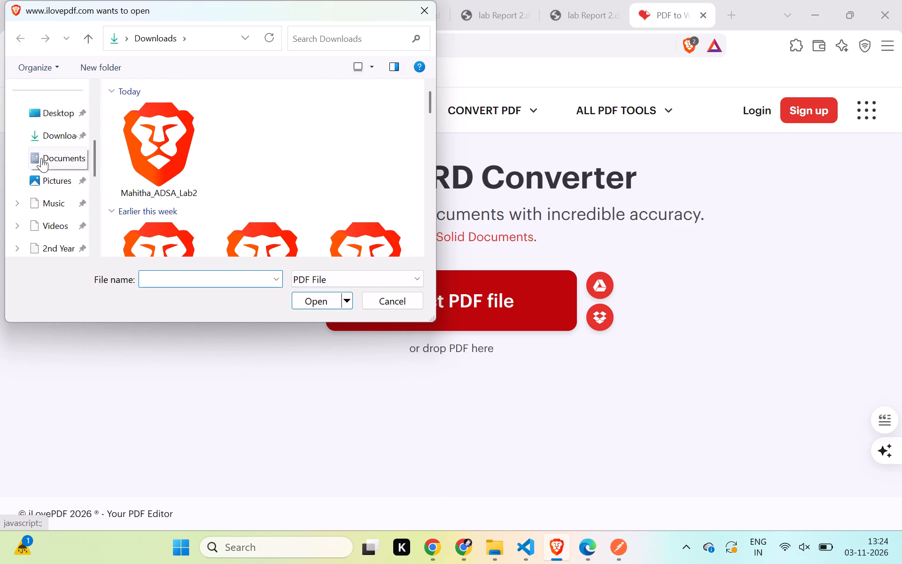
{"action": "scroll", "coordinate": [41, 158], "scroll_direction": "down", "scroll_amount": 1}
{"action": "scroll", "coordinate": [68, 95], "scroll_direction": "up", "scroll_amount": 1}
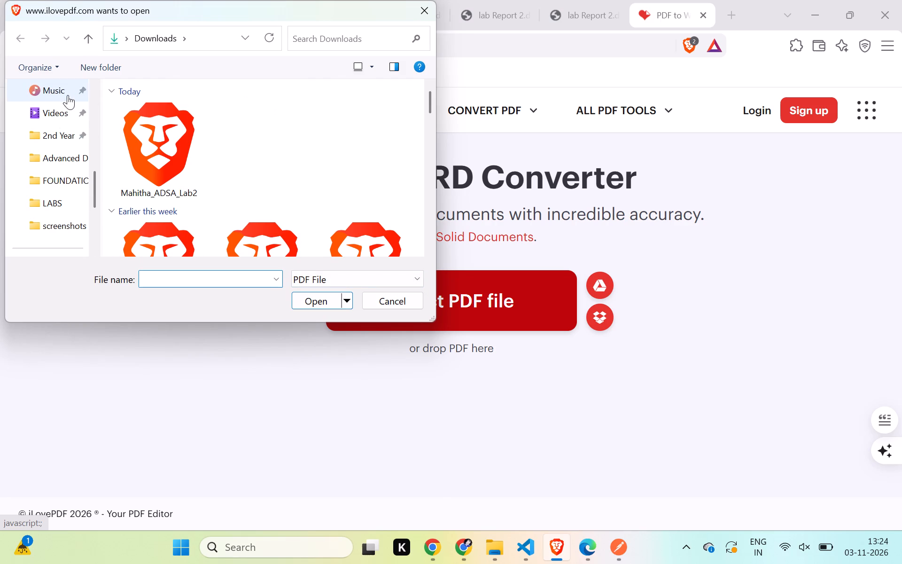
{"action": "double_click", "coordinate": [55, 174]}
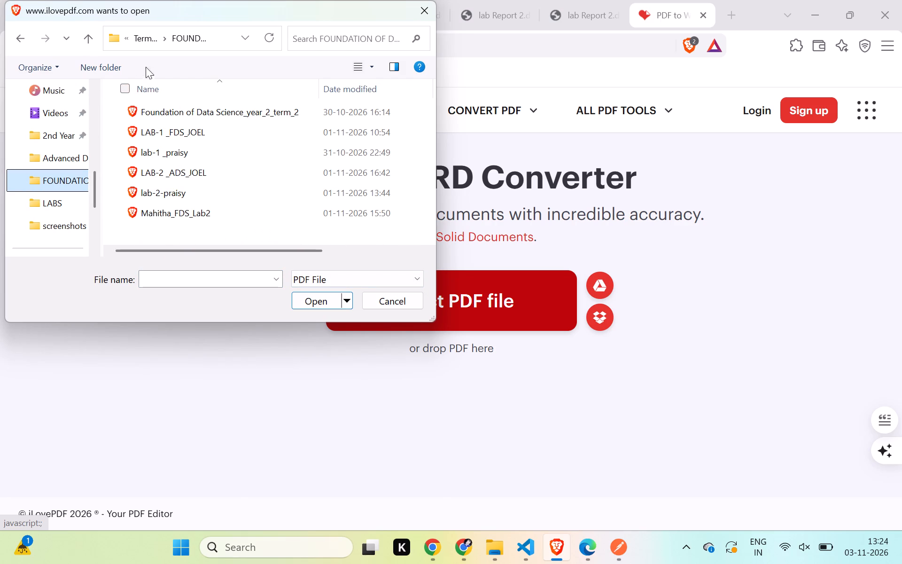
{"action": "left_click", "coordinate": [93, 41]}
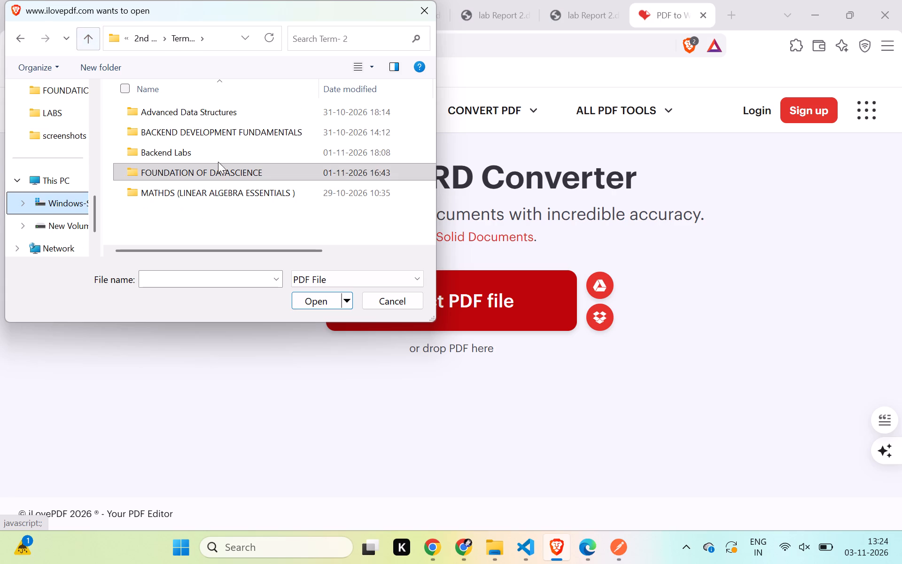
{"action": "double_click", "coordinate": [195, 114]}
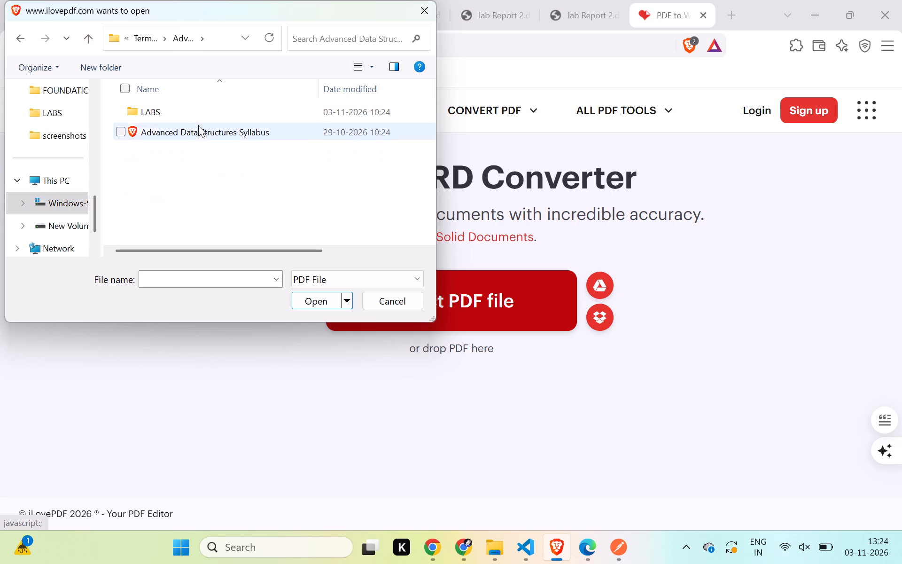
{"action": "double_click", "coordinate": [191, 111]}
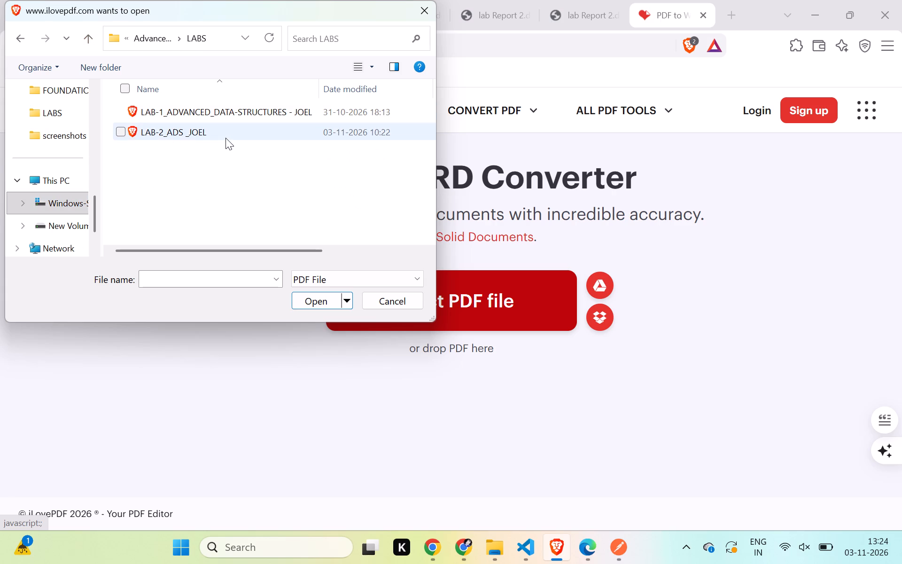
{"action": "left_click", "coordinate": [225, 138]}
{"action": "left_click", "coordinate": [319, 303]}
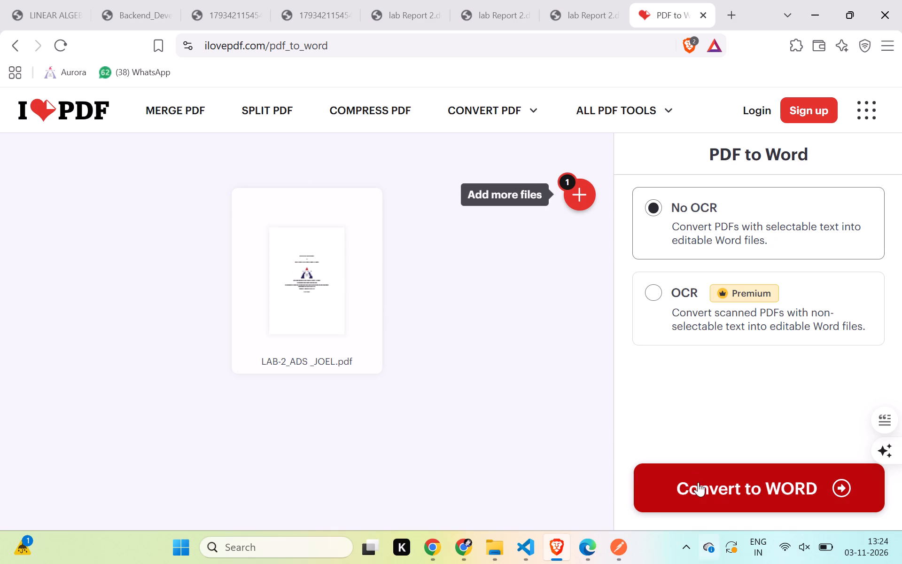
{"action": "left_click", "coordinate": [701, 479]}
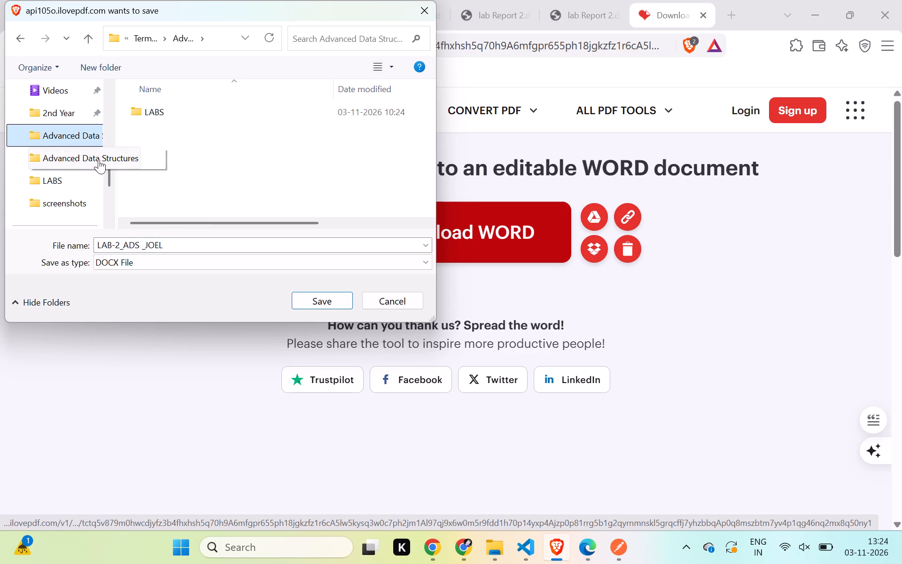
{"action": "double_click", "coordinate": [327, 108]}
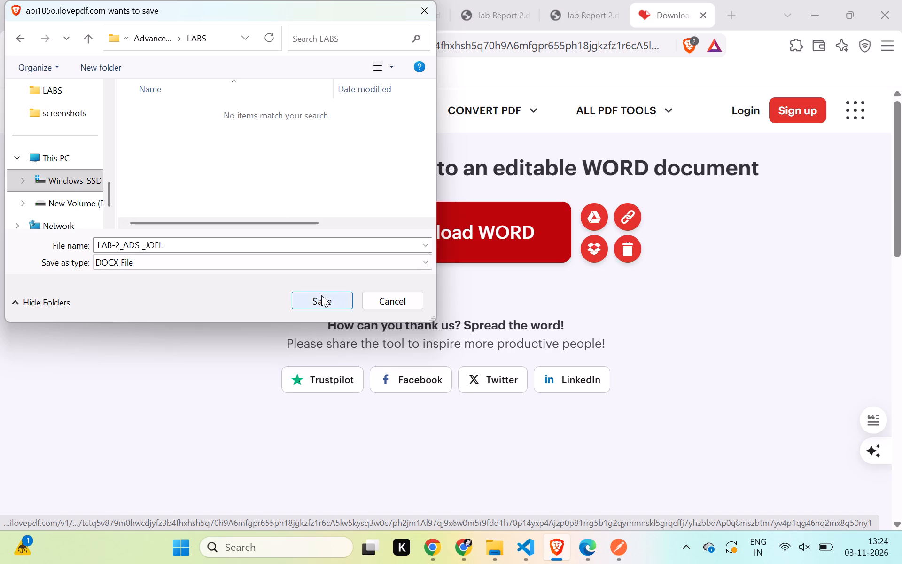
{"action": "left_click", "coordinate": [321, 295]}
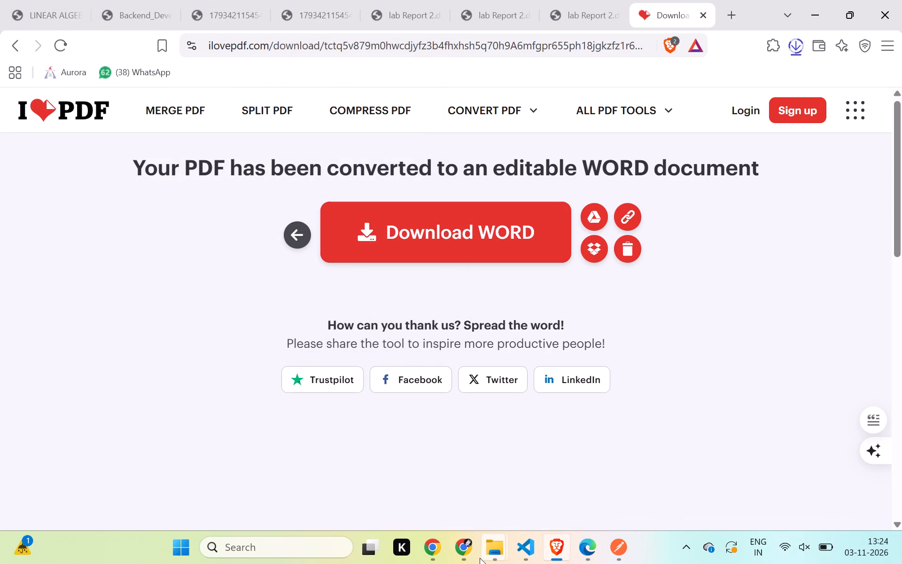
Switch to the LABS folder in File Explorer and open the LAB-2_ADS DOCX file in WPS Office.
{"action": "left_click", "coordinate": [690, 429]}
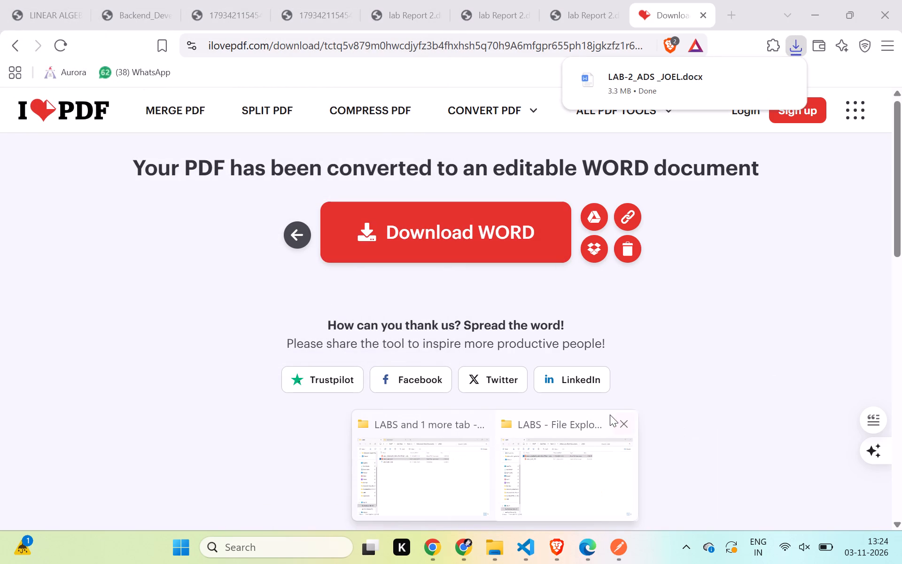
{"action": "left_click", "coordinate": [565, 475]}
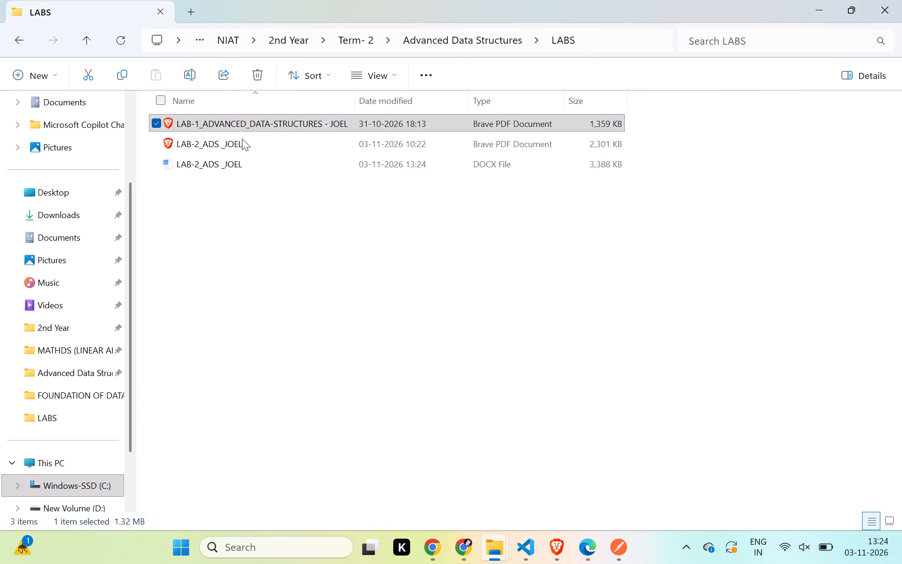
{"action": "double_click", "coordinate": [249, 168]}
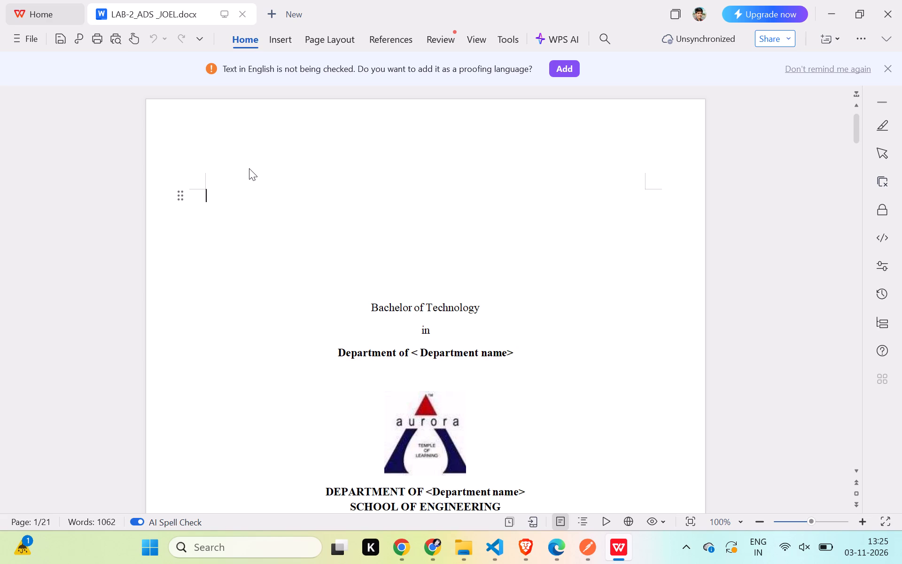
{"action": "left_click", "coordinate": [249, 168]}
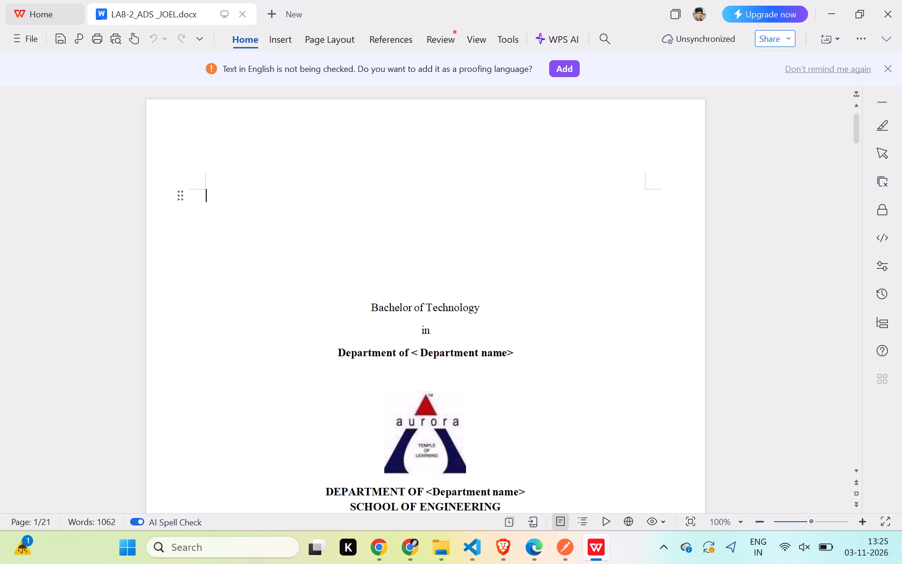
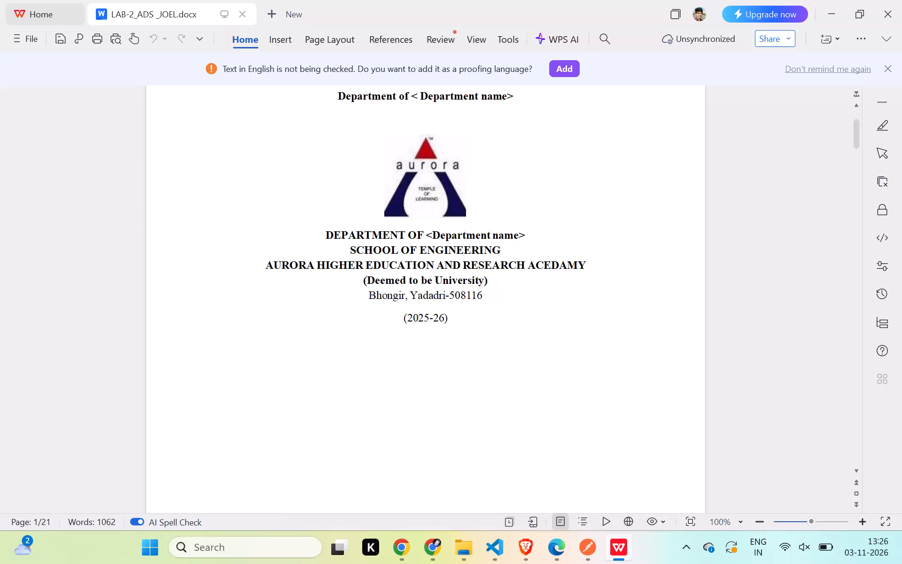
Look through the converted LAB-2 report to its end, examining the Circular Linked List experiment, its output screenshots and the conclusion.
{"action": "scroll", "coordinate": [318, 305], "scroll_direction": "down", "scroll_amount": 1}
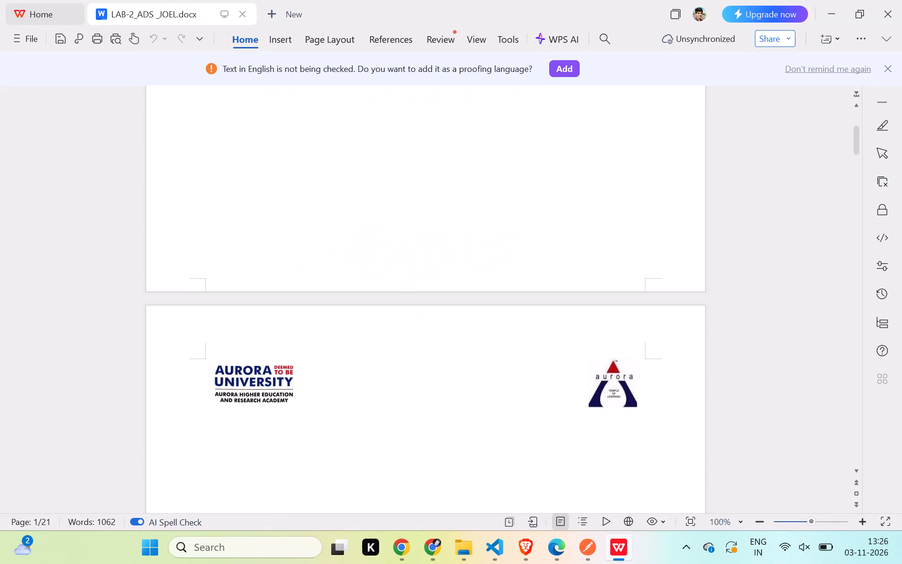
{"action": "scroll", "coordinate": [318, 305], "scroll_direction": "down", "scroll_amount": 16}
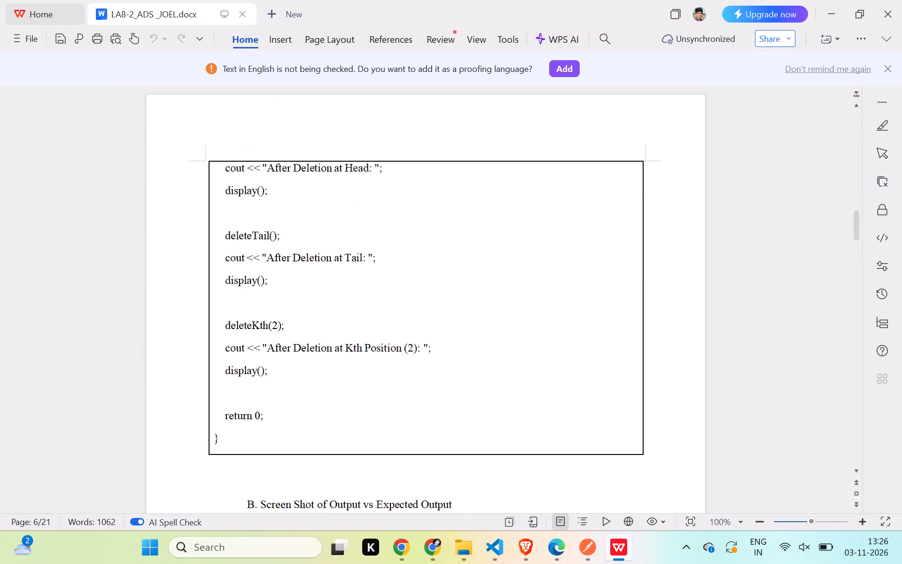
{"action": "scroll", "coordinate": [318, 305], "scroll_direction": "down", "scroll_amount": 14}
{"action": "scroll", "coordinate": [318, 305], "scroll_direction": "down", "scroll_amount": 4, "text": "ctrl"}
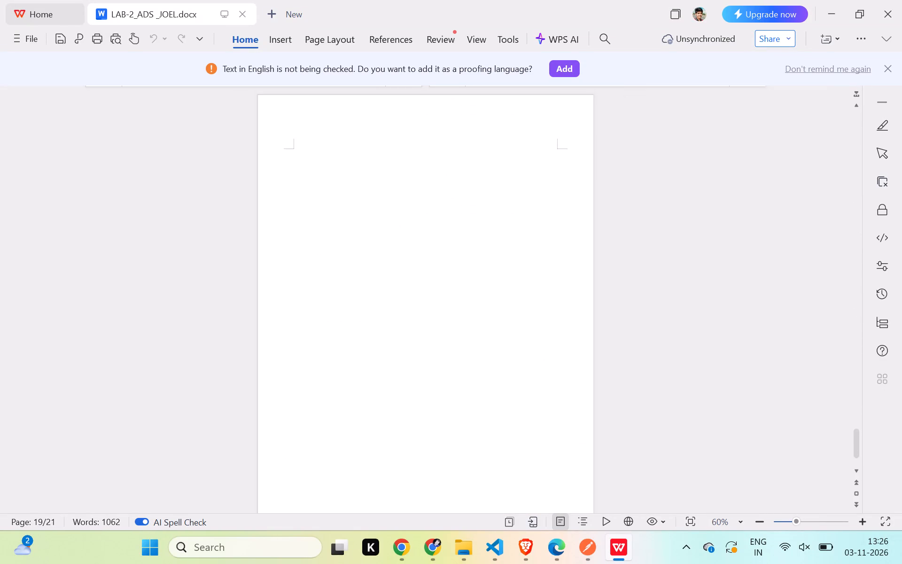
{"action": "scroll", "coordinate": [318, 305], "scroll_direction": "up", "scroll_amount": 3}
{"action": "scroll", "coordinate": [318, 305], "scroll_direction": "right", "scroll_amount": 1}
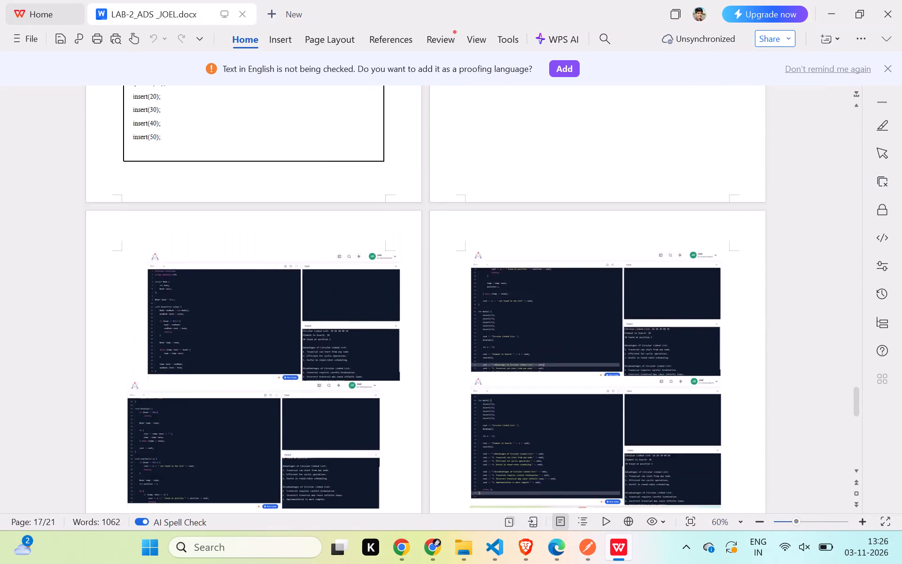
{"action": "scroll", "coordinate": [318, 305], "scroll_direction": "right", "scroll_amount": 2}
{"action": "scroll", "coordinate": [318, 305], "scroll_direction": "up", "scroll_amount": 3}
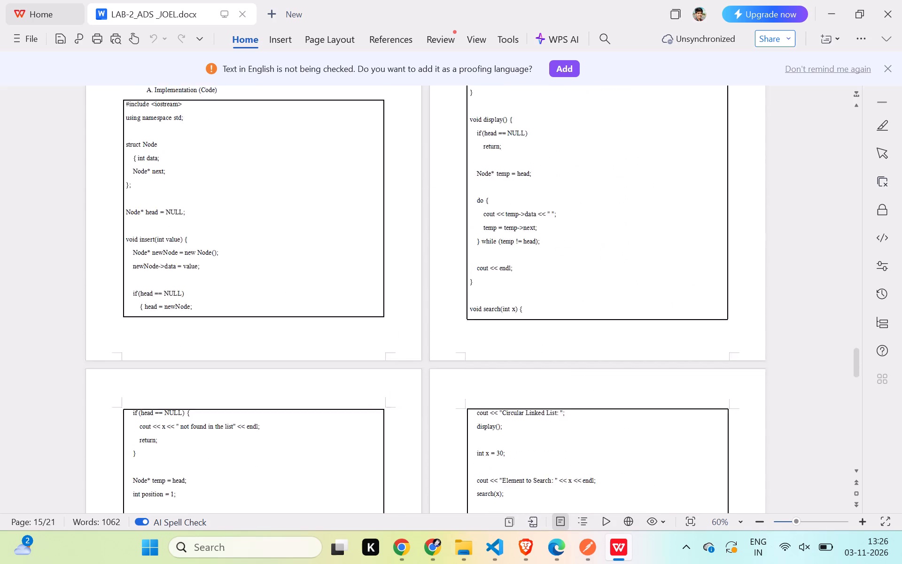
{"action": "scroll", "coordinate": [318, 305], "scroll_direction": "up", "scroll_amount": 3}
{"action": "scroll", "coordinate": [318, 305], "scroll_direction": "right", "scroll_amount": 1}
{"action": "scroll", "coordinate": [222, 266], "scroll_direction": "up", "scroll_amount": 1}
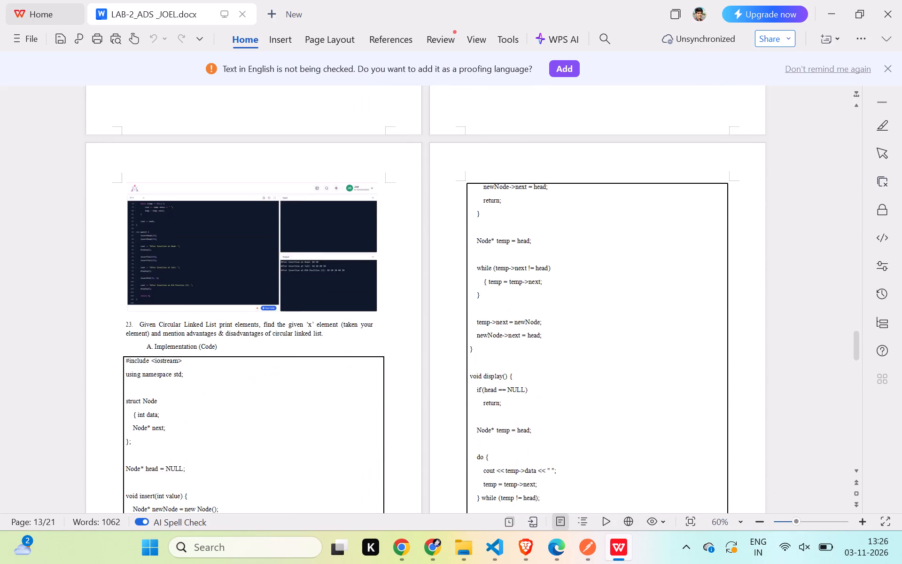
{"action": "scroll", "coordinate": [222, 266], "scroll_direction": "up", "scroll_amount": 1}
{"action": "scroll", "coordinate": [211, 427], "scroll_direction": "down", "scroll_amount": 1}
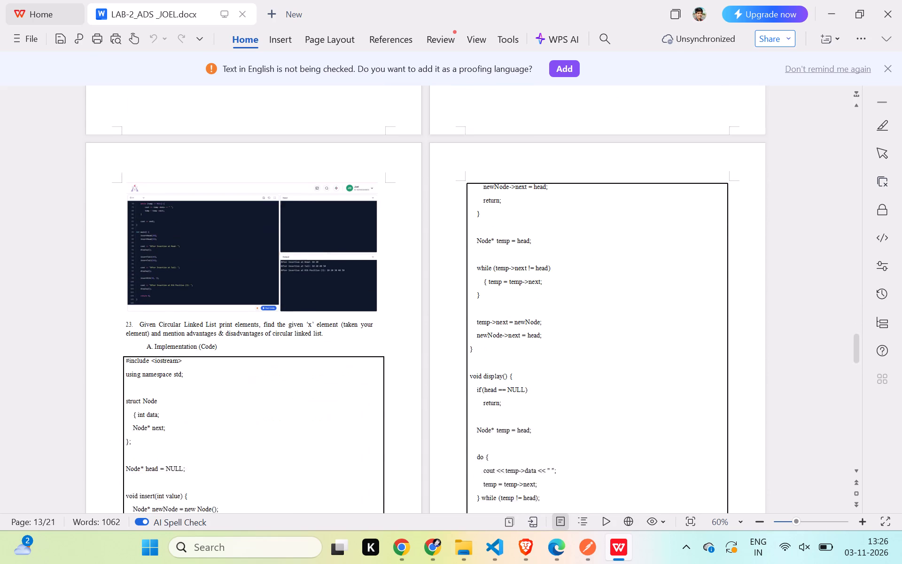
{"action": "scroll", "coordinate": [211, 427], "scroll_direction": "down", "scroll_amount": 3}
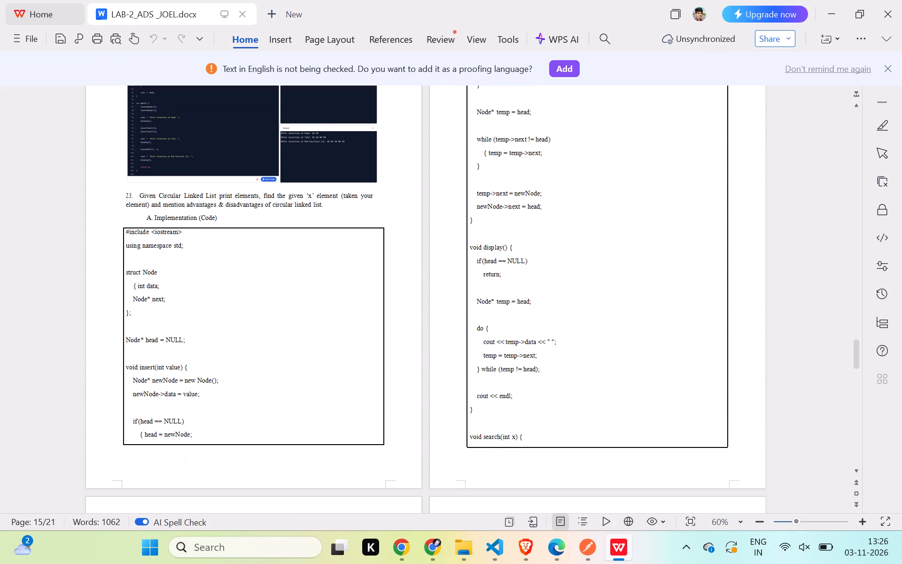
{"action": "scroll", "coordinate": [211, 427], "scroll_direction": "down", "scroll_amount": 5}
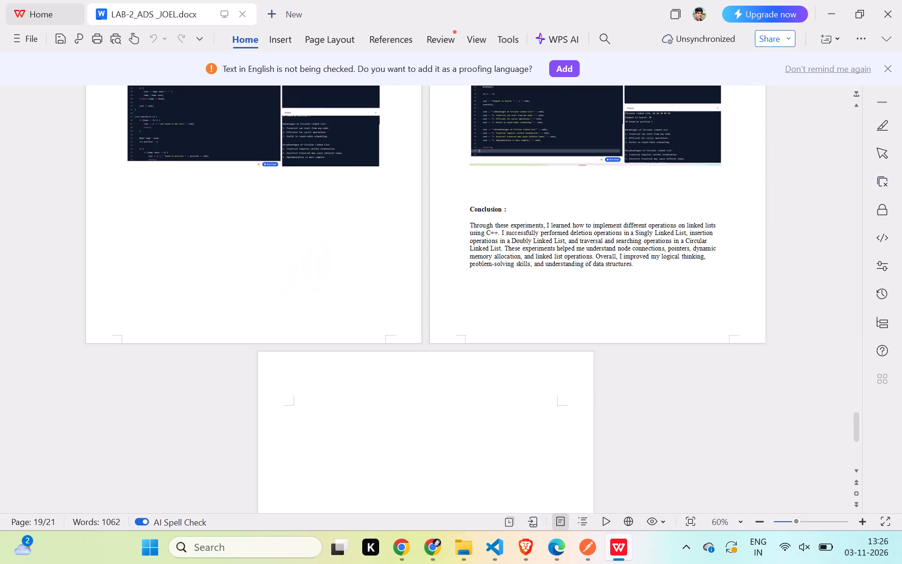
{"action": "scroll", "coordinate": [211, 427], "scroll_direction": "up", "scroll_amount": 2}
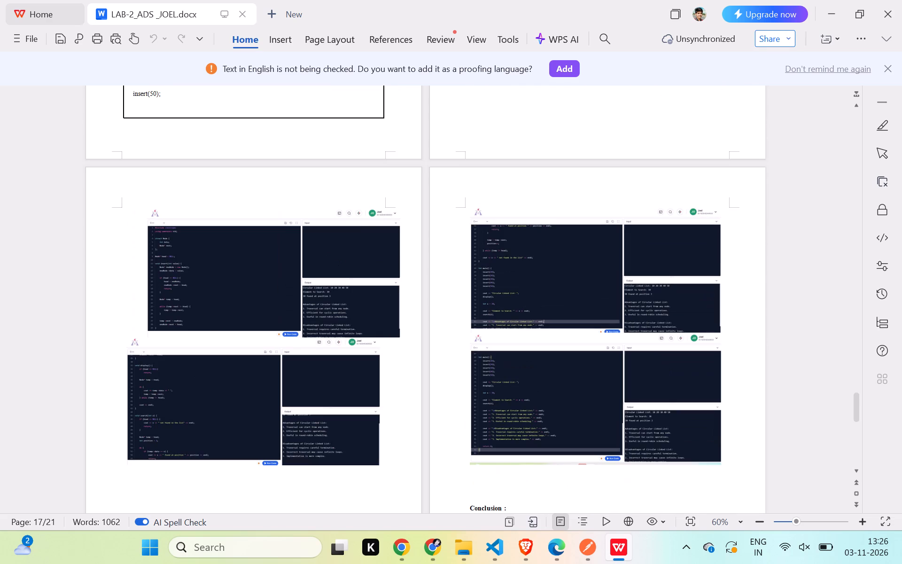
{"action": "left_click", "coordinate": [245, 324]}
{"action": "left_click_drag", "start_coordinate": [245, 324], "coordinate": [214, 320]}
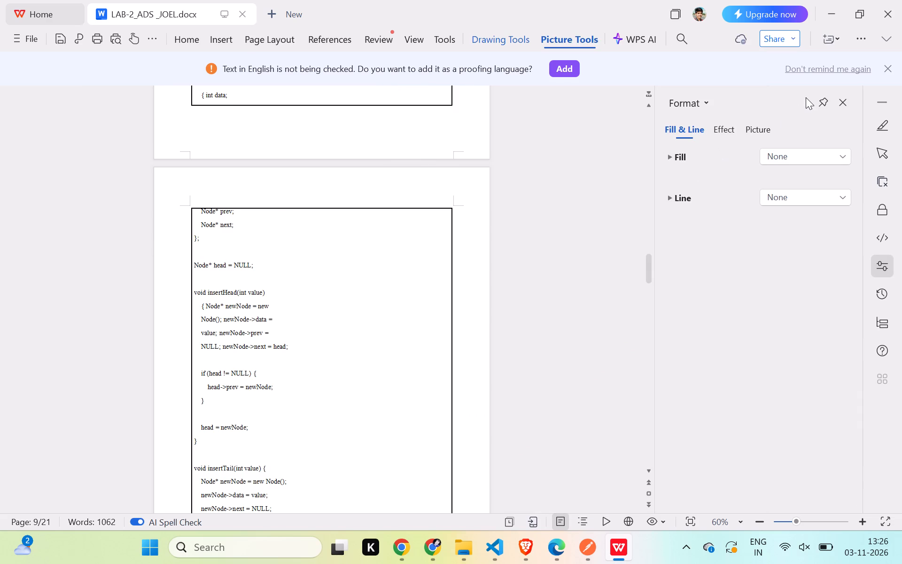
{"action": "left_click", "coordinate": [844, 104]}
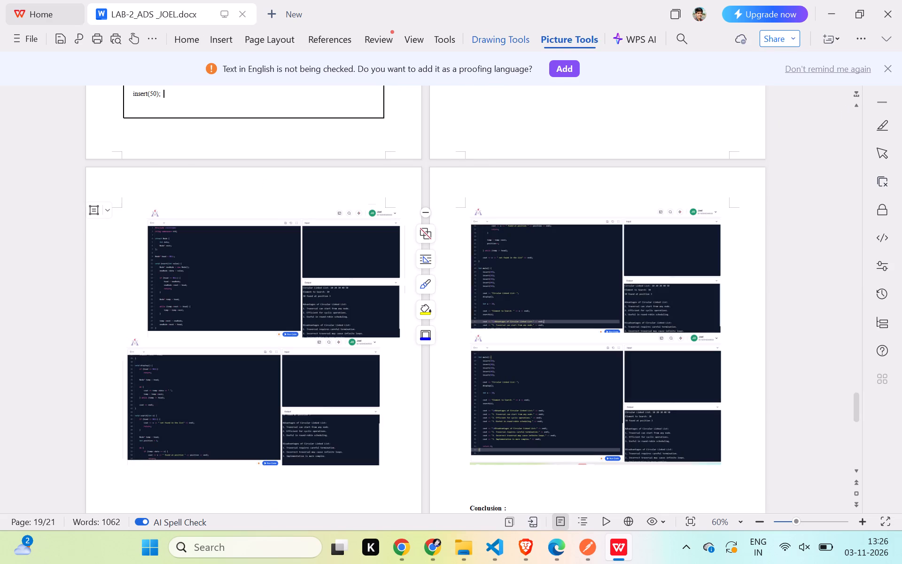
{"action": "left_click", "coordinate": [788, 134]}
Review the report from the output screenshots and conclusion back through the experiments to the cover page and certificate.
{"action": "scroll", "coordinate": [594, 320], "scroll_direction": "right", "scroll_amount": 1}
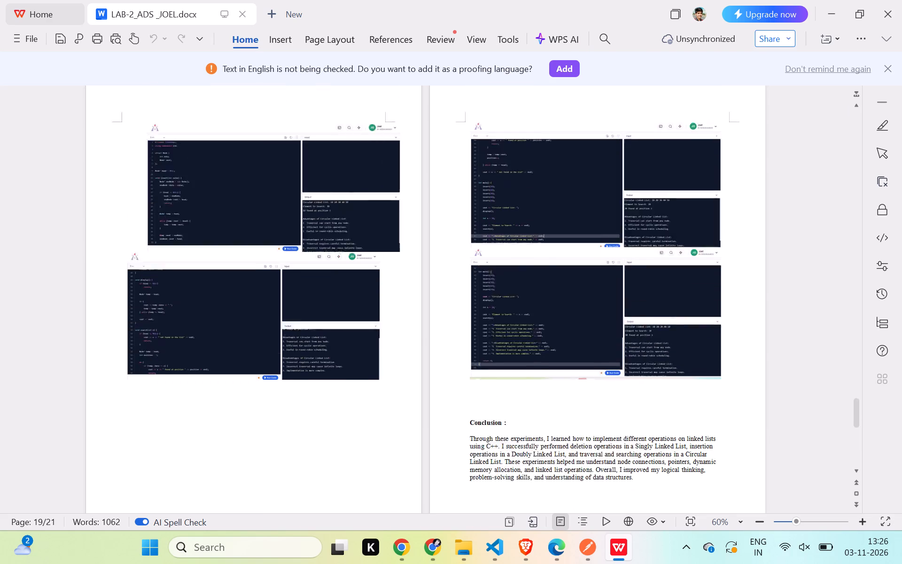
{"action": "scroll", "coordinate": [594, 320], "scroll_direction": "right", "scroll_amount": 1}
{"action": "scroll", "coordinate": [594, 320], "scroll_direction": "up", "scroll_amount": 3}
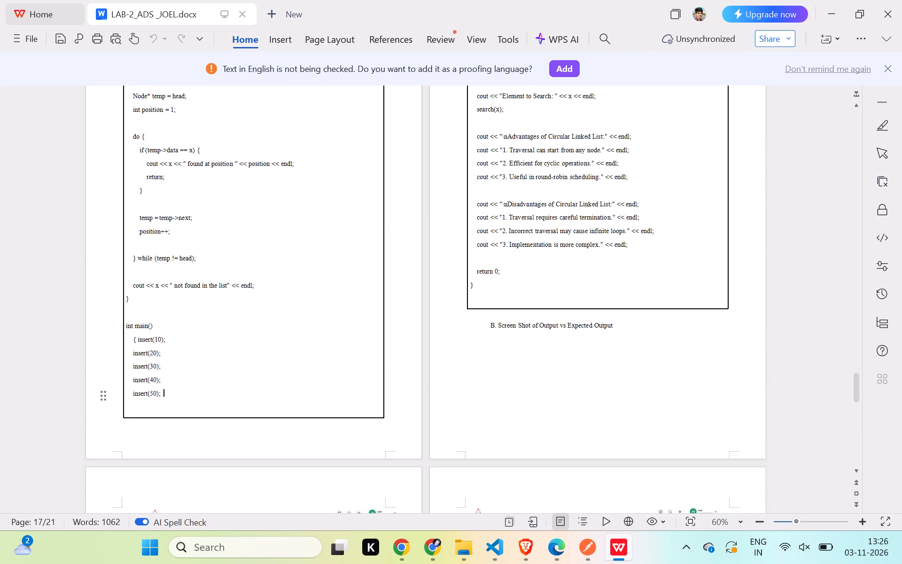
{"action": "scroll", "coordinate": [594, 320], "scroll_direction": "up", "scroll_amount": 4}
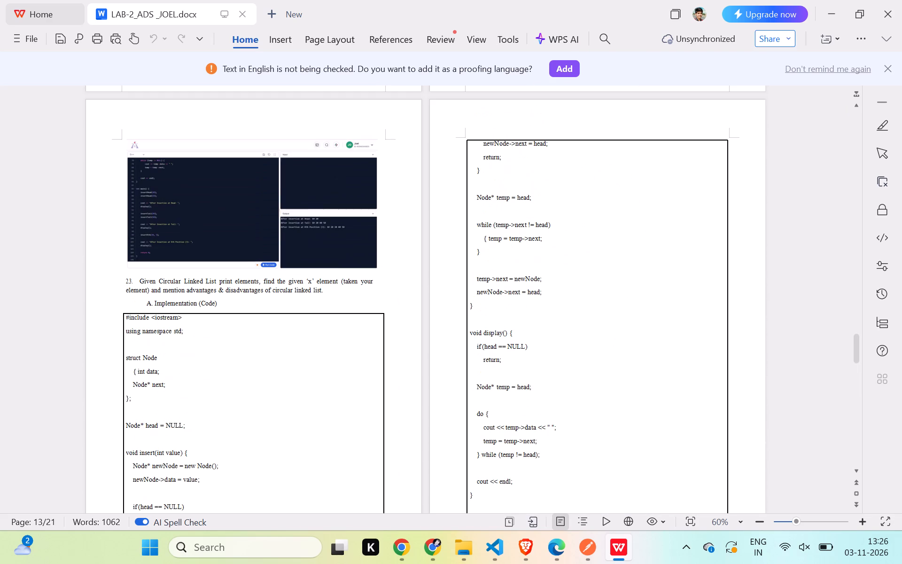
{"action": "scroll", "coordinate": [594, 320], "scroll_direction": "up", "scroll_amount": 1}
{"action": "scroll", "coordinate": [437, 302], "scroll_direction": "up", "scroll_amount": 15}
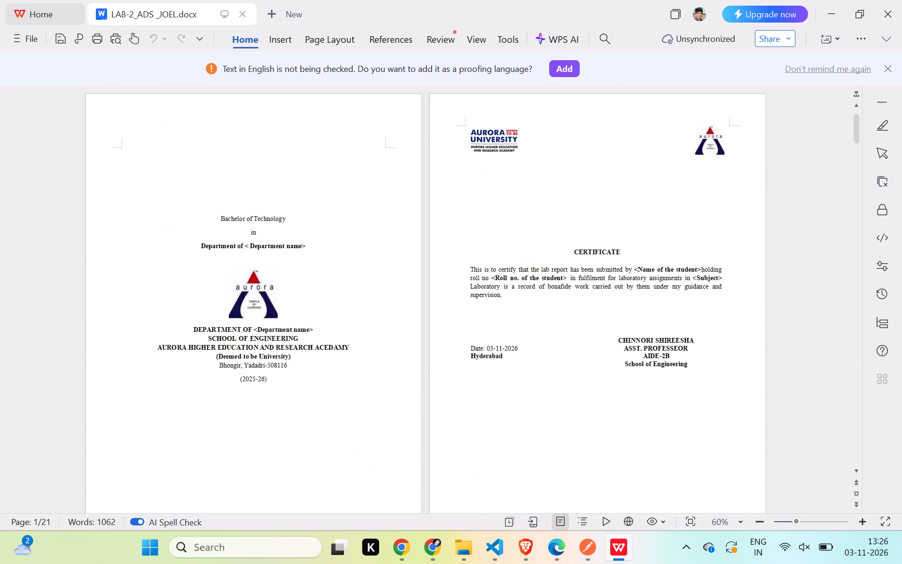
{"action": "scroll", "coordinate": [437, 302], "scroll_direction": "up", "scroll_amount": 2}
{"action": "scroll", "coordinate": [437, 302], "scroll_direction": "down", "scroll_amount": 2}
{"action": "scroll", "coordinate": [437, 302], "scroll_direction": "up", "scroll_amount": 2, "text": "ctrl"}
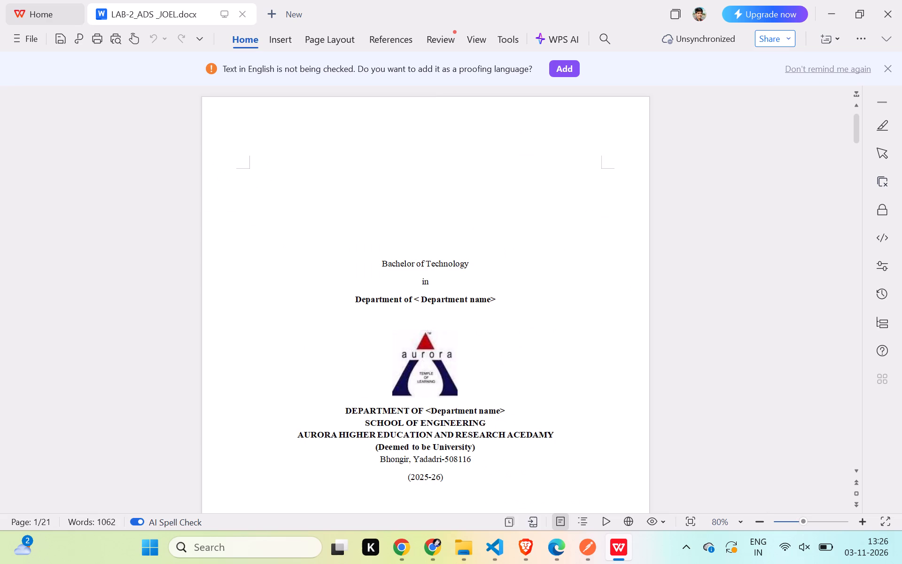
Examine the certificate, objective and experiment 2.1 on Singular Linked List deletion, including its code and output screenshot.
{"action": "scroll", "coordinate": [437, 302], "scroll_direction": "down", "scroll_amount": 5}
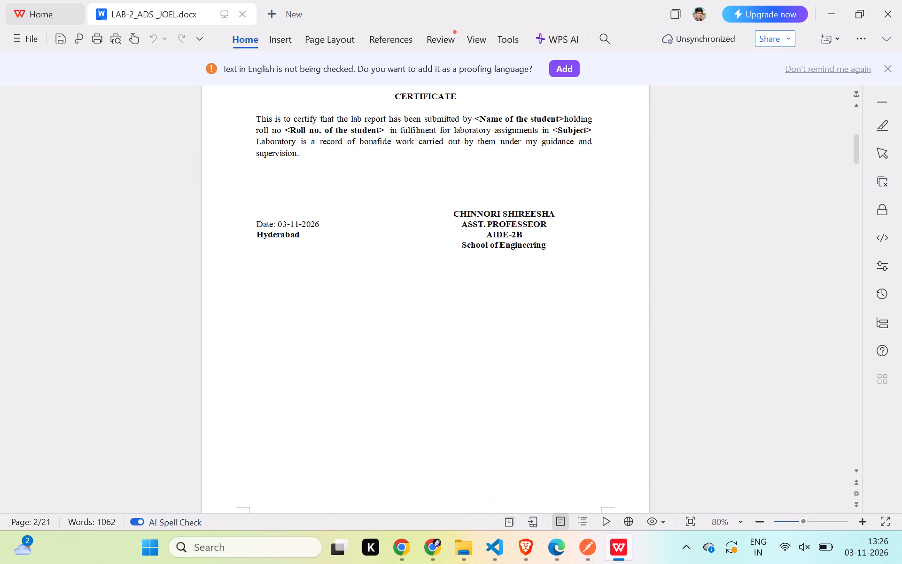
{"action": "scroll", "coordinate": [437, 302], "scroll_direction": "down", "scroll_amount": 3}
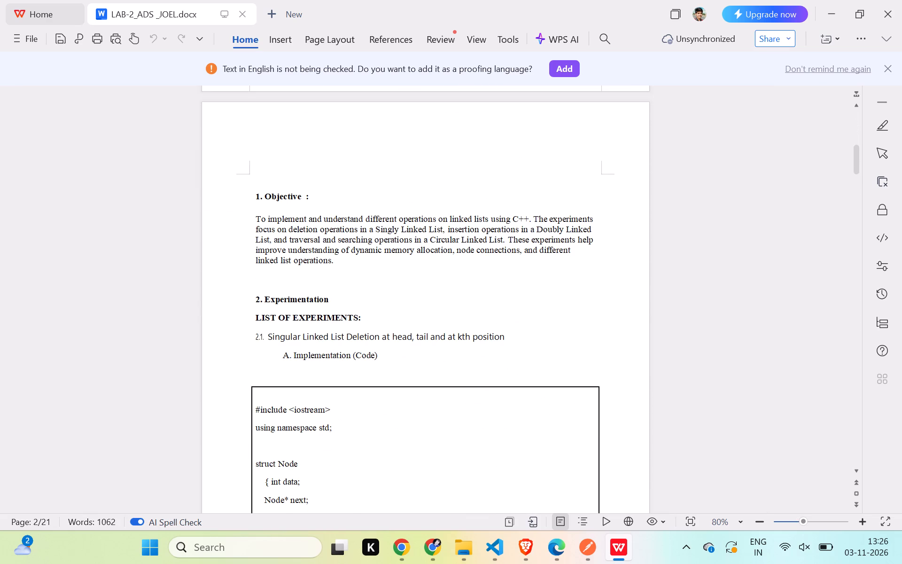
{"action": "scroll", "coordinate": [437, 302], "scroll_direction": "down", "scroll_amount": 1}
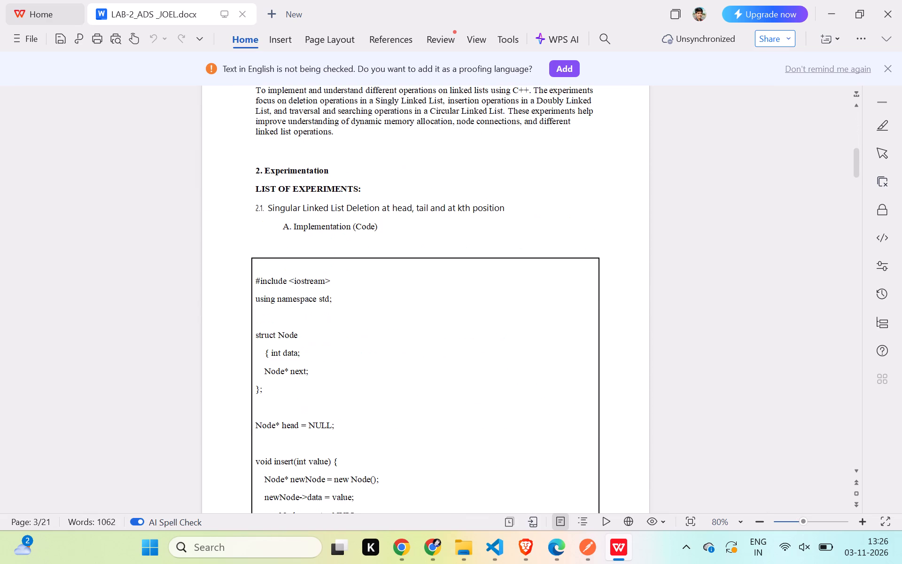
{"action": "scroll", "coordinate": [437, 302], "scroll_direction": "down", "scroll_amount": 5}
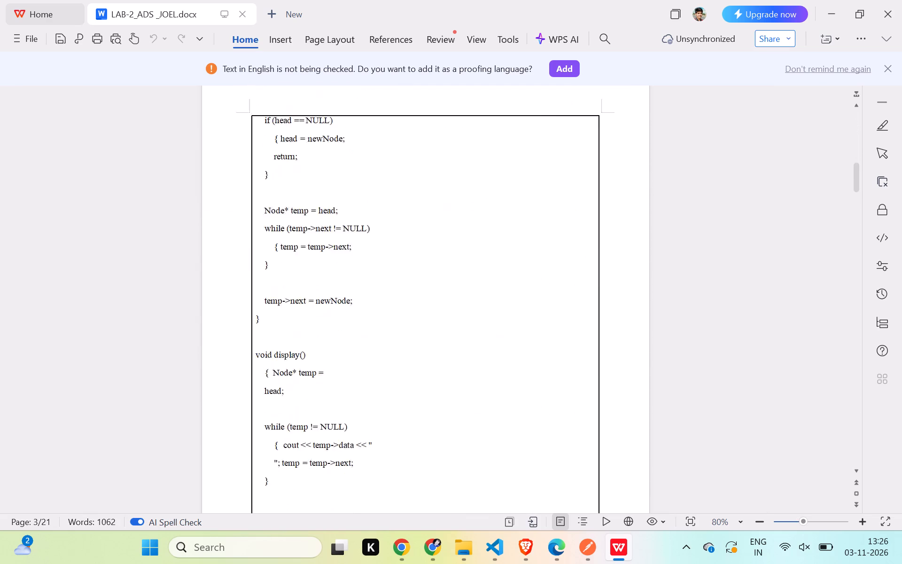
{"action": "scroll", "coordinate": [437, 302], "scroll_direction": "down", "scroll_amount": 7}
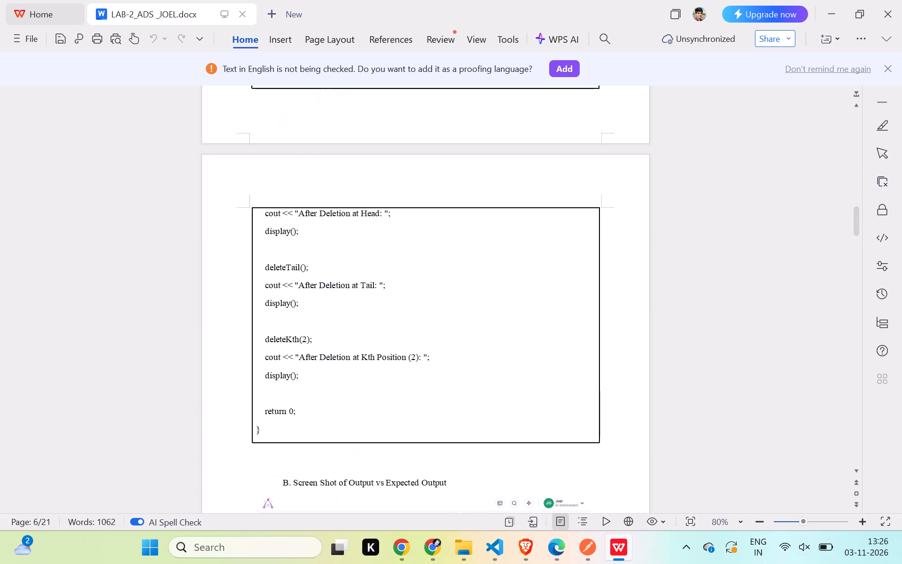
{"action": "scroll", "coordinate": [437, 302], "scroll_direction": "down", "scroll_amount": 1}
{"action": "left_click", "coordinate": [468, 352]}
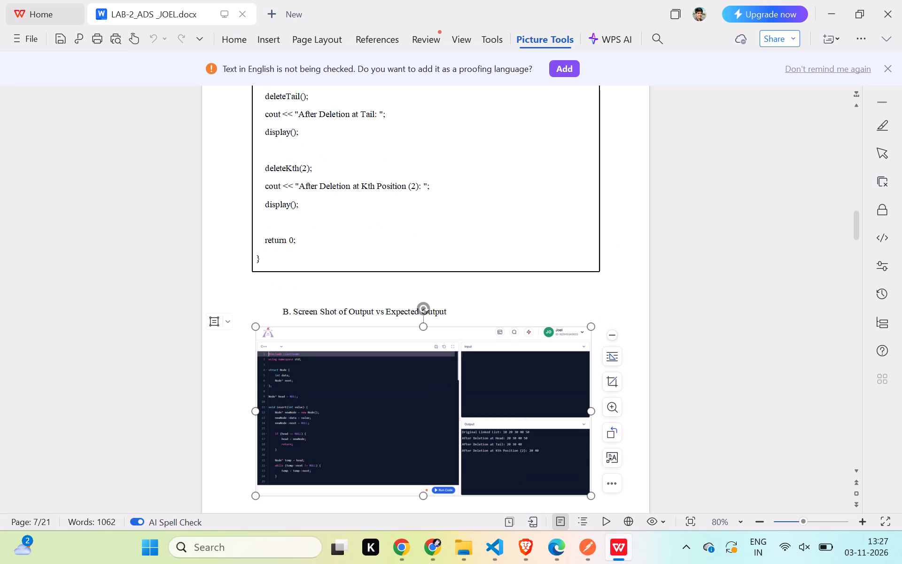
{"action": "scroll", "coordinate": [468, 352], "scroll_direction": "up", "scroll_amount": 2}
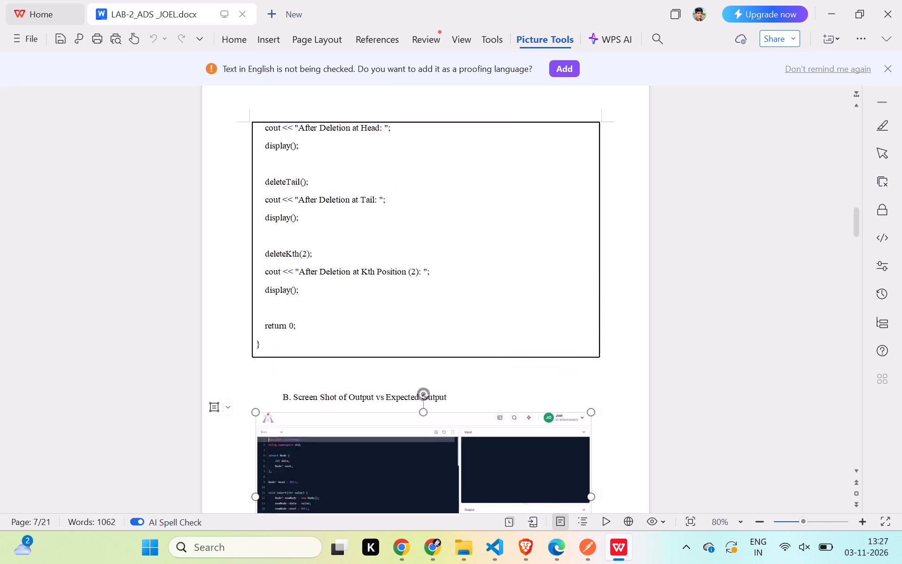
{"action": "scroll", "coordinate": [468, 352], "scroll_direction": "up", "scroll_amount": 10}
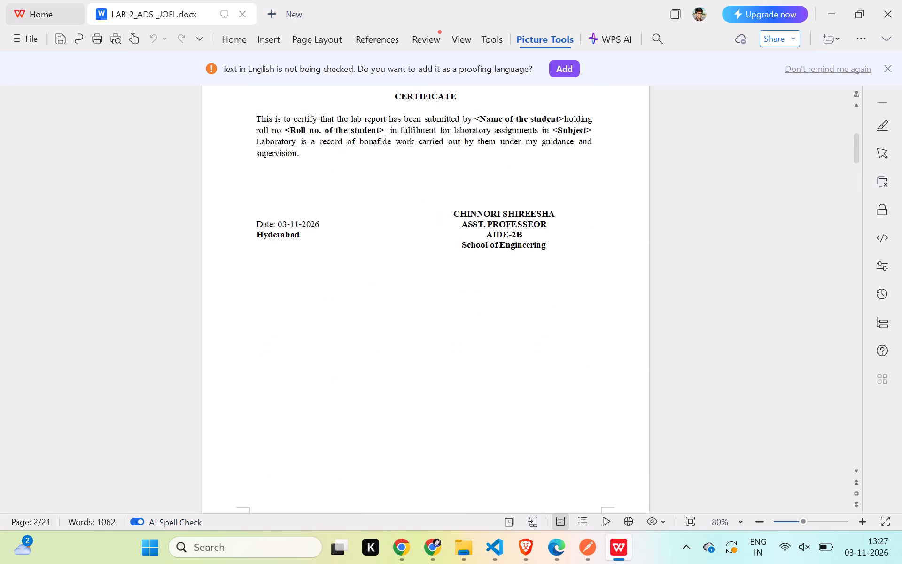
{"action": "scroll", "coordinate": [468, 352], "scroll_direction": "up", "scroll_amount": 1}
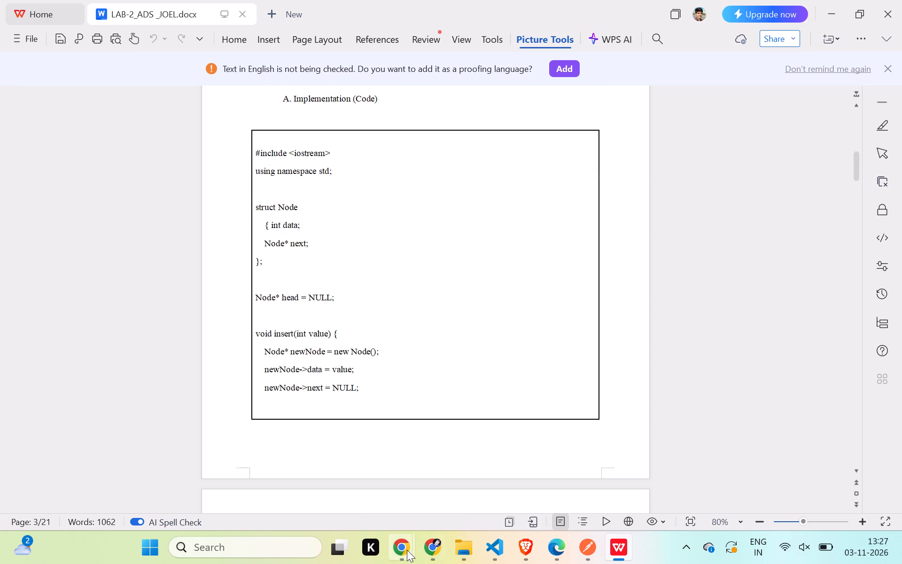
Switch to the course page in Chrome and return from the Insertion At Head problem to the coding practice question list.
{"action": "left_click", "coordinate": [407, 550]}
{"action": "left_click", "coordinate": [365, 478]}
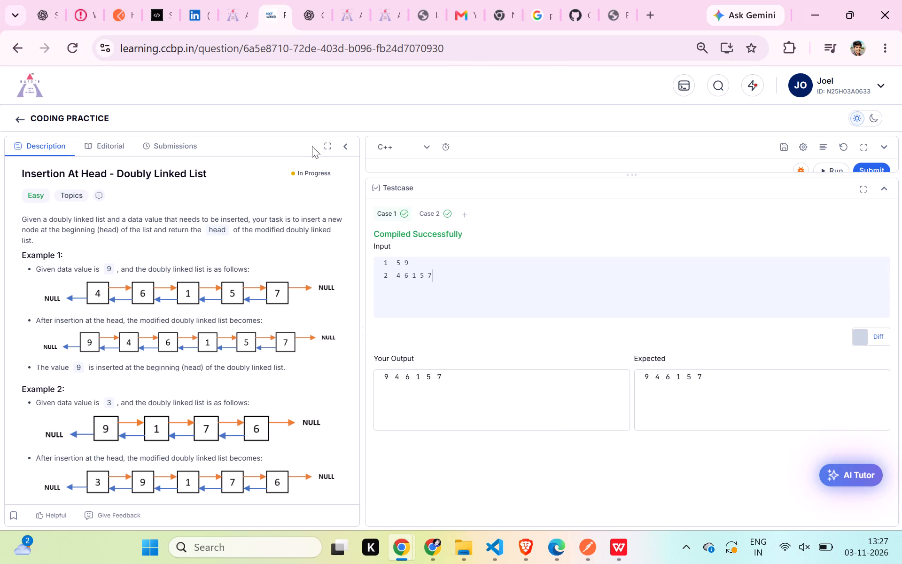
{"action": "left_click", "coordinate": [21, 124]}
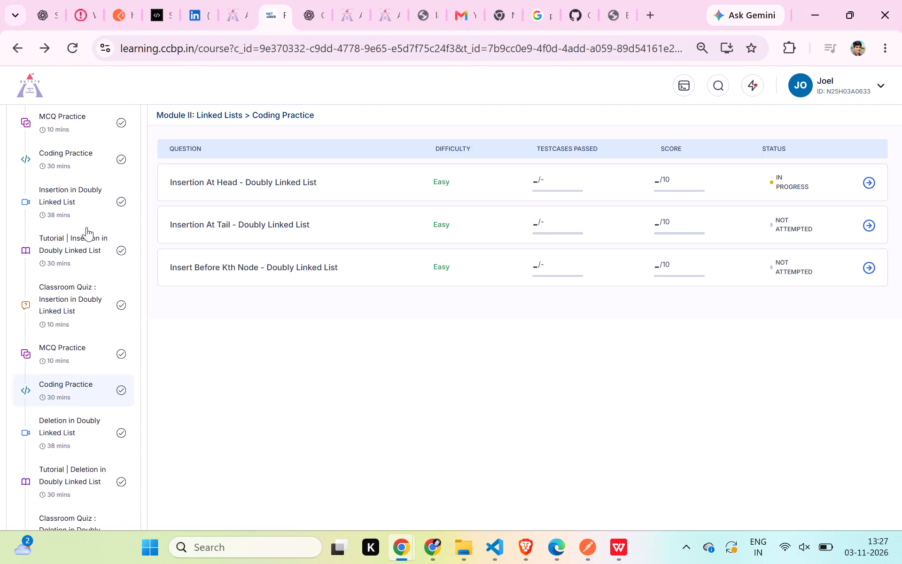
Open the Coding Practice question set that belongs to the Deletion in Linked List lesson in the Linked Lists module.
{"action": "scroll", "coordinate": [71, 281], "scroll_direction": "up", "scroll_amount": 4}
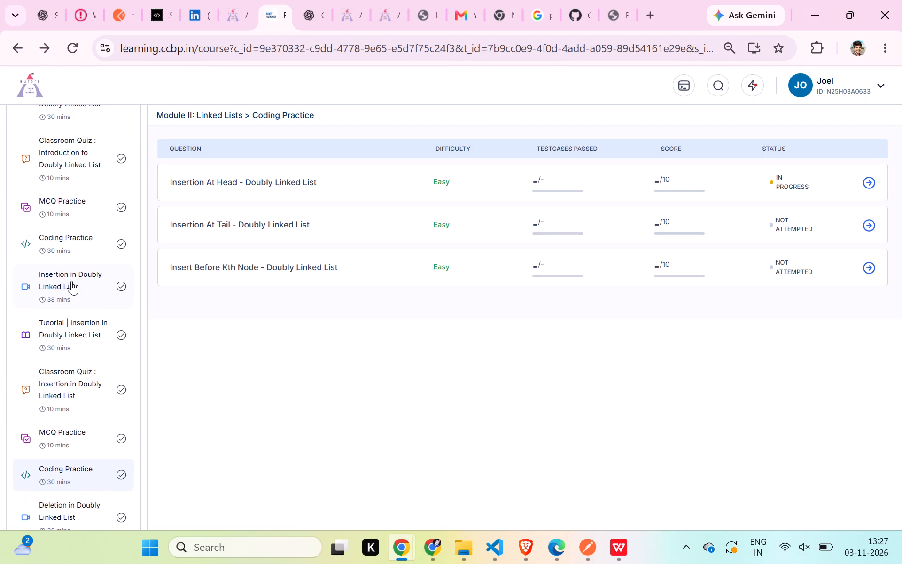
{"action": "scroll", "coordinate": [62, 305], "scroll_direction": "up", "scroll_amount": 1}
{"action": "scroll", "coordinate": [70, 195], "scroll_direction": "up", "scroll_amount": 2}
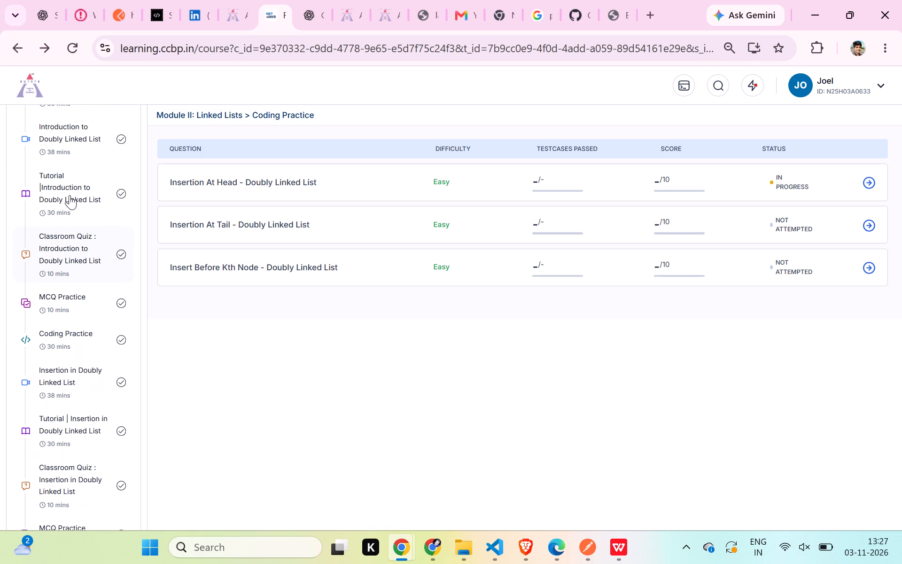
{"action": "scroll", "coordinate": [70, 195], "scroll_direction": "up", "scroll_amount": 4}
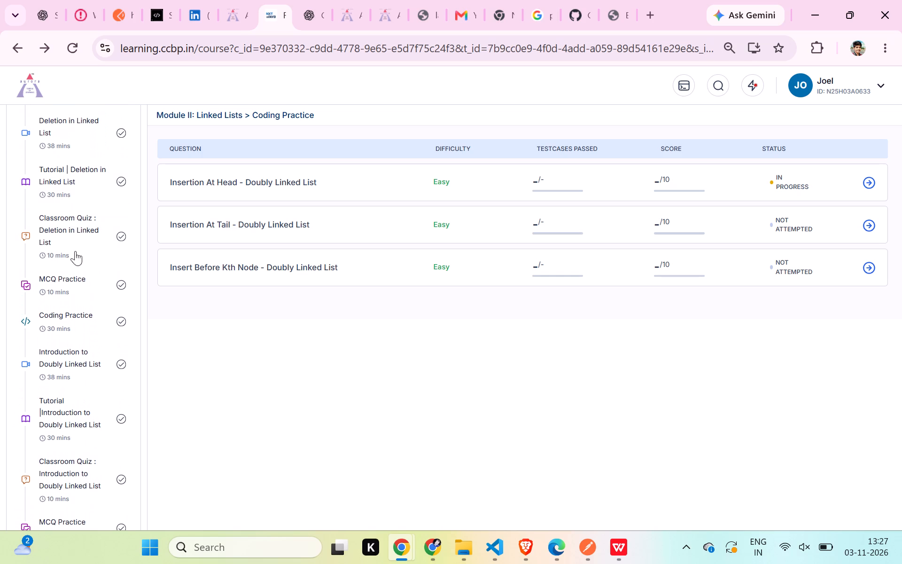
{"action": "scroll", "coordinate": [80, 194], "scroll_direction": "up", "scroll_amount": 1}
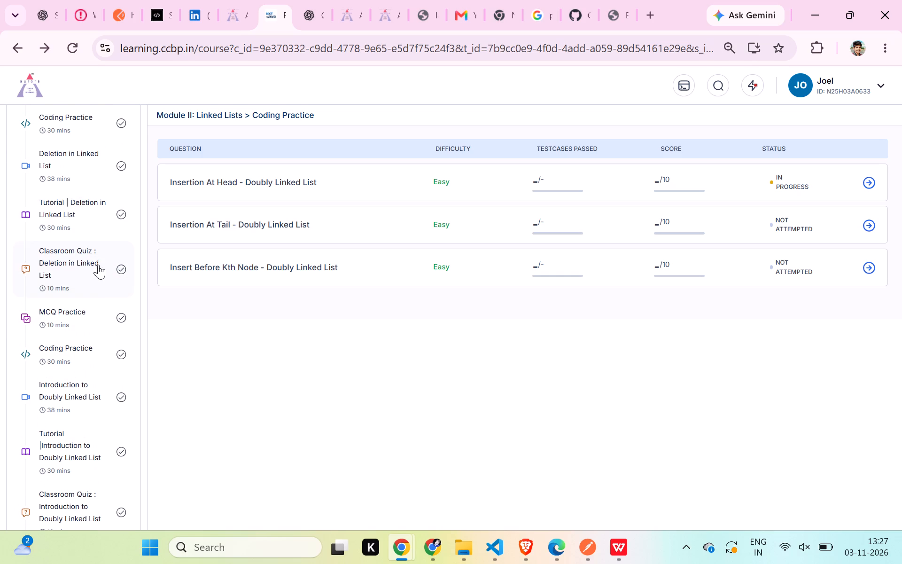
{"action": "left_click", "coordinate": [74, 153]}
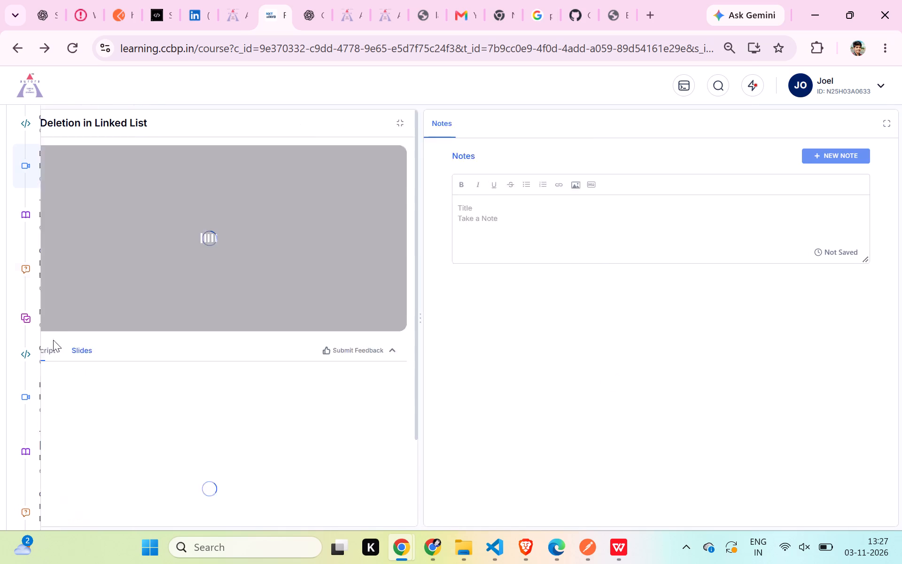
{"action": "left_click", "coordinate": [16, 125]}
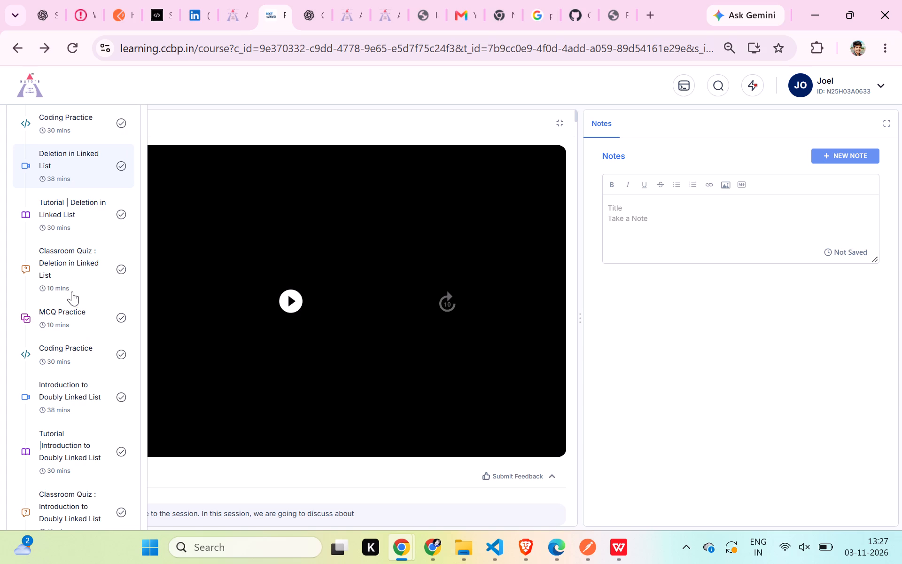
{"action": "left_click", "coordinate": [98, 361]}
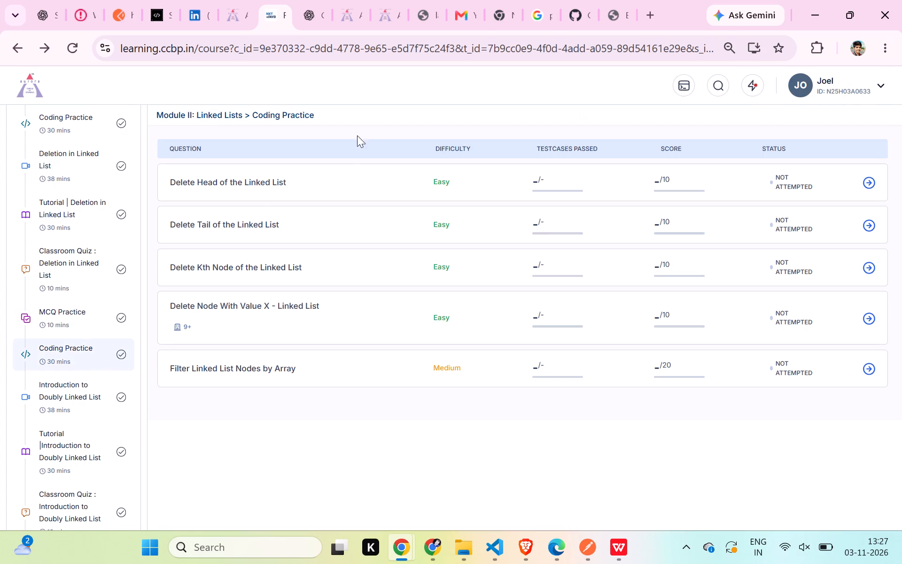
Open the Delete Head of the Linked List problem and enlarge its code editor to show the C++ starter code.
{"action": "left_click", "coordinate": [315, 187]}
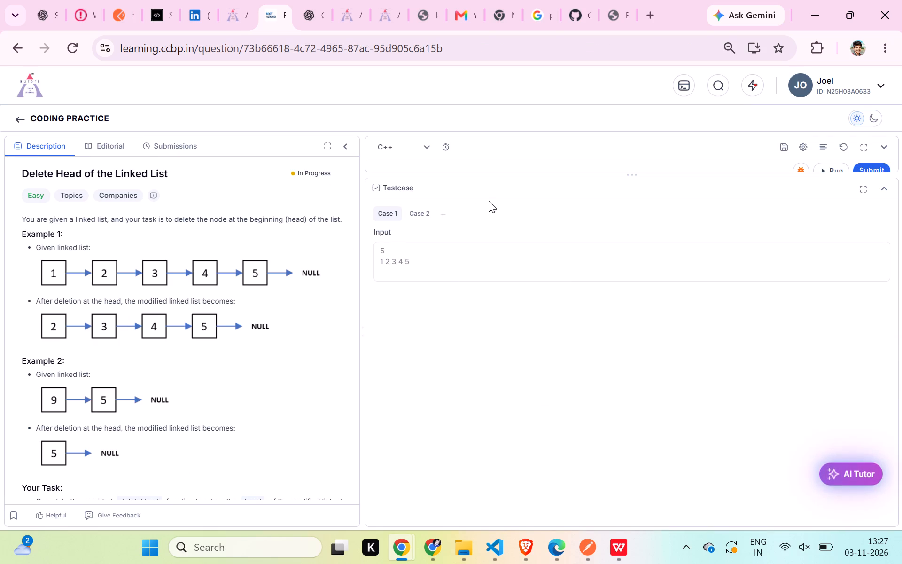
{"action": "scroll", "coordinate": [489, 201], "scroll_direction": "up", "scroll_amount": 3}
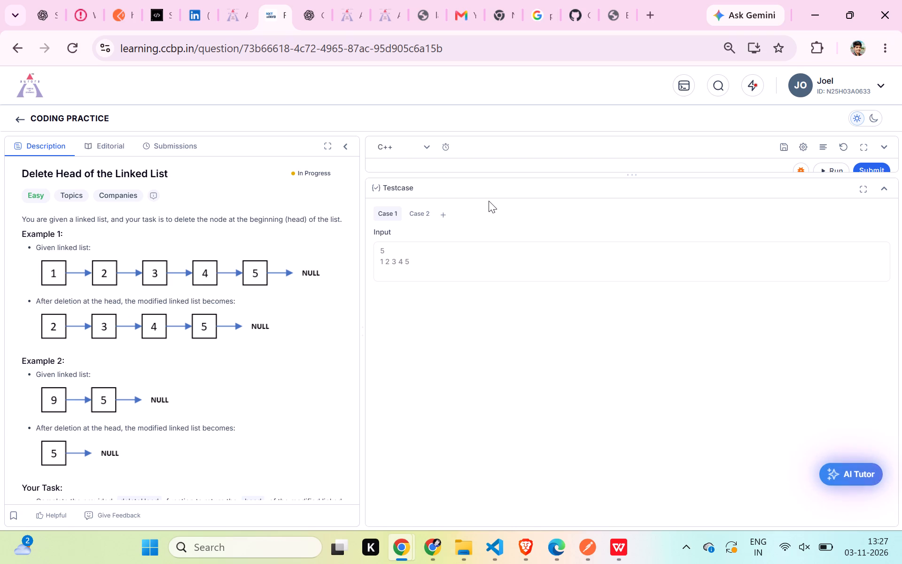
{"action": "scroll", "coordinate": [489, 201], "scroll_direction": "down", "scroll_amount": 1}
{"action": "scroll", "coordinate": [489, 201], "scroll_direction": "up", "scroll_amount": 4}
{"action": "left_click_drag", "start_coordinate": [495, 176], "coordinate": [497, 223]}
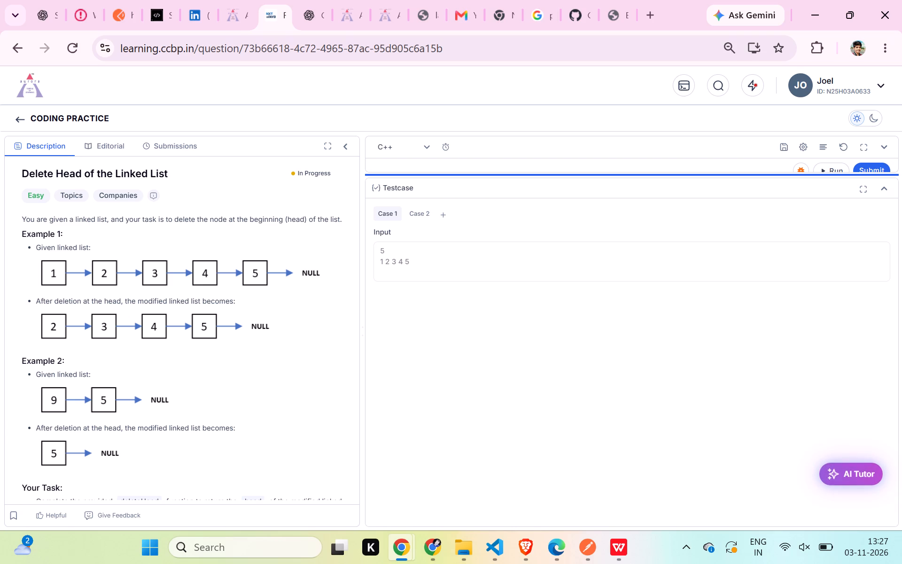
{"action": "left_click_drag", "start_coordinate": [497, 223], "coordinate": [491, 395]}
{"action": "scroll", "coordinate": [510, 337], "scroll_direction": "down", "scroll_amount": 3}
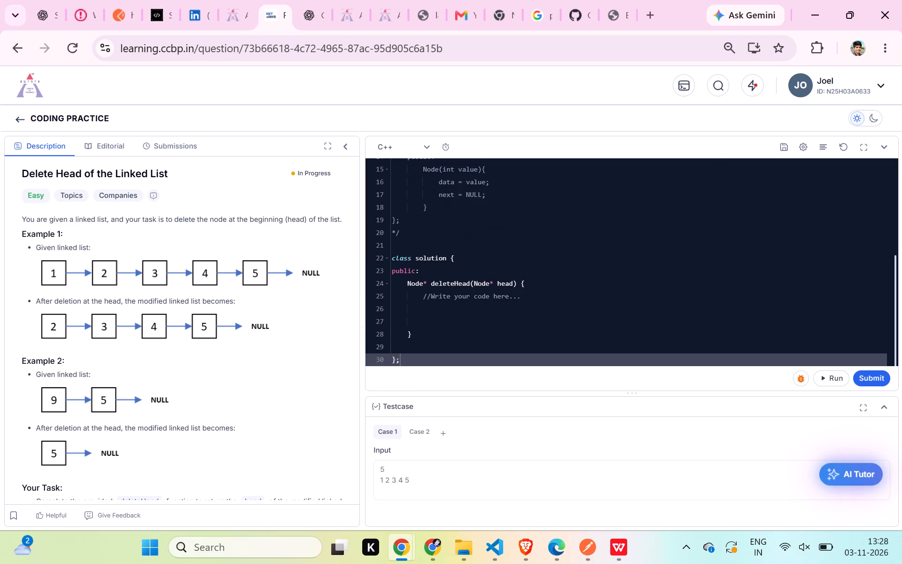
Replace the C++ starter code with the complete CPP code implementation from the problem's editorial.
{"action": "left_click", "coordinate": [96, 153]}
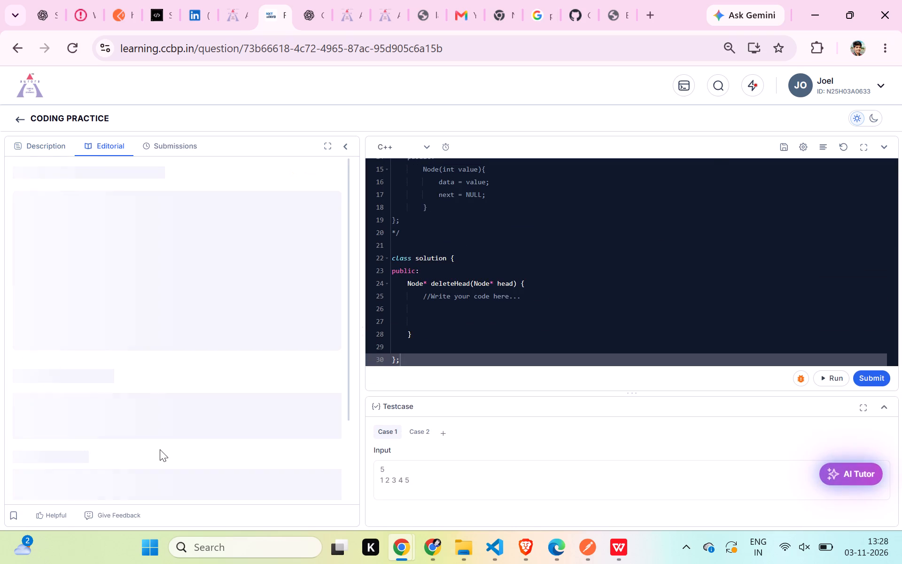
{"action": "scroll", "coordinate": [160, 449], "scroll_direction": "down", "scroll_amount": 6}
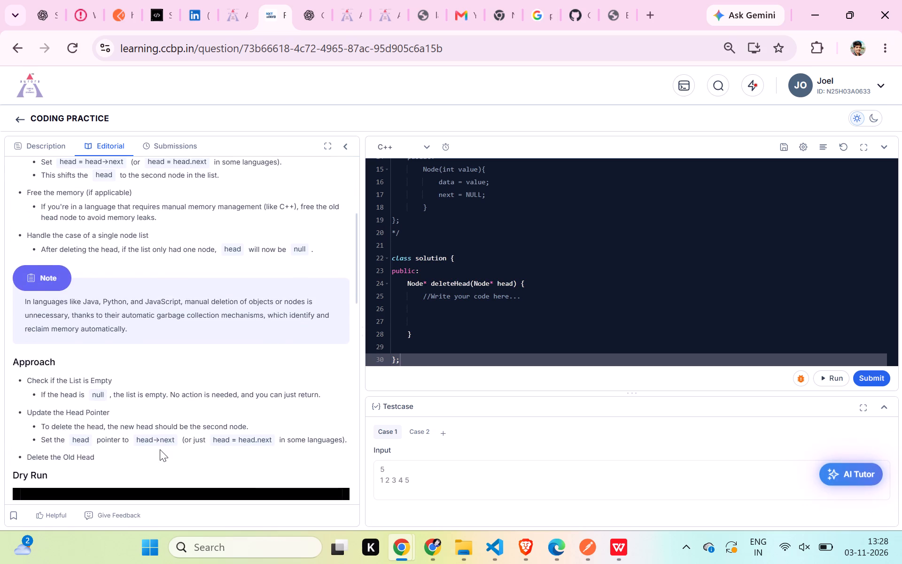
{"action": "scroll", "coordinate": [160, 449], "scroll_direction": "down", "scroll_amount": 10}
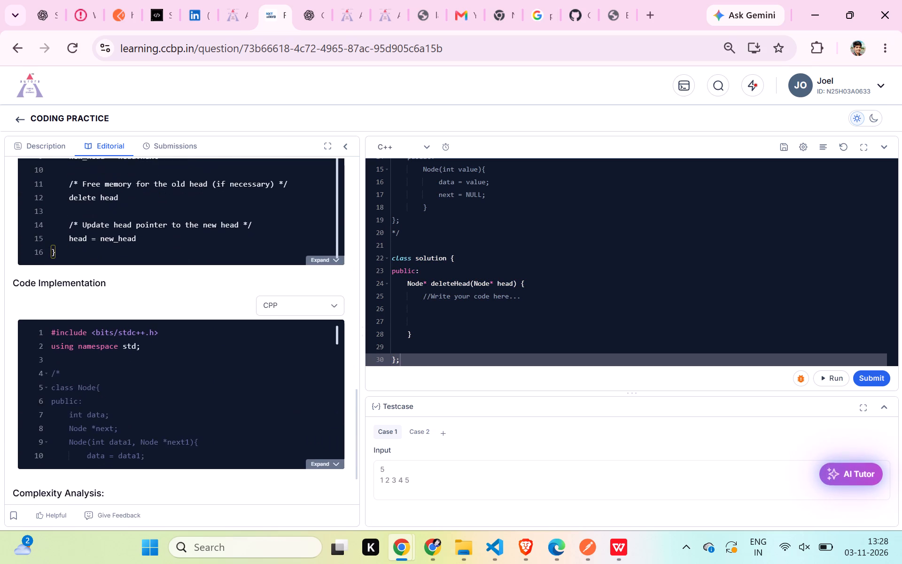
{"action": "scroll", "coordinate": [160, 449], "scroll_direction": "down", "scroll_amount": 2}
{"action": "left_click", "coordinate": [160, 449]}
{"action": "triple_click", "coordinate": [160, 449]}
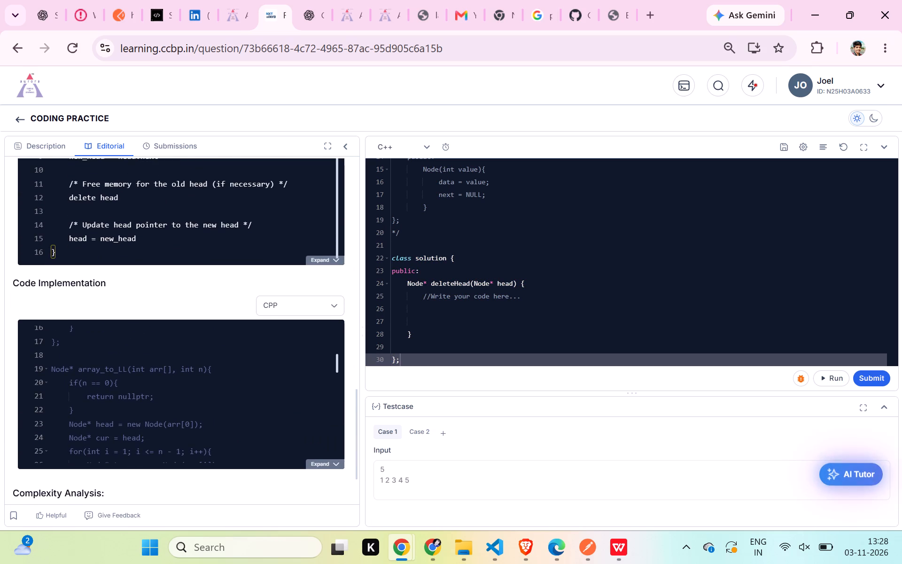
{"action": "key", "text": "ctrl+a"}
{"action": "key", "text": "ctrl+c"}
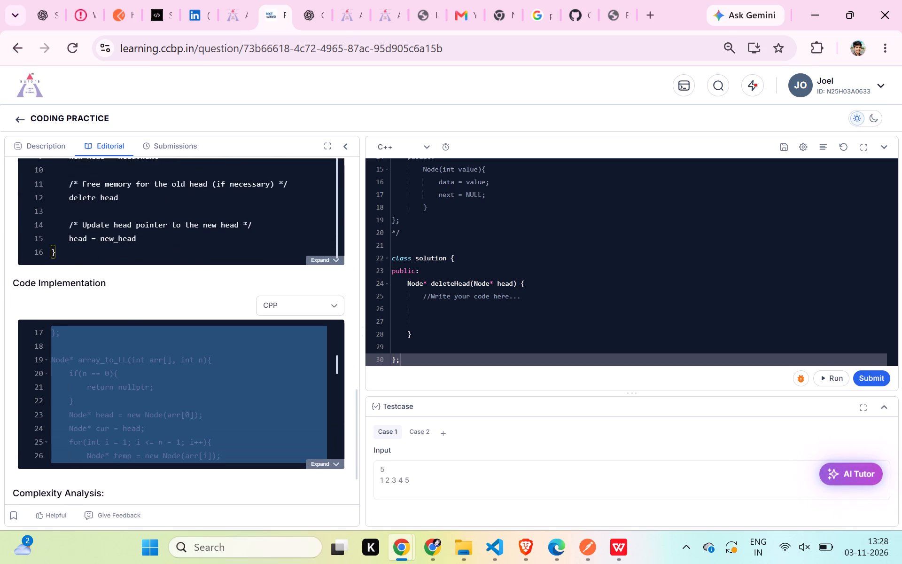
{"action": "left_click", "coordinate": [481, 319]}
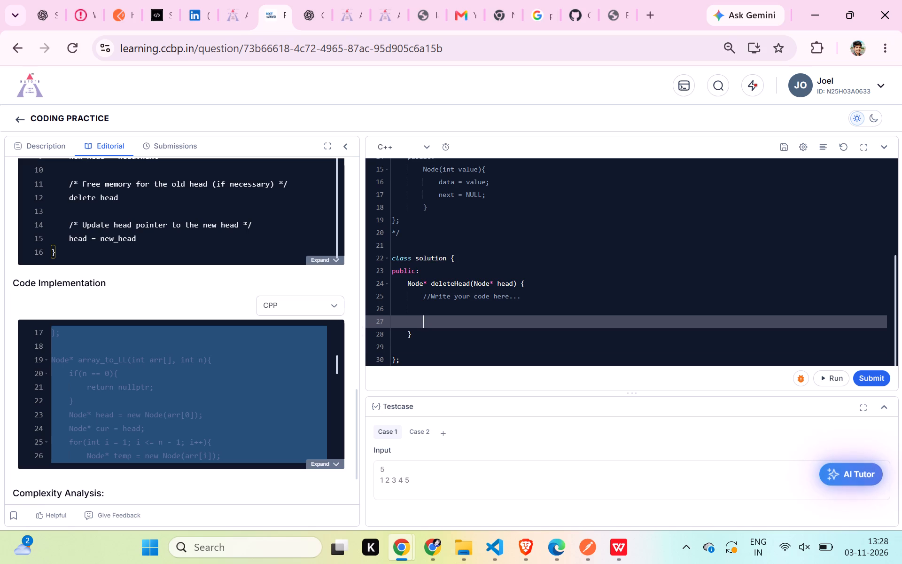
{"action": "key", "text": "ctrl+a"}
{"action": "key", "text": "ctrl+v"}
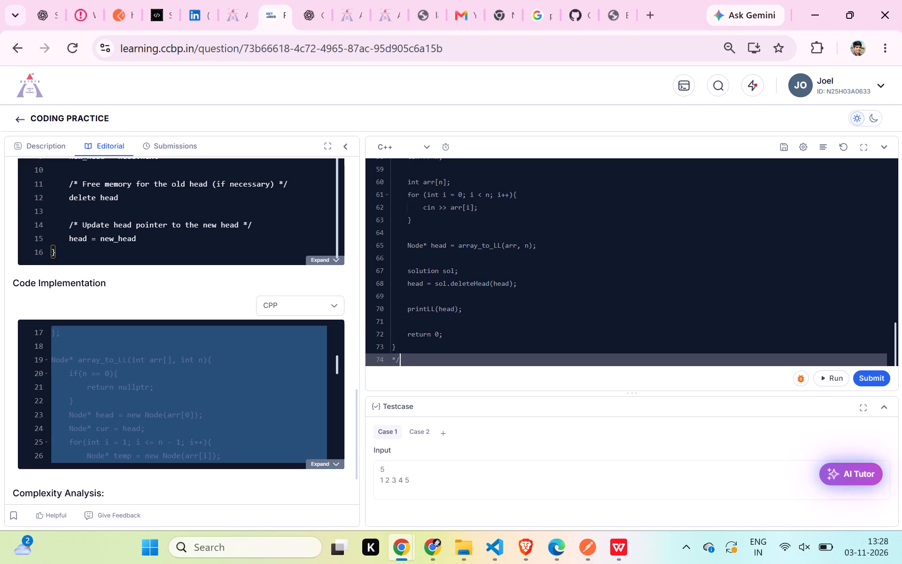
Run the deleteHead solution against the sample test cases.
{"action": "left_click", "coordinate": [840, 378]}
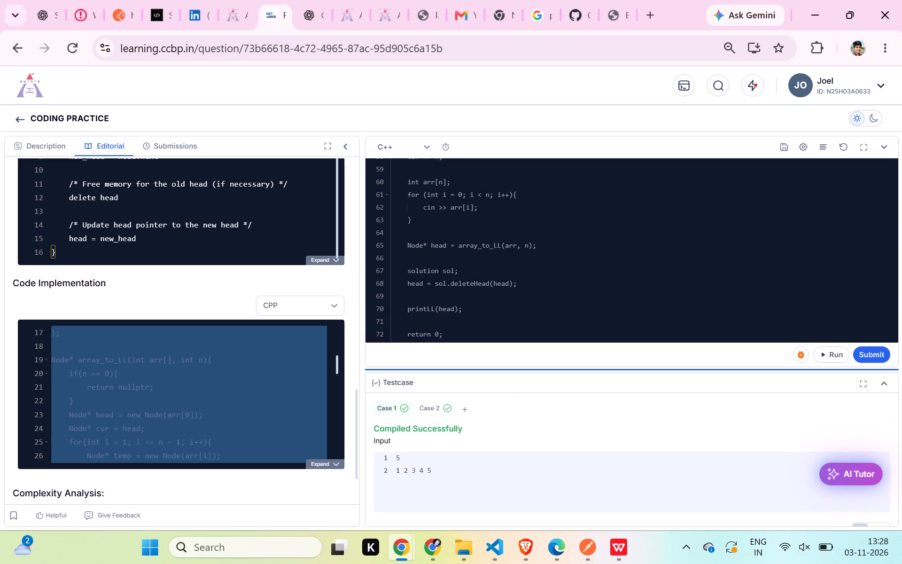
Review the Delete Head problem description, the deleteHead solution code, and the Case 1 output against the expected output.
{"action": "left_click", "coordinate": [321, 402]}
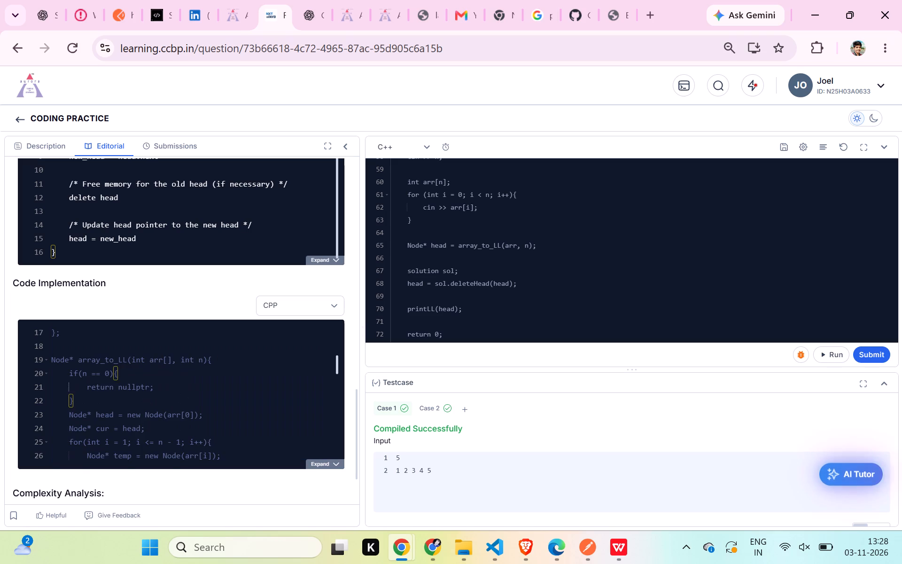
{"action": "scroll", "coordinate": [281, 255], "scroll_direction": "up", "scroll_amount": 14}
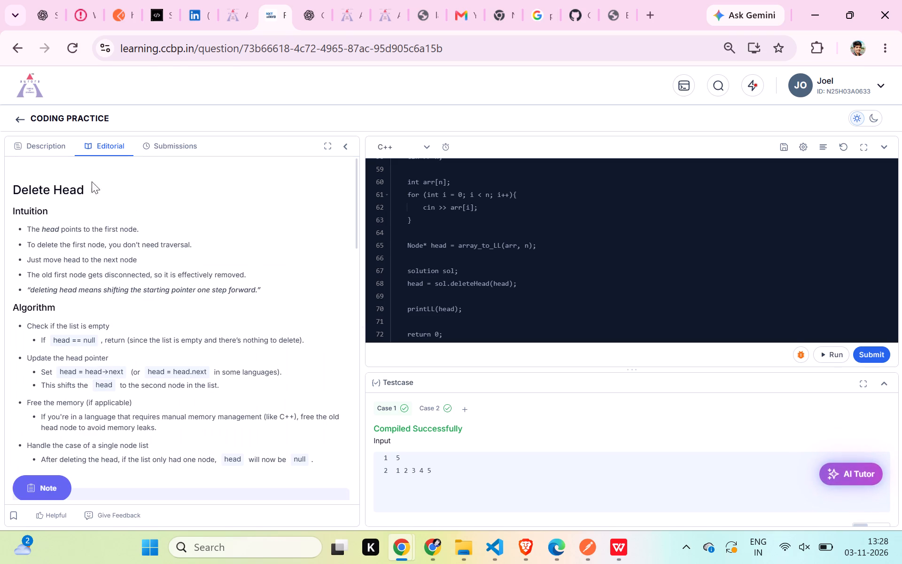
{"action": "left_click", "coordinate": [43, 145]}
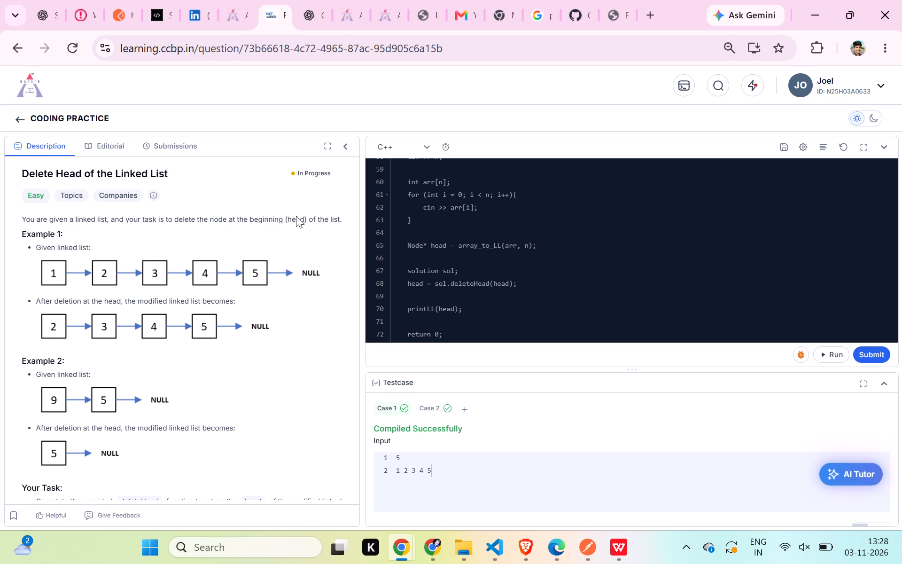
{"action": "scroll", "coordinate": [532, 266], "scroll_direction": "up", "scroll_amount": 7}
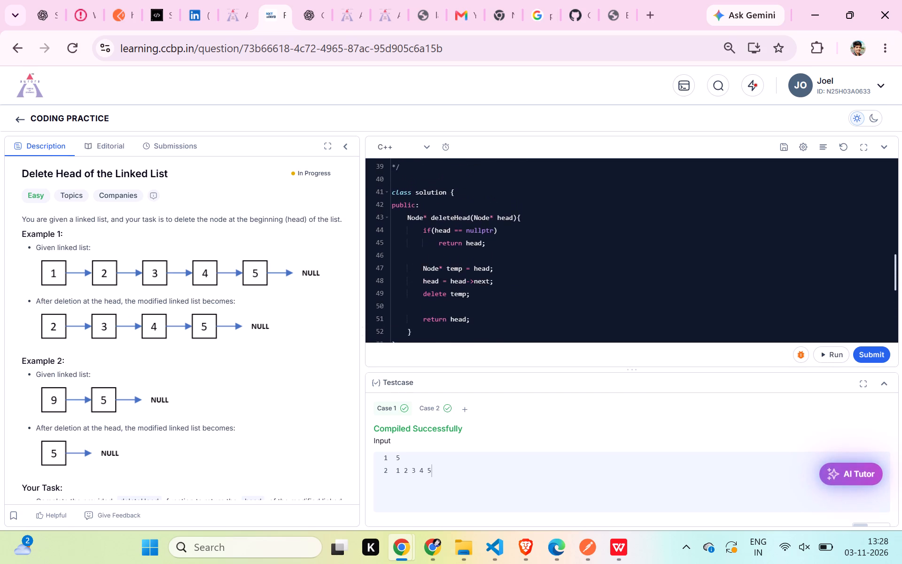
{"action": "scroll", "coordinate": [532, 266], "scroll_direction": "right", "scroll_amount": 2}
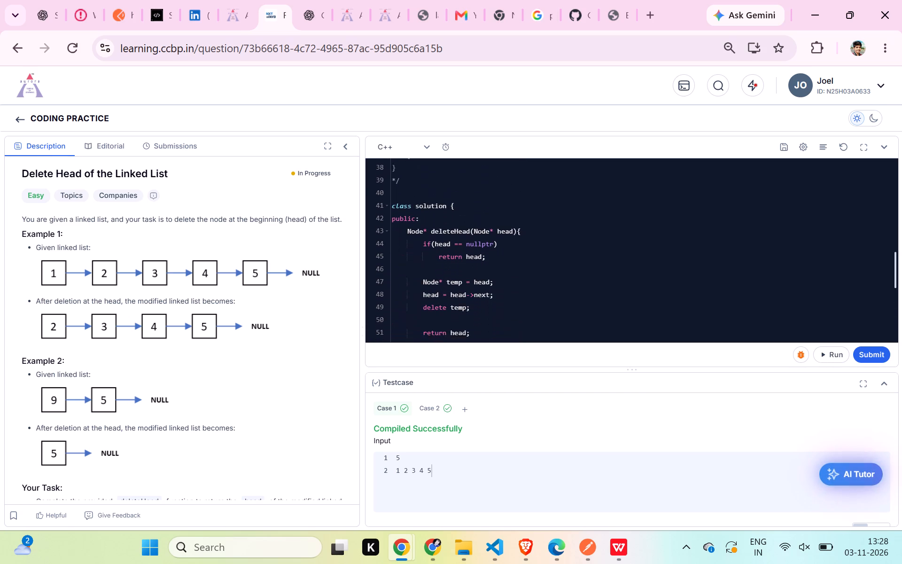
{"action": "scroll", "coordinate": [532, 266], "scroll_direction": "right", "scroll_amount": 1}
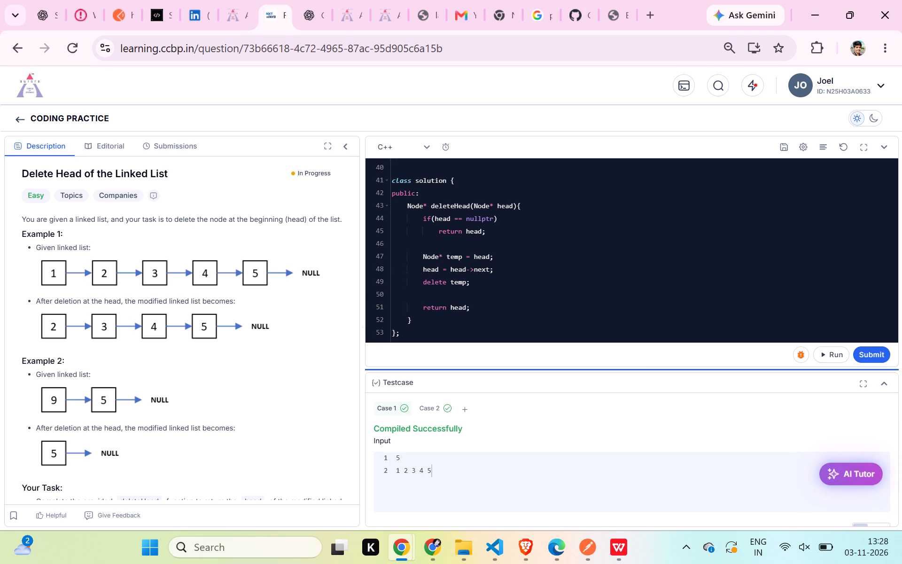
{"action": "left_click_drag", "start_coordinate": [577, 368], "coordinate": [613, 563]}
{"action": "scroll", "coordinate": [606, 387], "scroll_direction": "up", "scroll_amount": 2}
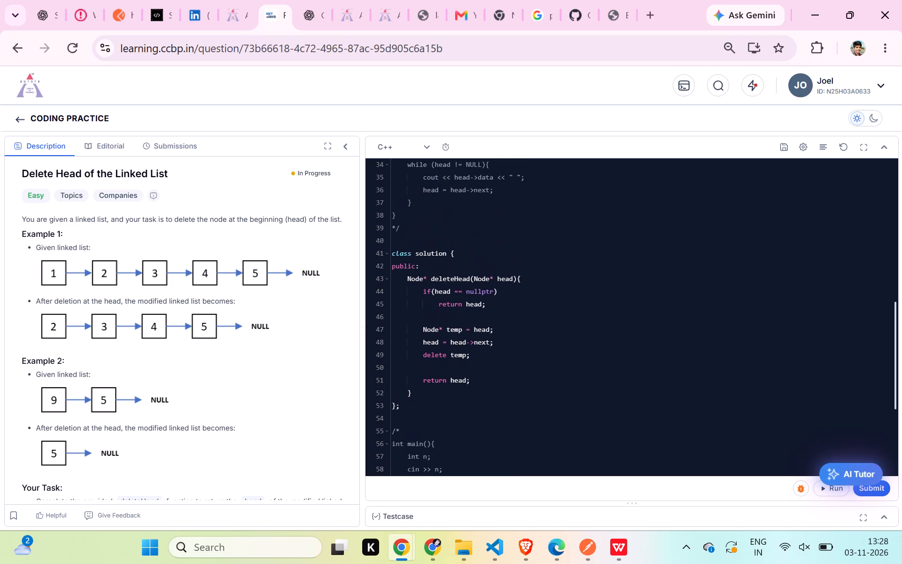
{"action": "left_click_drag", "start_coordinate": [536, 500], "coordinate": [537, 507]}
{"action": "left_click_drag", "start_coordinate": [537, 502], "coordinate": [555, 123]}
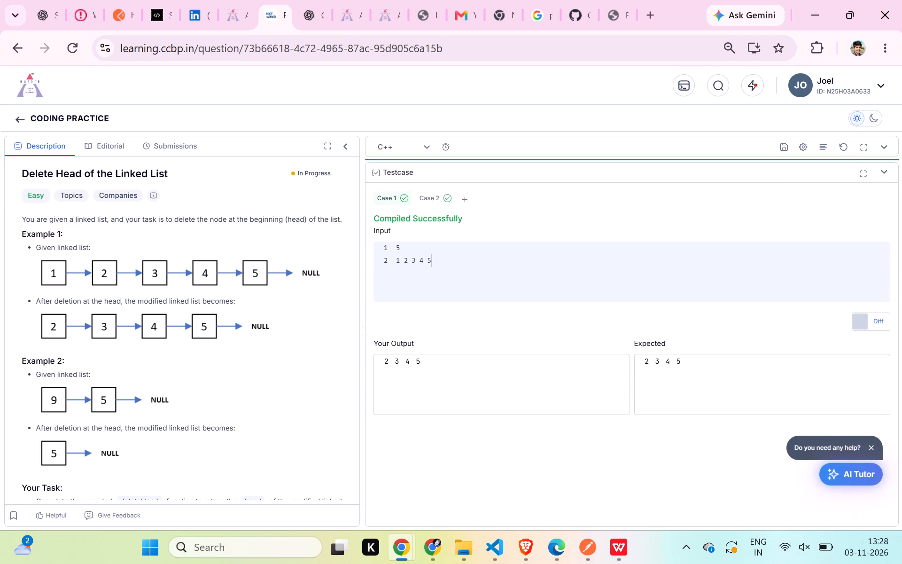
{"action": "left_click_drag", "start_coordinate": [555, 123], "coordinate": [555, 119]}
{"action": "scroll", "coordinate": [156, 363], "scroll_direction": "down", "scroll_amount": 3}
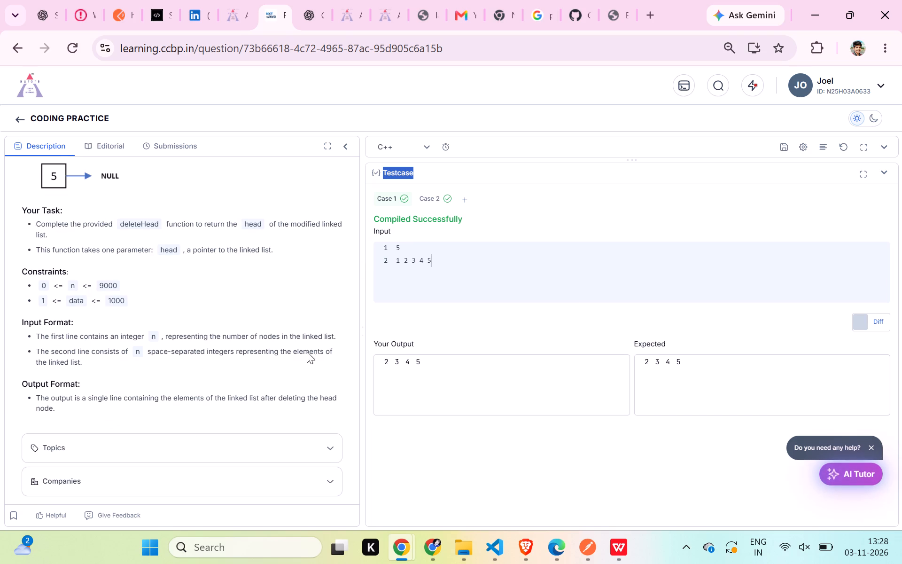
{"action": "left_click", "coordinate": [696, 251]}
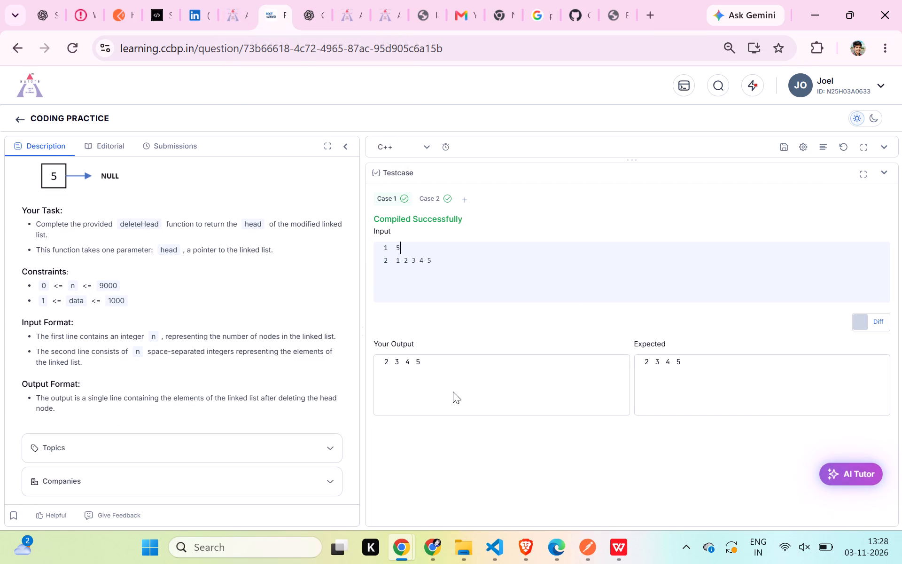
Switch to the LAB-2 report in WPS Office and examine the experiment 2.1 code, including its deleteHead and deleteTail functions.
{"action": "left_click", "coordinate": [623, 544]}
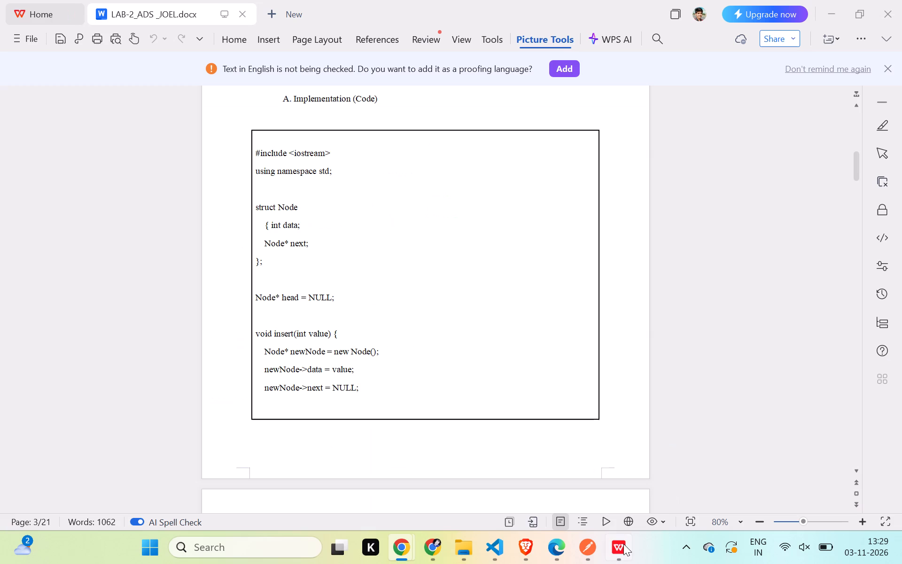
{"action": "scroll", "coordinate": [478, 374], "scroll_direction": "down", "scroll_amount": 4}
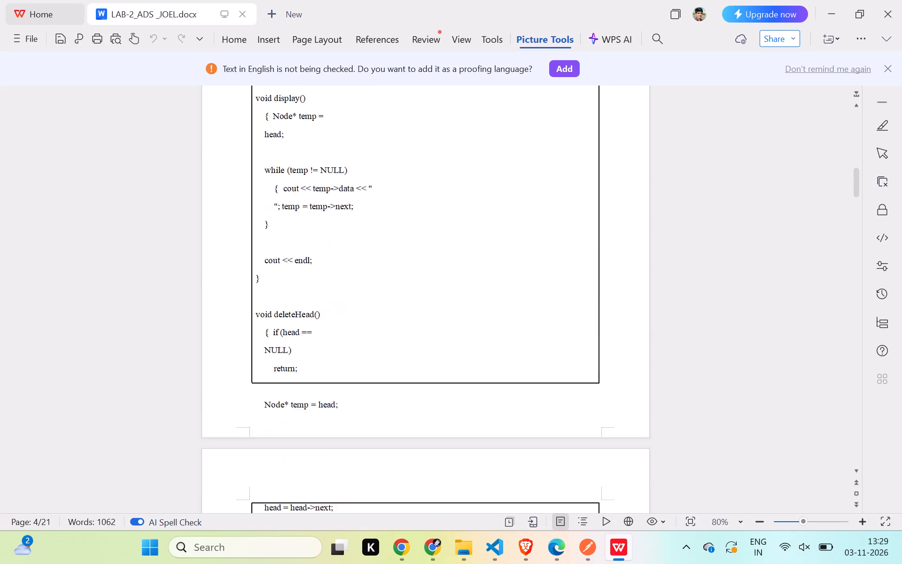
{"action": "scroll", "coordinate": [478, 374], "scroll_direction": "down", "scroll_amount": 4}
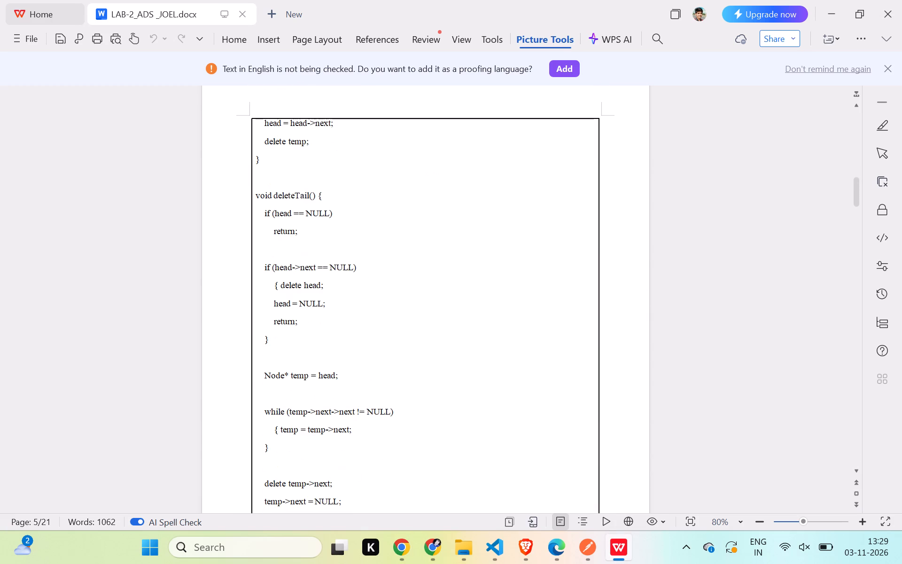
{"action": "left_click", "coordinate": [412, 549]}
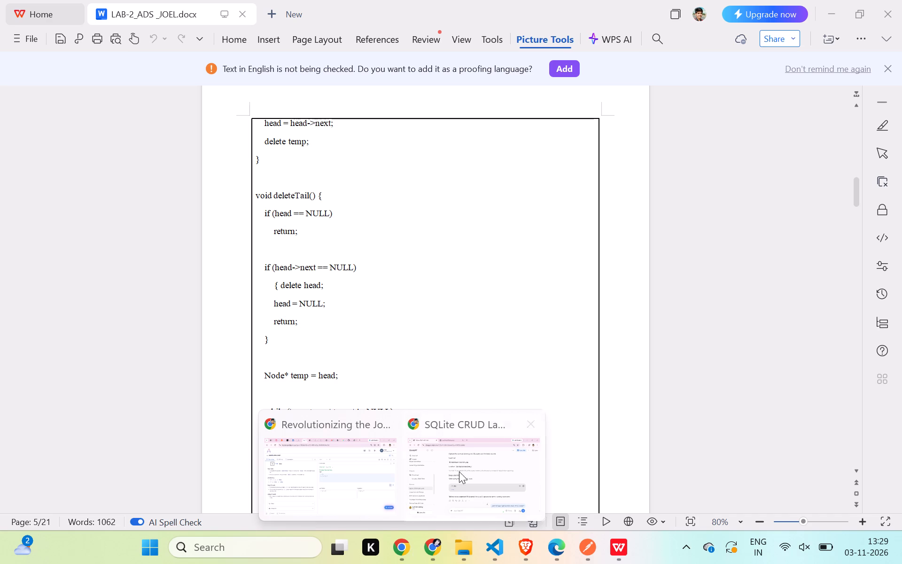
{"action": "left_click", "coordinate": [516, 406]}
{"action": "scroll", "coordinate": [516, 406], "scroll_direction": "up", "scroll_amount": 5}
{"action": "scroll", "coordinate": [516, 406], "scroll_direction": "right", "scroll_amount": 1}
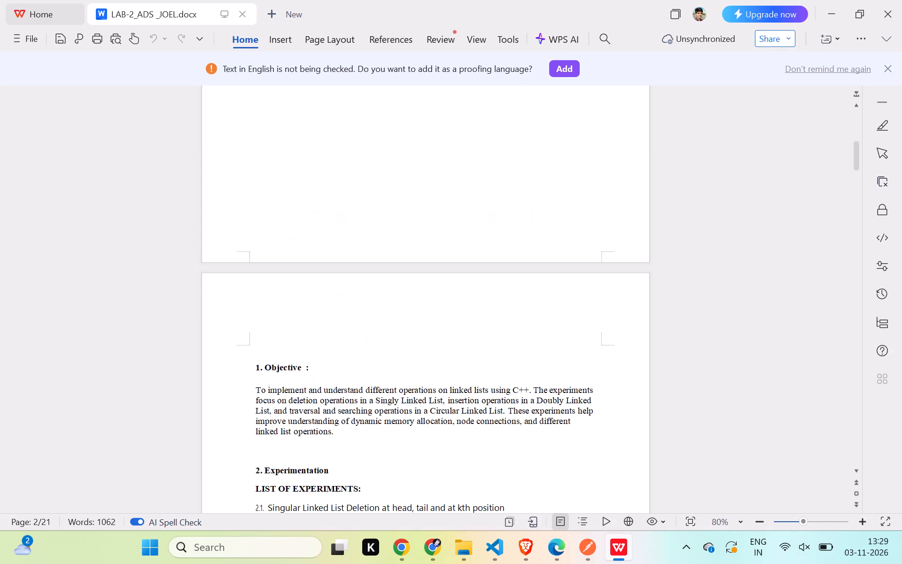
{"action": "scroll", "coordinate": [516, 406], "scroll_direction": "right", "scroll_amount": 1}
{"action": "scroll", "coordinate": [516, 406], "scroll_direction": "down", "scroll_amount": 2}
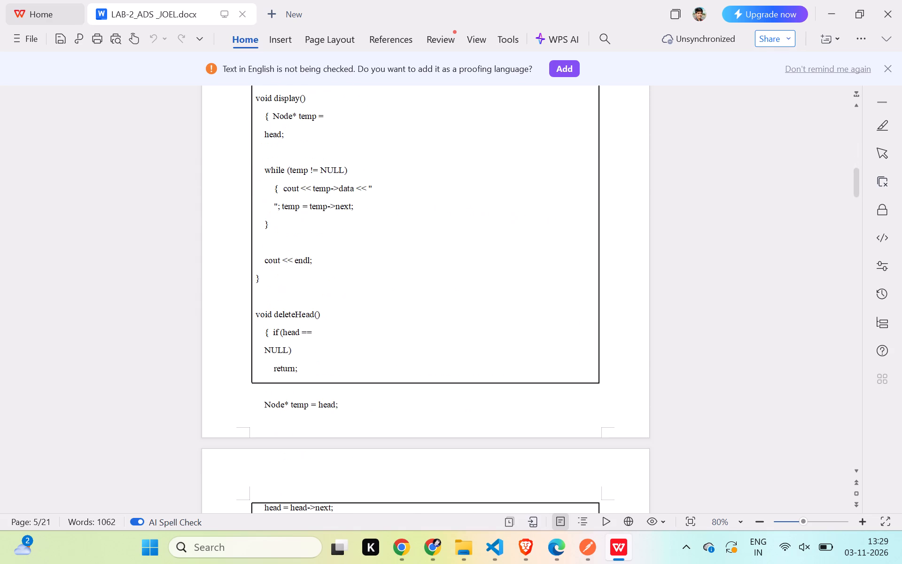
{"action": "scroll", "coordinate": [516, 406], "scroll_direction": "down", "scroll_amount": 2}
{"action": "left_click", "coordinate": [431, 282]}
{"action": "scroll", "coordinate": [431, 282], "scroll_direction": "up", "scroll_amount": 5}
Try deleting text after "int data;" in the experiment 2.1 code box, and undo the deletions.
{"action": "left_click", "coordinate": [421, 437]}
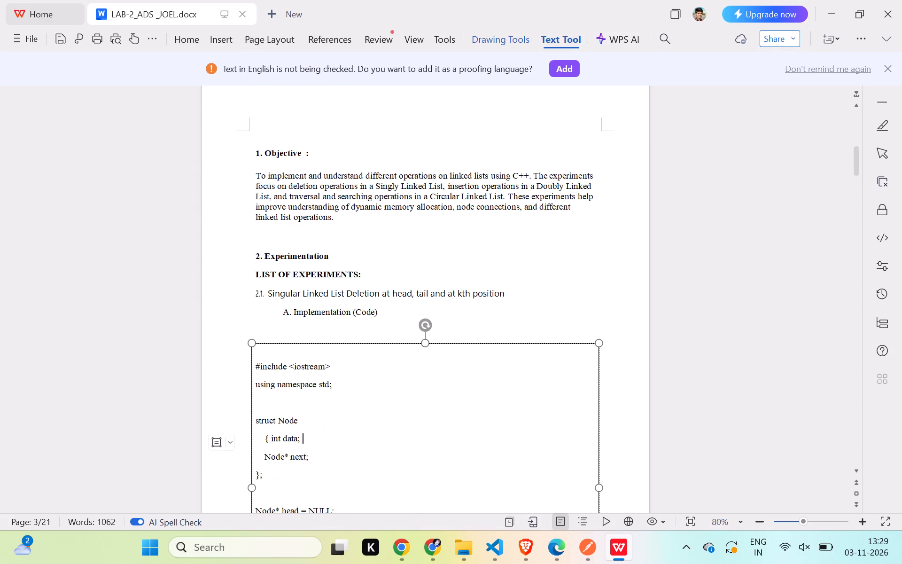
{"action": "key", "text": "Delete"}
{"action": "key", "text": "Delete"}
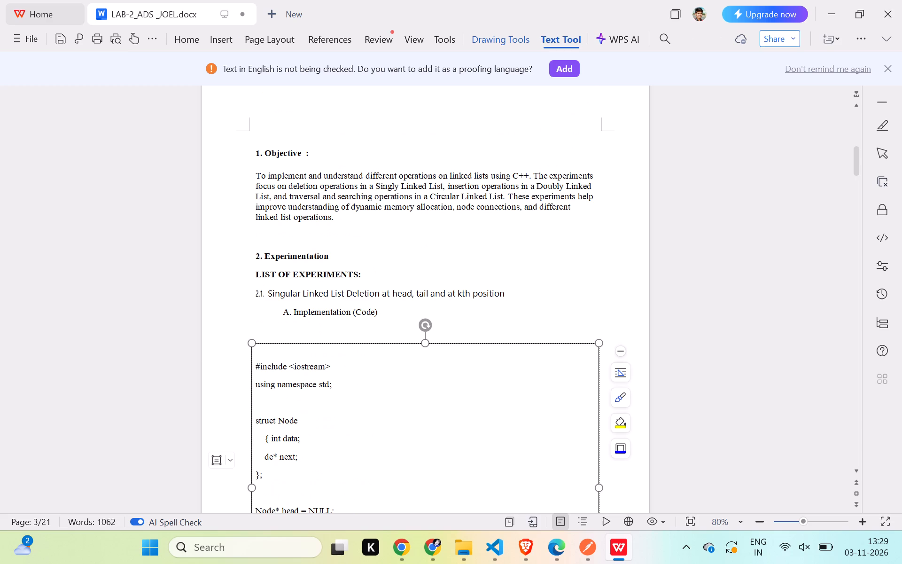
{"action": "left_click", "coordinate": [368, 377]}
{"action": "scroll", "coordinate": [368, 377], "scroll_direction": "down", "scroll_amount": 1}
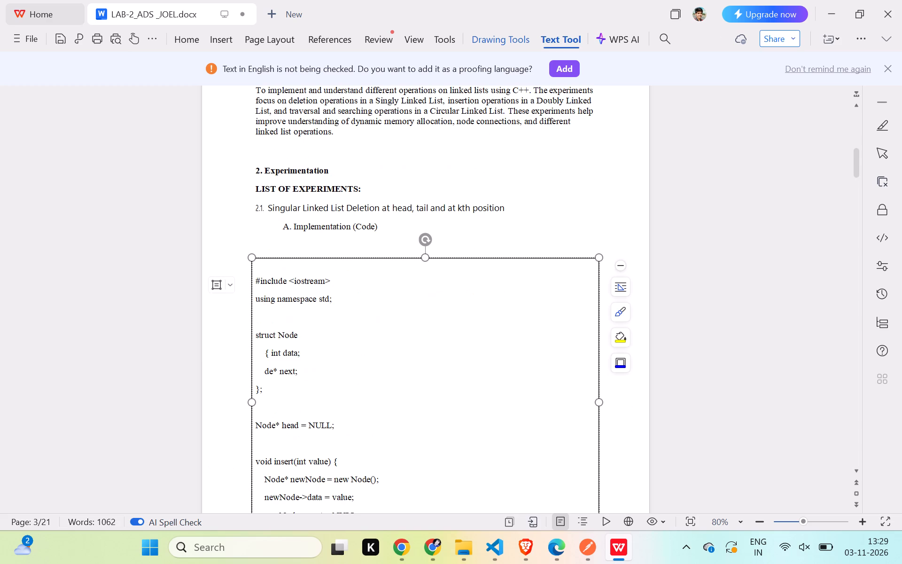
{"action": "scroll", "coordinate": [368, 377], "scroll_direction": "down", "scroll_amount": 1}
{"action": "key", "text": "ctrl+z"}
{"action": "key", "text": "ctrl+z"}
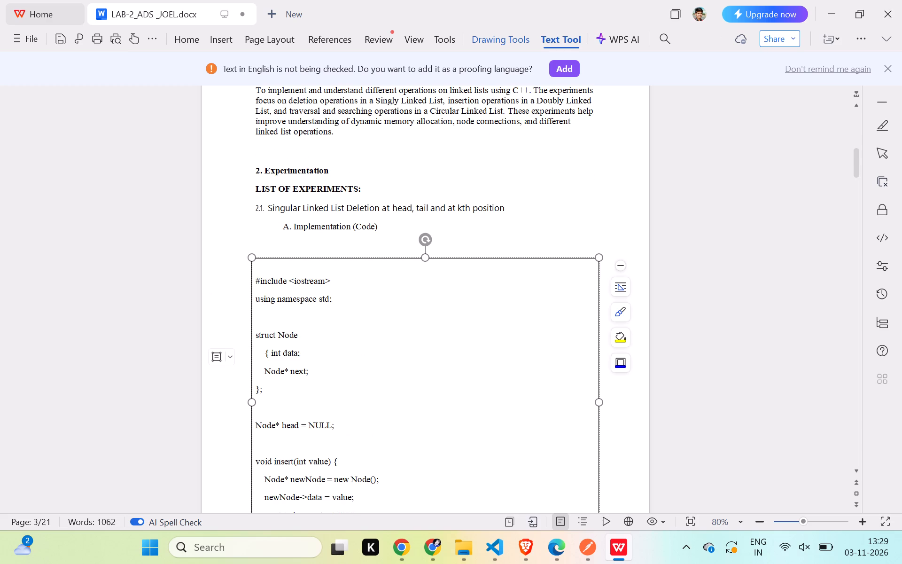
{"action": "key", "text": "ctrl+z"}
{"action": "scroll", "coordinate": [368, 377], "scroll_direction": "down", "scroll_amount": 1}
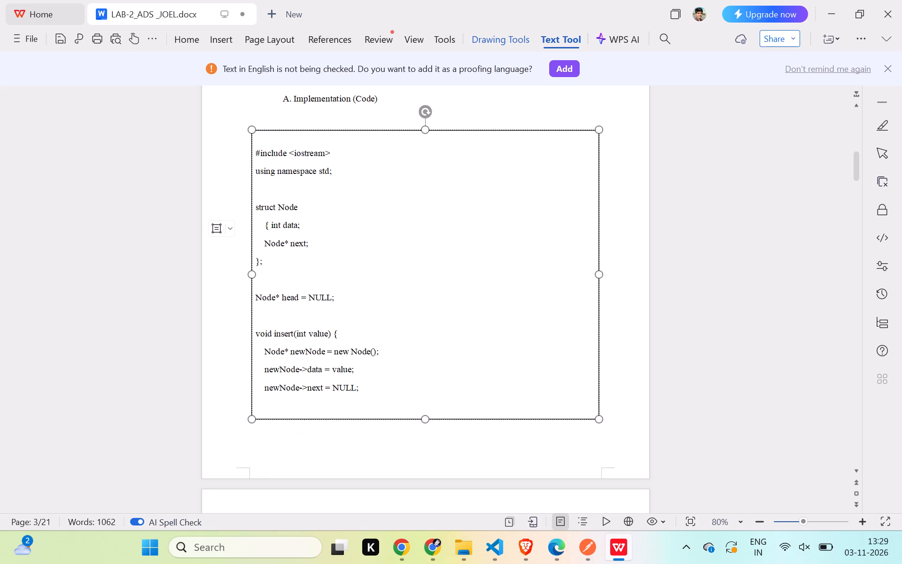
Examine the rest of experiment 2.1's code and its output screenshots, up to the start of experiment 2.2.
{"action": "left_click", "coordinate": [687, 343]}
{"action": "scroll", "coordinate": [687, 343], "scroll_direction": "down", "scroll_amount": 6}
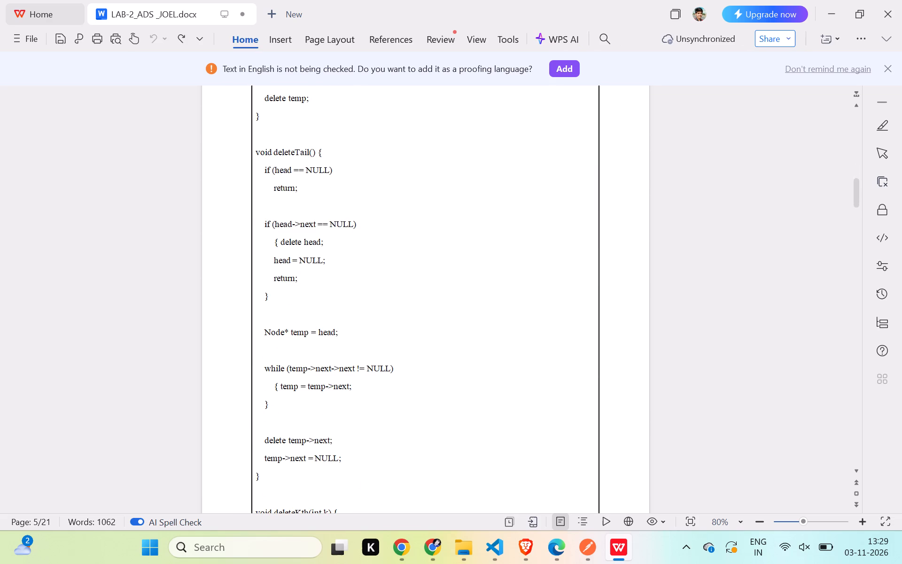
{"action": "scroll", "coordinate": [687, 343], "scroll_direction": "down", "scroll_amount": 4}
{"action": "scroll", "coordinate": [543, 352], "scroll_direction": "down", "scroll_amount": 1}
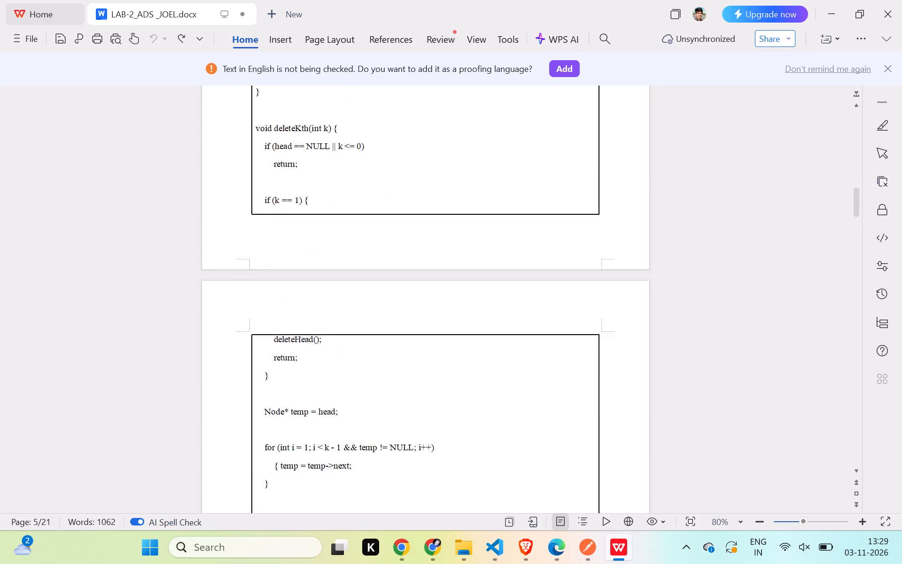
{"action": "scroll", "coordinate": [543, 352], "scroll_direction": "down", "scroll_amount": 5}
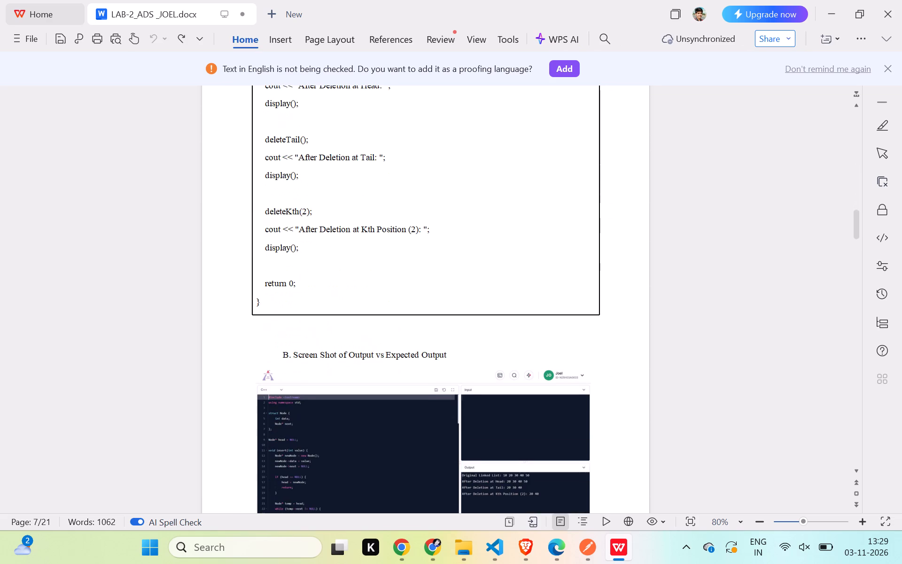
{"action": "scroll", "coordinate": [543, 352], "scroll_direction": "down", "scroll_amount": 1}
{"action": "scroll", "coordinate": [472, 359], "scroll_direction": "down", "scroll_amount": 7}
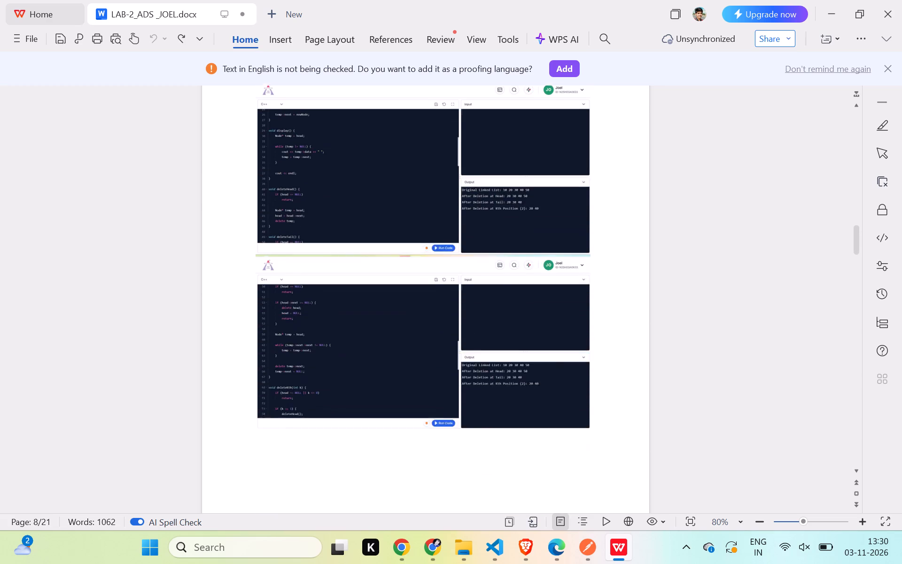
{"action": "scroll", "coordinate": [472, 359], "scroll_direction": "down", "scroll_amount": 5}
Delete the existing code-and-output screenshots under "Screen Shot of Output vs Expected Output" in experiment 2.1.
{"action": "scroll", "coordinate": [472, 359], "scroll_direction": "up", "scroll_amount": 2}
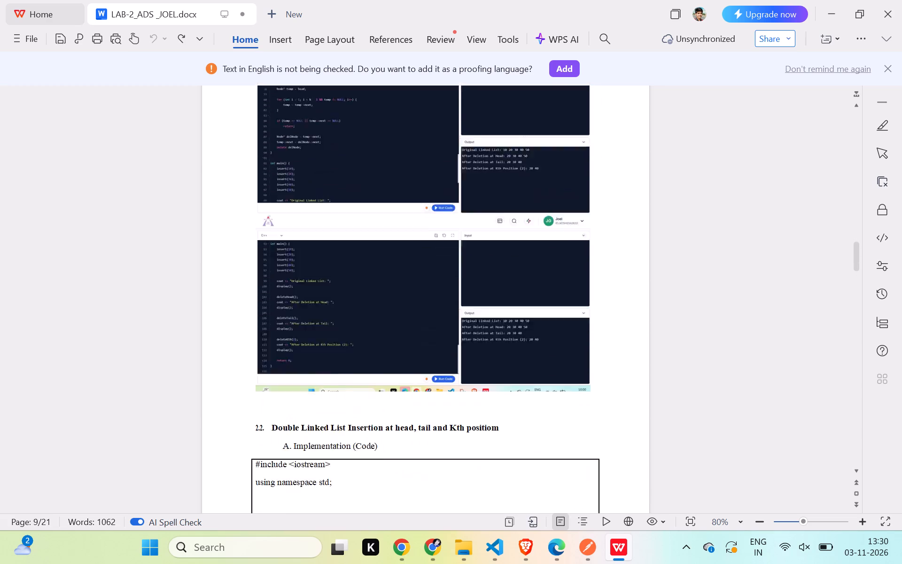
{"action": "scroll", "coordinate": [472, 359], "scroll_direction": "up", "scroll_amount": 6}
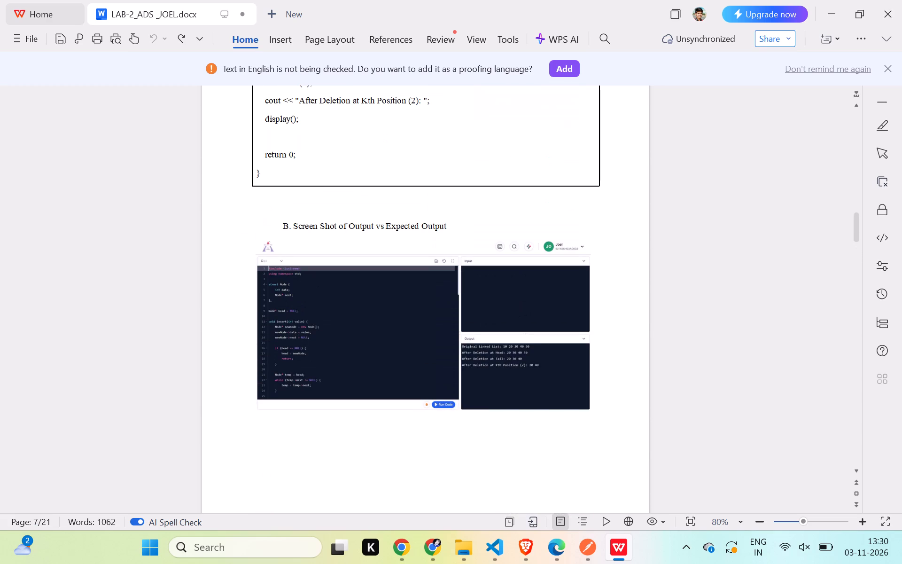
{"action": "scroll", "coordinate": [472, 359], "scroll_direction": "up", "scroll_amount": 1}
{"action": "left_click", "coordinate": [472, 359]}
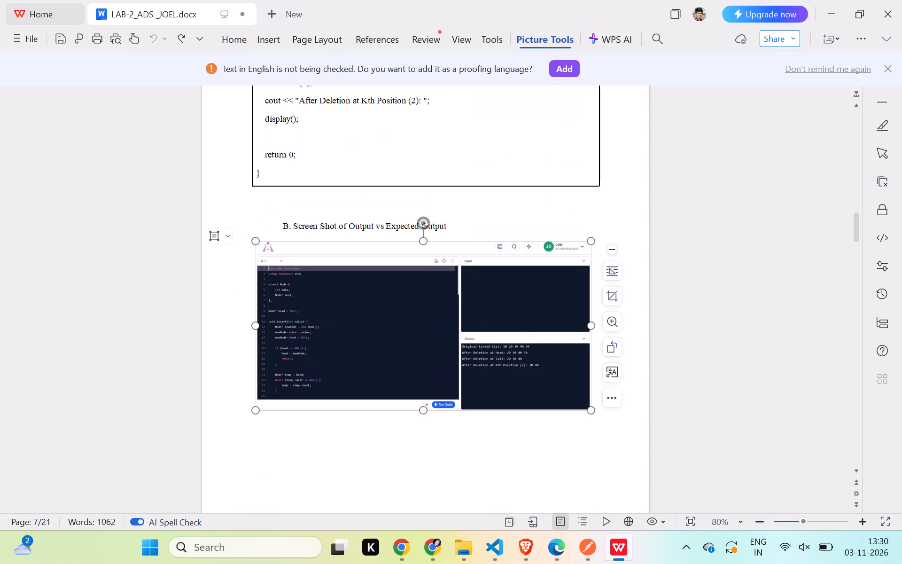
{"action": "key", "text": "Delete"}
{"action": "scroll", "coordinate": [472, 359], "scroll_direction": "down", "scroll_amount": 3}
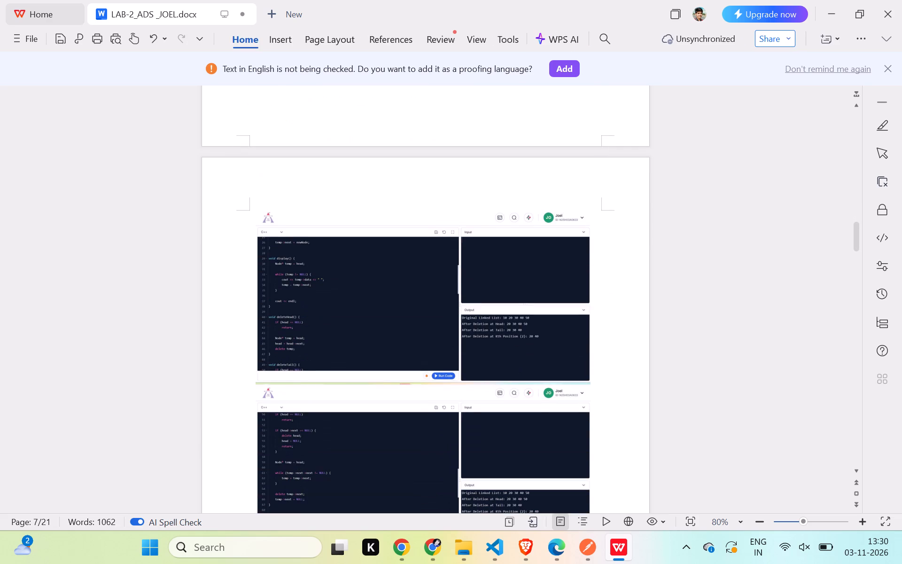
{"action": "left_click", "coordinate": [472, 359]}
{"action": "key", "text": "Delete"}
{"action": "scroll", "coordinate": [472, 359], "scroll_direction": "down", "scroll_amount": 3}
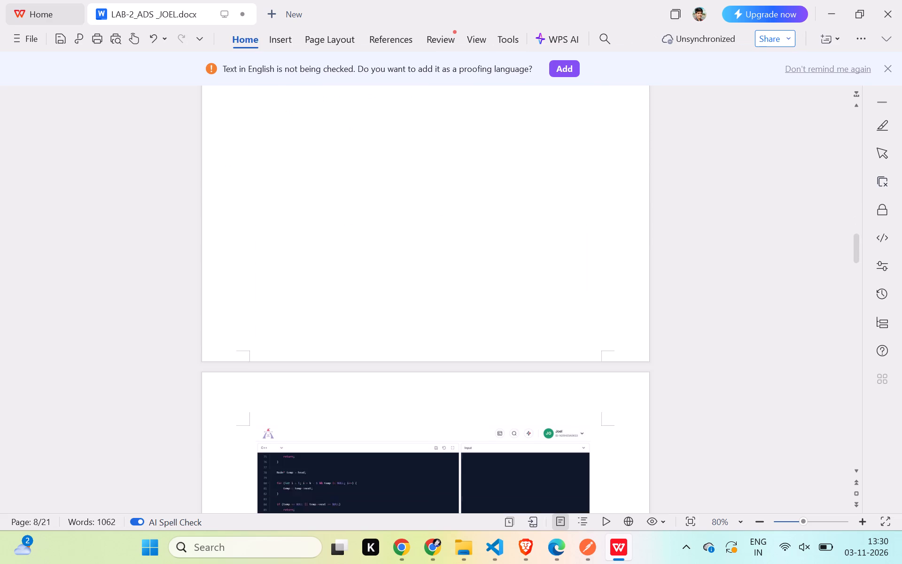
{"action": "scroll", "coordinate": [472, 359], "scroll_direction": "down", "scroll_amount": 1}
{"action": "left_click", "coordinate": [460, 455]}
{"action": "key", "text": "Delete"}
Add a blank line below experiment 2.1's "Screen Shot of Output vs Expected Output" heading, ready for a new image.
{"action": "scroll", "coordinate": [460, 455], "scroll_direction": "up", "scroll_amount": 1}
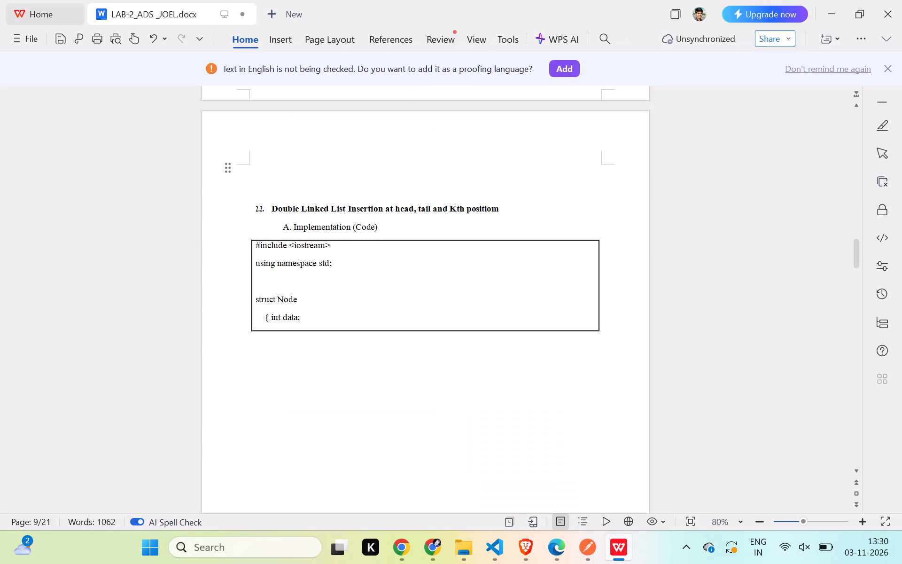
{"action": "scroll", "coordinate": [460, 455], "scroll_direction": "up", "scroll_amount": 3}
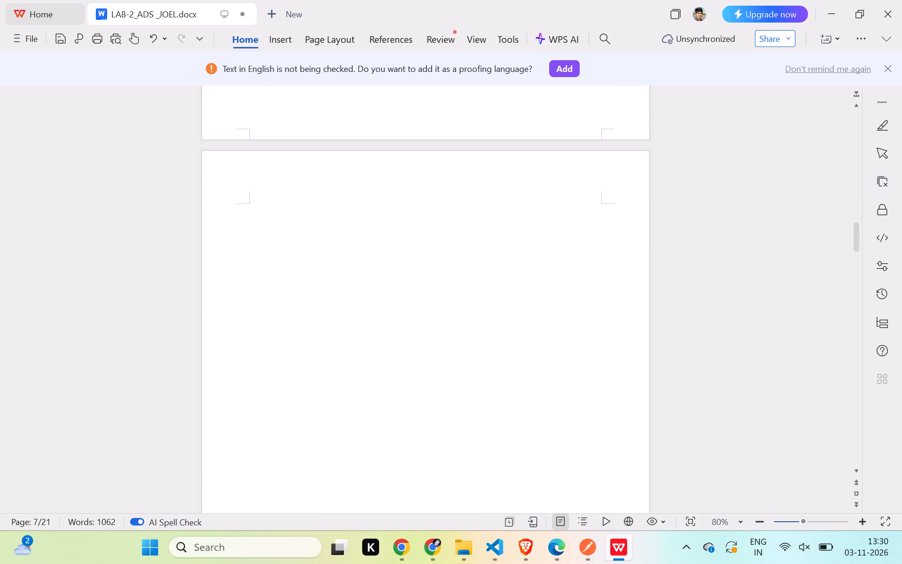
{"action": "scroll", "coordinate": [460, 455], "scroll_direction": "up", "scroll_amount": 2}
{"action": "scroll", "coordinate": [460, 455], "scroll_direction": "down", "scroll_amount": 1}
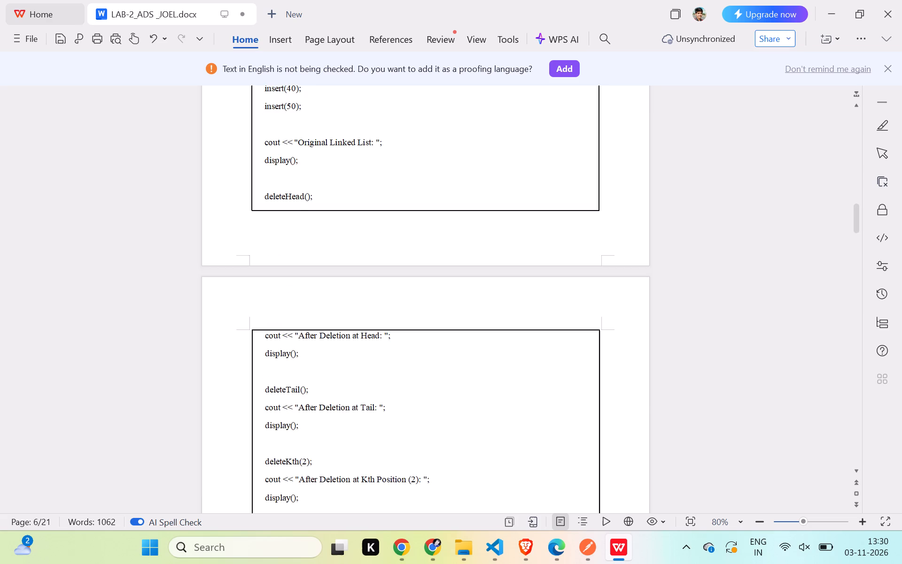
{"action": "scroll", "coordinate": [460, 455], "scroll_direction": "down", "scroll_amount": 1}
{"action": "scroll", "coordinate": [460, 455], "scroll_direction": "up", "scroll_amount": 1}
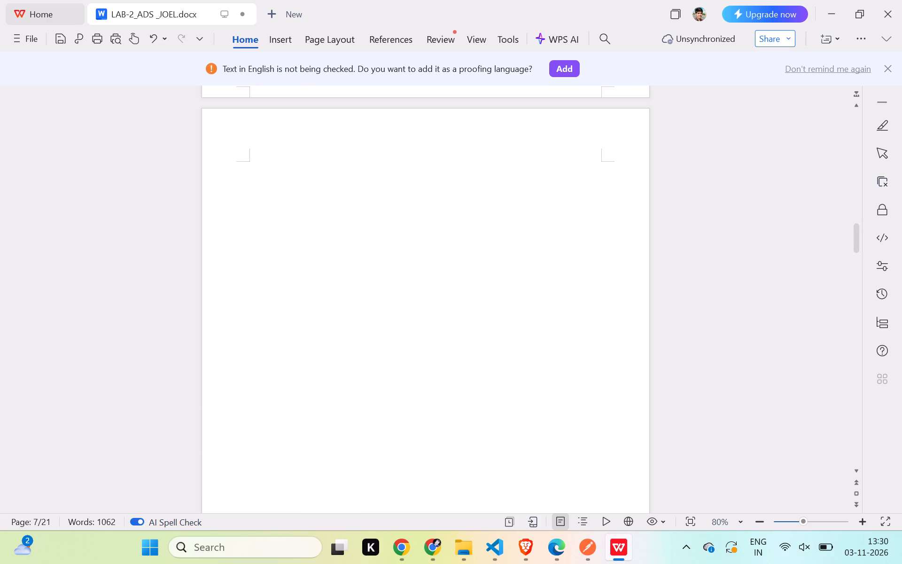
{"action": "scroll", "coordinate": [460, 455], "scroll_direction": "up", "scroll_amount": 5}
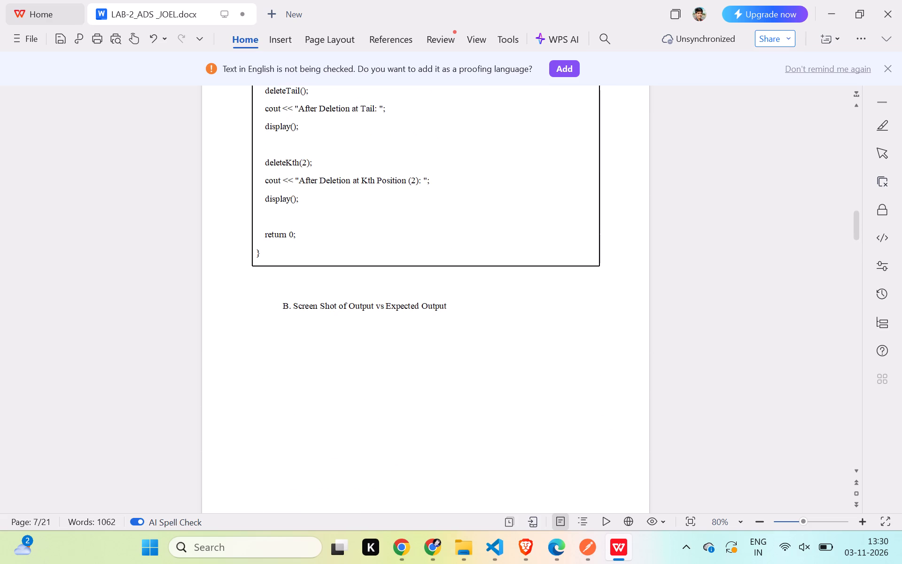
{"action": "scroll", "coordinate": [460, 455], "scroll_direction": "up", "scroll_amount": 1}
{"action": "left_click", "coordinate": [489, 326]}
{"action": "key", "text": "Return"}
Switch to the Delete Head problem in Chrome and enlarge the code editor, showing the deleteHead solution beside the start of the problem description.
{"action": "key", "text": "alt+Tab"}
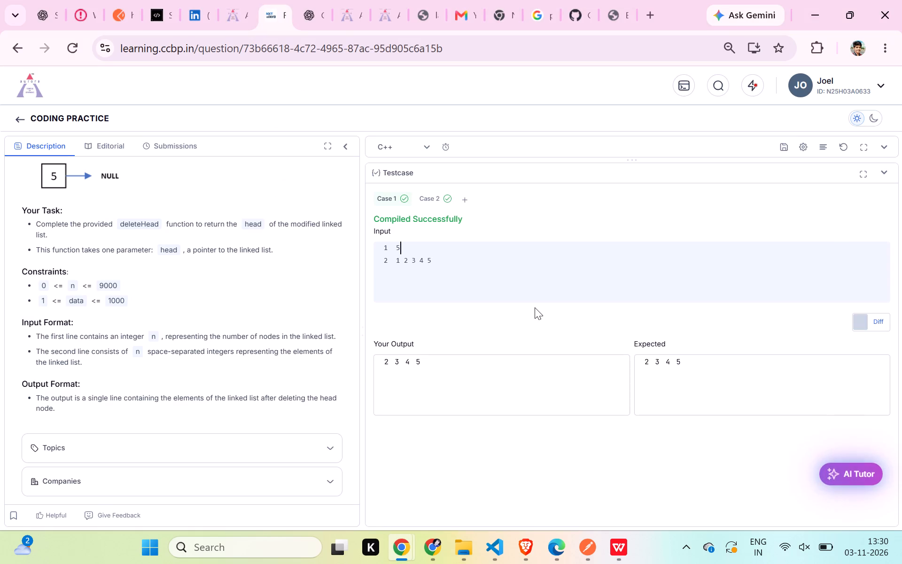
{"action": "left_click", "coordinate": [535, 307]}
{"action": "scroll", "coordinate": [535, 307], "scroll_direction": "up", "scroll_amount": 2}
{"action": "left_click_drag", "start_coordinate": [606, 163], "coordinate": [609, 182]}
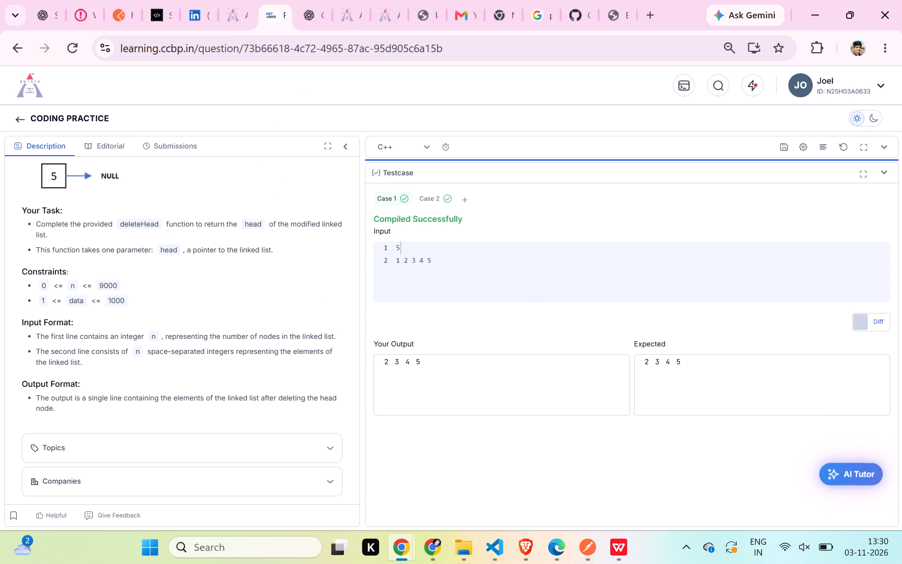
{"action": "left_click_drag", "start_coordinate": [609, 182], "coordinate": [639, 550]}
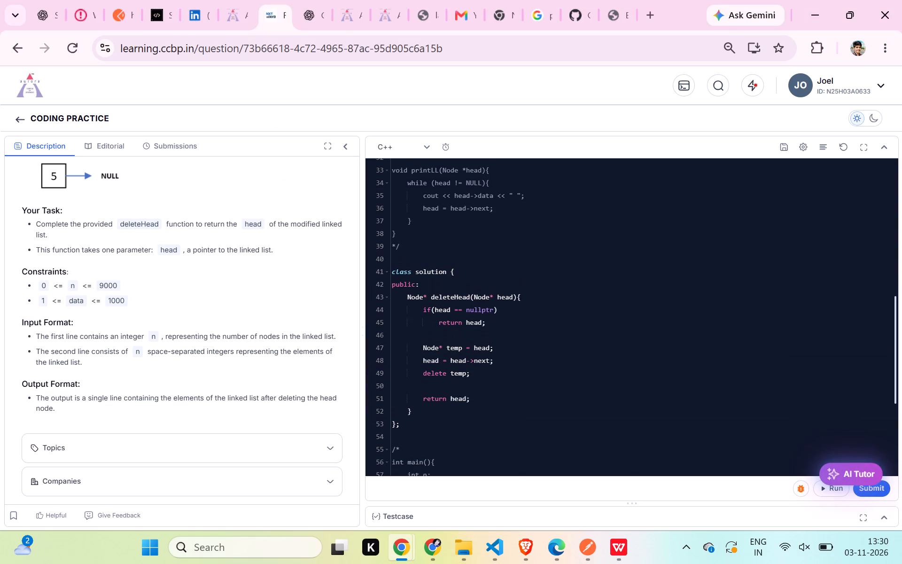
{"action": "scroll", "coordinate": [221, 305], "scroll_direction": "up", "scroll_amount": 6}
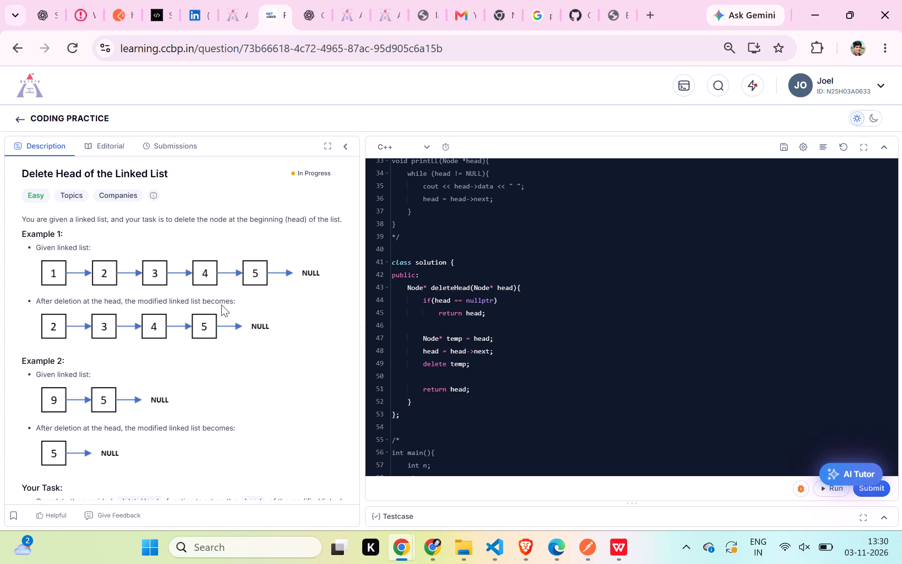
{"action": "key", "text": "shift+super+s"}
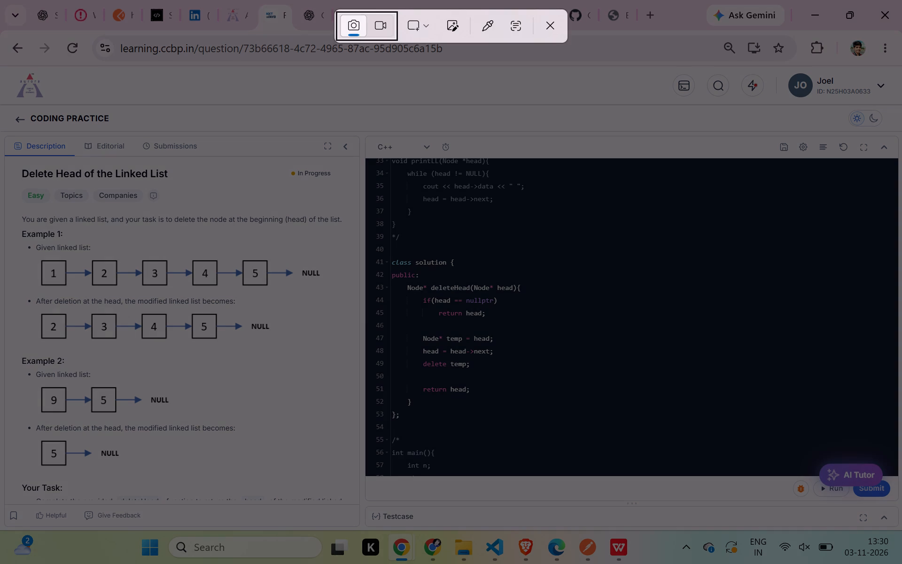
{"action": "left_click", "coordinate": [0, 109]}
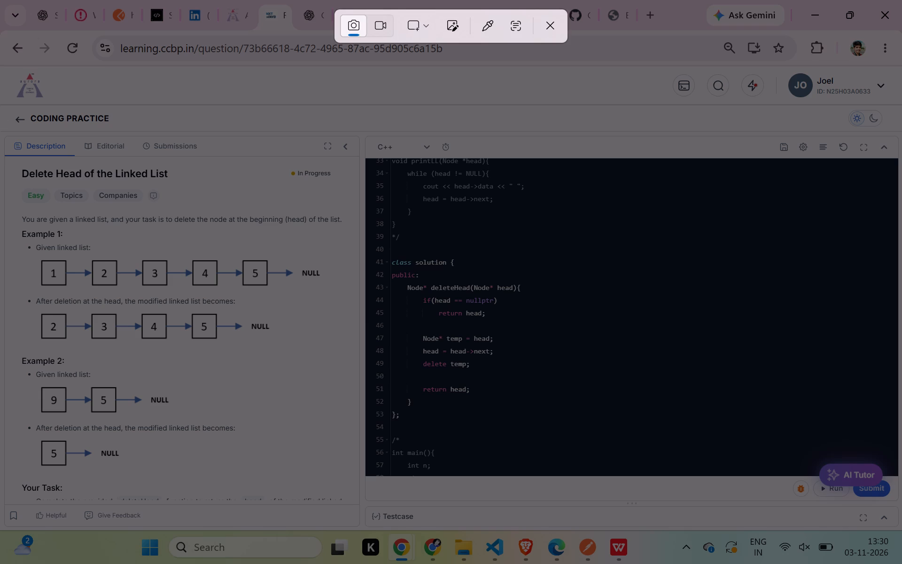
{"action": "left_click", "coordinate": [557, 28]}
Capture a screenshot of the Delete Head problem description with the deleteHead solution code, from the site header down to the editor's end.
{"action": "key", "text": "shift+super+s"}
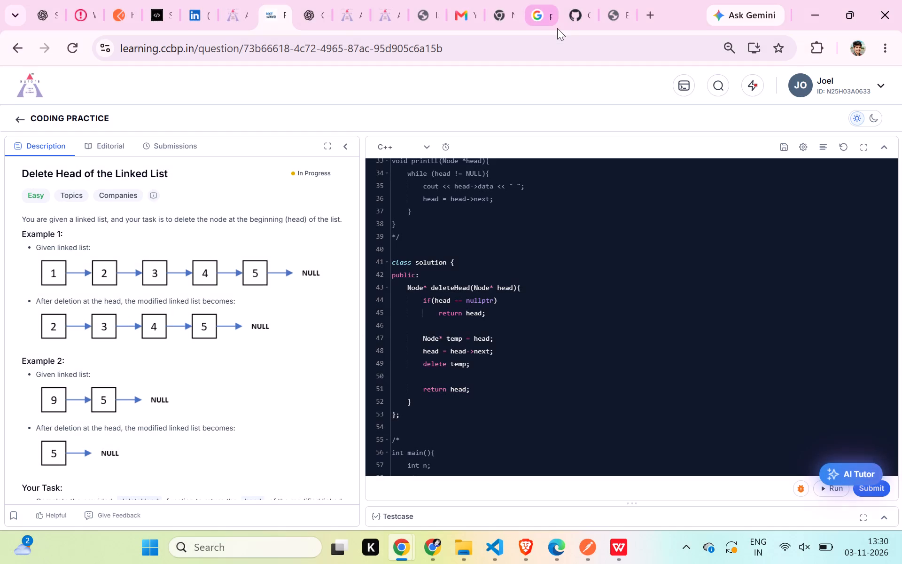
{"action": "left_click_drag", "start_coordinate": [0, 66], "coordinate": [581, 214]}
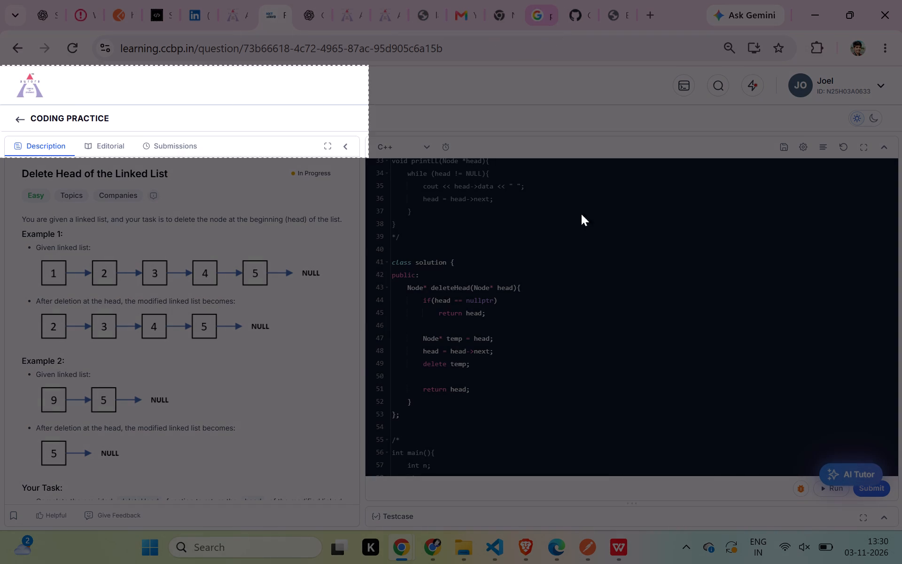
{"action": "left_click_drag", "start_coordinate": [581, 214], "coordinate": [901, 512]}
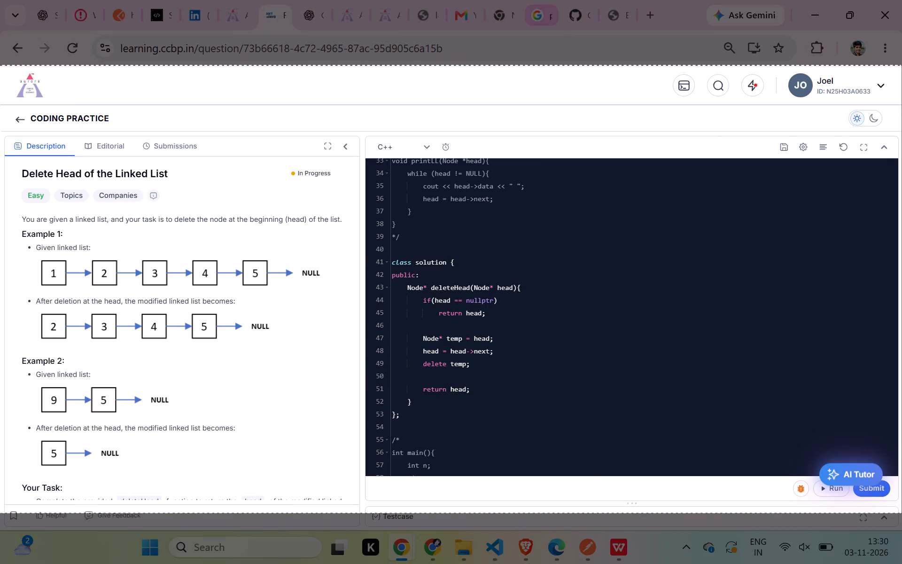
{"action": "left_click_drag", "start_coordinate": [901, 512], "coordinate": [901, 508]}
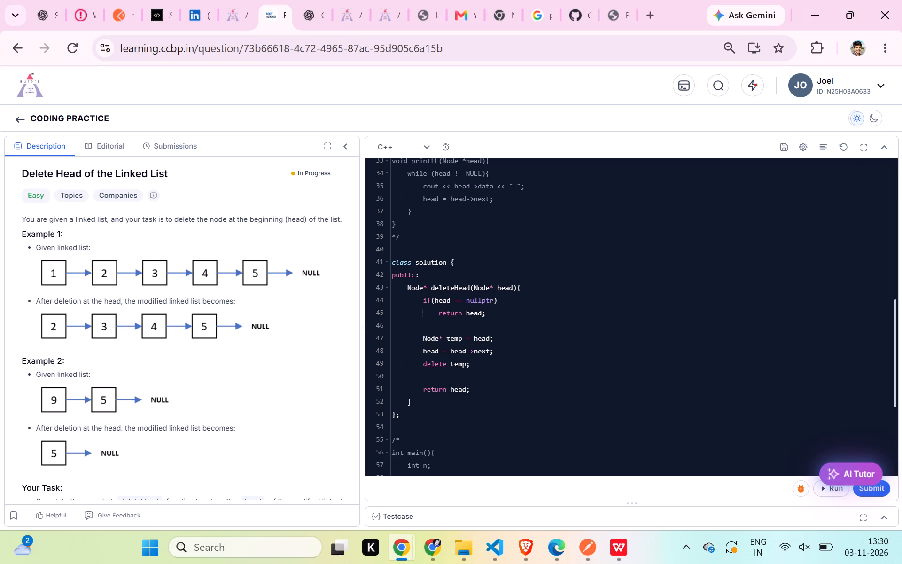
{"action": "left_click", "coordinate": [795, 316]}
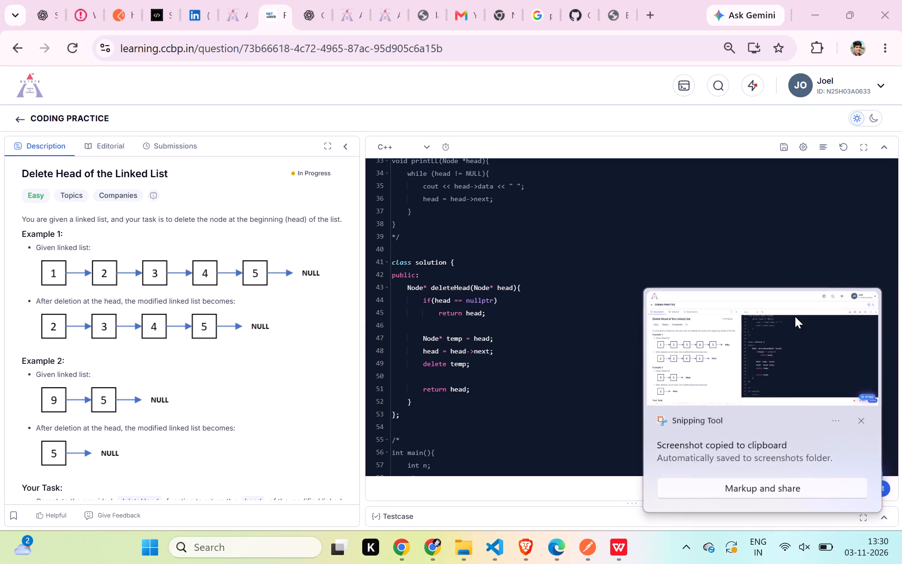
{"action": "left_click_drag", "start_coordinate": [740, 230], "coordinate": [745, 195]}
{"action": "left_click", "coordinate": [744, 224]}
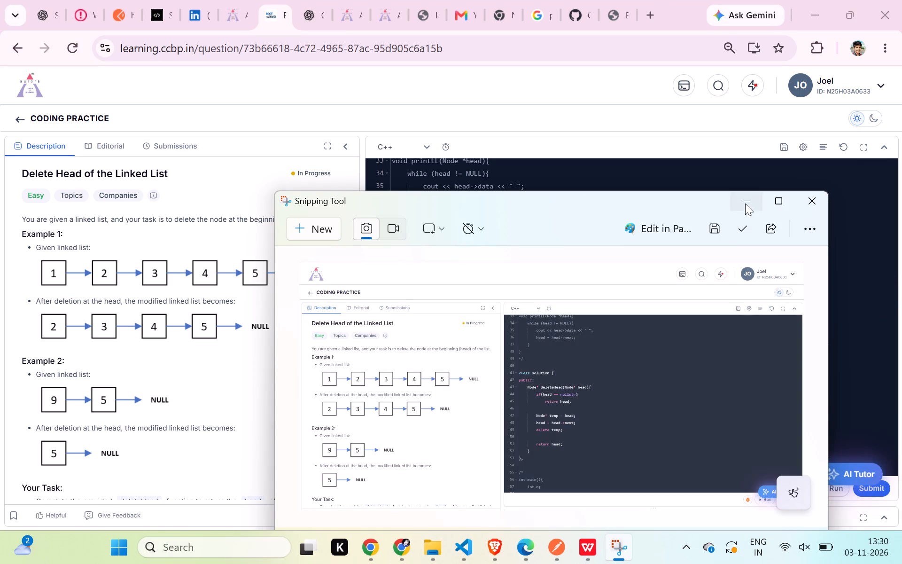
{"action": "left_click", "coordinate": [745, 204]}
Switch to the LAB-2 report and paste the Delete Head screenshot under experiment 2.1's "Screen Shot of Output vs Expected Output" heading.
{"action": "key", "text": "alt+Tab"}
{"action": "key", "text": "alt+Tab"}
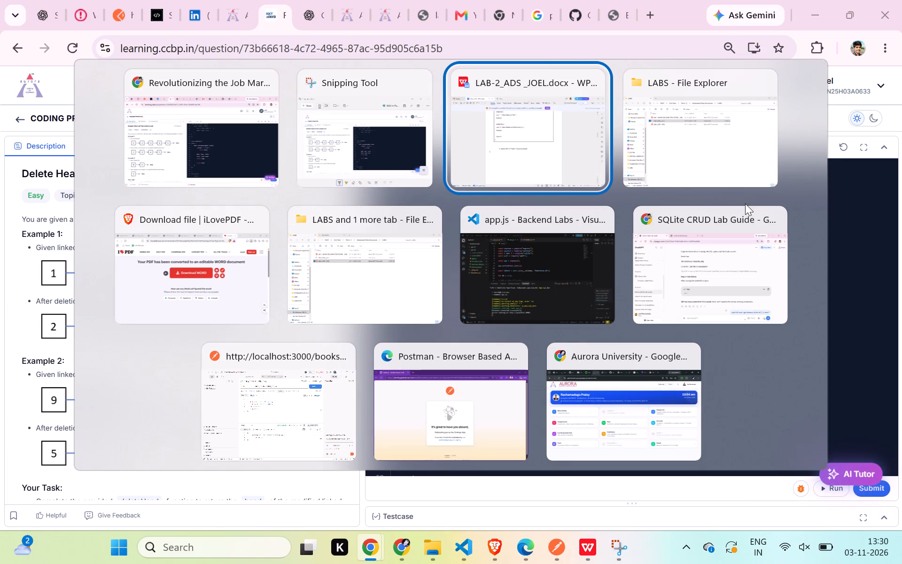
{"action": "key", "text": "ctrl+v"}
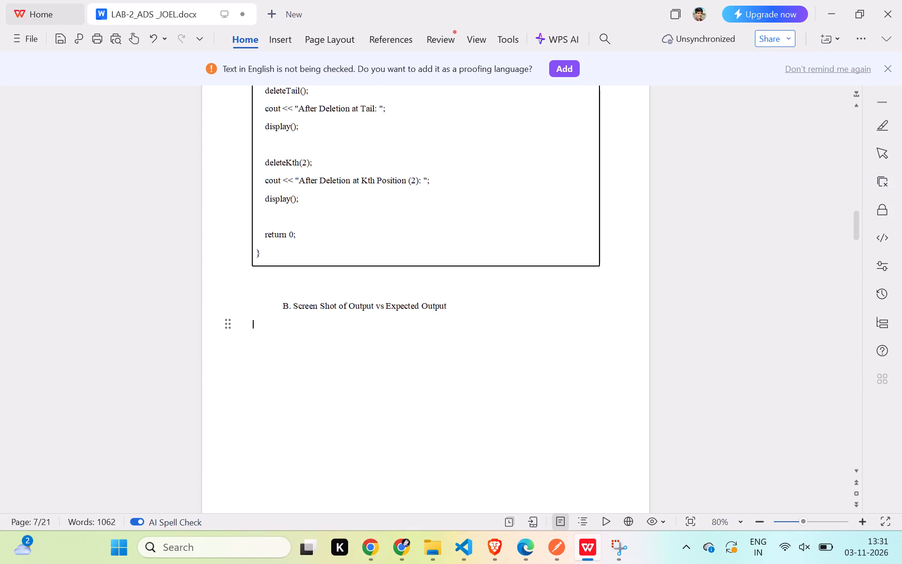
{"action": "scroll", "coordinate": [417, 366], "scroll_direction": "down", "scroll_amount": 1}
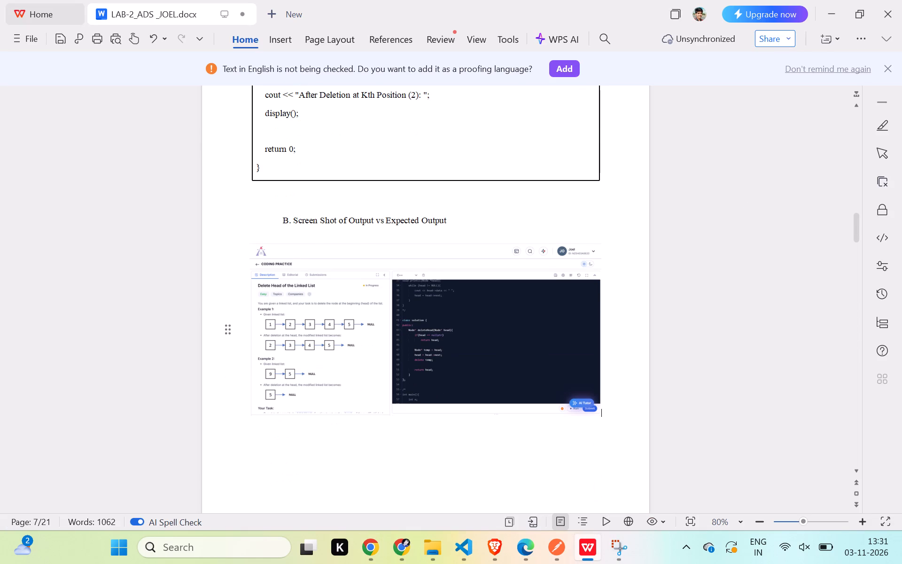
Switch to the Delete Head problem in Chrome and enlarge the Testcase panel to show Case 1's input, output and expected output.
{"action": "key", "text": "alt+Tab"}
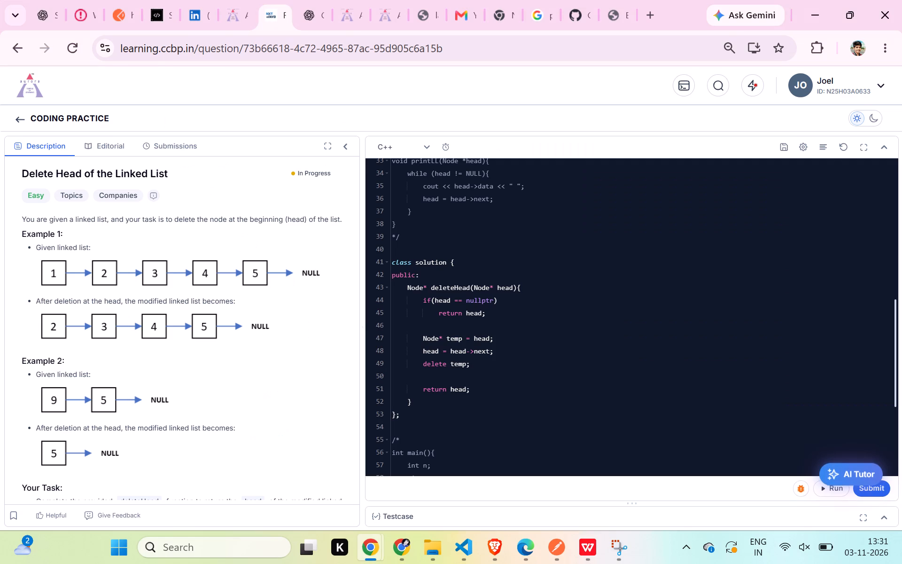
{"action": "key", "text": "alt+Tab"}
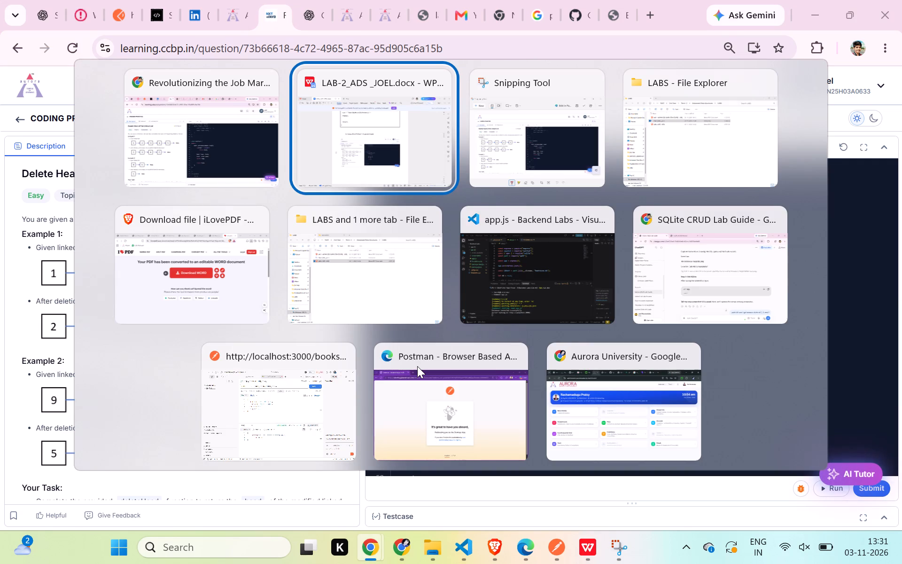
{"action": "key", "text": "alt+Left"}
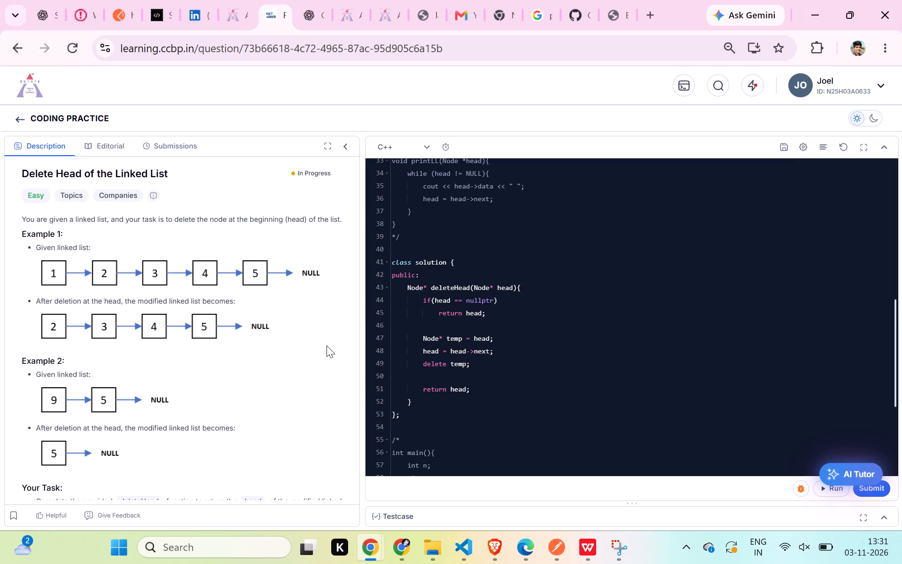
{"action": "scroll", "coordinate": [559, 403], "scroll_direction": "down", "scroll_amount": 7}
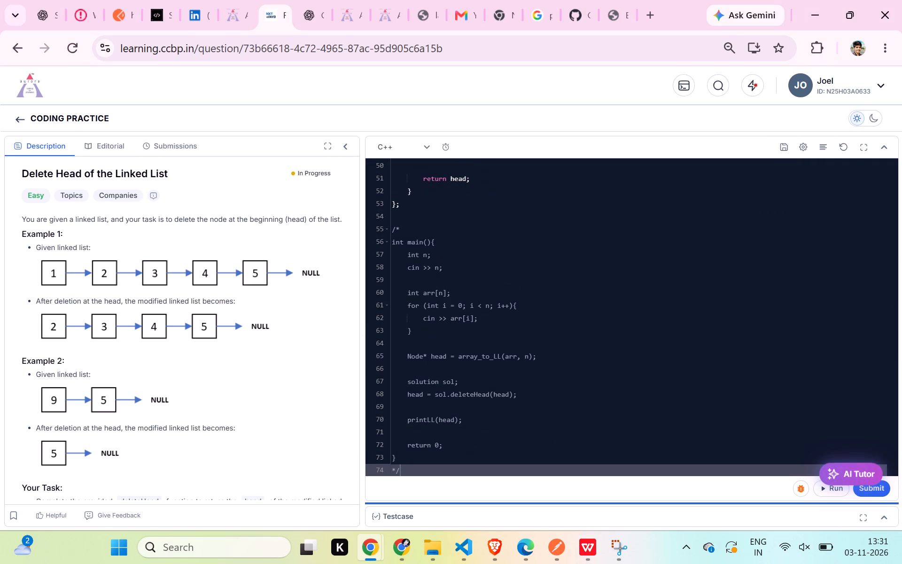
{"action": "left_click_drag", "start_coordinate": [617, 503], "coordinate": [601, 283]}
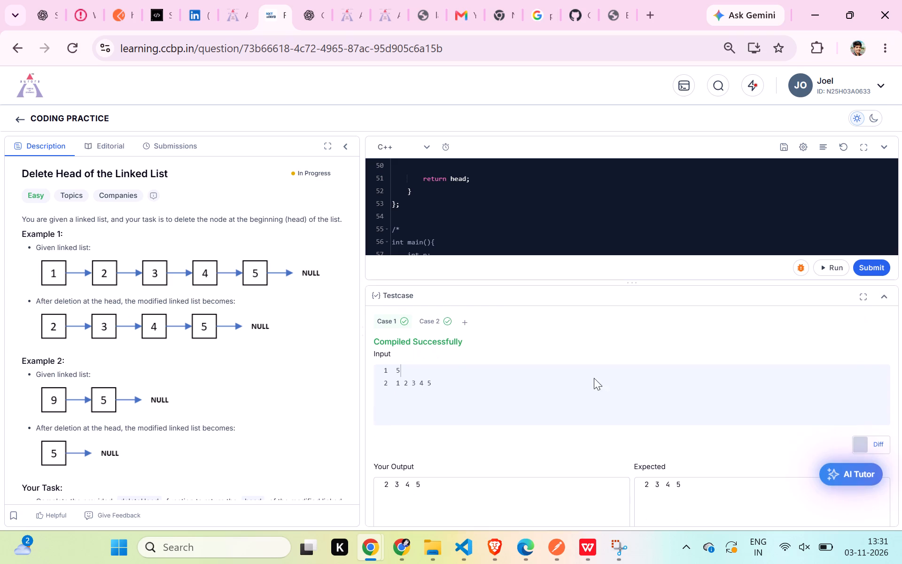
{"action": "scroll", "coordinate": [594, 378], "scroll_direction": "down", "scroll_amount": 1}
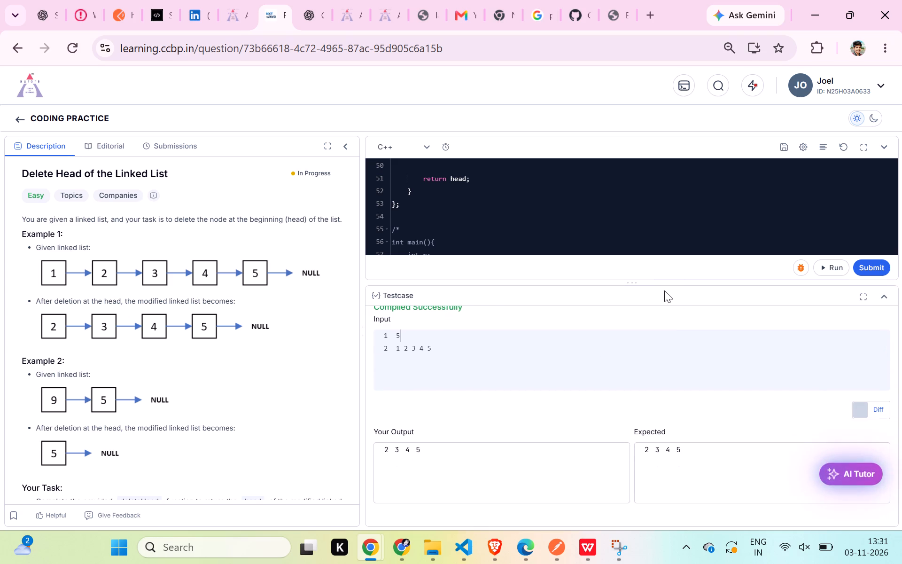
{"action": "left_click_drag", "start_coordinate": [657, 283], "coordinate": [607, 114]}
{"action": "scroll", "coordinate": [620, 245], "scroll_direction": "up", "scroll_amount": 1}
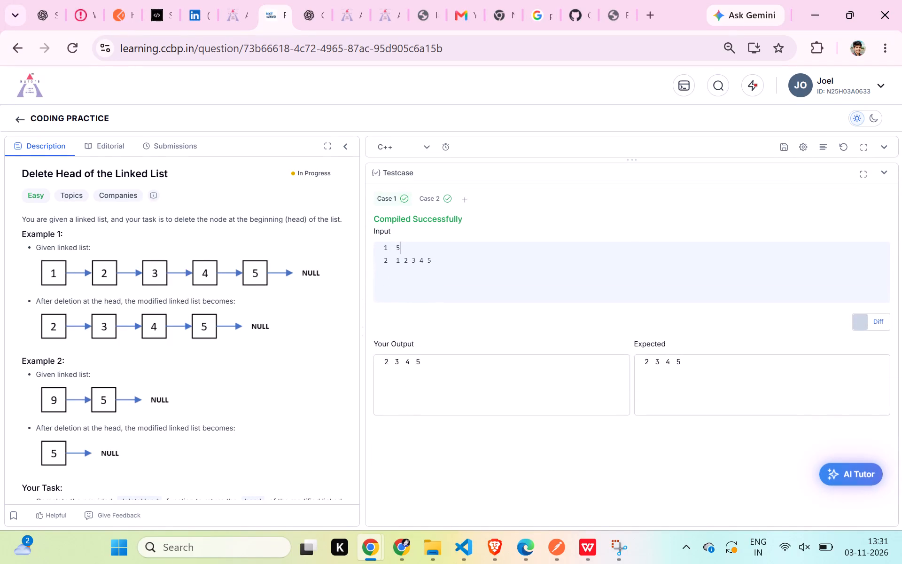
{"action": "scroll", "coordinate": [620, 245], "scroll_direction": "up", "scroll_amount": 1}
{"action": "scroll", "coordinate": [92, 364], "scroll_direction": "down", "scroll_amount": 8}
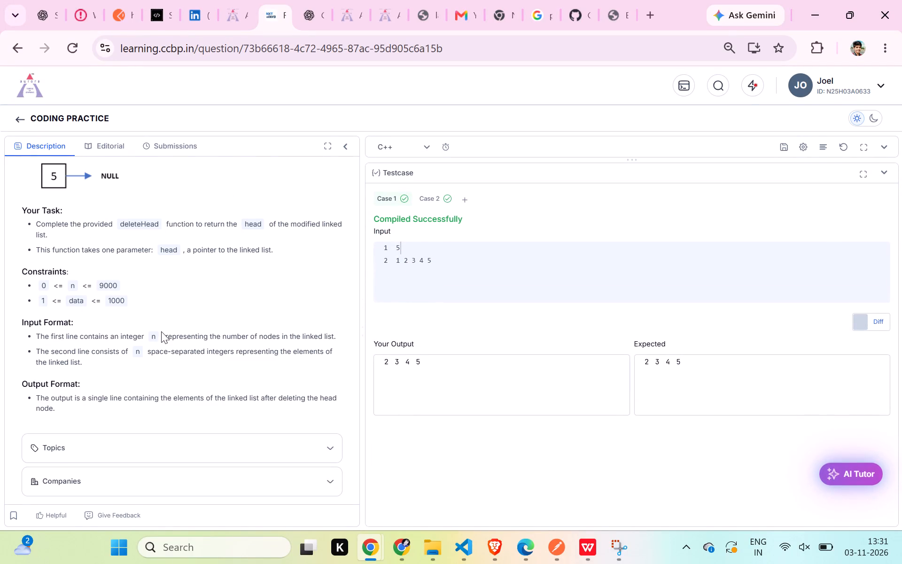
{"action": "scroll", "coordinate": [161, 331], "scroll_direction": "right", "scroll_amount": 1}
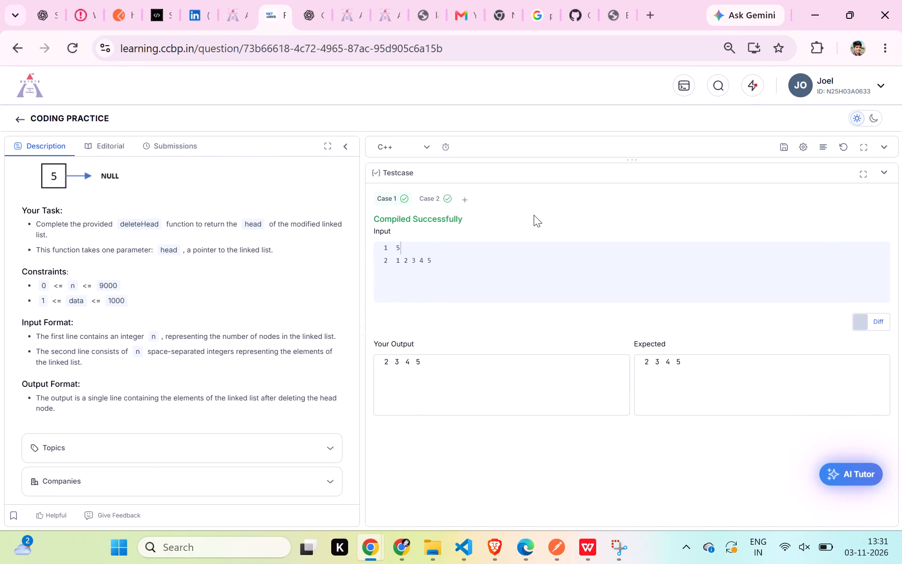
Capture a screenshot of the Delete Head description beside its Case 1 test results, from the site header to the page bottom.
{"action": "key", "text": "shift+super+s"}
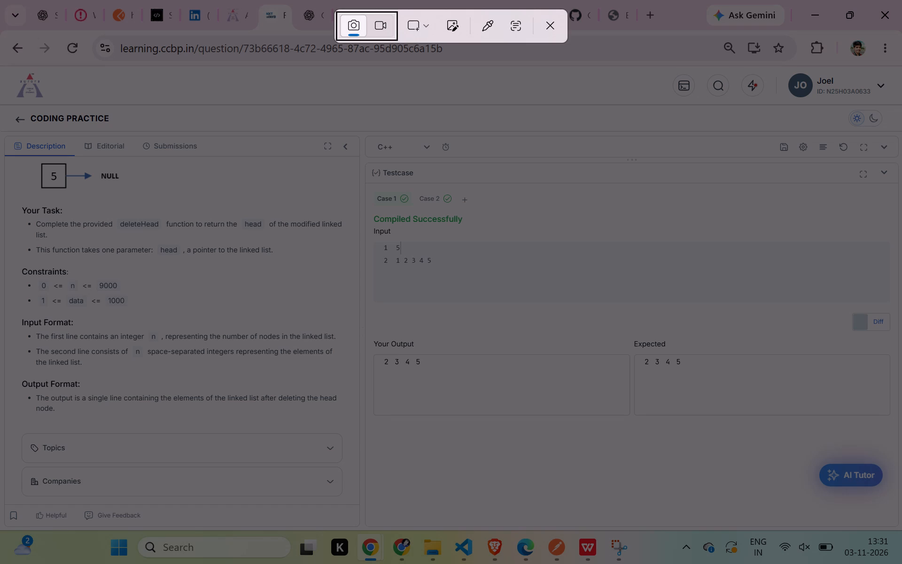
{"action": "left_click", "coordinate": [552, 22]}
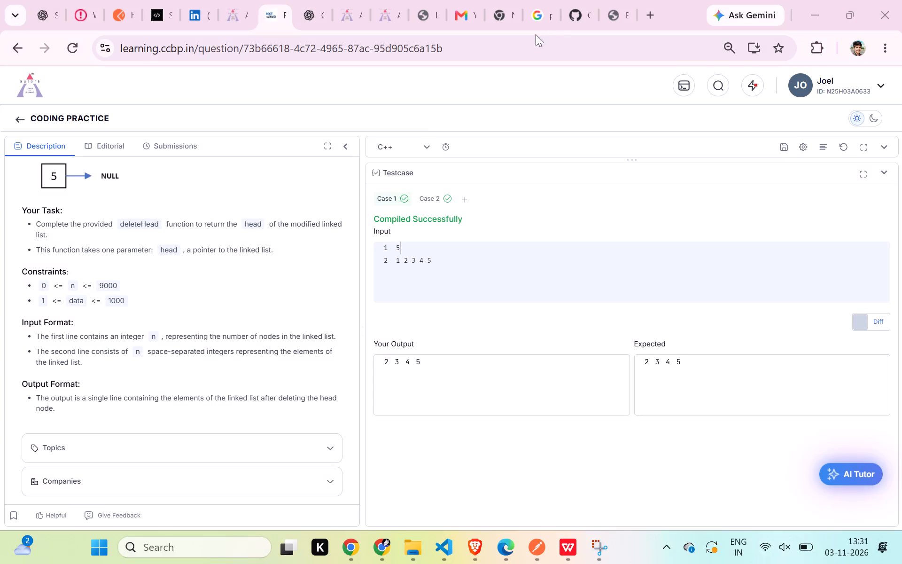
{"action": "scroll", "coordinate": [282, 299], "scroll_direction": "up", "scroll_amount": 7}
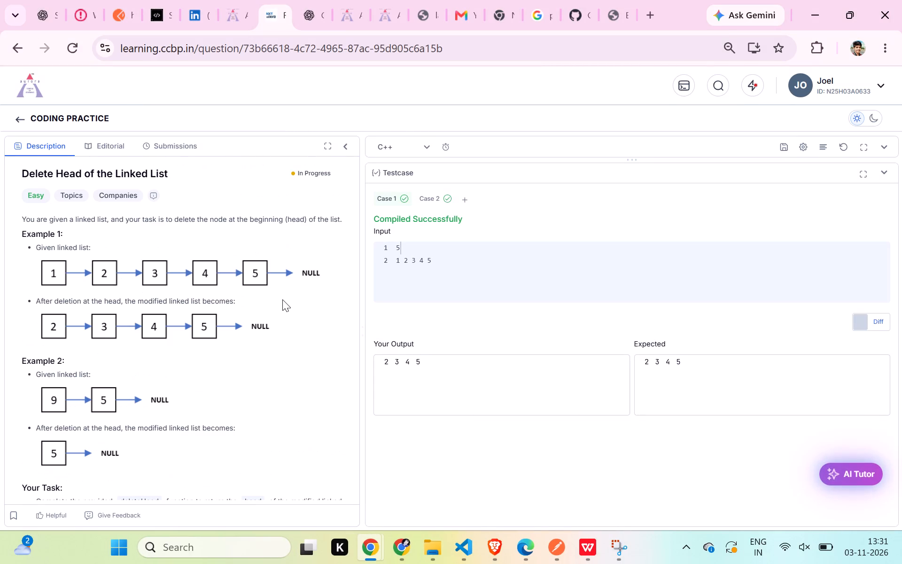
{"action": "key", "text": "shift+super+s"}
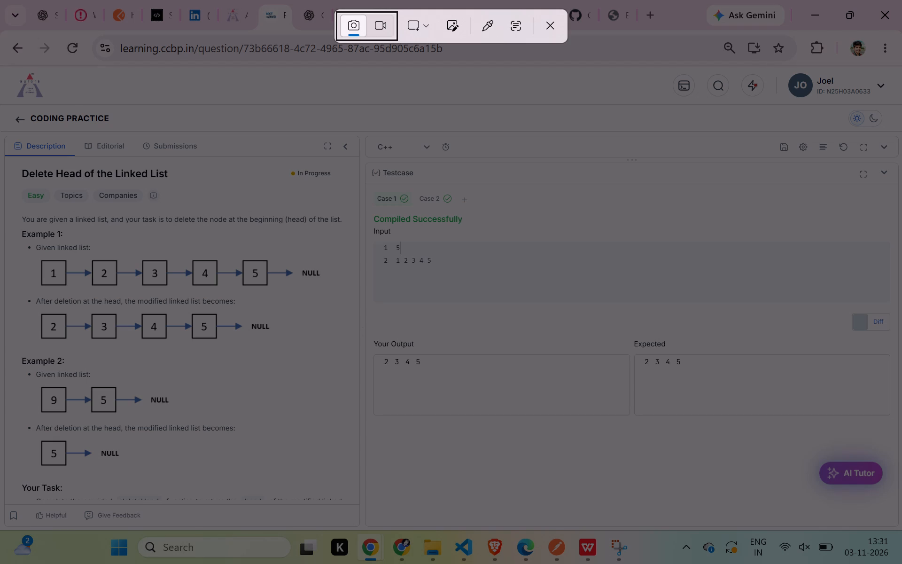
{"action": "left_click_drag", "start_coordinate": [0, 65], "coordinate": [890, 493]}
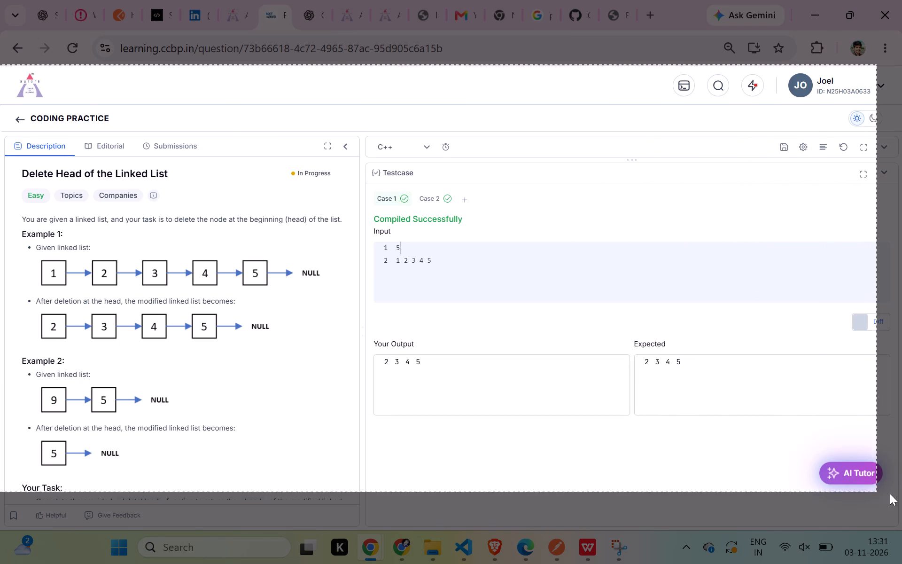
{"action": "left_click_drag", "start_coordinate": [890, 493], "coordinate": [901, 526]}
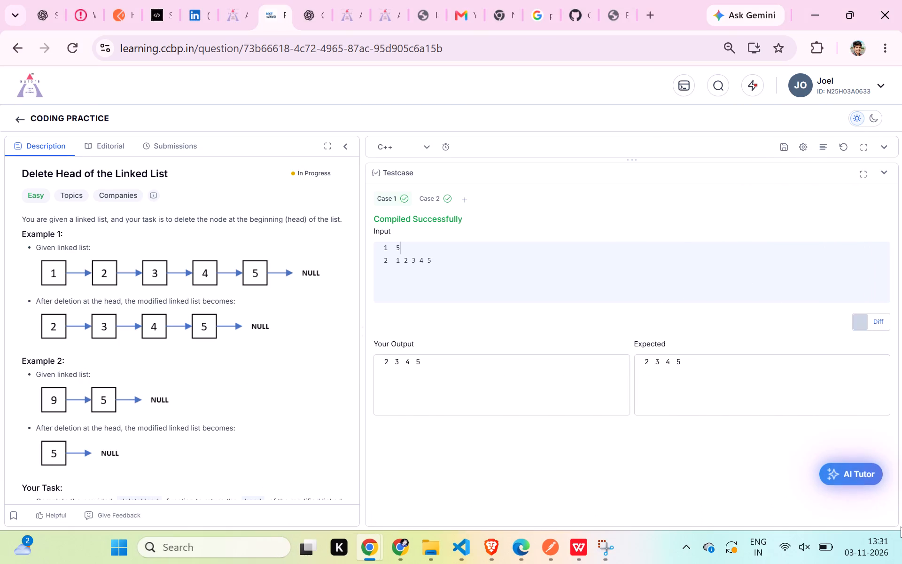
{"action": "left_click", "coordinate": [742, 340]}
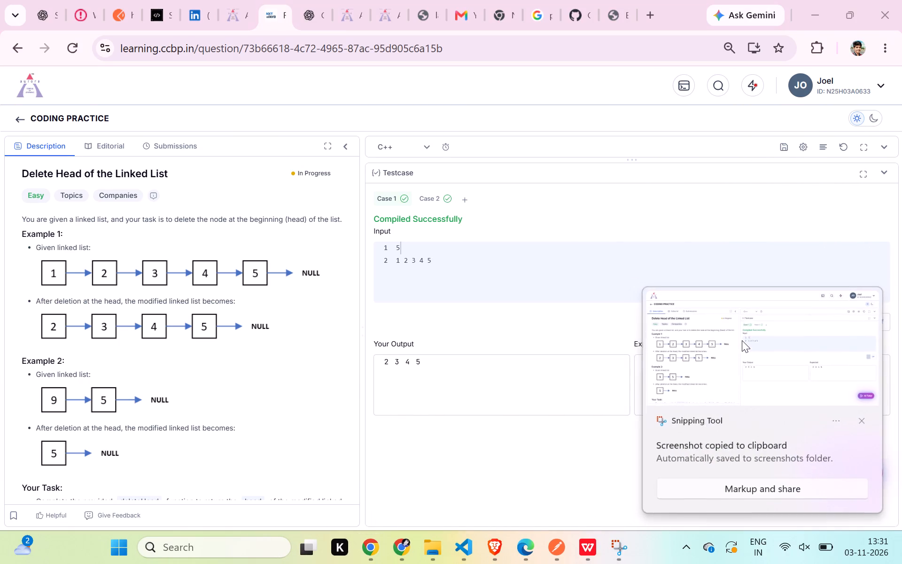
{"action": "left_click", "coordinate": [732, 233]}
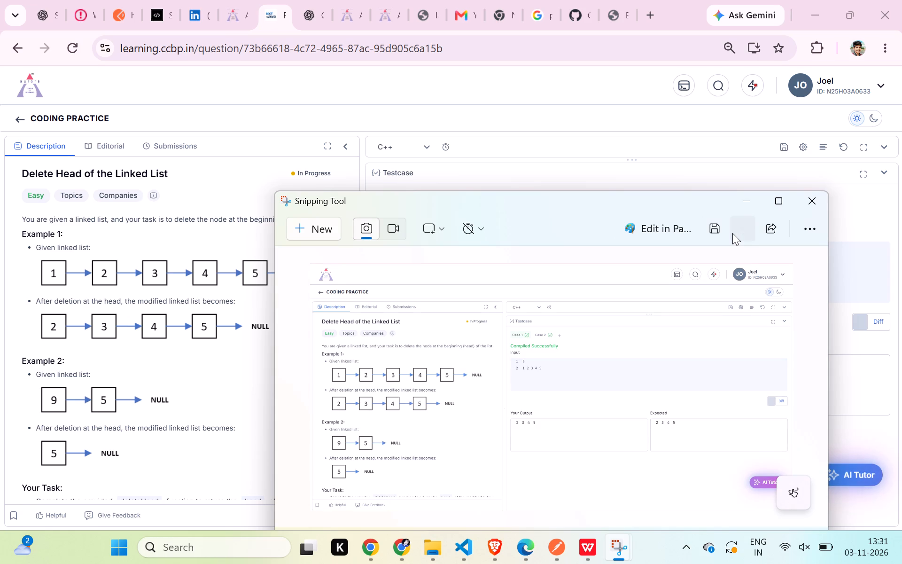
{"action": "left_click", "coordinate": [739, 206]}
Switch to the LAB-2 report and paste the Delete Head test results screenshot after the solution code screenshot in experiment 2.1.
{"action": "key", "text": "alt+Tab"}
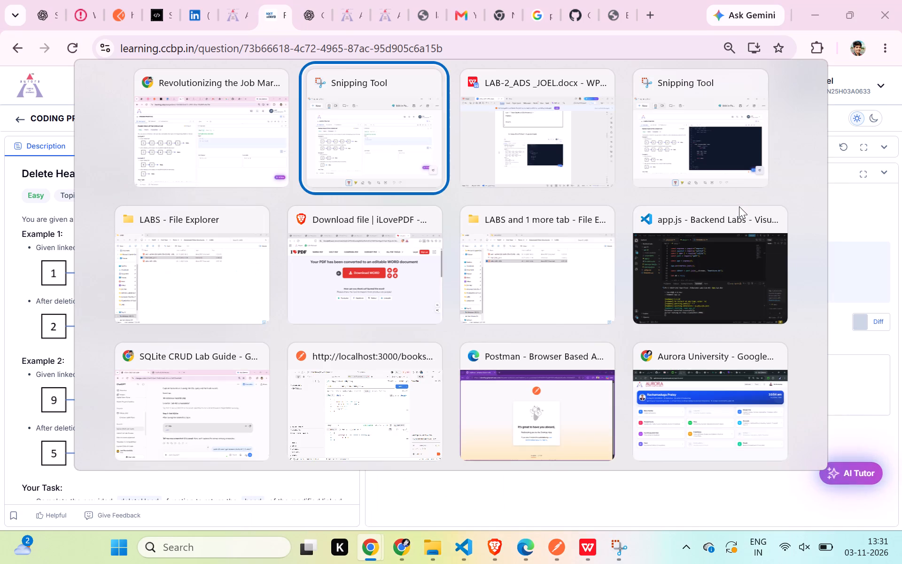
{"action": "key", "text": "alt+Tab"}
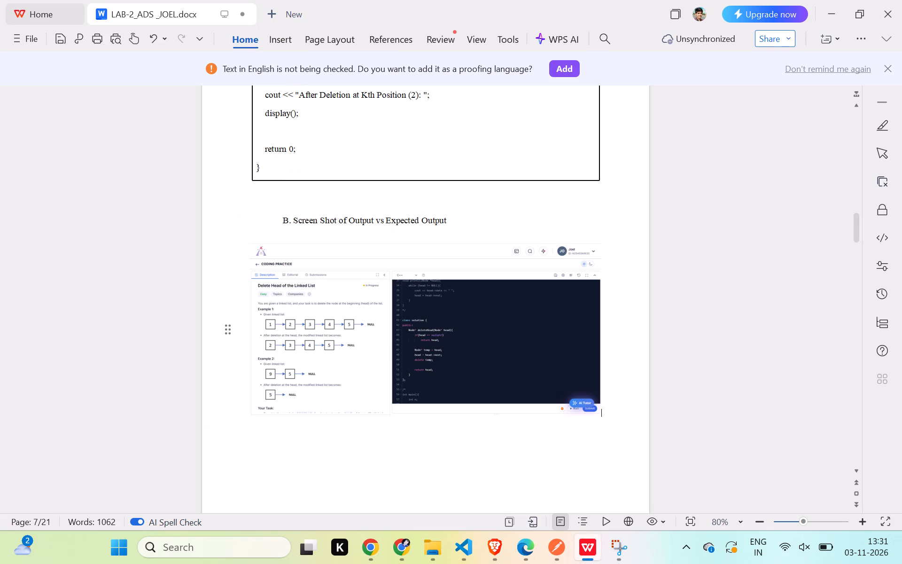
{"action": "key", "text": "ctrl+v"}
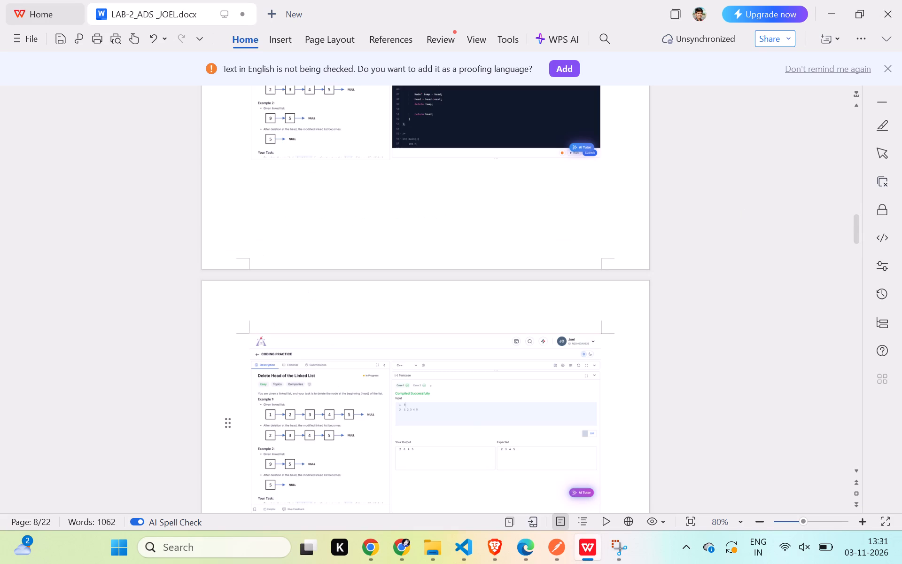
{"action": "scroll", "coordinate": [617, 368], "scroll_direction": "up", "scroll_amount": 2}
{"action": "scroll", "coordinate": [617, 368], "scroll_direction": "right", "scroll_amount": 1}
{"action": "scroll", "coordinate": [617, 368], "scroll_direction": "down", "scroll_amount": 3}
{"action": "scroll", "coordinate": [617, 368], "scroll_direction": "up", "scroll_amount": 1}
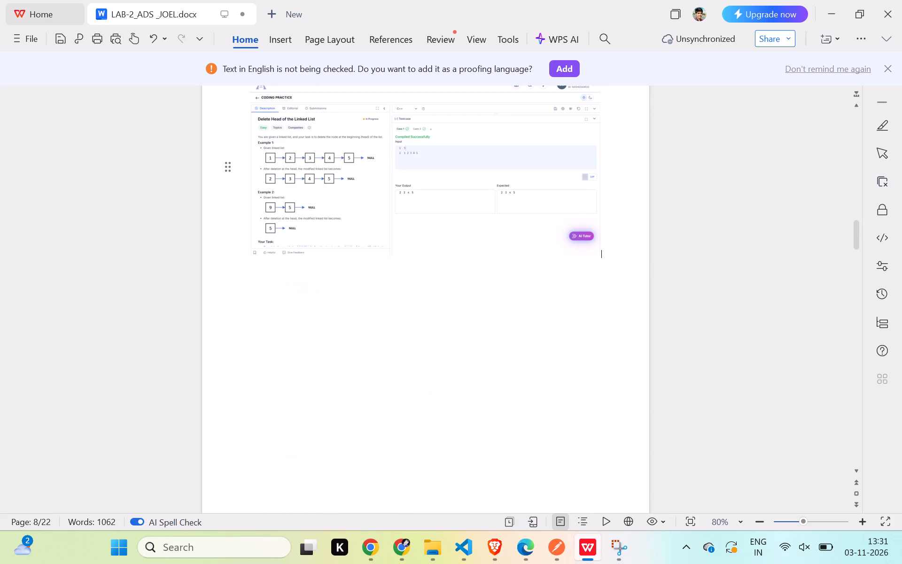
Switch to the Delete Head problem in Chrome and shrink the Testcase panel so the code editor shows above it.
{"action": "key", "text": "alt+Tab"}
{"action": "key", "text": "alt+Tab"}
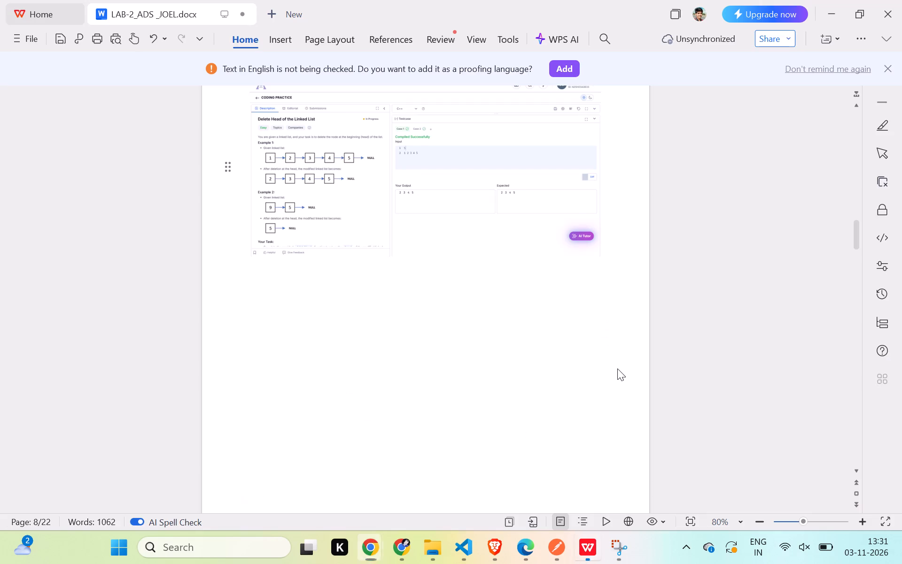
{"action": "key", "text": "alt+Tab"}
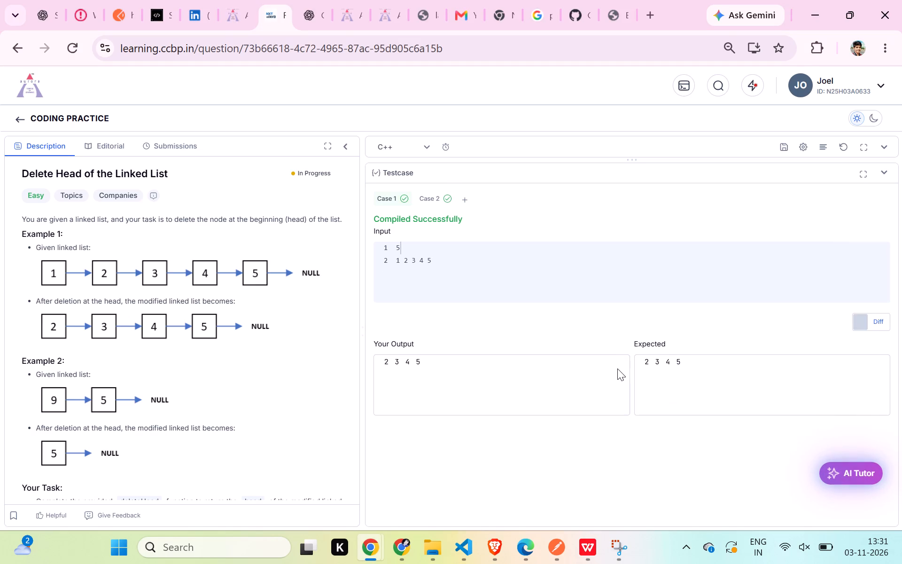
{"action": "left_click_drag", "start_coordinate": [609, 159], "coordinate": [614, 254]}
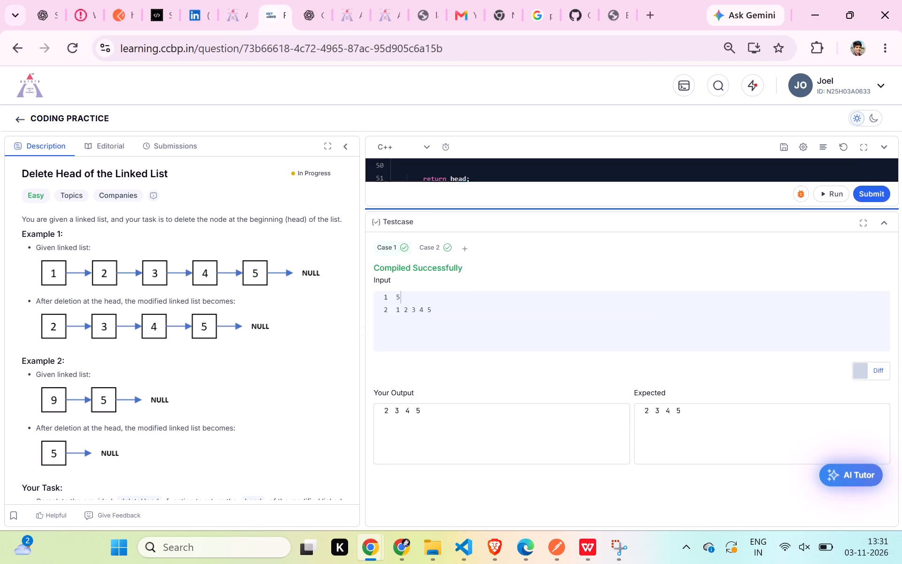
{"action": "left_click_drag", "start_coordinate": [614, 254], "coordinate": [614, 262]}
Return to the LAB-2 report and examine how experiment 2.1's two Delete Head screenshots are laid out across the pages.
{"action": "key", "text": "alt+Tab"}
{"action": "key", "text": "alt+Tab"}
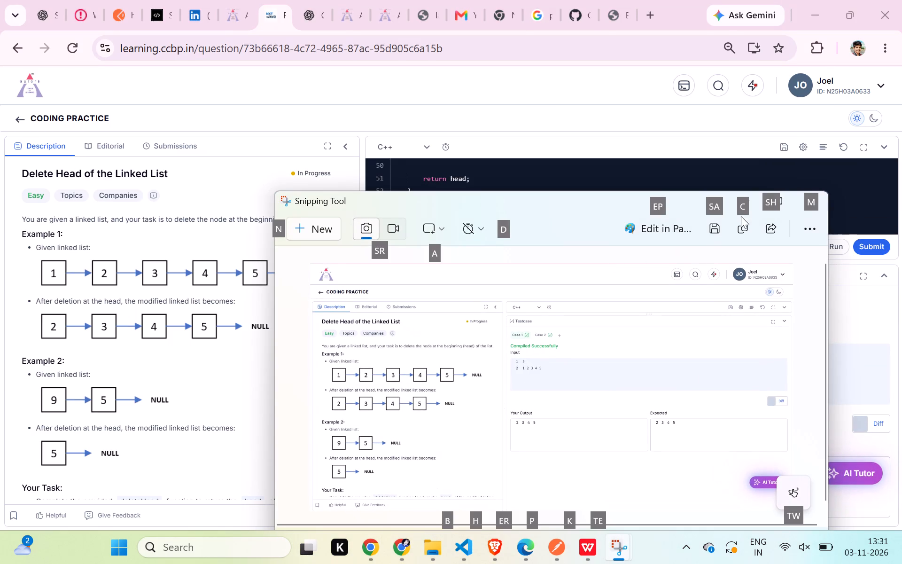
{"action": "left_click", "coordinate": [741, 204]}
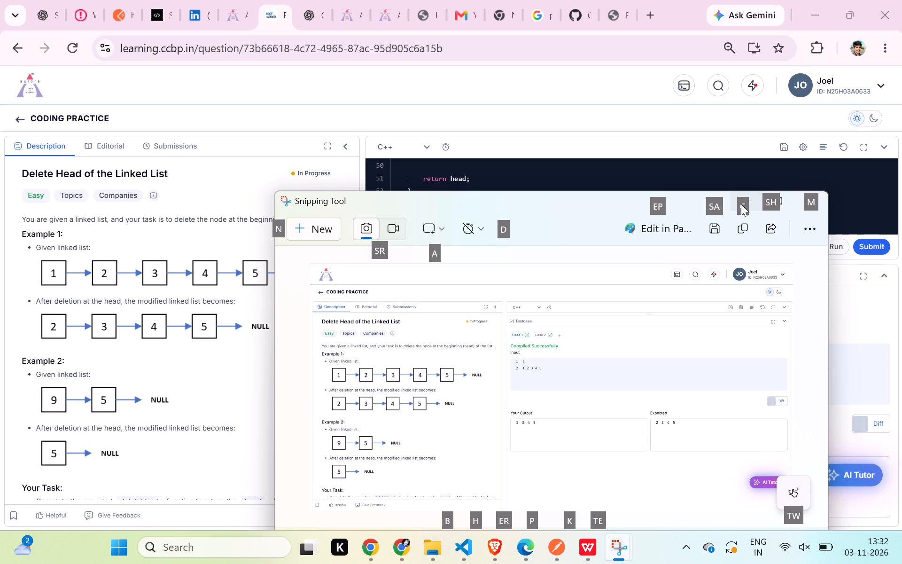
{"action": "left_click", "coordinate": [747, 201]}
{"action": "key", "text": "alt+Tab"}
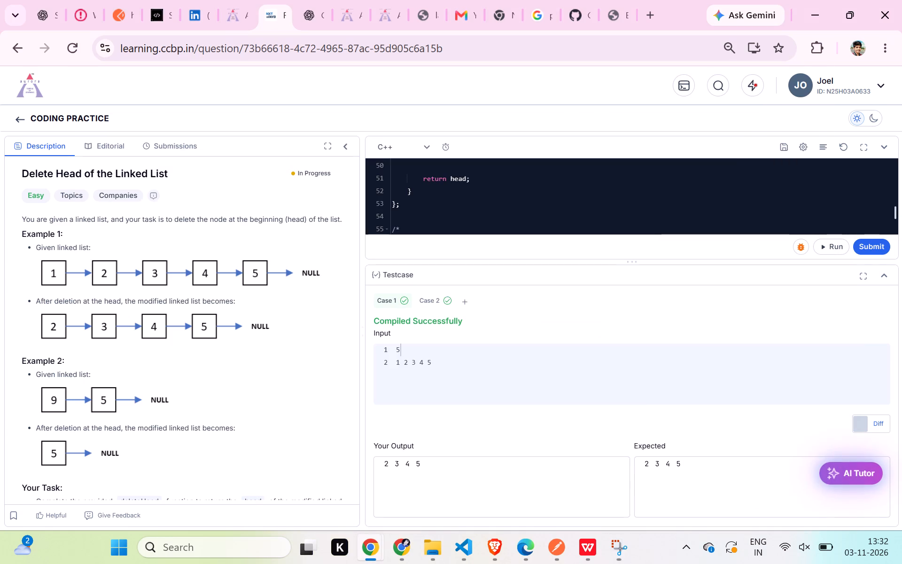
{"action": "key", "text": "alt+Tab"}
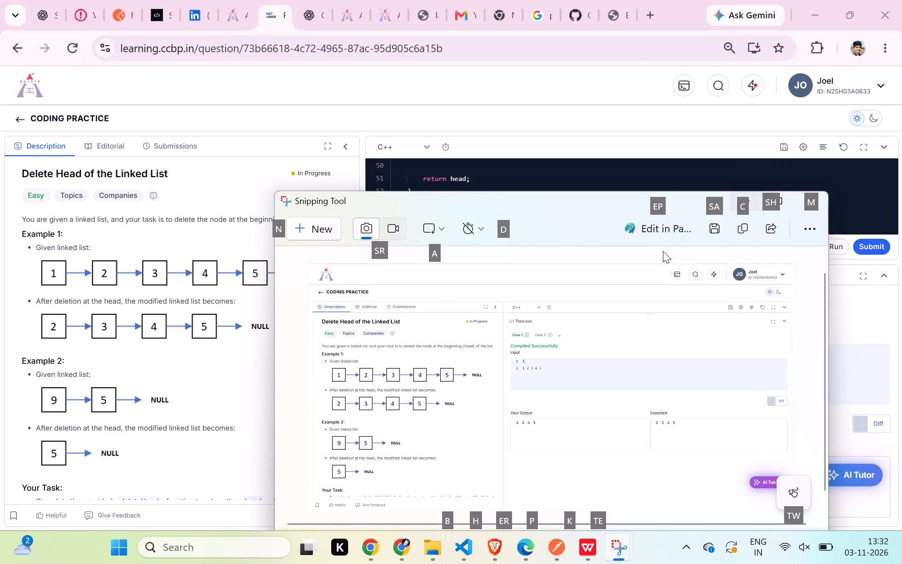
{"action": "key", "text": "alt+Tab"}
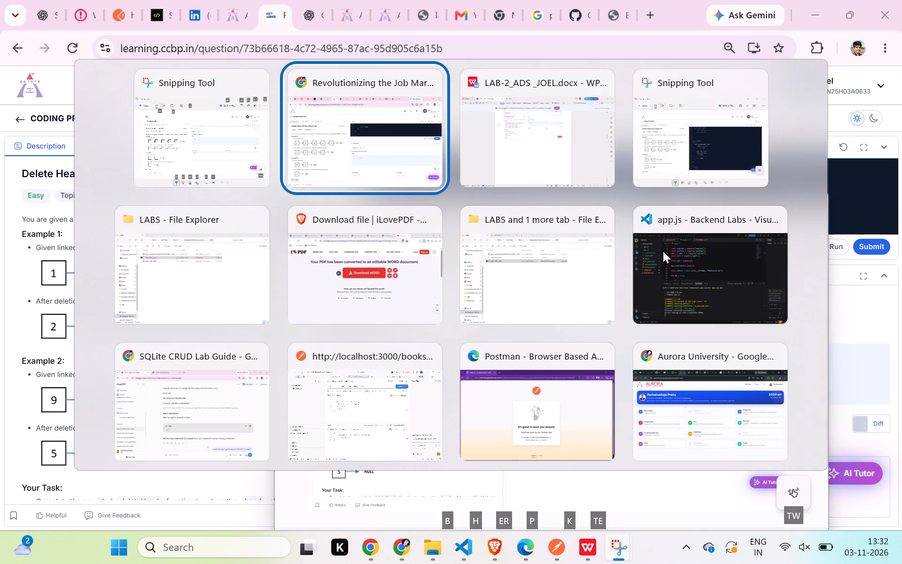
{"action": "key", "text": "alt+Right"}
{"action": "scroll", "coordinate": [502, 208], "scroll_direction": "up", "scroll_amount": 4}
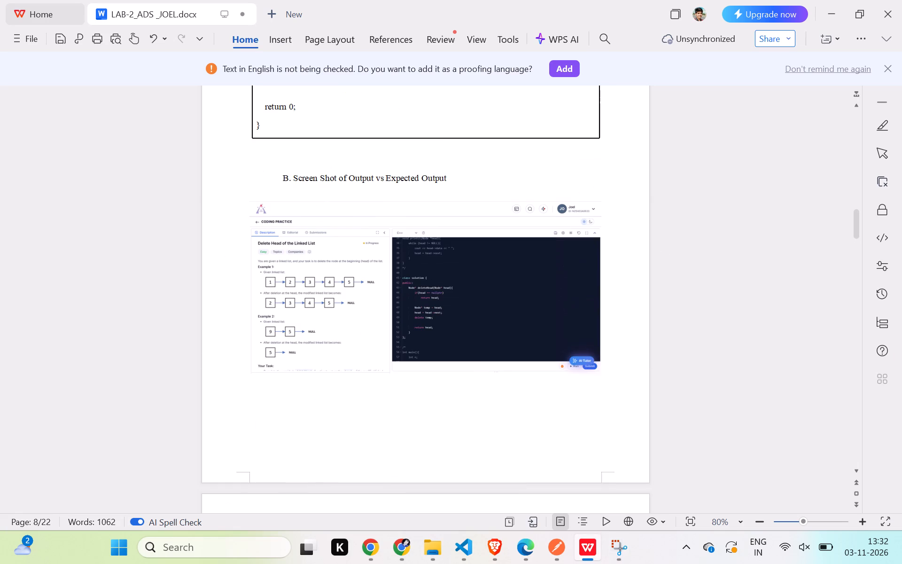
{"action": "scroll", "coordinate": [502, 208], "scroll_direction": "down", "scroll_amount": 2}
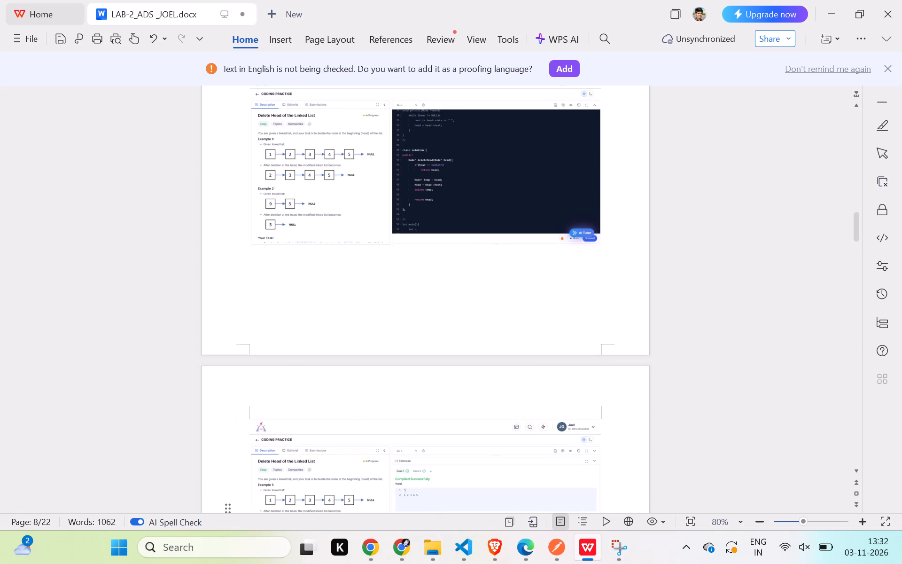
{"action": "scroll", "coordinate": [502, 208], "scroll_direction": "down", "scroll_amount": 1}
{"action": "scroll", "coordinate": [502, 208], "scroll_direction": "down", "scroll_amount": 1, "text": "ctrl"}
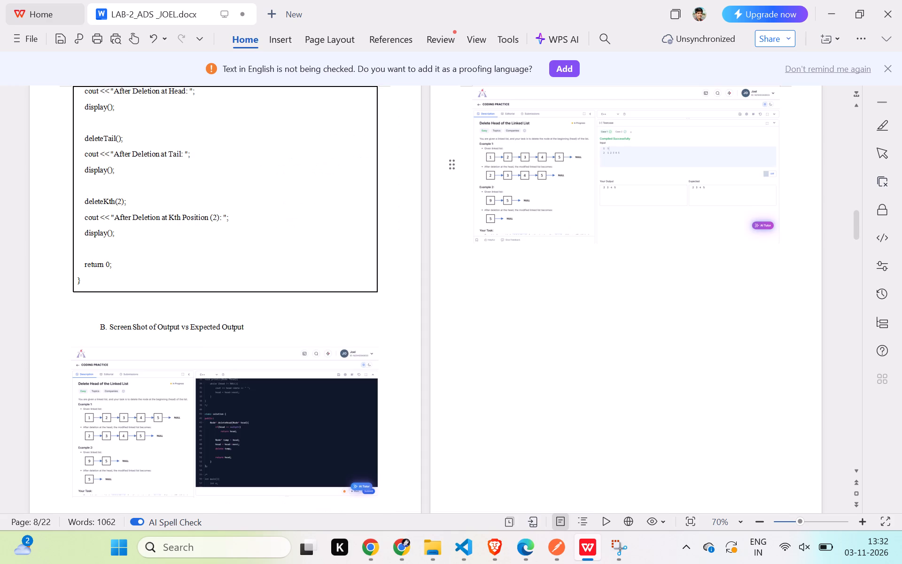
{"action": "scroll", "coordinate": [502, 208], "scroll_direction": "down", "scroll_amount": 1}
{"action": "left_click", "coordinate": [502, 208]}
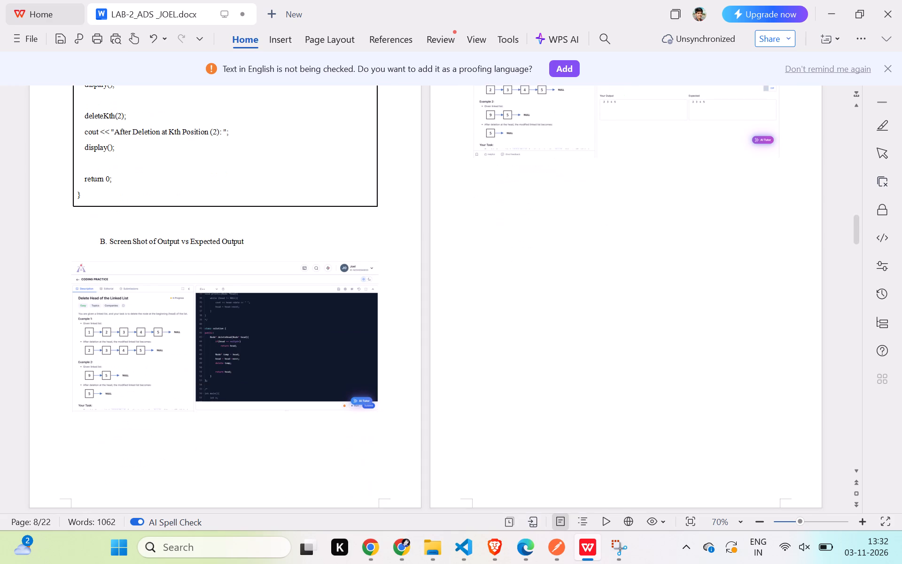
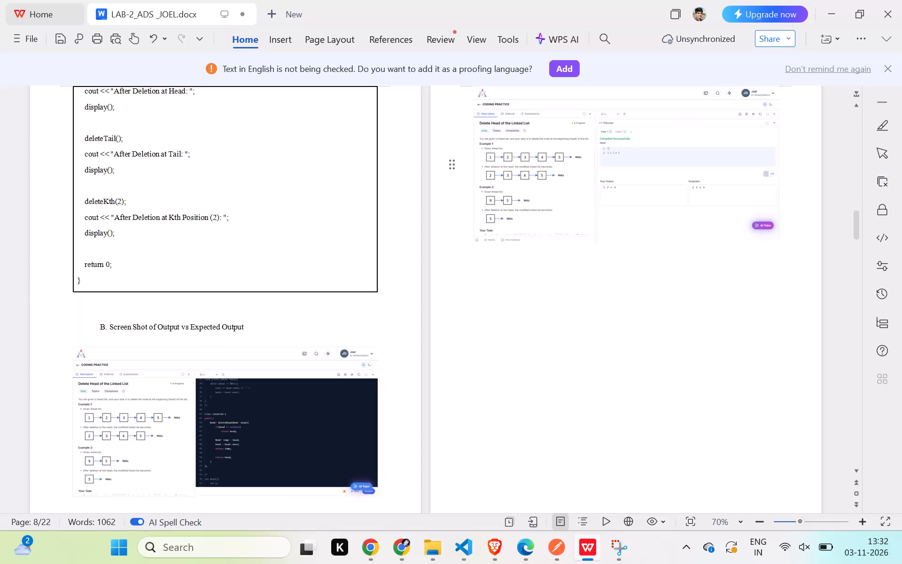
Make the heading "Screen Shot of Output vs Expected Output" in section B of experiment 2.1 bold.
{"action": "double_click", "coordinate": [263, 323]}
{"action": "left_click_drag", "start_coordinate": [263, 323], "coordinate": [93, 322]}
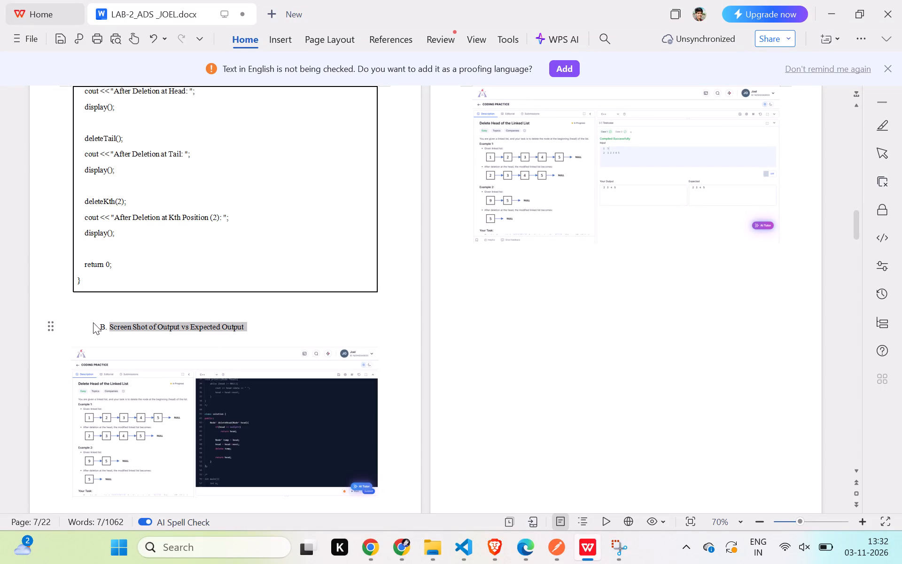
{"action": "left_click_drag", "start_coordinate": [93, 322], "coordinate": [95, 324]}
{"action": "left_click", "coordinate": [95, 324]}
{"action": "left_click_drag", "start_coordinate": [248, 328], "coordinate": [160, 339]}
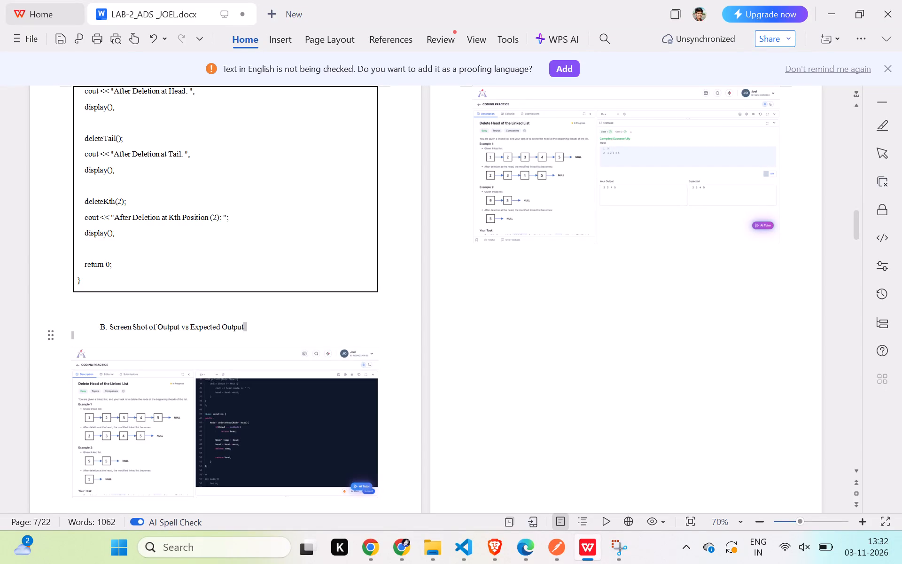
{"action": "left_click_drag", "start_coordinate": [160, 339], "coordinate": [108, 322]}
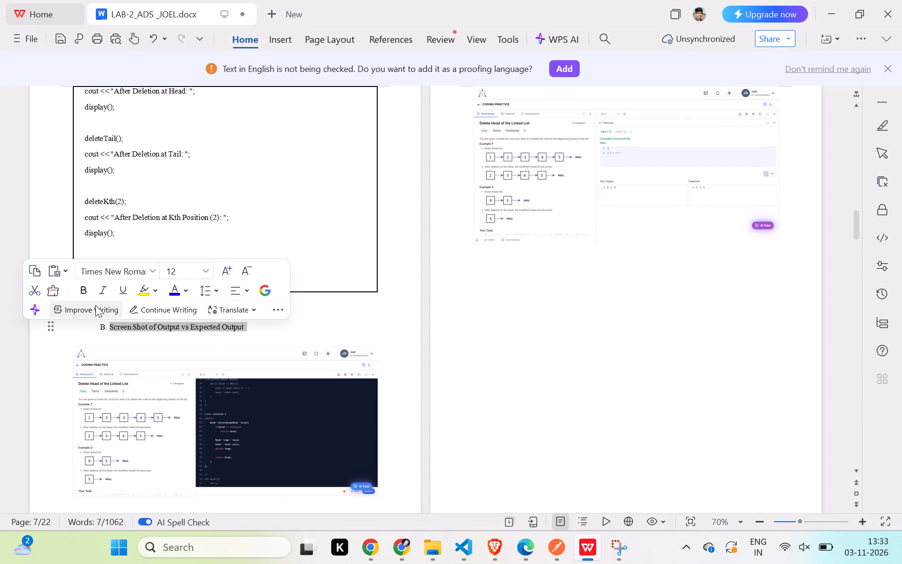
{"action": "left_click", "coordinate": [78, 292]}
Add a new line below the section B heading and start its caption with "DELETE".
{"action": "left_click", "coordinate": [307, 323]}
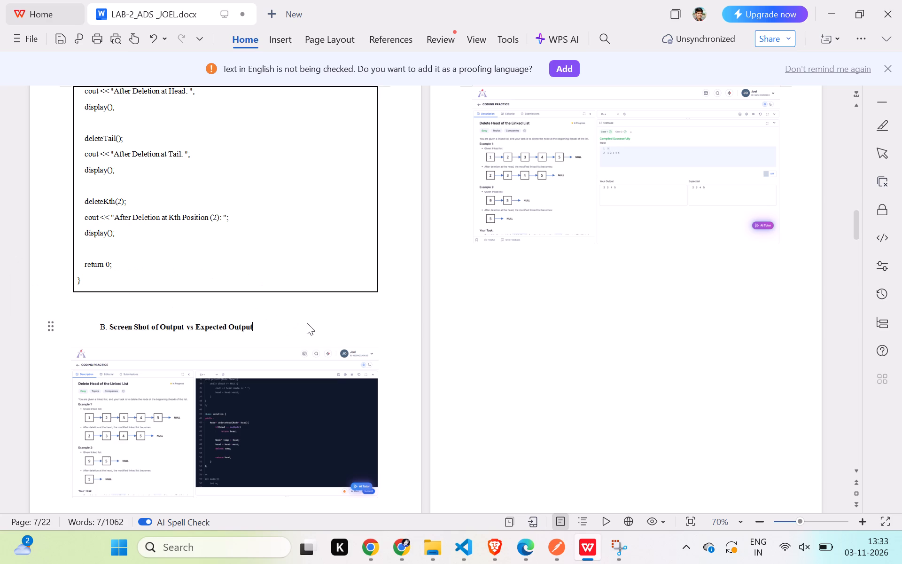
{"action": "key", "text": "Return"}
{"action": "key", "text": "backslash"}
{"action": "key", "text": "BackSpace"}
{"action": "key", "text": "BackSpace"}
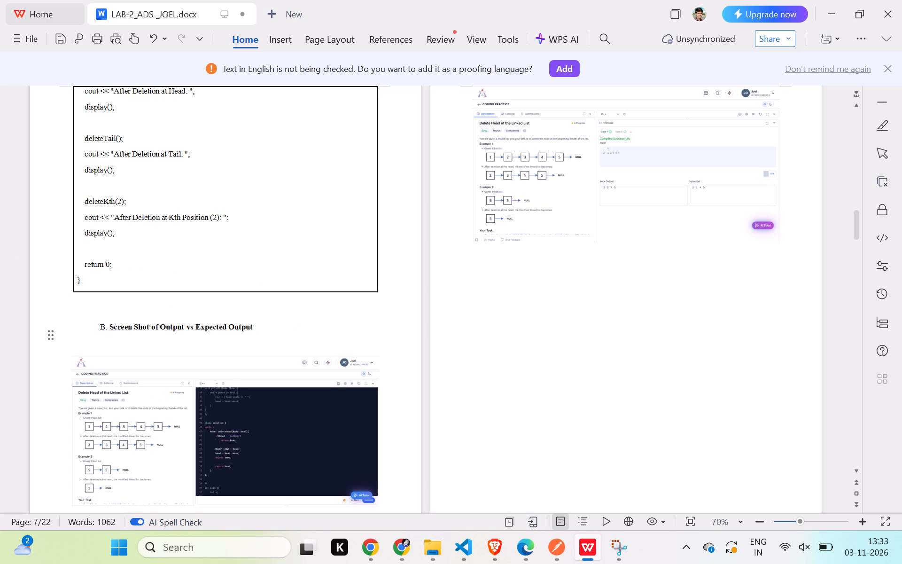
{"action": "key", "text": "BackSpace"}
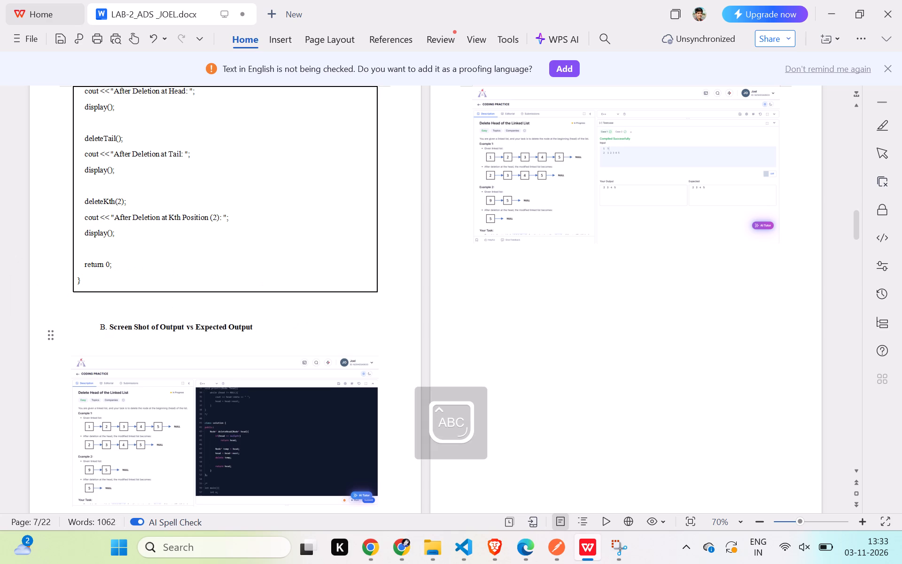
{"action": "type", "text": "DE"}
{"action": "type", "text": "LE"}
{"action": "type", "text": "TIO"}
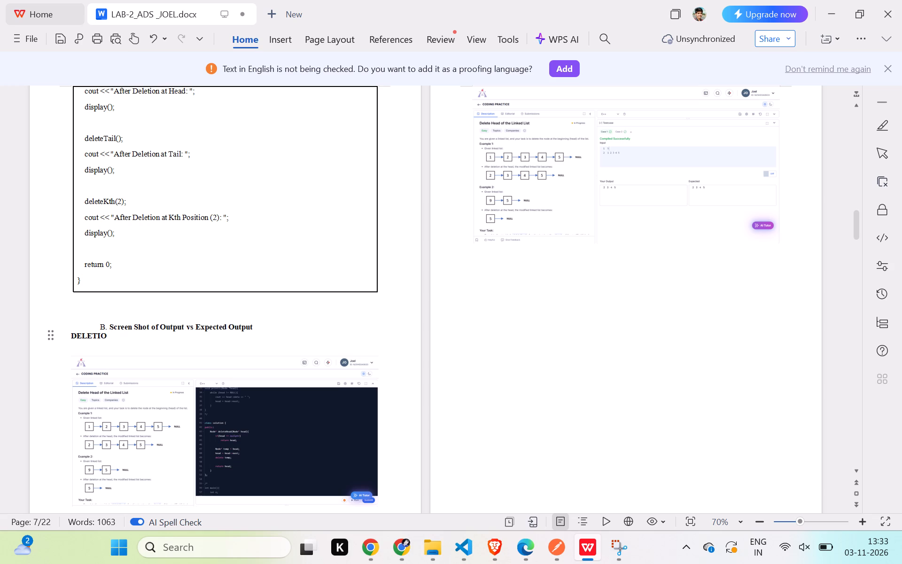
{"action": "key", "text": "BackSpace"}
{"action": "key", "text": "BackSpace"}
{"action": "key", "text": "BackSpace"}
{"action": "key", "text": "BackSpace"}
{"action": "key", "text": "BackSpace"}
{"action": "key", "text": "BackSpace"}
{"action": "type", "text": "ELETE"}
Rewrite the capitalised caption below the section B heading as "Delete Head of the Linked List".
{"action": "scroll", "coordinate": [309, 329], "scroll_direction": "up", "scroll_amount": 3}
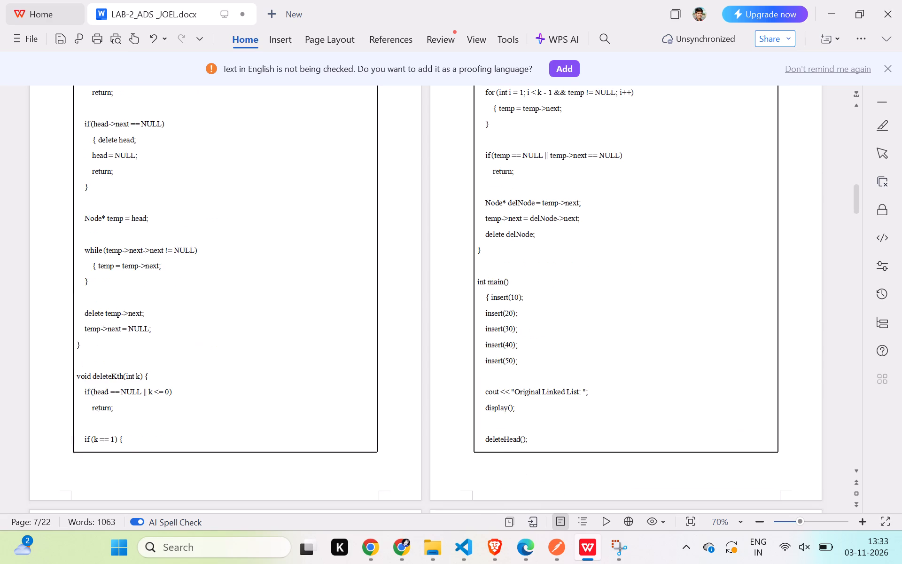
{"action": "scroll", "coordinate": [309, 329], "scroll_direction": "up", "scroll_amount": 5}
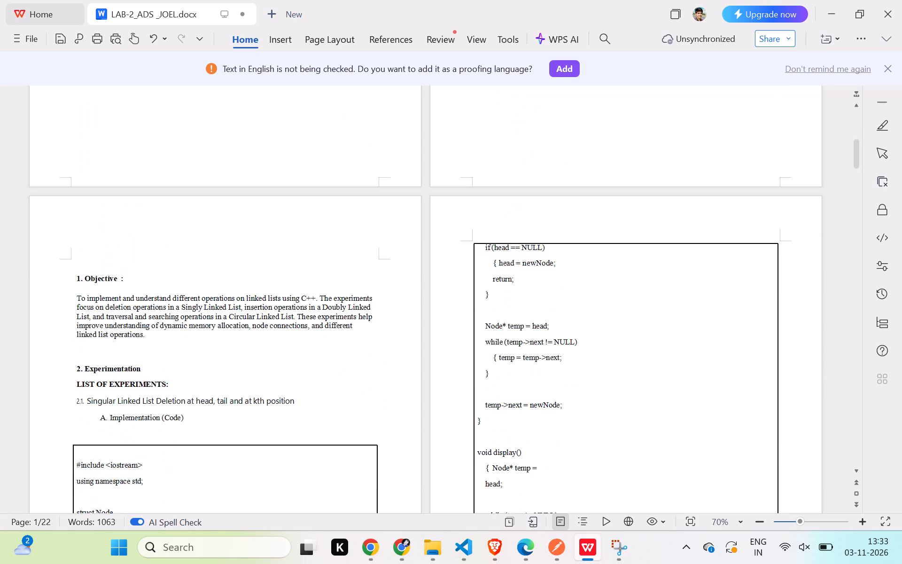
{"action": "scroll", "coordinate": [309, 329], "scroll_direction": "down", "scroll_amount": 3}
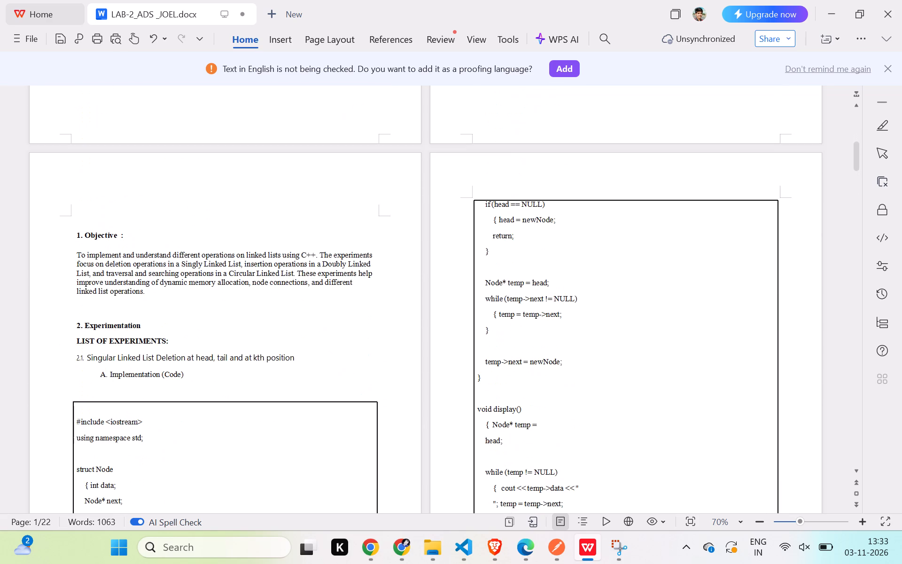
{"action": "scroll", "coordinate": [309, 329], "scroll_direction": "down", "scroll_amount": 6}
{"action": "scroll", "coordinate": [309, 329], "scroll_direction": "up", "scroll_amount": 1}
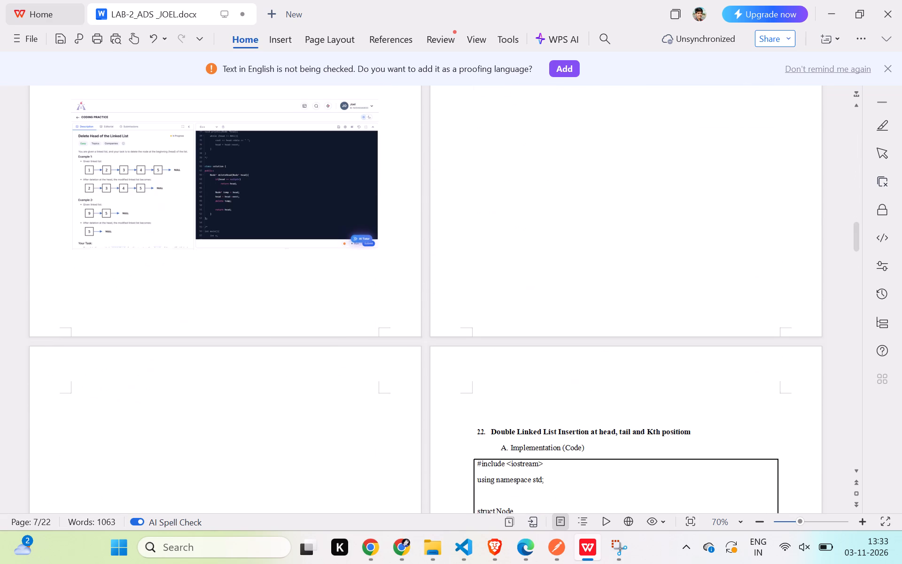
{"action": "scroll", "coordinate": [309, 329], "scroll_direction": "up", "scroll_amount": 1}
{"action": "key", "text": "space"}
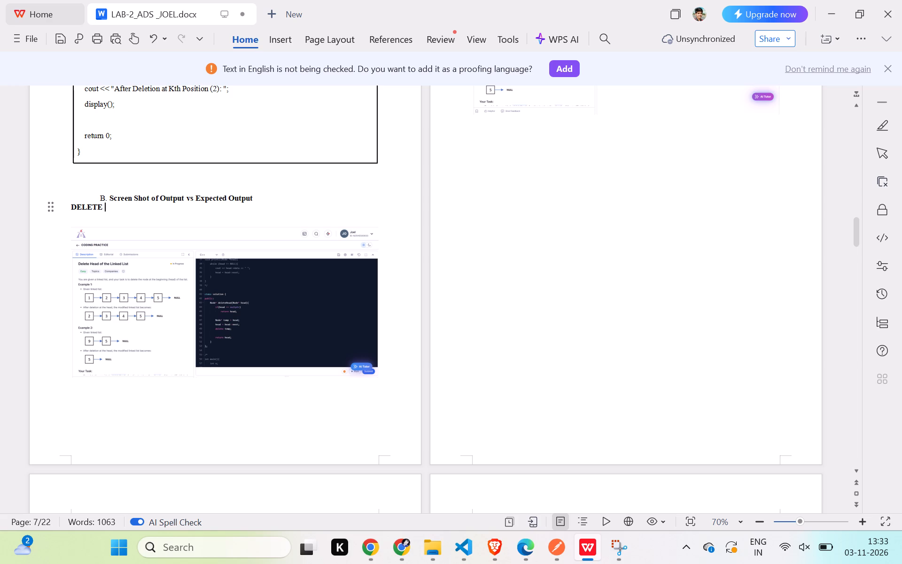
{"action": "type", "text": "HE"}
{"action": "key", "text": "BackSpace"}
{"action": "key", "text": "BackSpace"}
{"action": "key", "text": "BackSpace"}
{"action": "key", "text": "BackSpace"}
{"action": "key", "text": "BackSpace"}
{"action": "key", "text": "BackSpace"}
{"action": "key", "text": "BackSpace"}
{"action": "key", "text": "BackSpace"}
{"action": "type", "text": "elte"}
{"action": "key", "text": "BackSpace"}
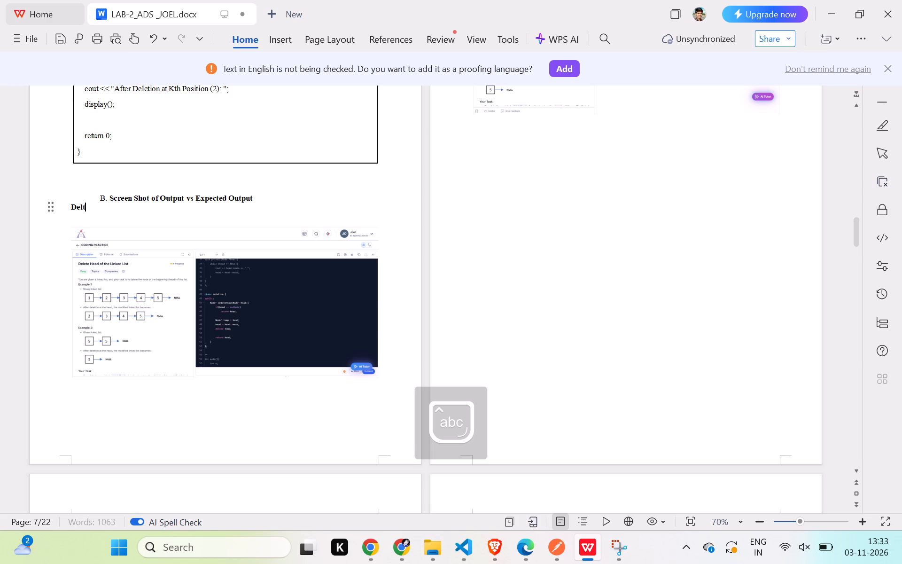
{"action": "key", "text": "BackSpace"}
{"action": "type", "text": "ete"}
{"action": "key", "text": "space"}
{"action": "type", "text": "of the"}
{"action": "key", "text": "space"}
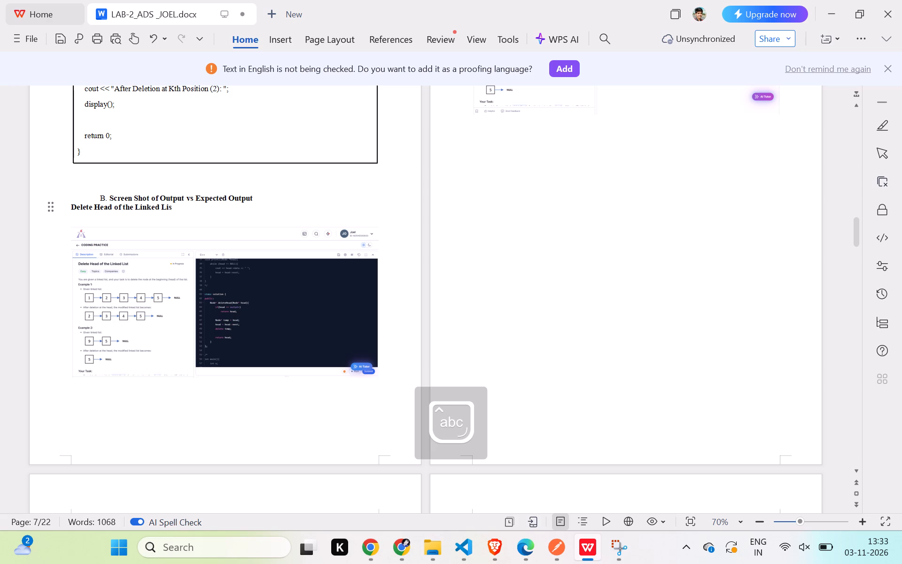
{"action": "key", "text": "t"}
Remove the bold formatting from the "Delete Head of the Linked List" caption.
{"action": "left_click_drag", "start_coordinate": [191, 210], "coordinate": [70, 207]}
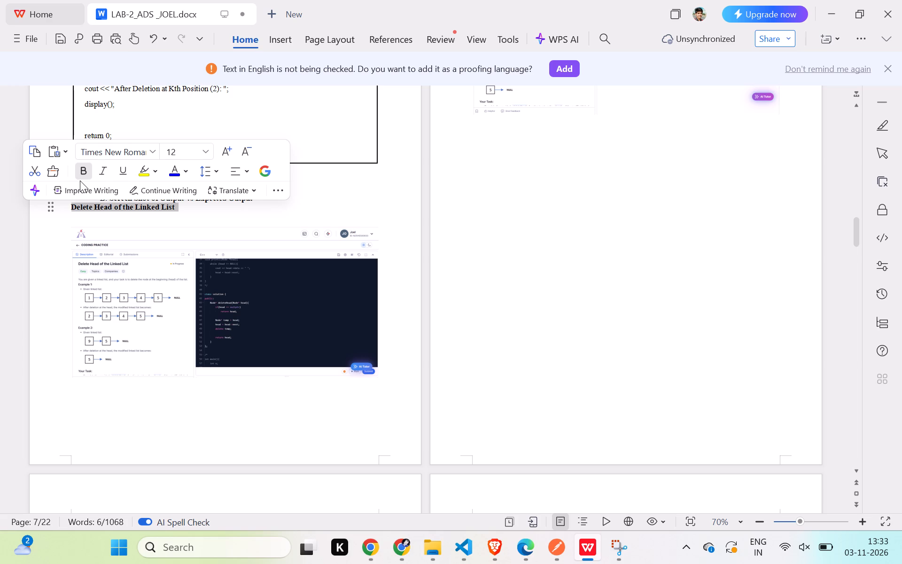
{"action": "left_click", "coordinate": [81, 178]}
{"action": "left_click", "coordinate": [170, 212]}
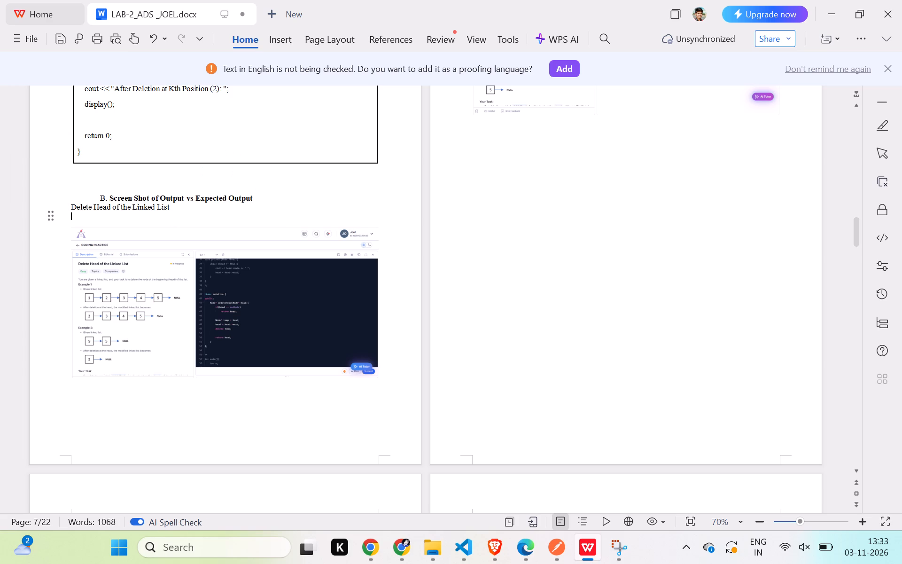
Insert a blank line between the section B heading and the "Delete Head of the Linked List" caption.
{"action": "left_click", "coordinate": [70, 206]}
{"action": "key", "text": "Return"}
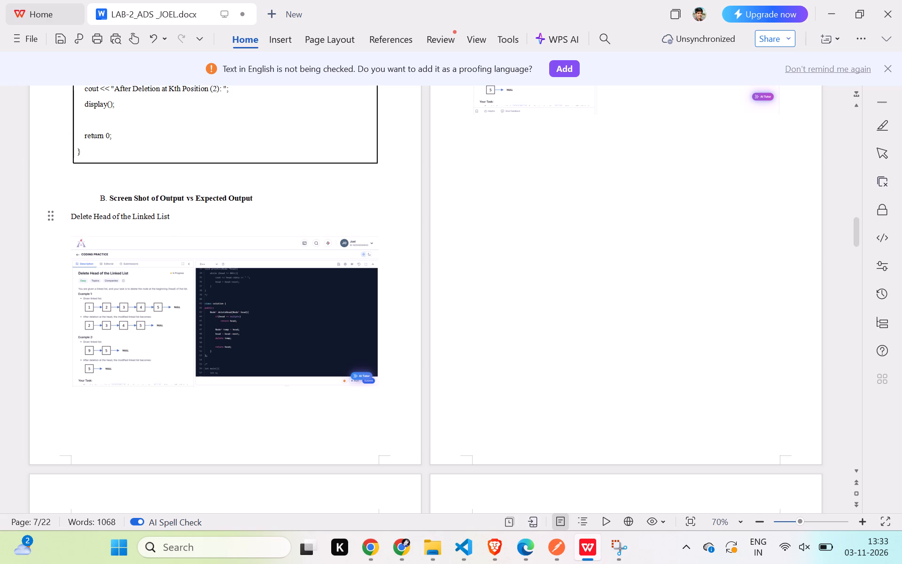
{"action": "left_click", "coordinate": [262, 197]}
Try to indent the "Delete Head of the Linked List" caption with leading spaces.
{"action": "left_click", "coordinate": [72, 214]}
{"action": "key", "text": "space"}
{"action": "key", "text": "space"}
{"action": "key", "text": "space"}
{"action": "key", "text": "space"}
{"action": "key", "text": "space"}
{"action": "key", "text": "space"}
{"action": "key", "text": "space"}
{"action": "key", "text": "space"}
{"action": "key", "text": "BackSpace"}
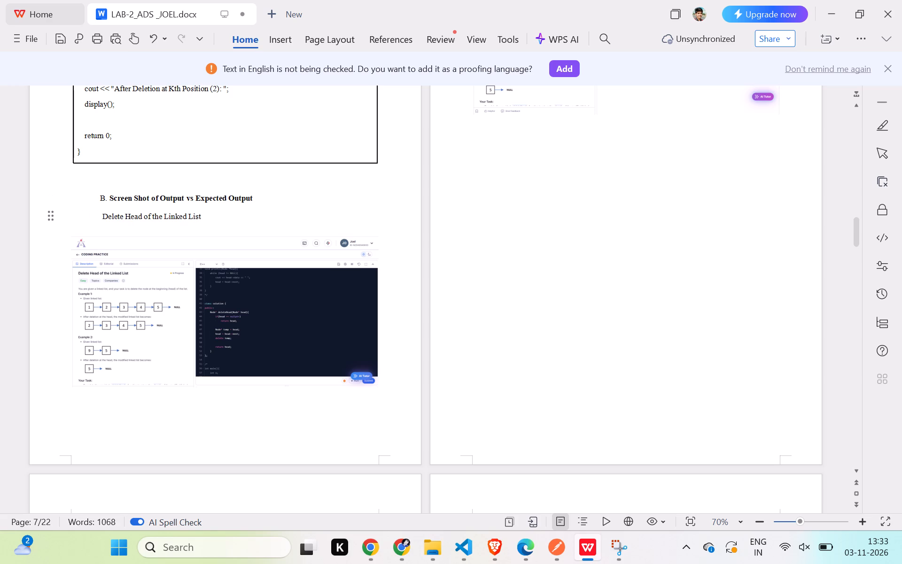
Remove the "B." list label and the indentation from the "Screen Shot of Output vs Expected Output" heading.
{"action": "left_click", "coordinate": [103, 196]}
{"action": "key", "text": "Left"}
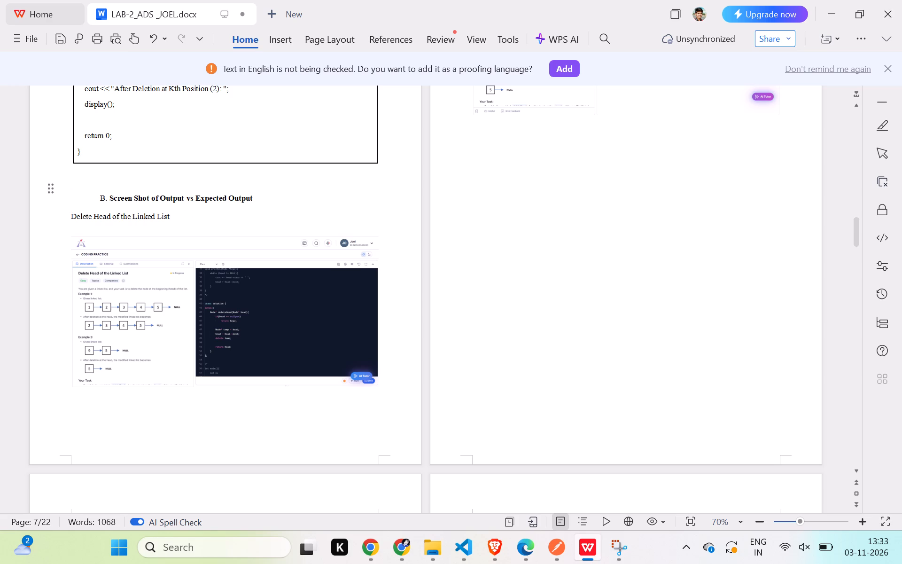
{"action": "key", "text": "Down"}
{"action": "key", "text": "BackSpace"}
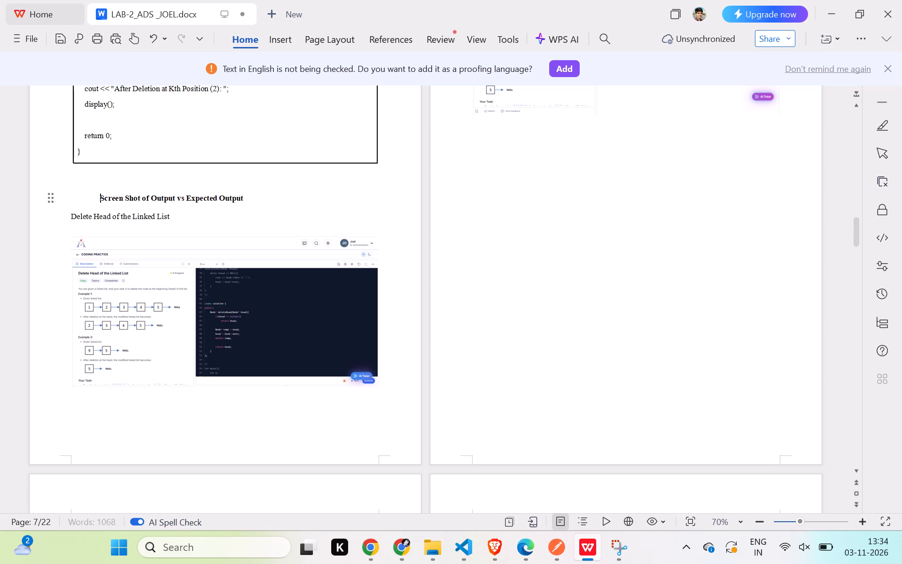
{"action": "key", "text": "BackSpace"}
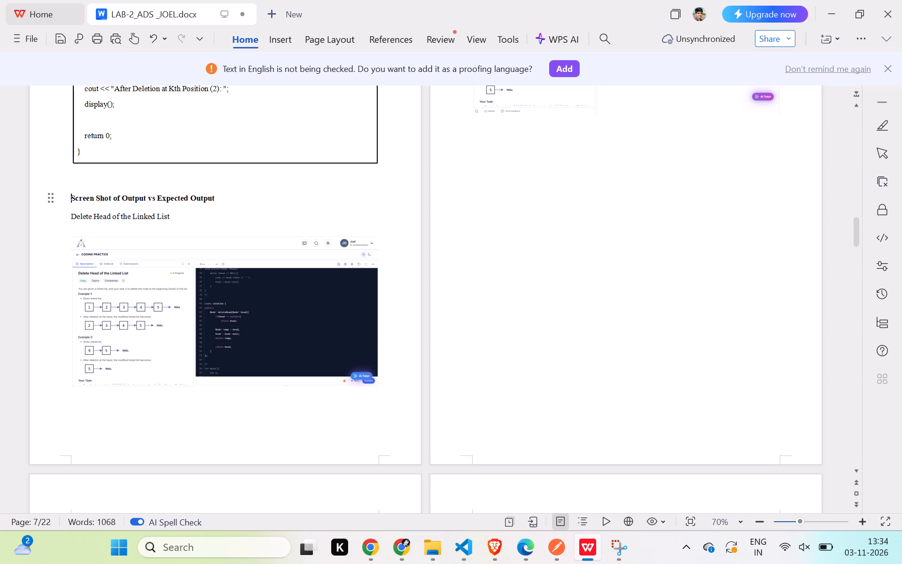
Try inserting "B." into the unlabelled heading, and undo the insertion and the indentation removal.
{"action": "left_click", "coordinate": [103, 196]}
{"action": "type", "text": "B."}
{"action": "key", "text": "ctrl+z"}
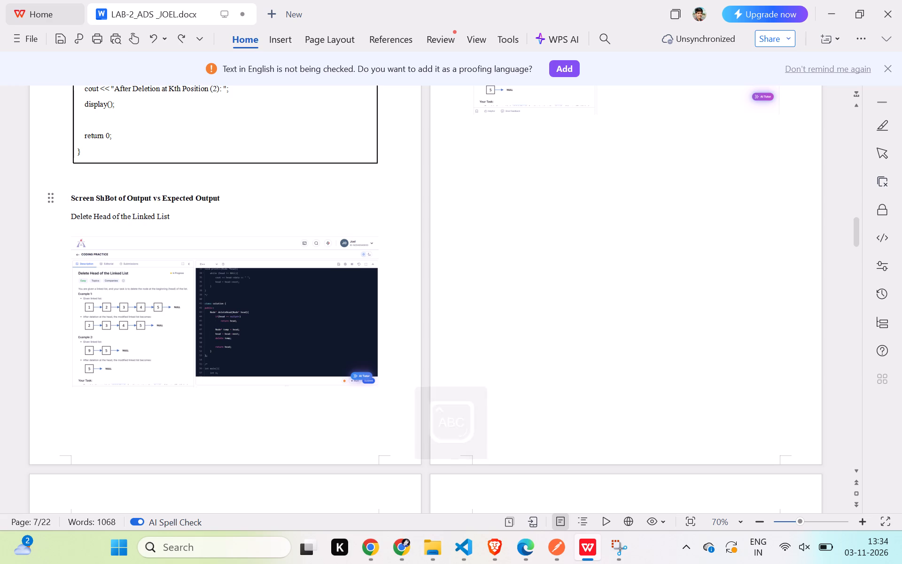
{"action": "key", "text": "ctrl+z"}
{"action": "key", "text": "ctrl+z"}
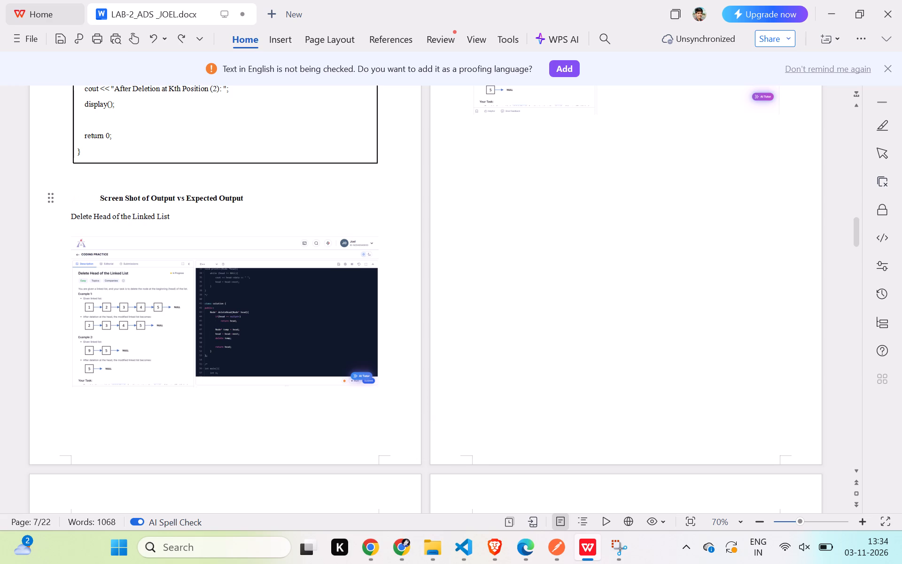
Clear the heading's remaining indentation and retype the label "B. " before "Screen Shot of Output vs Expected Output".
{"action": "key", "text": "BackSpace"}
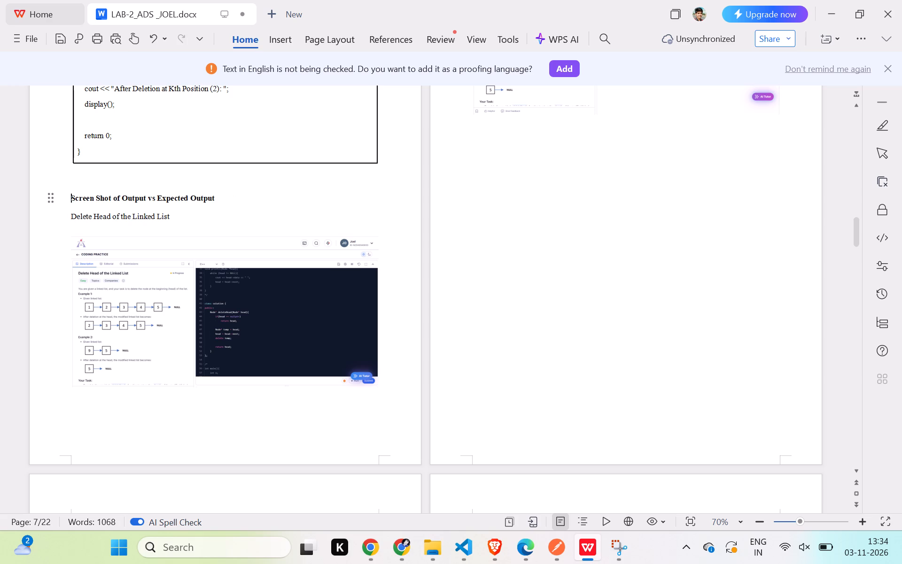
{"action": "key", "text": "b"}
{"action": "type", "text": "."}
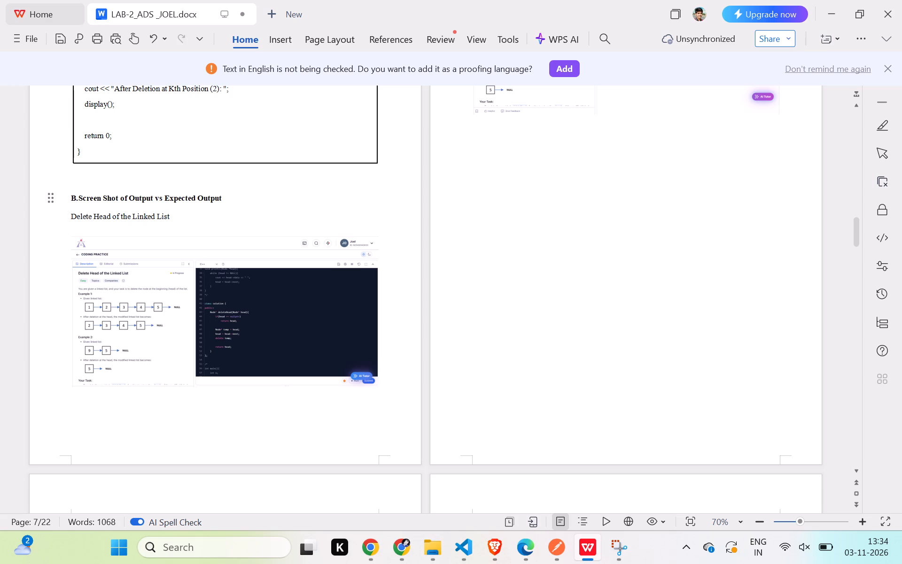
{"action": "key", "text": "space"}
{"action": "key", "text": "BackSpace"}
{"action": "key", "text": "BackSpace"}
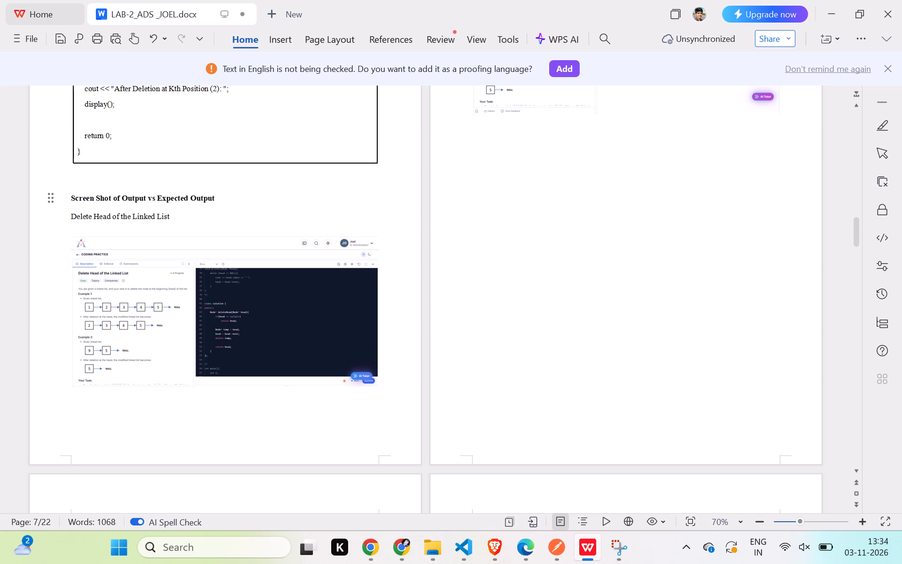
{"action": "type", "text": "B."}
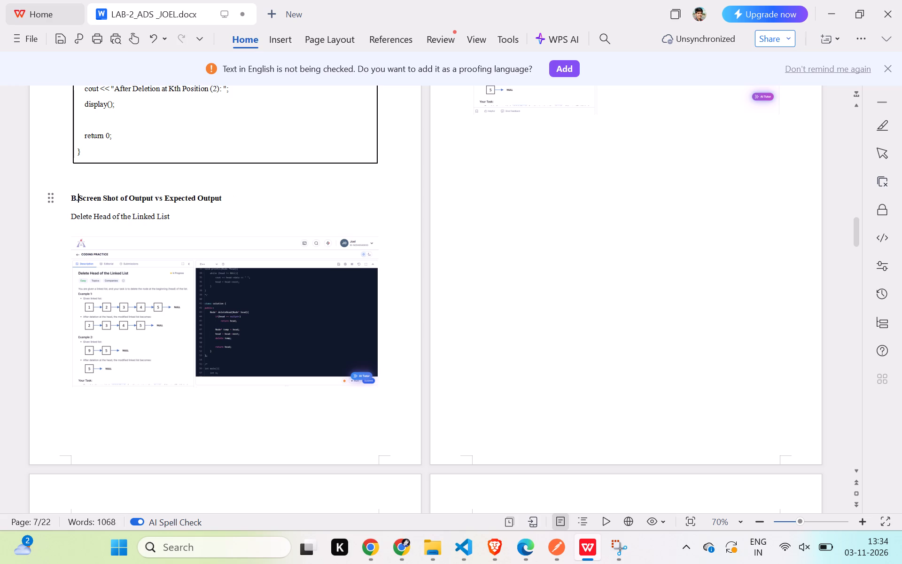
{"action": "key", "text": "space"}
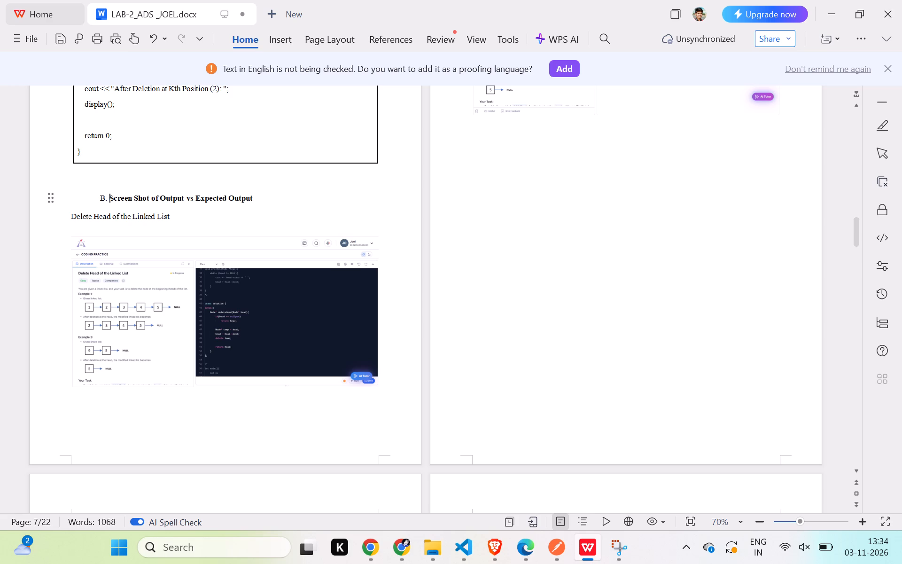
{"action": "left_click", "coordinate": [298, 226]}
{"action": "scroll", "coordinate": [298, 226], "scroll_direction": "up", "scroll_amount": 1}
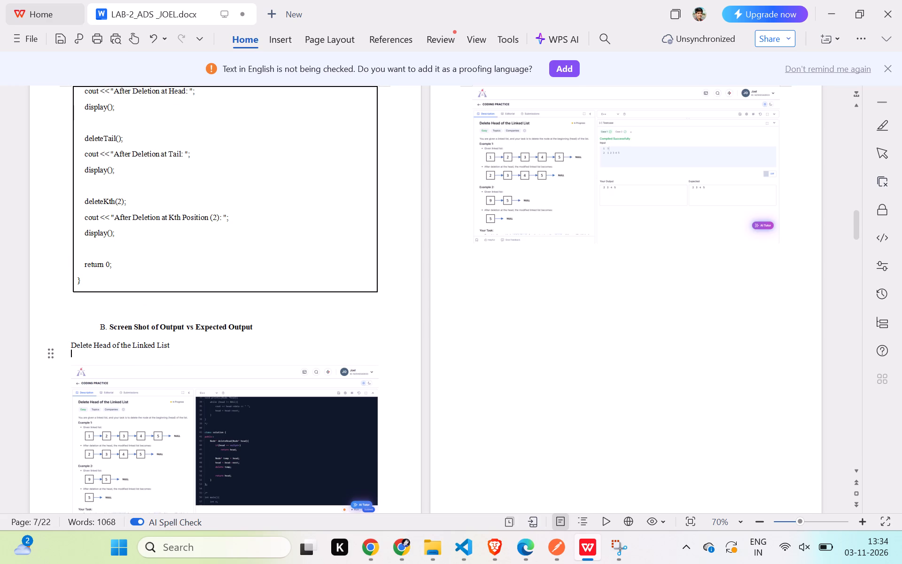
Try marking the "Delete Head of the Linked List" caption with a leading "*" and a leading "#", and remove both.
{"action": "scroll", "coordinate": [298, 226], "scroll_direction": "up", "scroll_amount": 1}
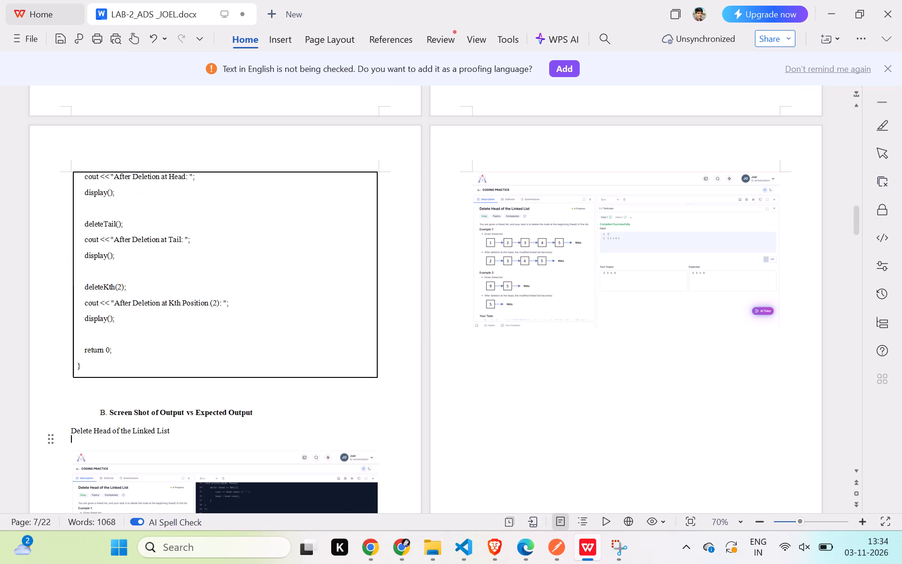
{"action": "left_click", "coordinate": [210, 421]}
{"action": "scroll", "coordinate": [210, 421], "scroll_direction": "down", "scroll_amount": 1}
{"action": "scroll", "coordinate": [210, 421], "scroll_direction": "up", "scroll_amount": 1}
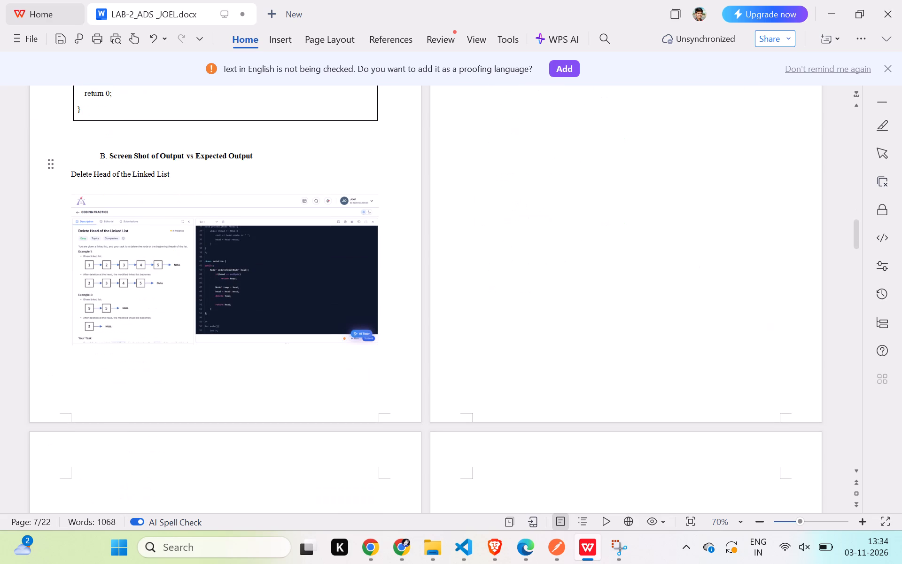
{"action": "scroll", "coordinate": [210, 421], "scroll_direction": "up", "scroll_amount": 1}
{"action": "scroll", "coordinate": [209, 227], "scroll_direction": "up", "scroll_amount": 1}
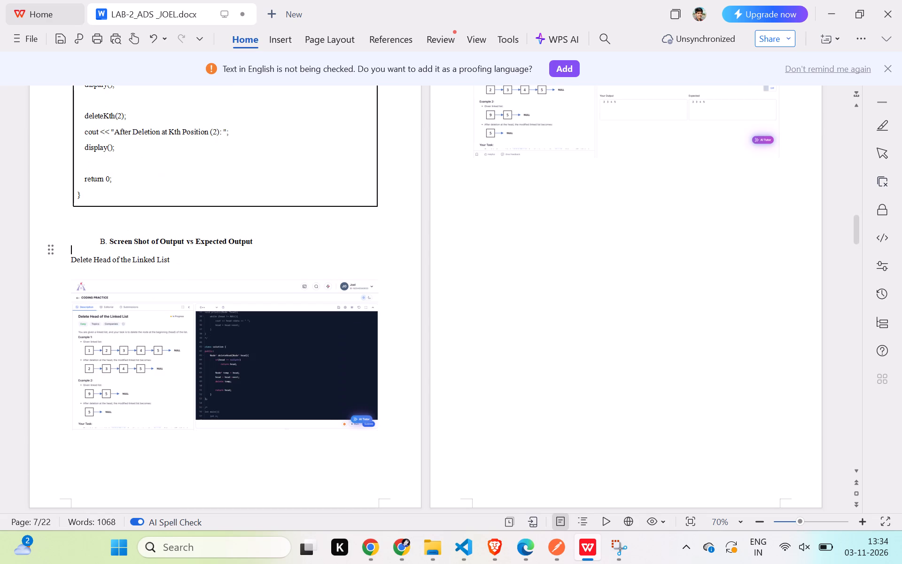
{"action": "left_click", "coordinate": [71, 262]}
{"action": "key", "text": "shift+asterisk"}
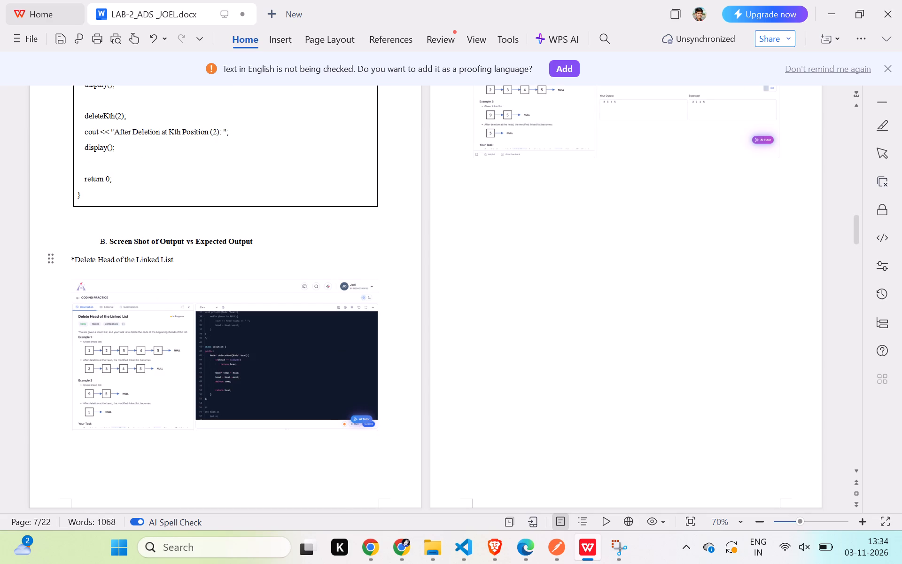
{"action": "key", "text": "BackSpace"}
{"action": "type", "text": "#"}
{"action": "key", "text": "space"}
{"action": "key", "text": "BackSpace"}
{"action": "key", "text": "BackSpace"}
Prefix the "Delete Head of the Linked List" caption with a hyphen and a space.
{"action": "key", "text": "minus"}
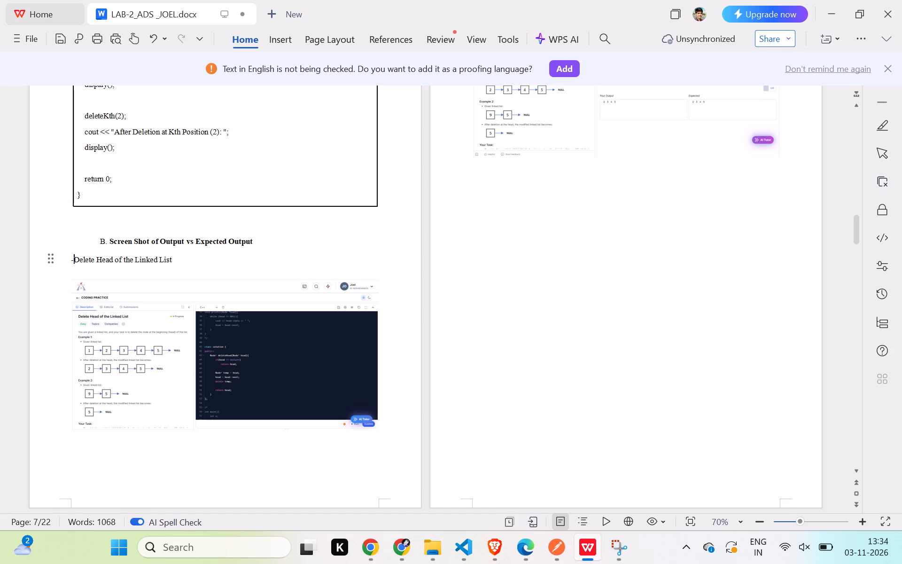
{"action": "key", "text": "space"}
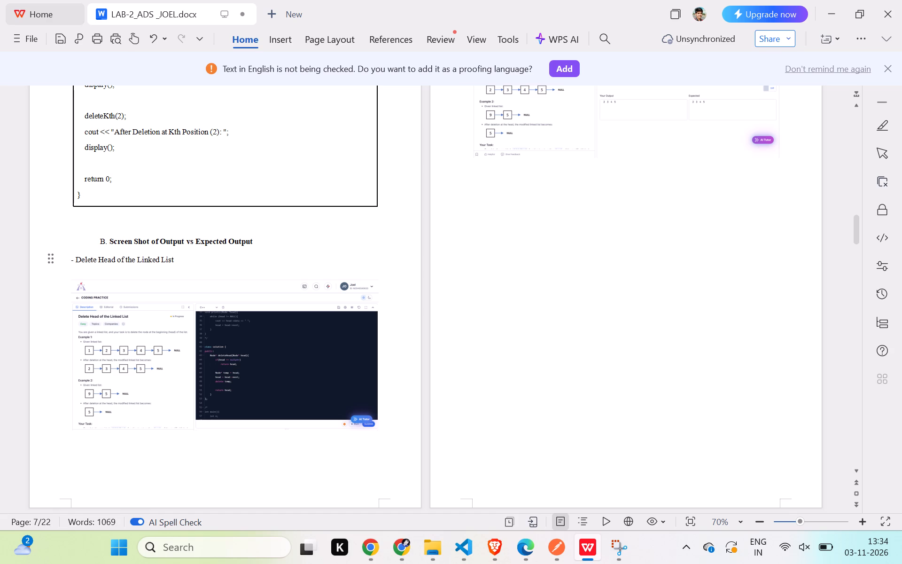
Start a new line below the Delete Head output screenshot on page 8.
{"action": "left_click", "coordinate": [537, 283]}
{"action": "scroll", "coordinate": [537, 283], "scroll_direction": "up", "scroll_amount": 1}
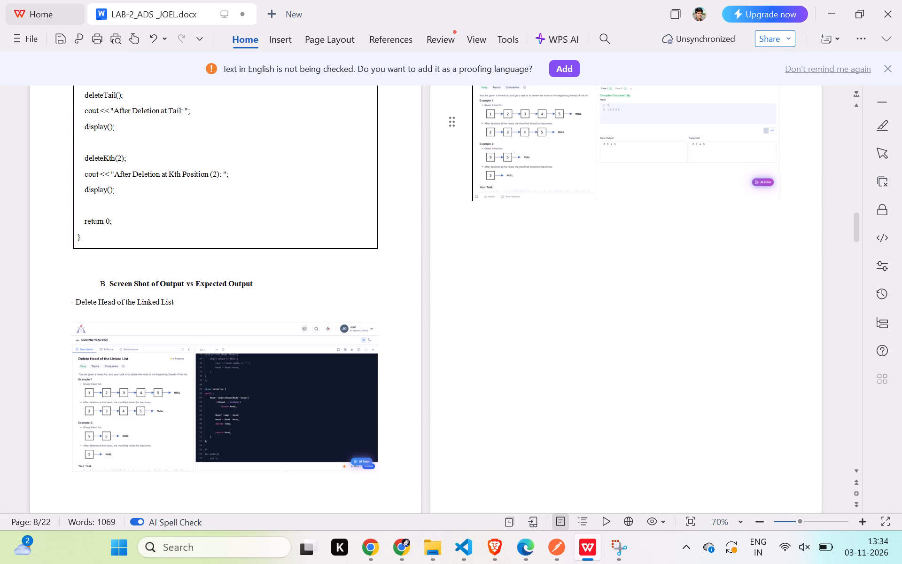
{"action": "left_click", "coordinate": [538, 250]}
{"action": "left_click", "coordinate": [487, 229]}
{"action": "left_click", "coordinate": [808, 200]}
{"action": "key", "text": "Return"}
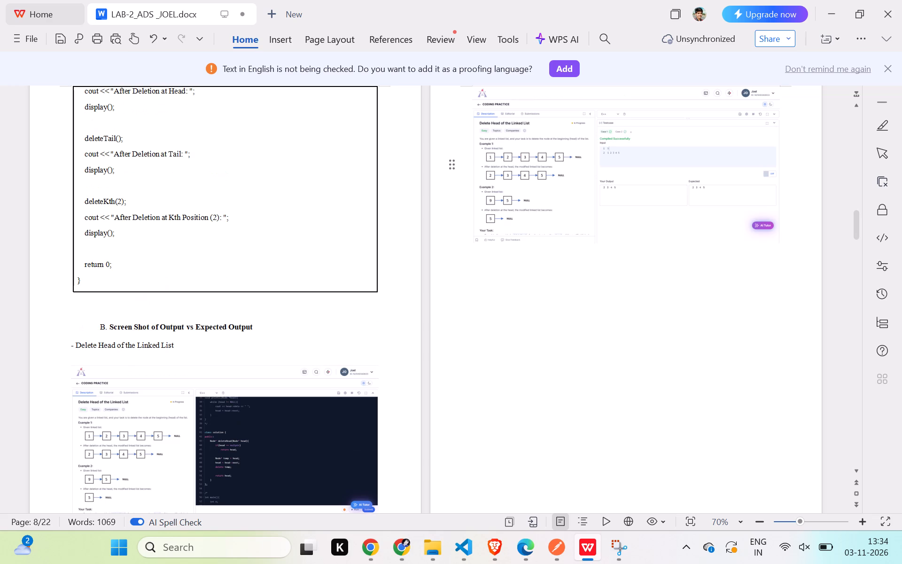
{"action": "key", "text": "Return"}
Switch to Chrome, submit the Delete Head of the Linked List solution, and finish the layout tour pop-ups.
{"action": "key", "text": "alt+Tab"}
{"action": "key", "text": "alt+Tab"}
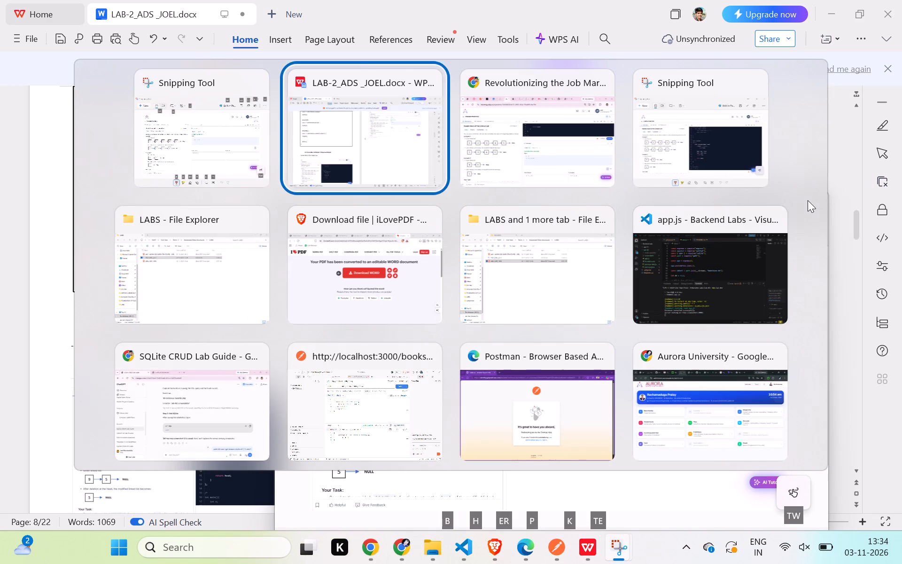
{"action": "key", "text": "alt+Tab"}
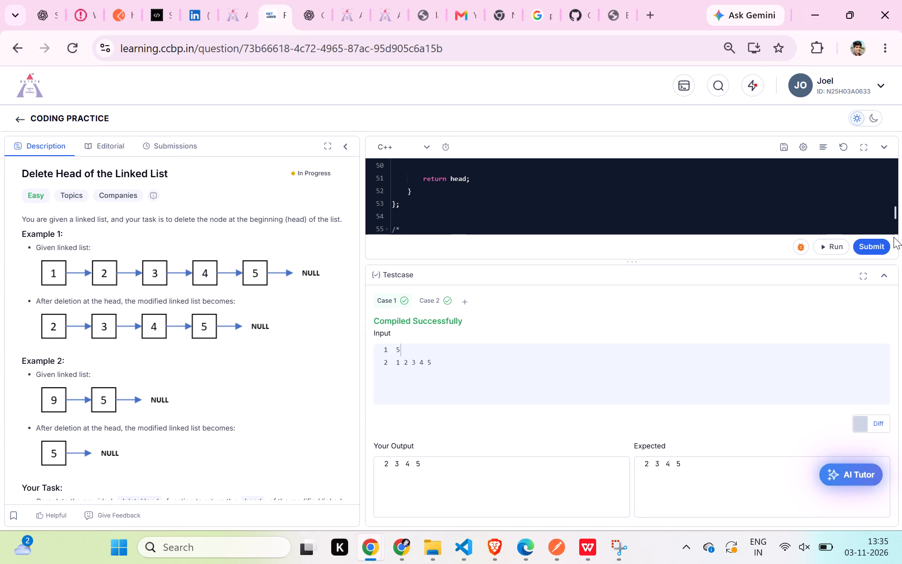
{"action": "left_click", "coordinate": [882, 243]}
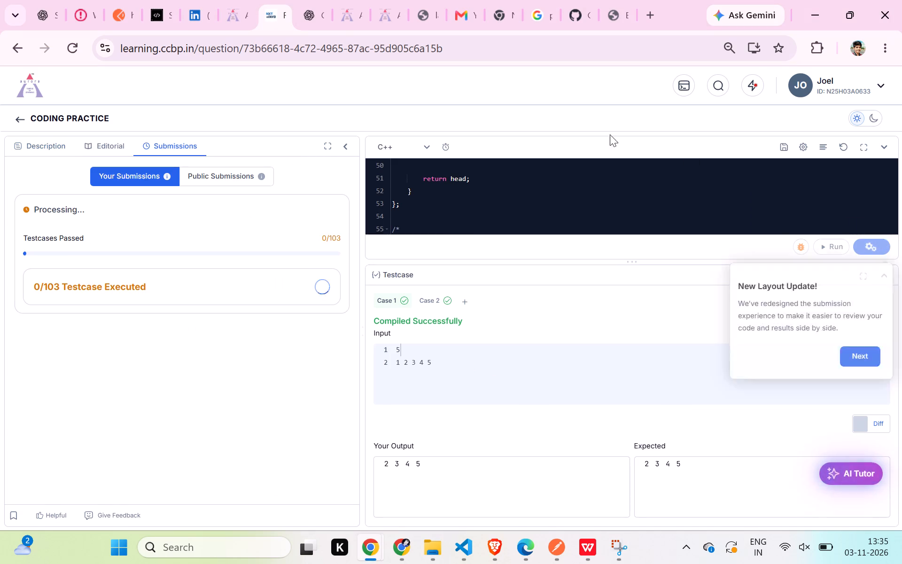
{"action": "left_click", "coordinate": [868, 361]}
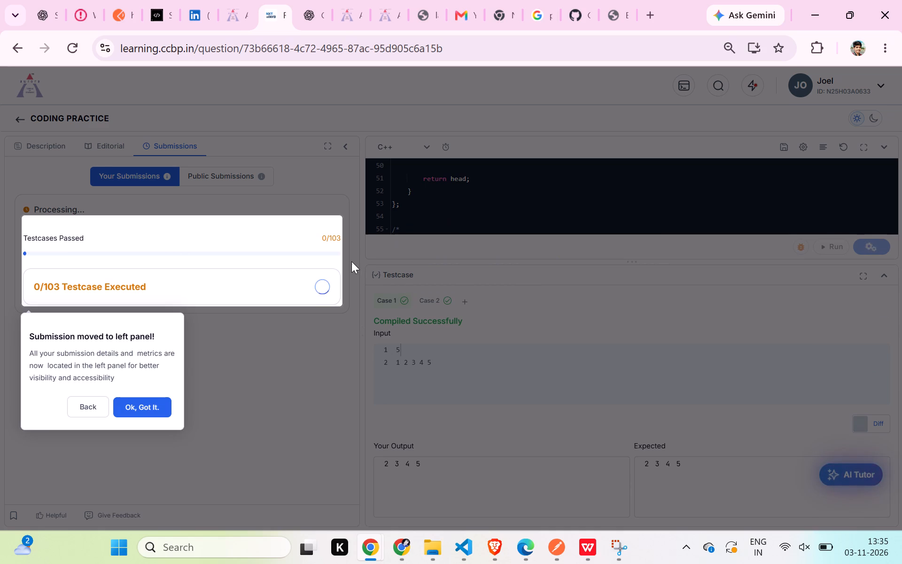
{"action": "left_click", "coordinate": [136, 400]}
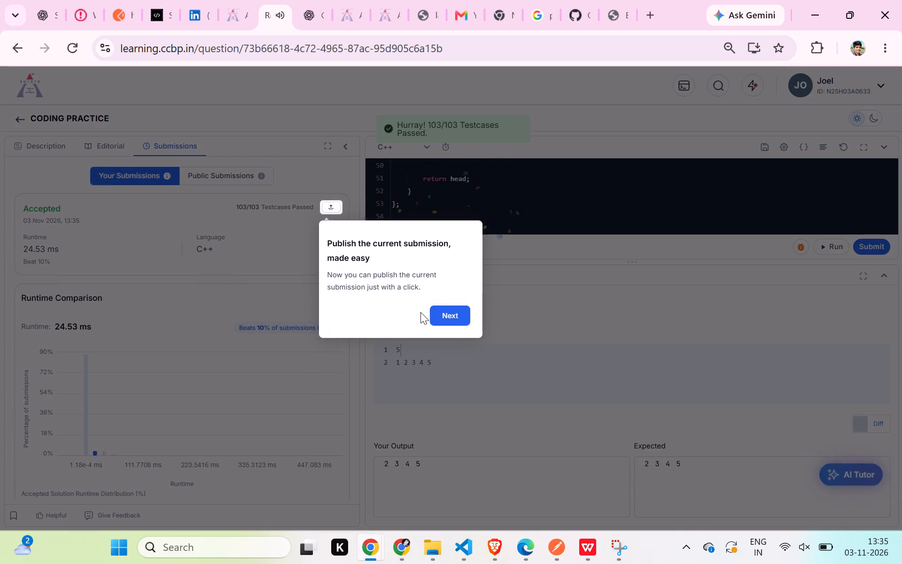
{"action": "left_click", "coordinate": [441, 312]}
{"action": "scroll", "coordinate": [442, 345], "scroll_direction": "up", "scroll_amount": 1}
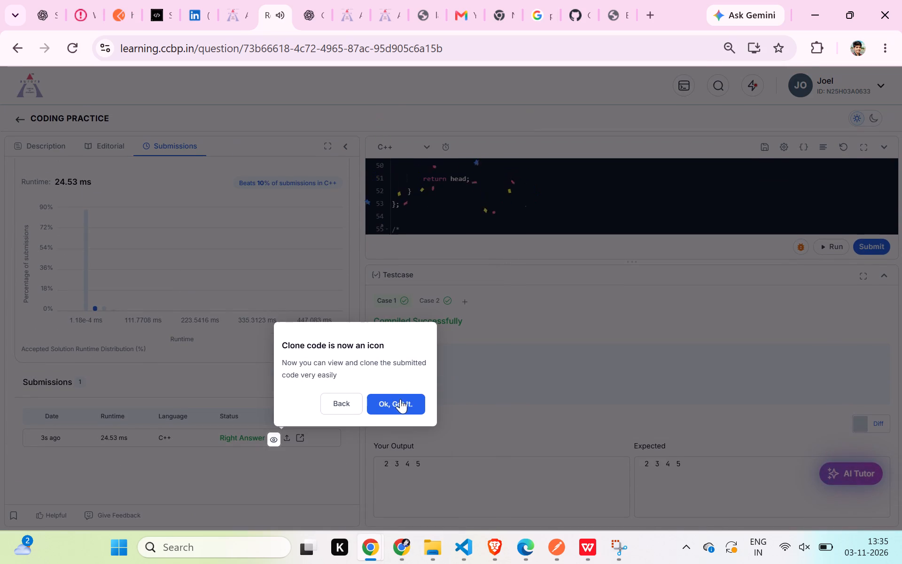
{"action": "left_click", "coordinate": [400, 399]}
{"action": "scroll", "coordinate": [257, 265], "scroll_direction": "up", "scroll_amount": 5}
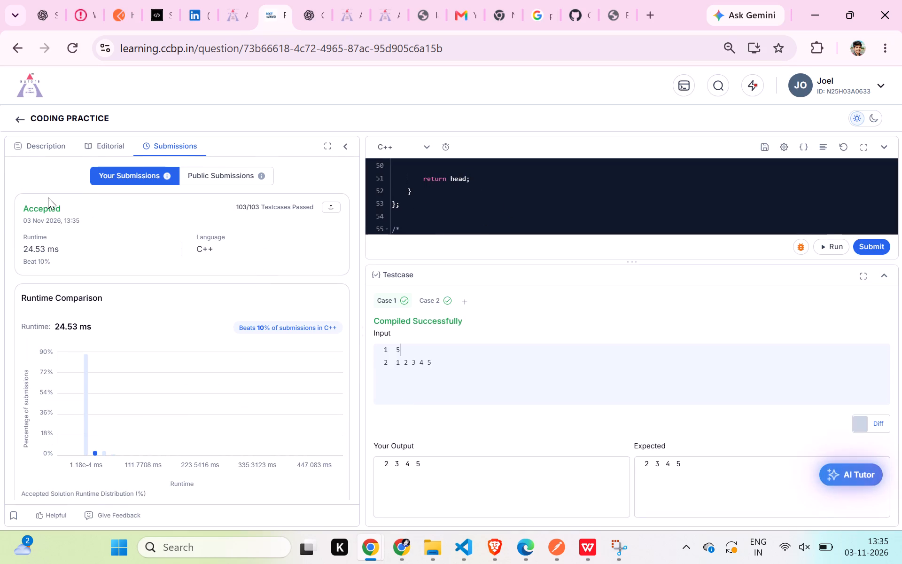
Return to the coding practice question list and open "Delete Tail of the Linked List".
{"action": "left_click", "coordinate": [18, 114]}
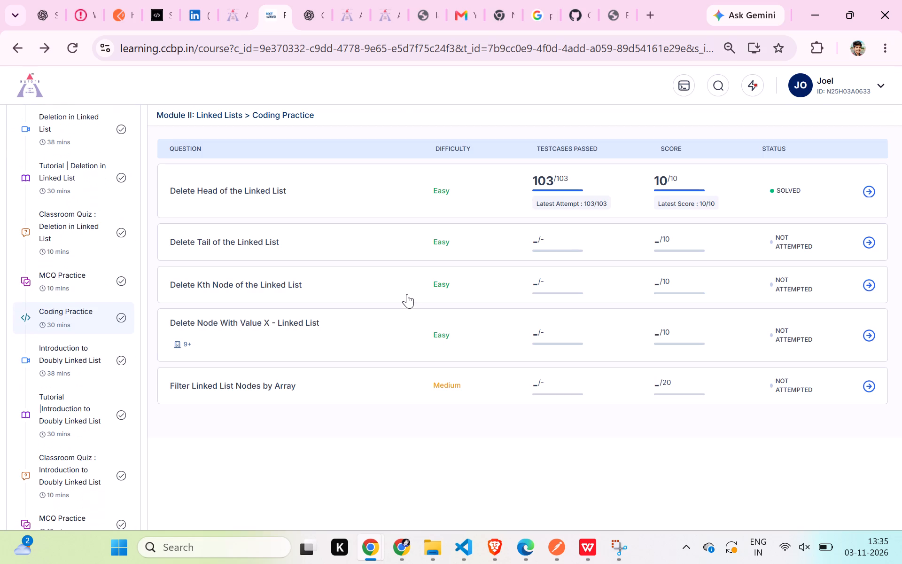
{"action": "left_click", "coordinate": [435, 247]}
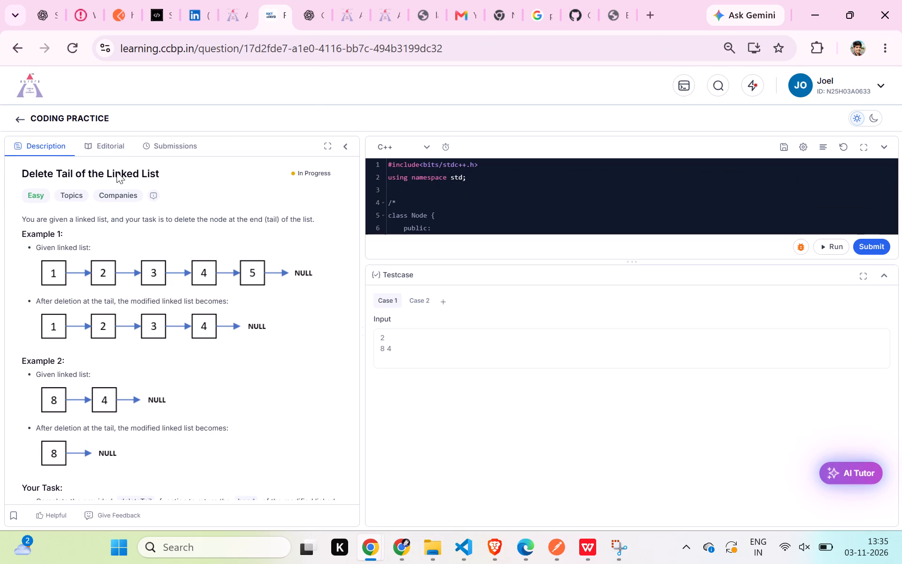
Replace the starter code for Delete Tail of the Linked List with the full CPP code implementation copied from its editorial.
{"action": "left_click", "coordinate": [114, 141]}
{"action": "scroll", "coordinate": [170, 314], "scroll_direction": "down", "scroll_amount": 7}
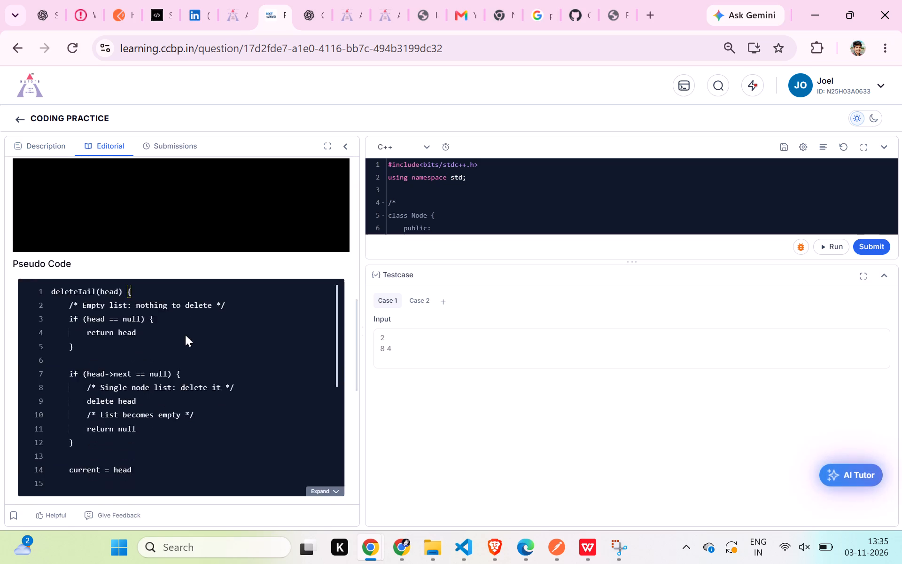
{"action": "scroll", "coordinate": [185, 335], "scroll_direction": "down", "scroll_amount": 10}
{"action": "left_click", "coordinate": [185, 335]}
{"action": "triple_click", "coordinate": [185, 335]}
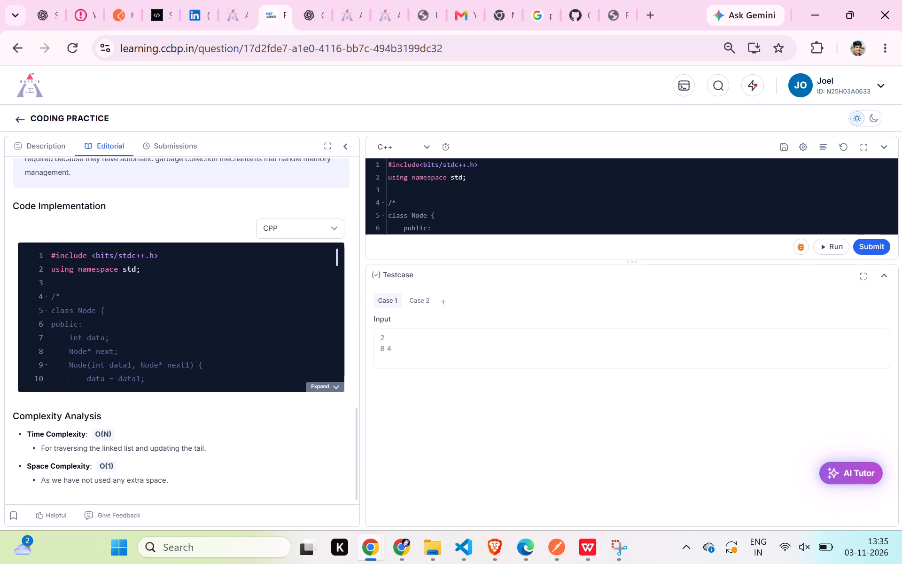
{"action": "double_click", "coordinate": [185, 335]}
{"action": "double_click", "coordinate": [185, 335]}
{"action": "left_click", "coordinate": [185, 335]}
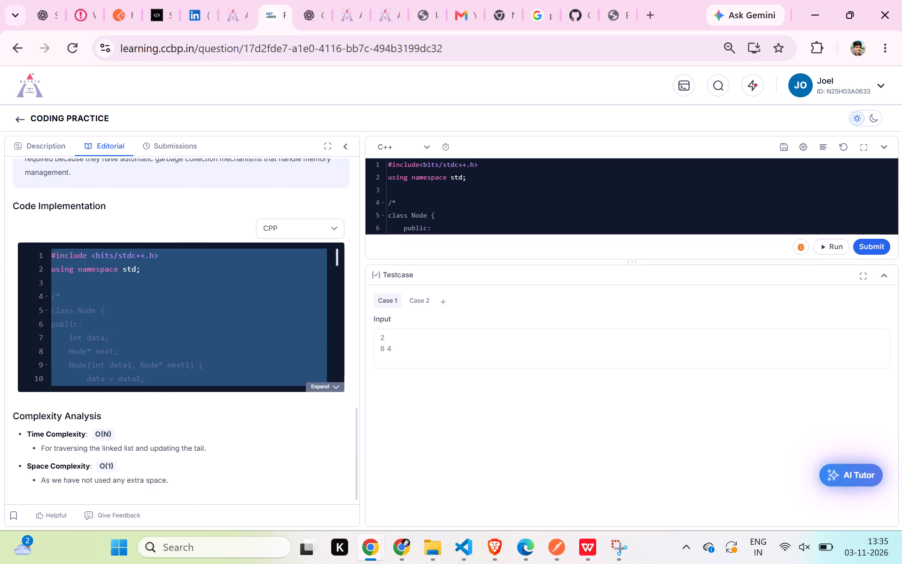
{"action": "key", "text": "ctrl+c"}
{"action": "left_click", "coordinate": [234, 304]}
{"action": "triple_click", "coordinate": [507, 211]}
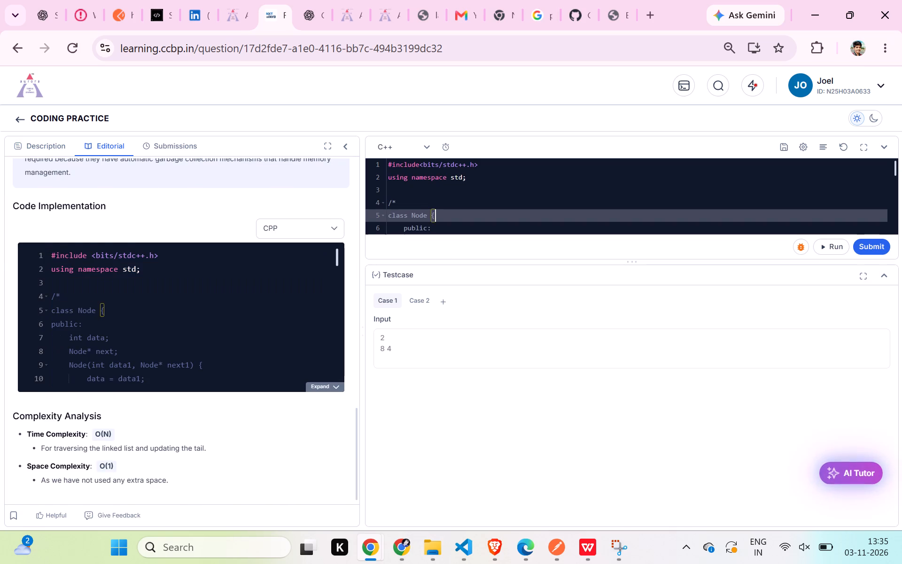
{"action": "left_click", "coordinate": [507, 211]}
{"action": "key", "text": "ctrl+v"}
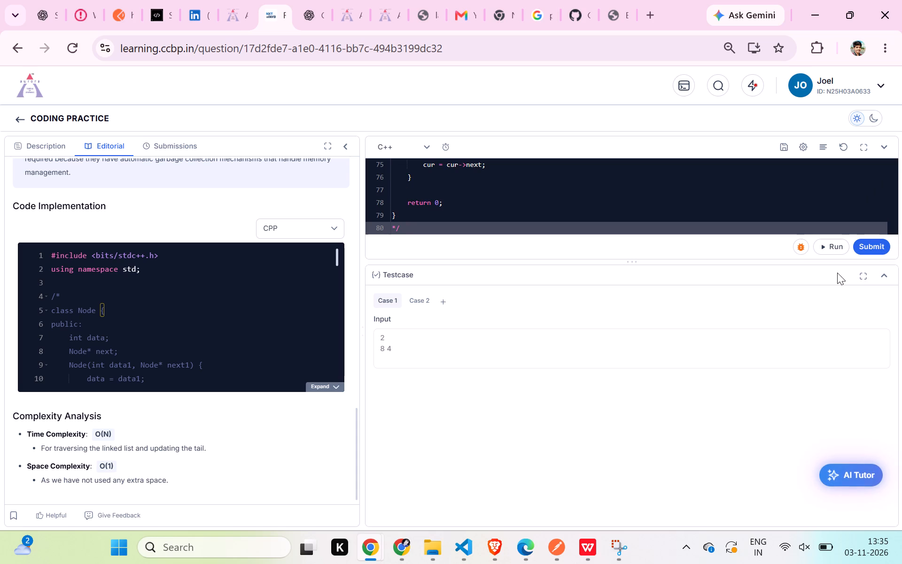
Run the Delete Tail of the Linked List solution against the sample test cases.
{"action": "left_click", "coordinate": [832, 251]}
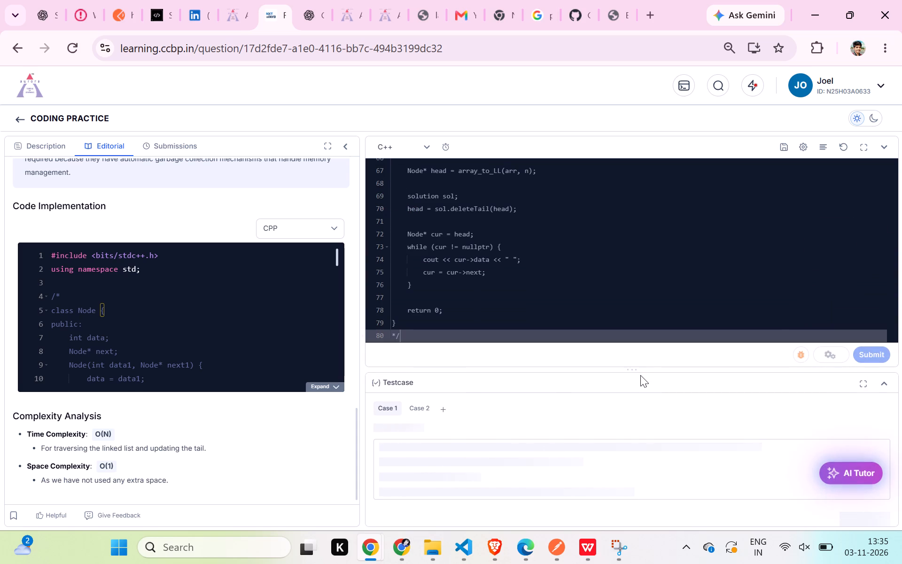
{"action": "left_click", "coordinate": [640, 367]}
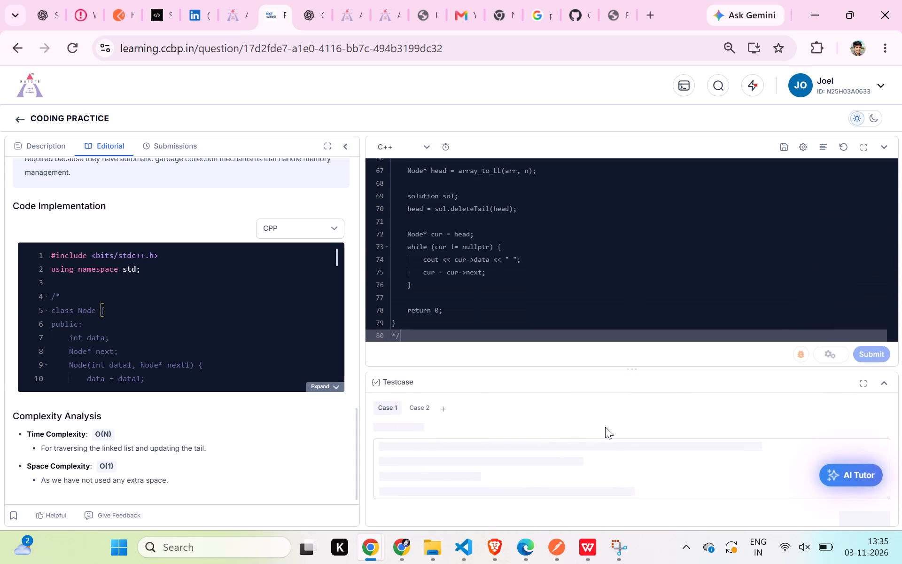
Look over the test case area and the Delete Tail solution code back to its first line.
{"action": "scroll", "coordinate": [614, 448], "scroll_direction": "down", "scroll_amount": 3}
{"action": "scroll", "coordinate": [613, 451], "scroll_direction": "up", "scroll_amount": 3}
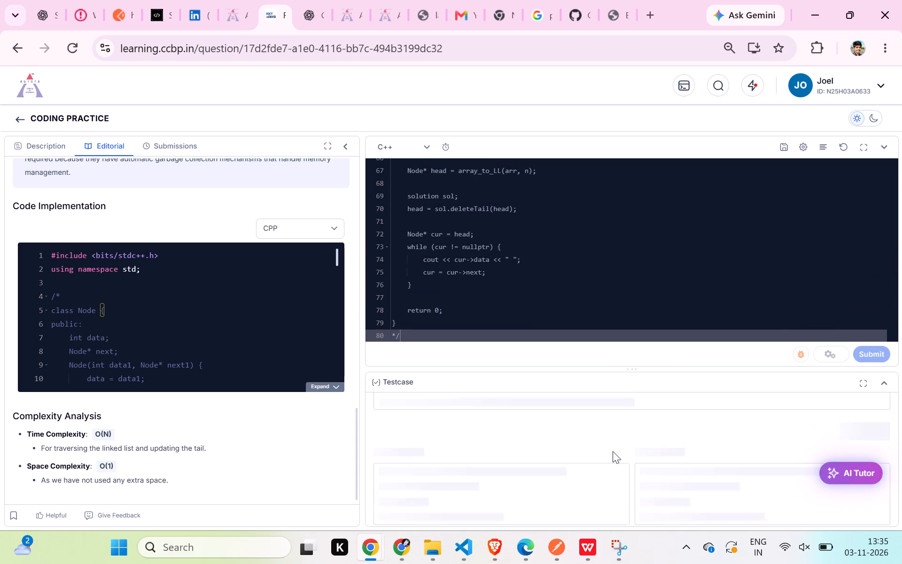
{"action": "scroll", "coordinate": [613, 451], "scroll_direction": "up", "scroll_amount": 1}
{"action": "scroll", "coordinate": [542, 187], "scroll_direction": "up", "scroll_amount": 8}
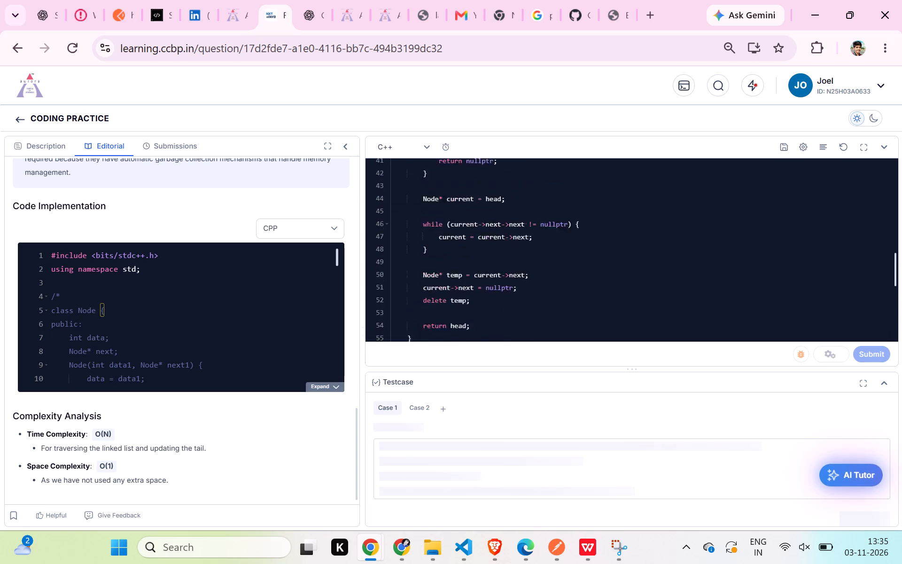
{"action": "scroll", "coordinate": [542, 187], "scroll_direction": "up", "scroll_amount": 17}
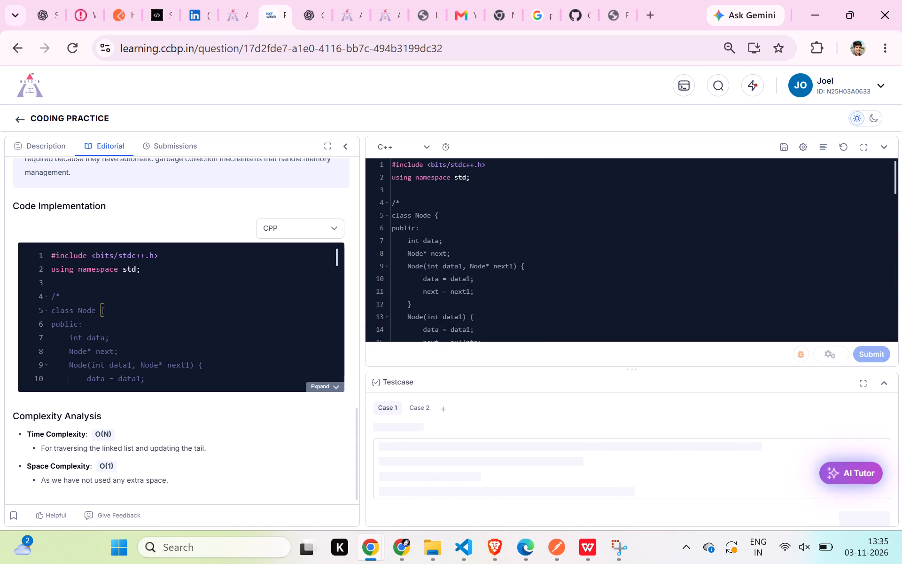
{"action": "scroll", "coordinate": [545, 193], "scroll_direction": "down", "scroll_amount": 6}
{"action": "scroll", "coordinate": [549, 199], "scroll_direction": "up", "scroll_amount": 7}
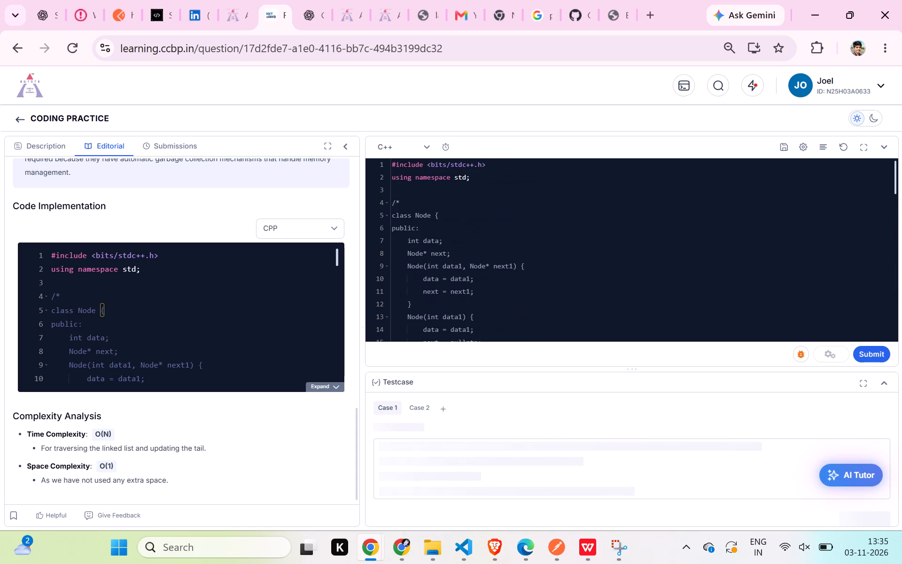
{"action": "scroll", "coordinate": [549, 199], "scroll_direction": "up", "scroll_amount": 6}
{"action": "scroll", "coordinate": [549, 199], "scroll_direction": "down", "scroll_amount": 2}
{"action": "scroll", "coordinate": [549, 199], "scroll_direction": "up", "scroll_amount": 1}
{"action": "scroll", "coordinate": [549, 199], "scroll_direction": "down", "scroll_amount": 5}
{"action": "scroll", "coordinate": [549, 199], "scroll_direction": "up", "scroll_amount": 12}
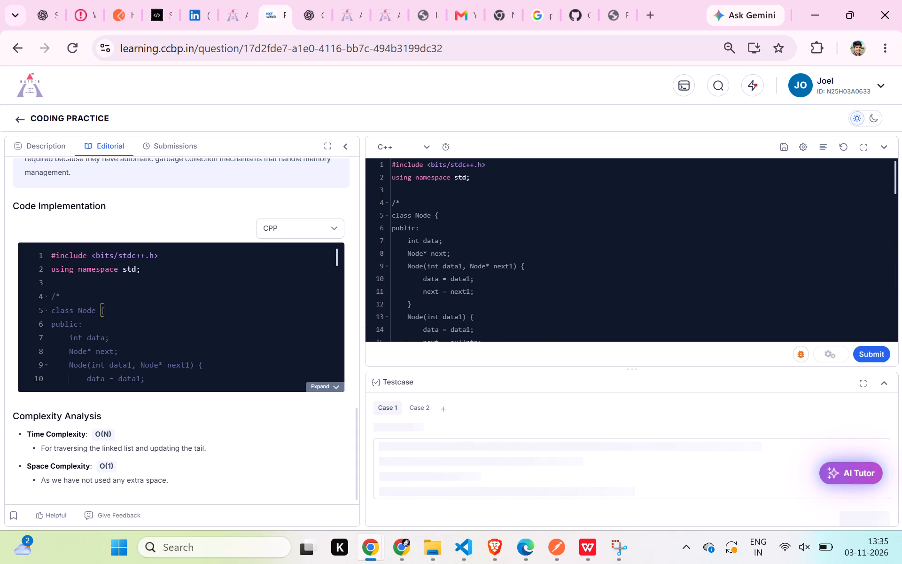
Collapse the test case area so the Delete Tail code editor takes up the available height, showing the code from its first line.
{"action": "scroll", "coordinate": [549, 199], "scroll_direction": "down", "scroll_amount": 4}
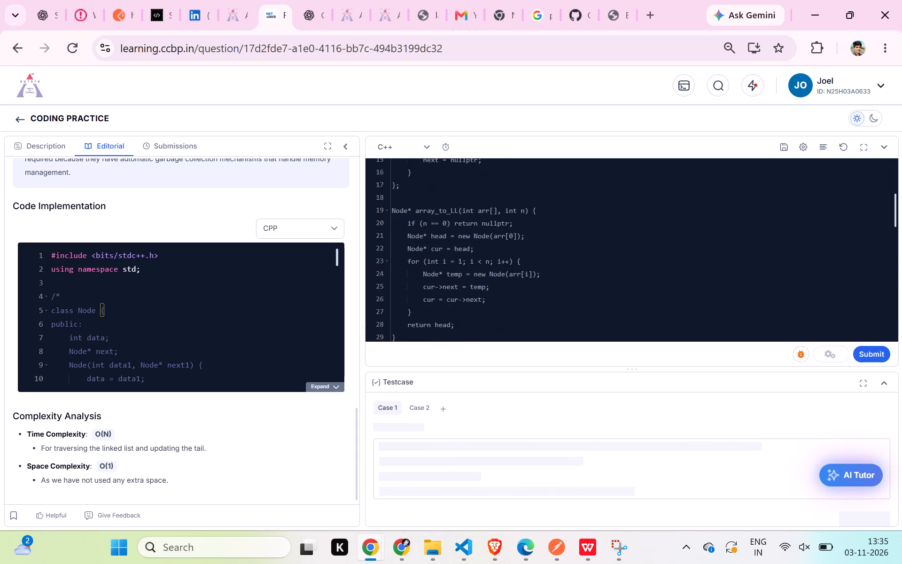
{"action": "scroll", "coordinate": [549, 200], "scroll_direction": "up", "scroll_amount": 6}
{"action": "scroll", "coordinate": [549, 200], "scroll_direction": "down", "scroll_amount": 5}
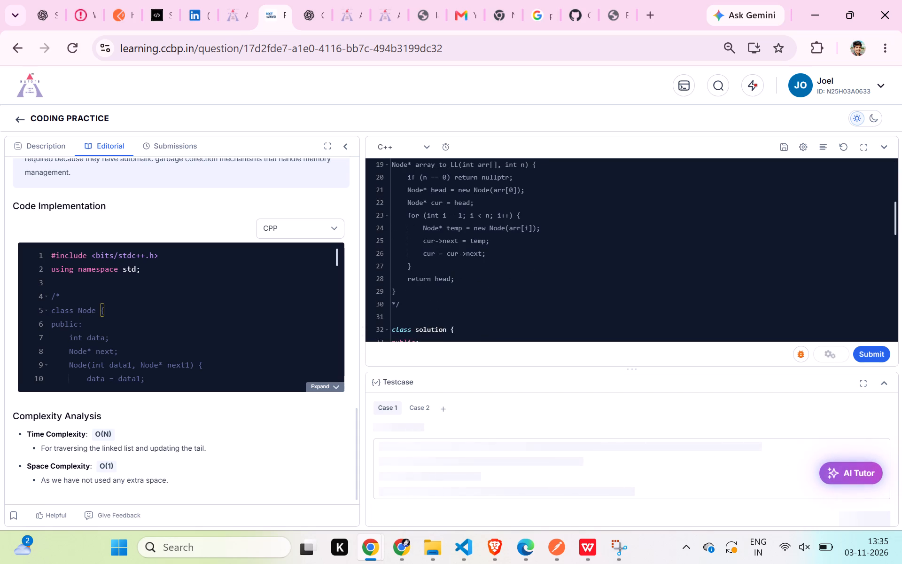
{"action": "scroll", "coordinate": [480, 383], "scroll_direction": "down", "scroll_amount": 5}
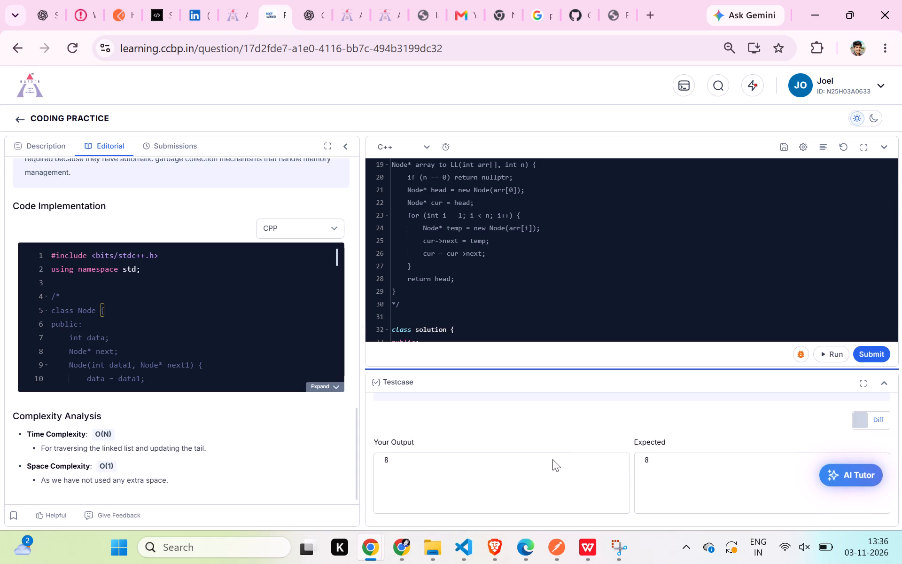
{"action": "scroll", "coordinate": [548, 471], "scroll_direction": "up", "scroll_amount": 7}
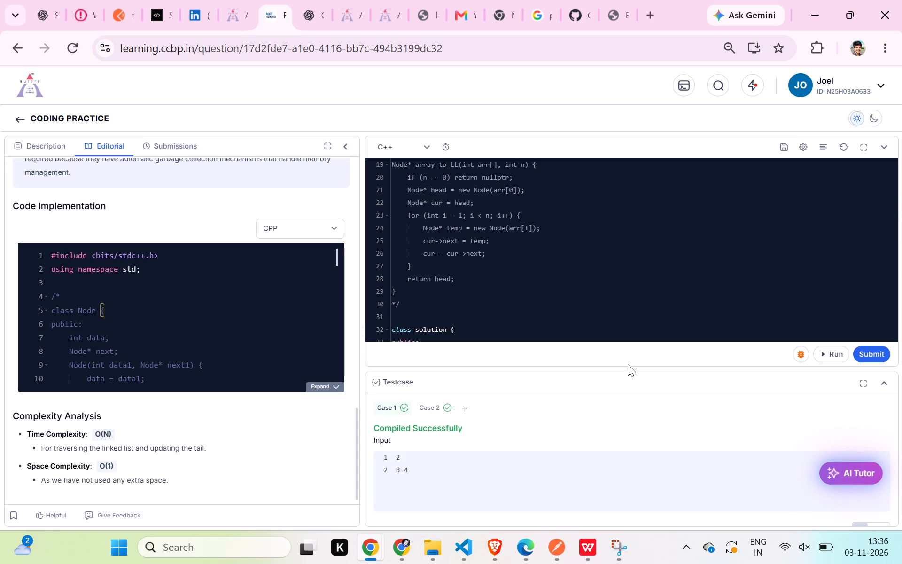
{"action": "left_click", "coordinate": [628, 364]}
{"action": "left_click_drag", "start_coordinate": [630, 372], "coordinate": [631, 444]}
{"action": "left_click", "coordinate": [637, 385]}
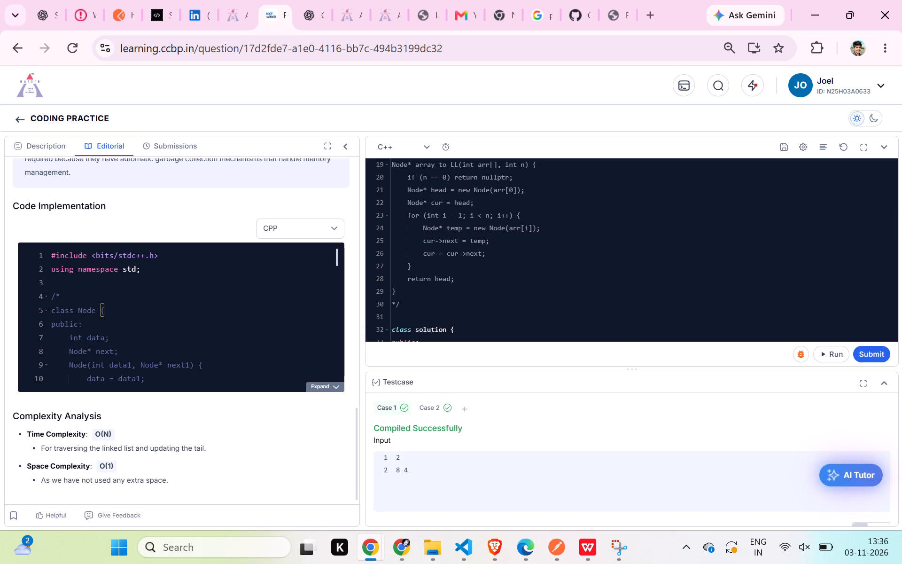
{"action": "left_click_drag", "start_coordinate": [635, 368], "coordinate": [645, 548]}
{"action": "scroll", "coordinate": [566, 271], "scroll_direction": "up", "scroll_amount": 6}
{"action": "scroll", "coordinate": [482, 185], "scroll_direction": "up", "scroll_amount": 6}
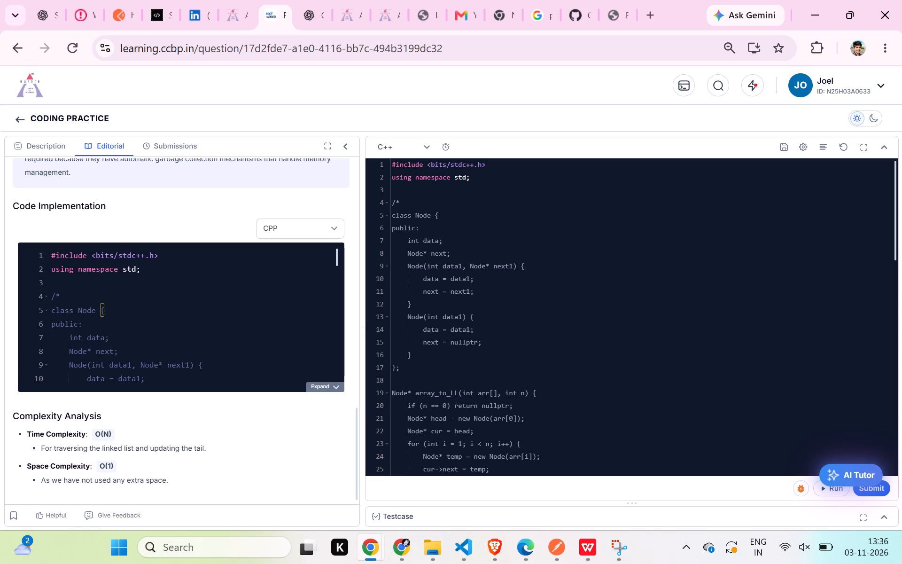
Show the Delete Tail of the Linked List problem description from its title beside the code editor.
{"action": "key", "text": "shift+super+s"}
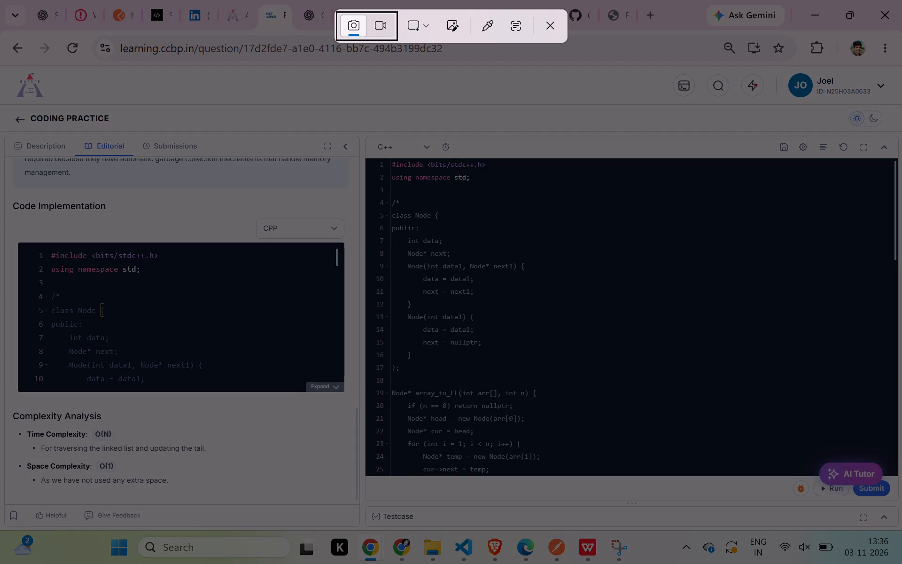
{"action": "left_click", "coordinate": [556, 24]}
{"action": "scroll", "coordinate": [197, 246], "scroll_direction": "up", "scroll_amount": 9}
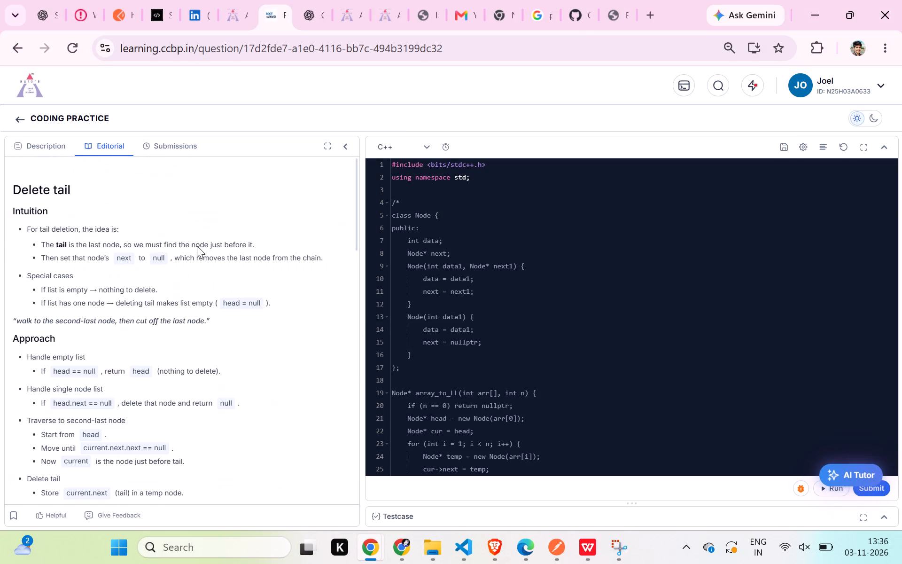
{"action": "scroll", "coordinate": [197, 246], "scroll_direction": "up", "scroll_amount": 8}
{"action": "left_click", "coordinate": [50, 146]}
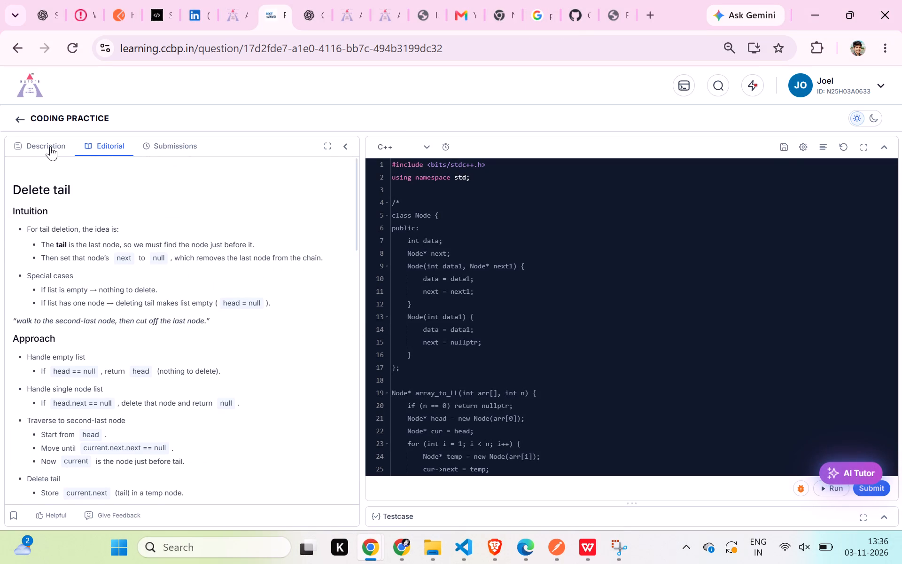
{"action": "scroll", "coordinate": [175, 409], "scroll_direction": "up", "scroll_amount": 4}
{"action": "scroll", "coordinate": [177, 398], "scroll_direction": "down", "scroll_amount": 2}
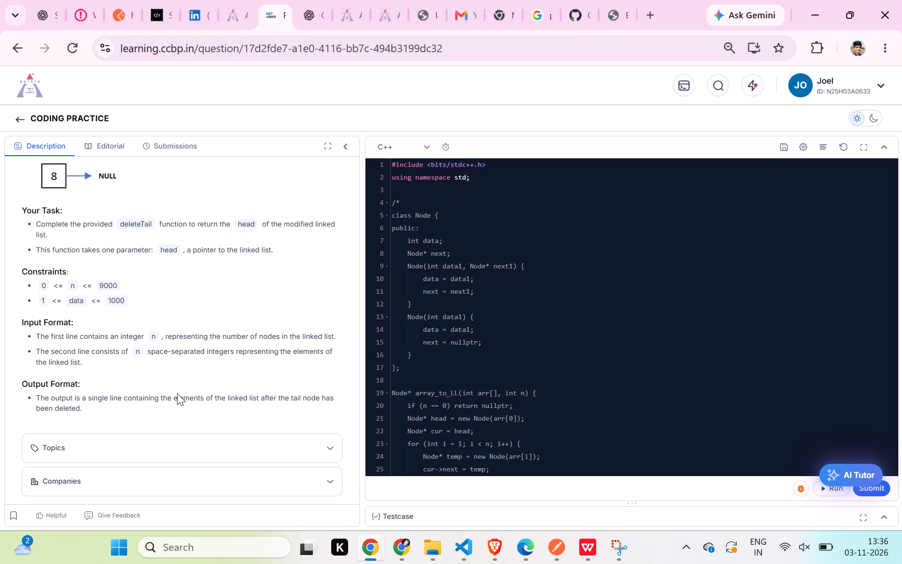
{"action": "scroll", "coordinate": [177, 393], "scroll_direction": "down", "scroll_amount": 6}
{"action": "scroll", "coordinate": [177, 393], "scroll_direction": "up", "scroll_amount": 5}
Capture a screenshot of the coding practice page with the Delete Tail description and code, and copy it.
{"action": "key", "text": "shift+super+s"}
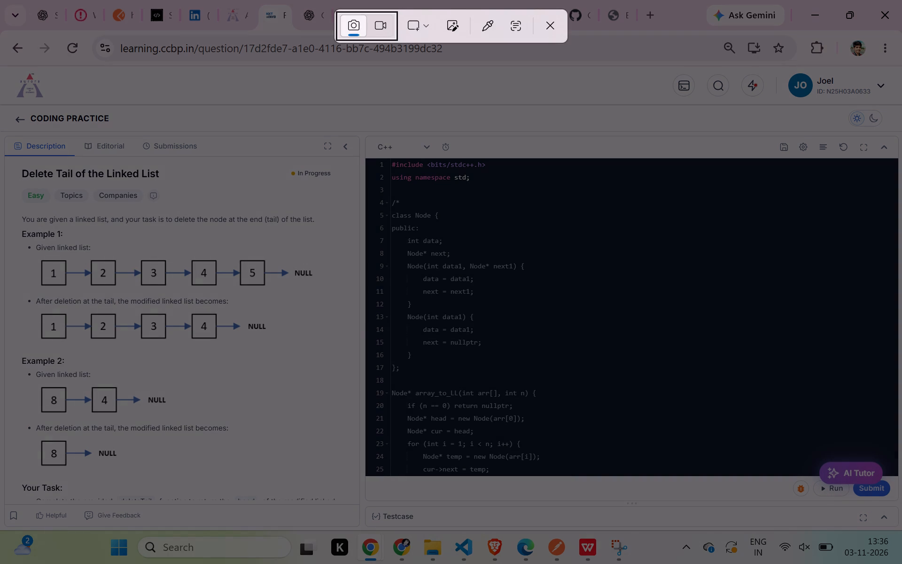
{"action": "left_click_drag", "start_coordinate": [0, 63], "coordinate": [901, 513]}
{"action": "left_click_drag", "start_coordinate": [873, 469], "coordinate": [823, 434]}
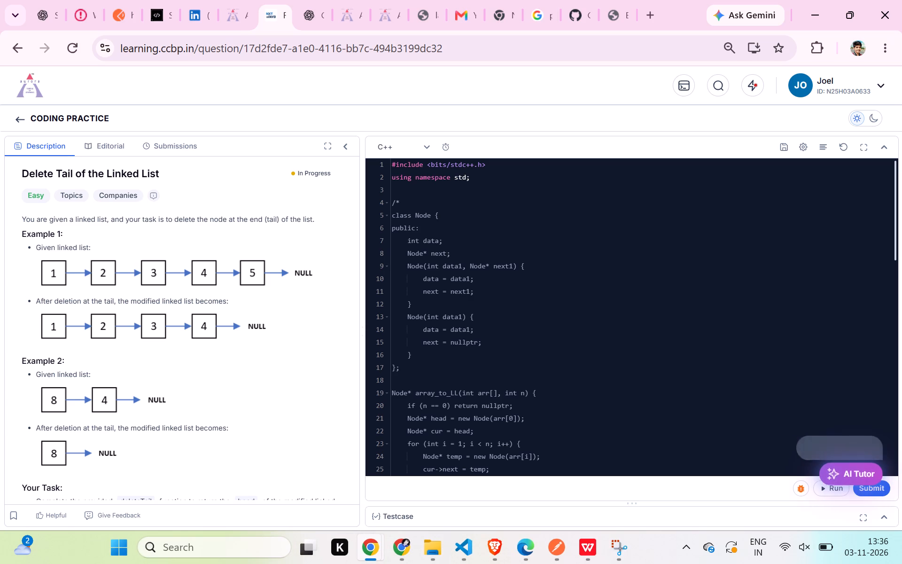
{"action": "left_click", "coordinate": [740, 350]}
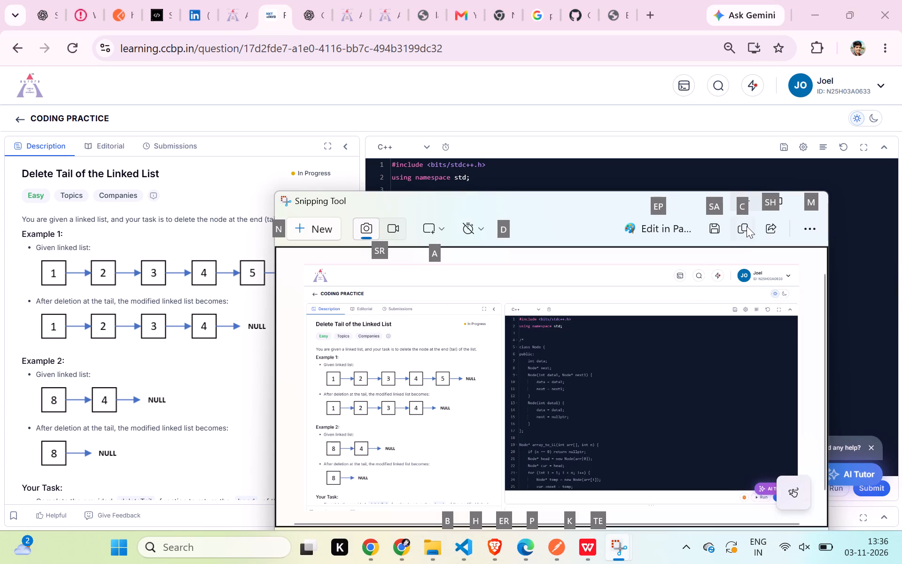
{"action": "left_click", "coordinate": [746, 226]}
{"action": "left_click", "coordinate": [739, 236]}
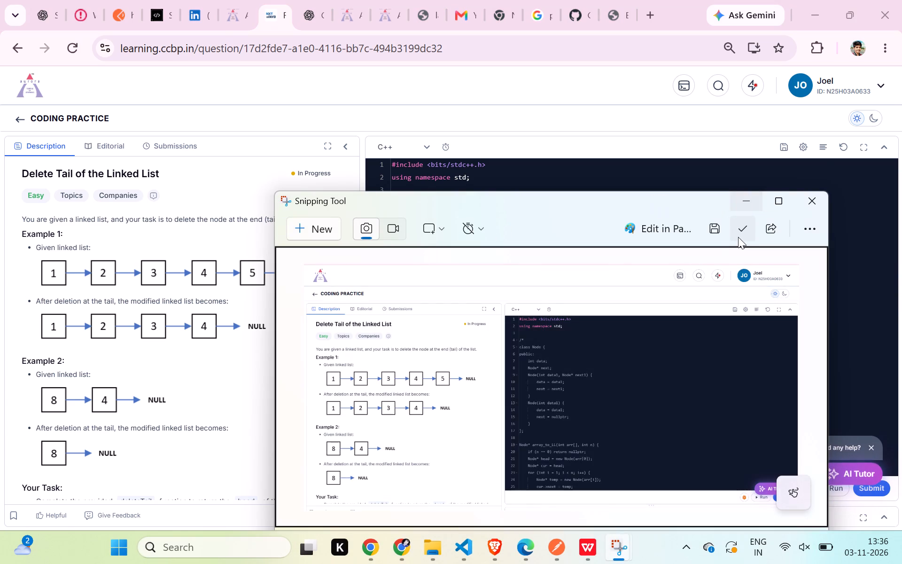
Switch to the LAB-2 report in WPS Office and paste the screenshot on a new line below the Delete Head output screenshot.
{"action": "key", "text": "alt+Tab"}
{"action": "key", "text": "alt+Tab"}
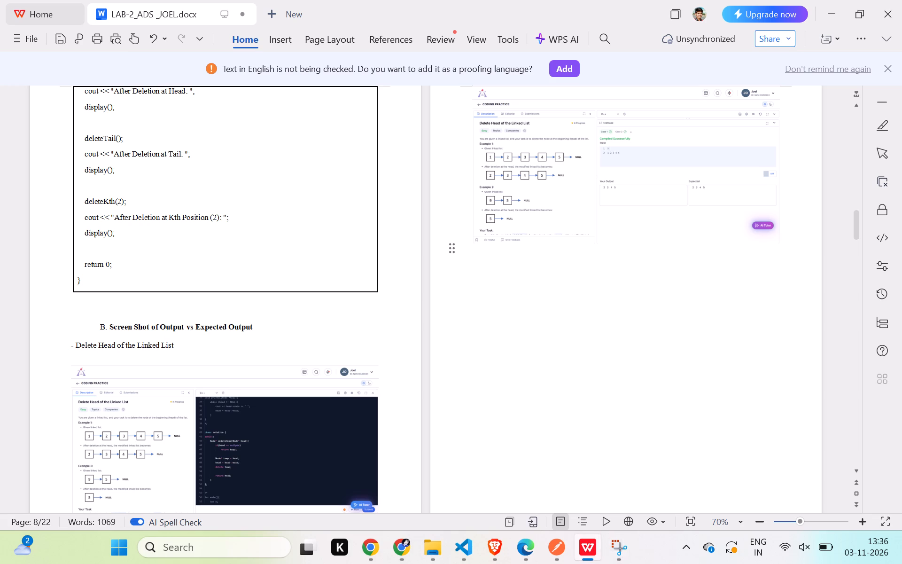
{"action": "key", "text": "Return"}
{"action": "key", "text": "Return"}
{"action": "key", "text": "ctrl+v"}
Enter the caption "Delete Tail of the Linked List" above the pasted screenshot.
{"action": "left_click", "coordinate": [482, 258]}
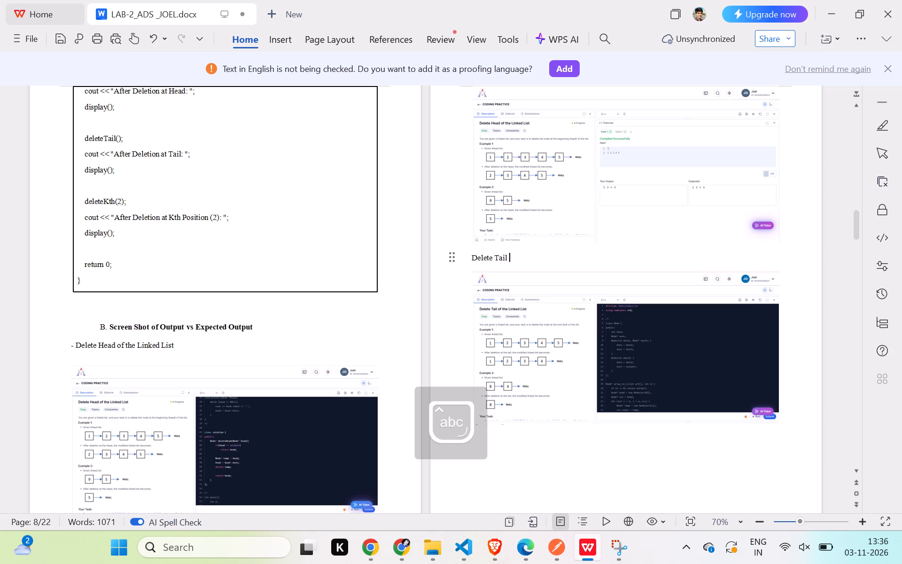
{"action": "key", "text": "BackSpace"}
{"action": "key", "text": "BackSpace"}
{"action": "key", "text": "BackSpace"}
{"action": "key", "text": "BackSpace"}
{"action": "key", "text": "space"}
{"action": "type", "text": "the"}
{"action": "key", "text": "space"}
{"action": "key", "text": "BackSpace"}
{"action": "key", "text": "t"}
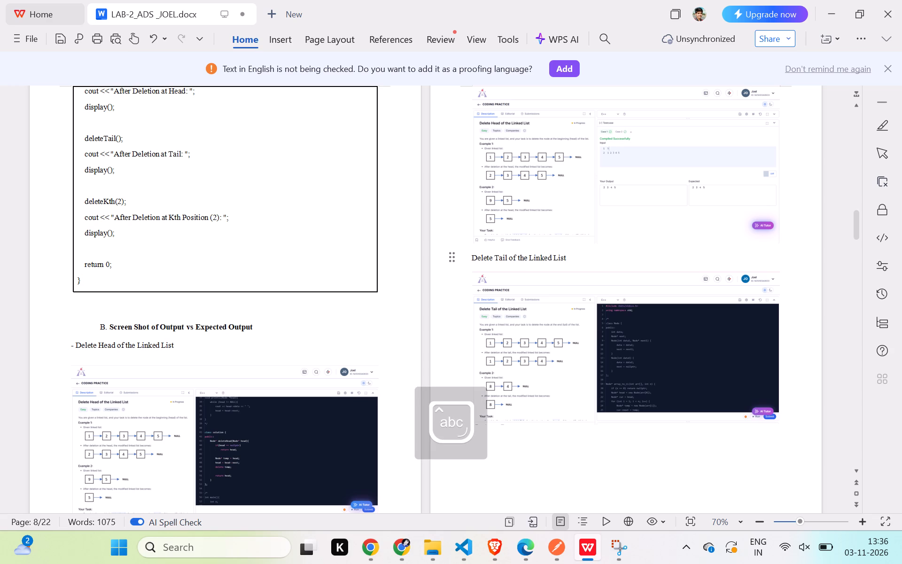
Prefix the Delete Tail caption with a hyphen, without a space after it.
{"action": "left_click", "coordinate": [470, 253]}
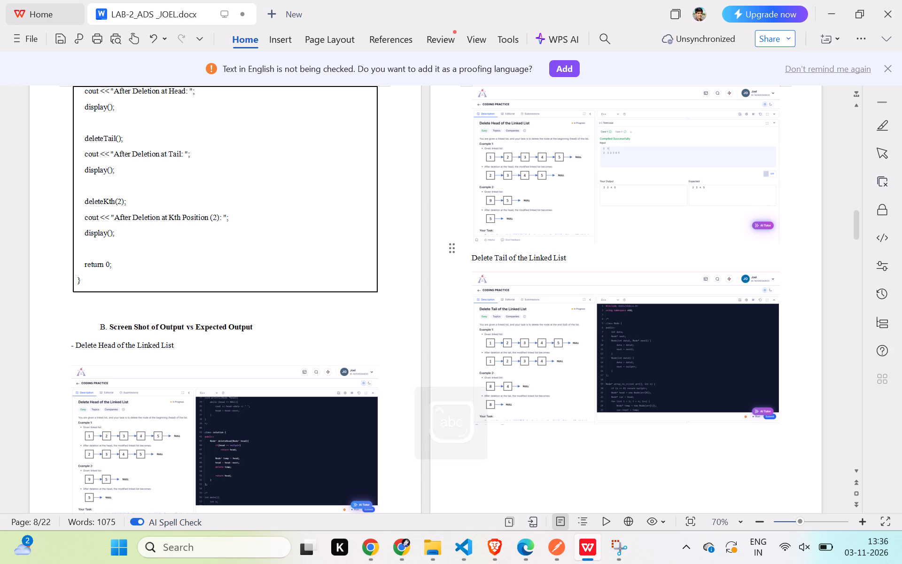
{"action": "key", "text": "minus"}
{"action": "key", "text": "BackSpace"}
{"action": "key", "text": "Down"}
{"action": "type", "text": "-"}
{"action": "key", "text": "space"}
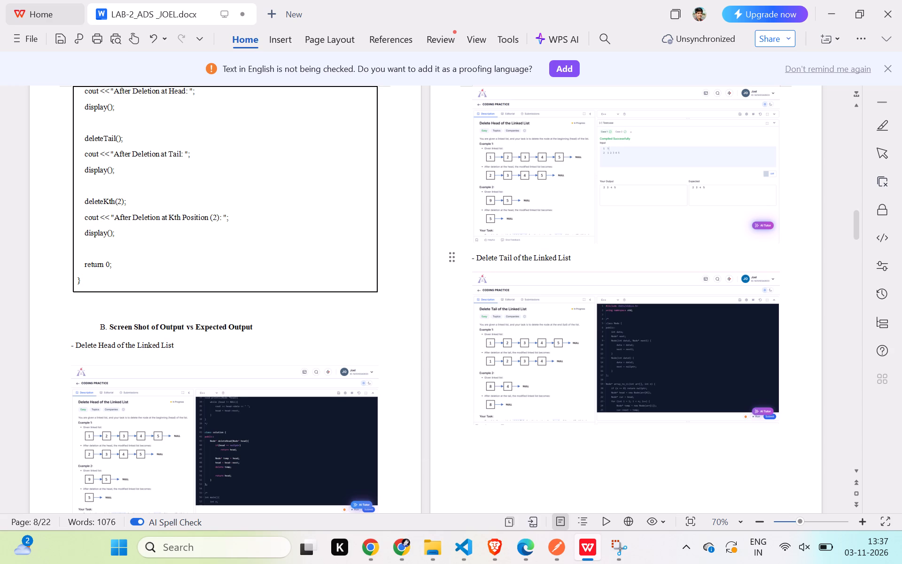
{"action": "key", "text": "BackSpace"}
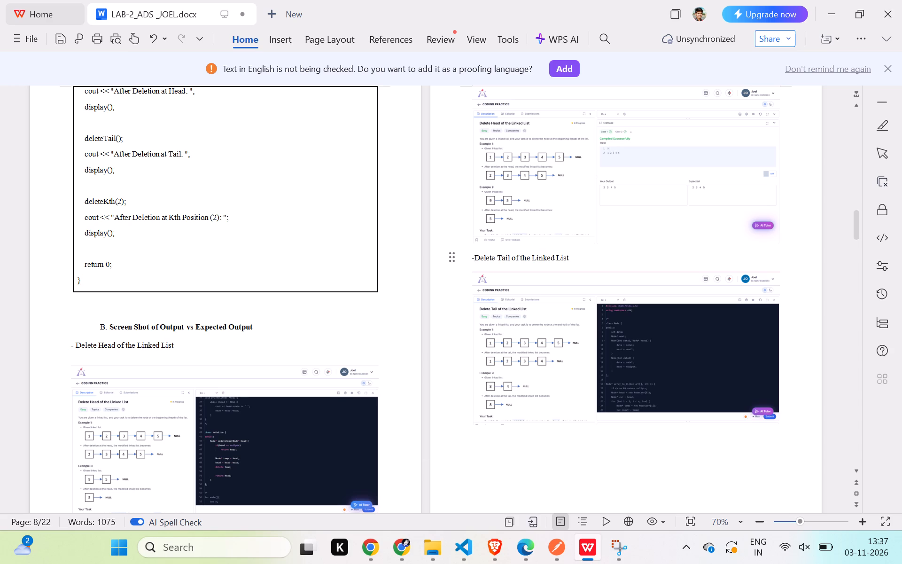
Insert two blank lines between the Delete Head output screenshot and the Delete Tail caption.
{"action": "left_click", "coordinate": [787, 241]}
{"action": "key", "text": "Return"}
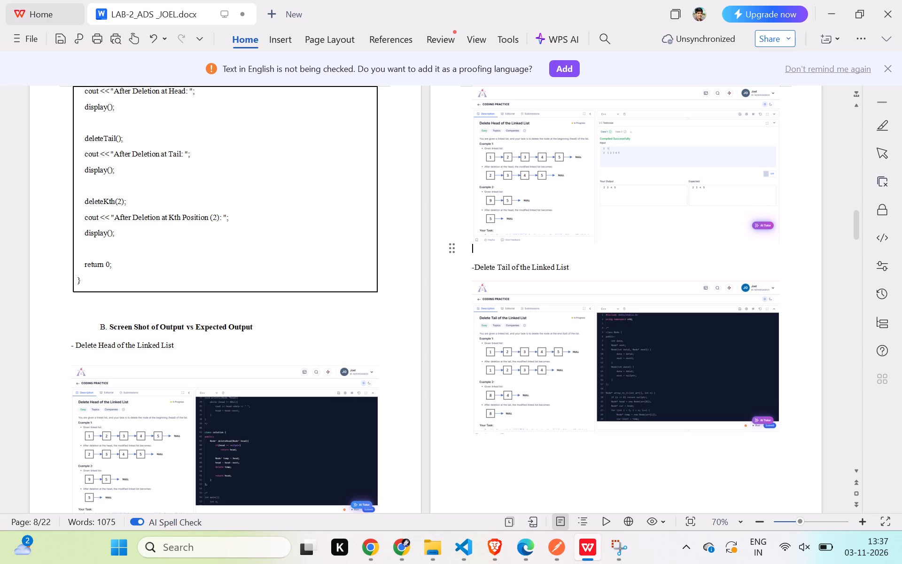
{"action": "key", "text": "Return"}
{"action": "left_click", "coordinate": [812, 266]}
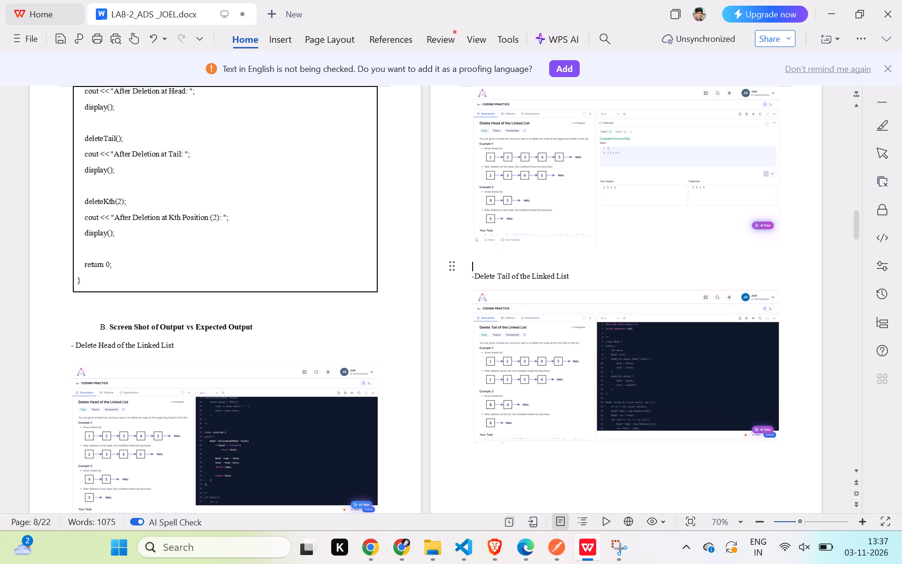
Append a hyphen to the end of both the Delete Head and the Delete Tail of the Linked List captions.
{"action": "scroll", "coordinate": [634, 344], "scroll_direction": "down", "scroll_amount": 1}
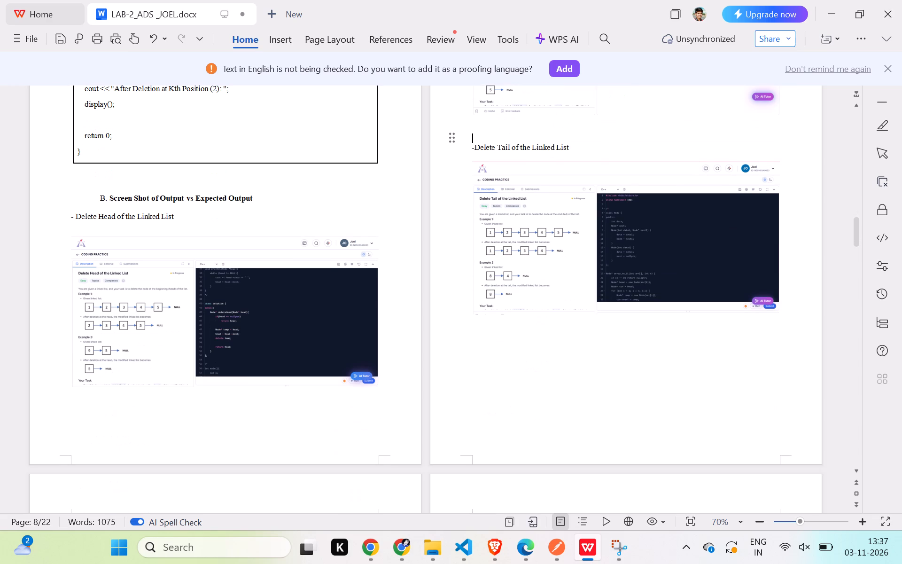
{"action": "scroll", "coordinate": [463, 342], "scroll_direction": "up", "scroll_amount": 1}
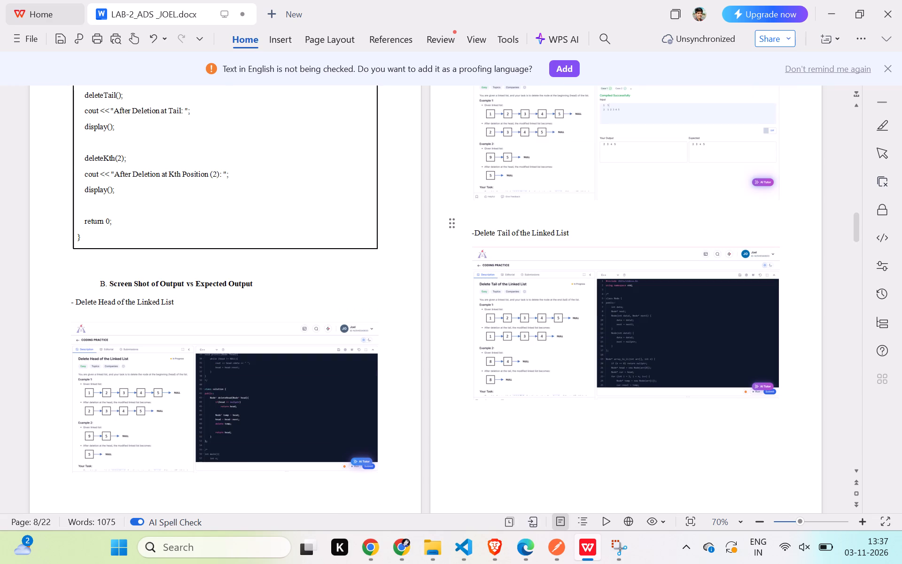
{"action": "left_click", "coordinate": [197, 305]}
{"action": "key", "text": "minus"}
{"action": "left_click", "coordinate": [571, 236]}
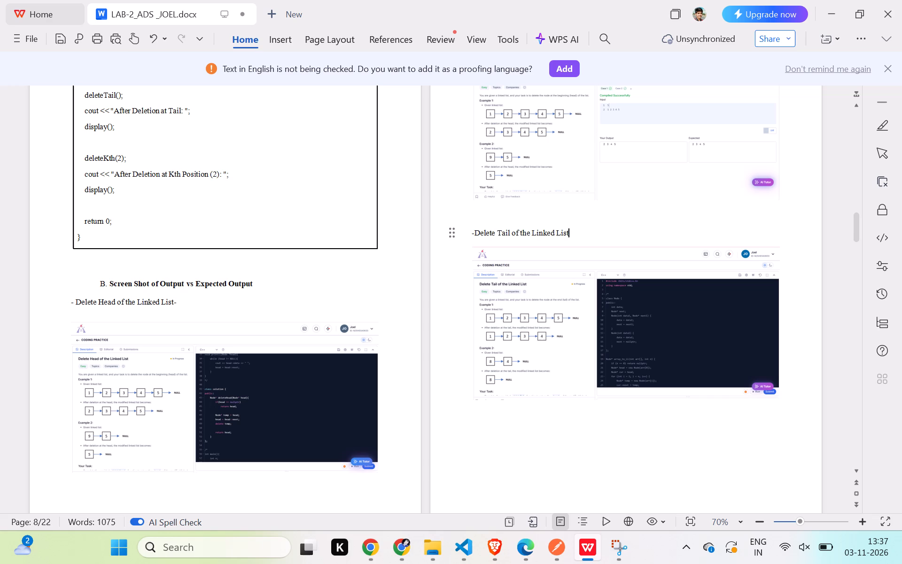
{"action": "key", "text": "minus"}
Start a new line beneath the Delete Tail of the Linked List screenshot.
{"action": "left_click", "coordinate": [639, 418]}
{"action": "key", "text": "Return"}
{"action": "key", "text": "Return"}
{"action": "key", "text": "Return"}
{"action": "key", "text": "BackSpace"}
Switch to the Delete Tail of the Linked List problem in Chrome and copy a screenshot of the page showing the full deleteTail function.
{"action": "key", "text": "alt+Tab"}
{"action": "key", "text": "alt+Tab"}
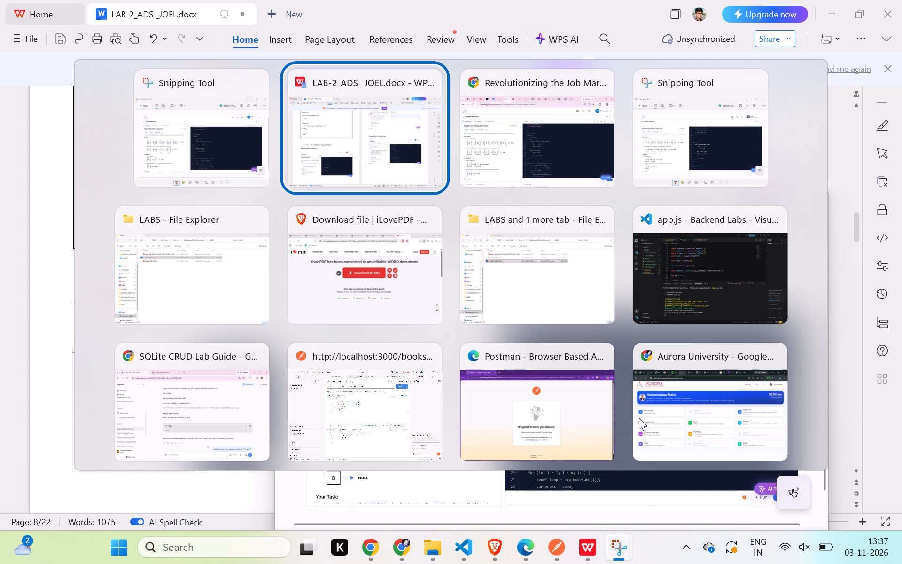
{"action": "key", "text": "alt+Tab"}
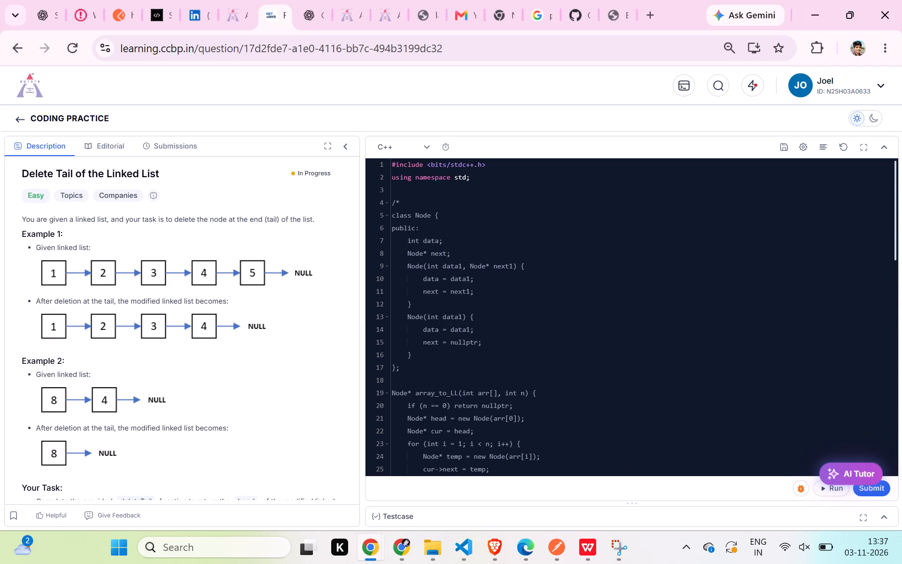
{"action": "scroll", "coordinate": [480, 401], "scroll_direction": "down", "scroll_amount": 10}
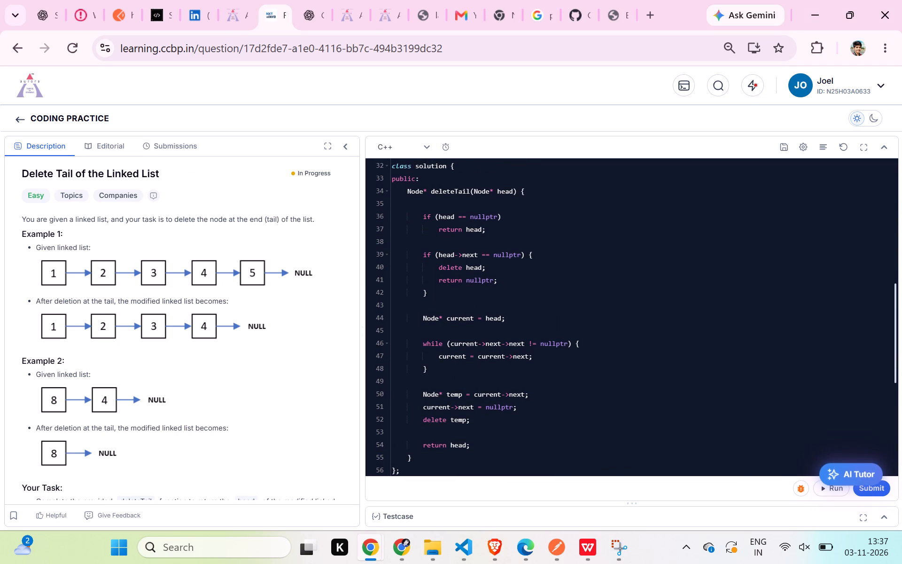
{"action": "scroll", "coordinate": [179, 418], "scroll_direction": "down", "scroll_amount": 8}
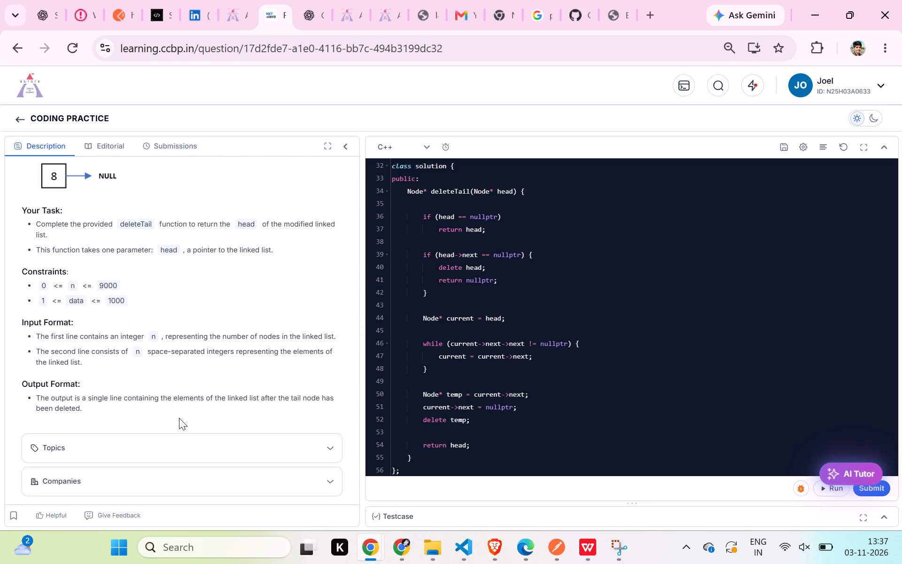
{"action": "scroll", "coordinate": [179, 418], "scroll_direction": "down", "scroll_amount": 1}
{"action": "key", "text": "shift+super+s"}
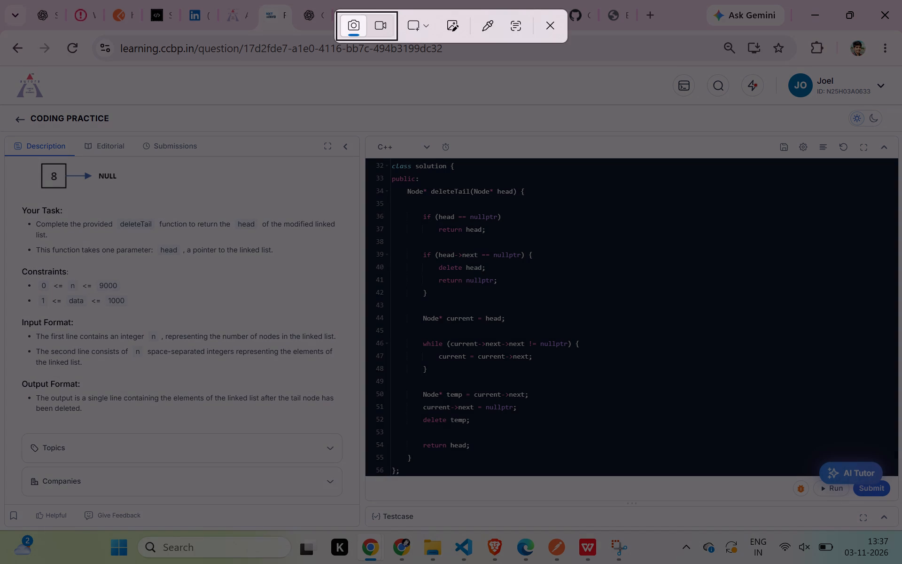
{"action": "left_click_drag", "start_coordinate": [0, 65], "coordinate": [387, 212]}
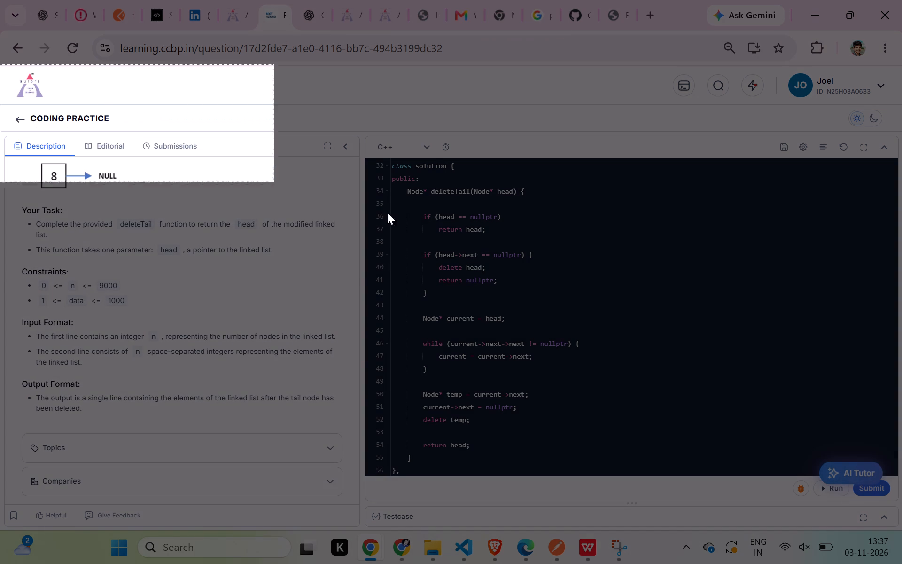
{"action": "left_click_drag", "start_coordinate": [387, 212], "coordinate": [901, 518]}
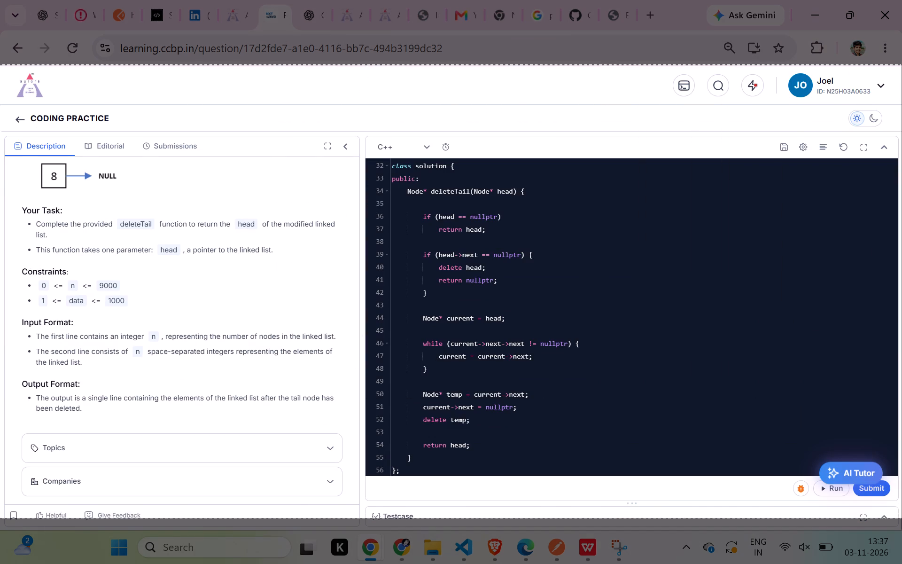
{"action": "left_click_drag", "start_coordinate": [901, 518], "coordinate": [901, 529]}
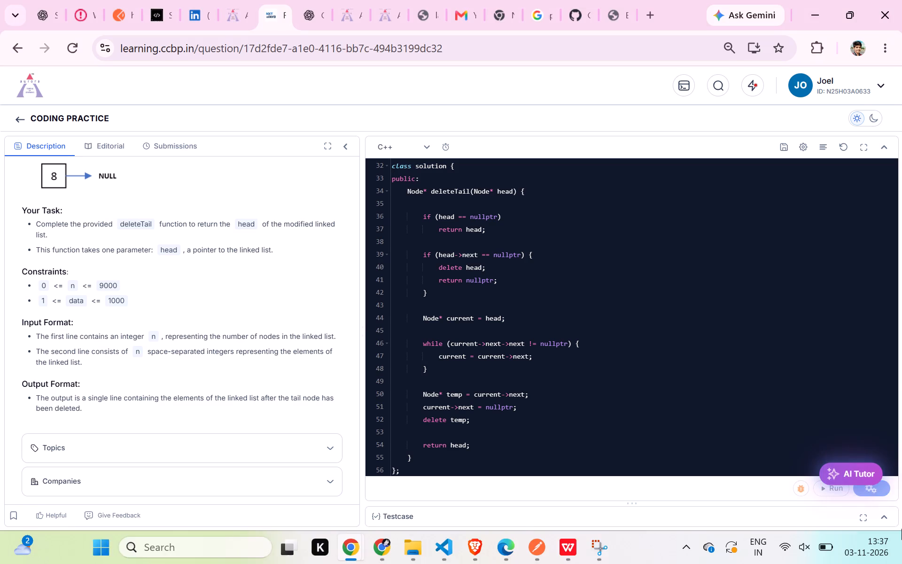
{"action": "left_click", "coordinate": [815, 339]}
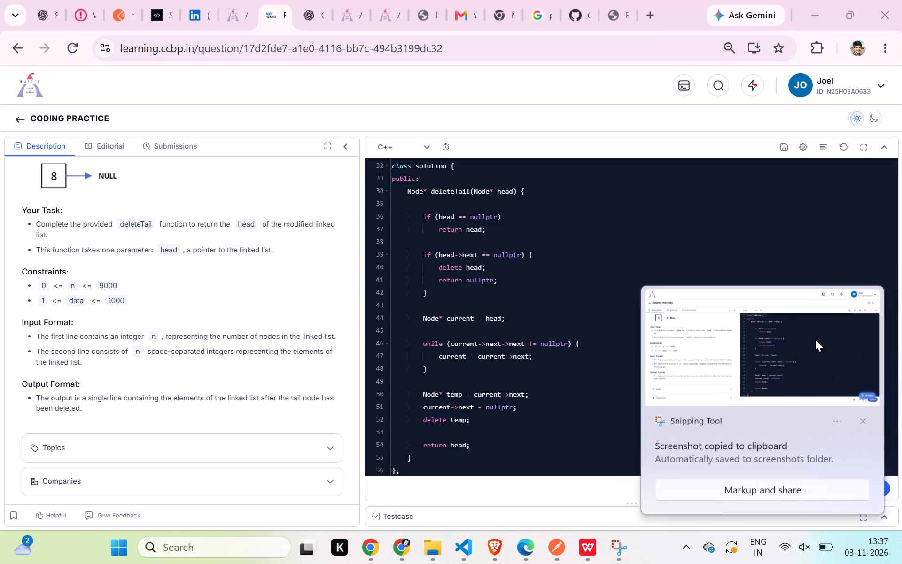
{"action": "left_click", "coordinate": [737, 232]}
{"action": "left_click", "coordinate": [752, 203]}
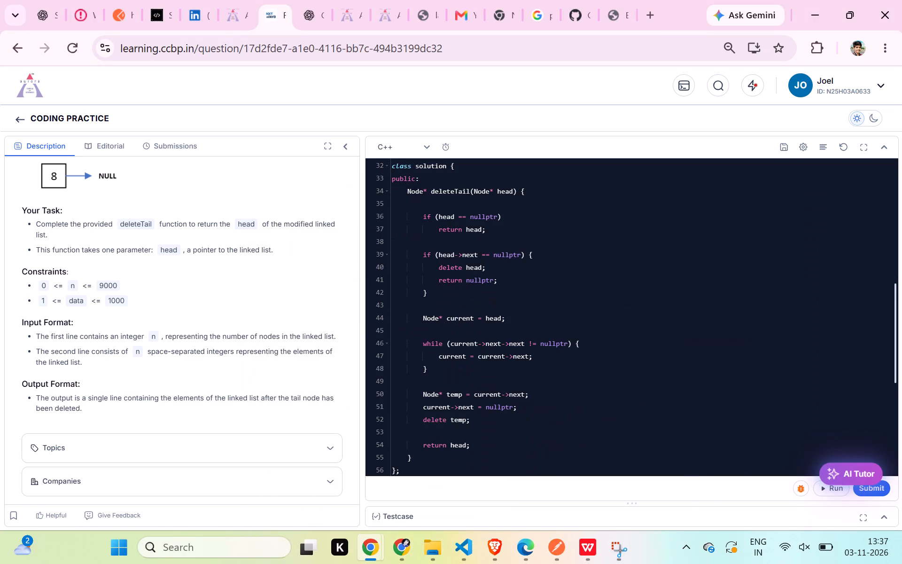
Paste the deleteTail code screenshot into the report in WPS Office, beneath the first Delete Tail of the Linked List screenshot.
{"action": "key", "text": "alt+Tab"}
{"action": "key", "text": "alt+Tab"}
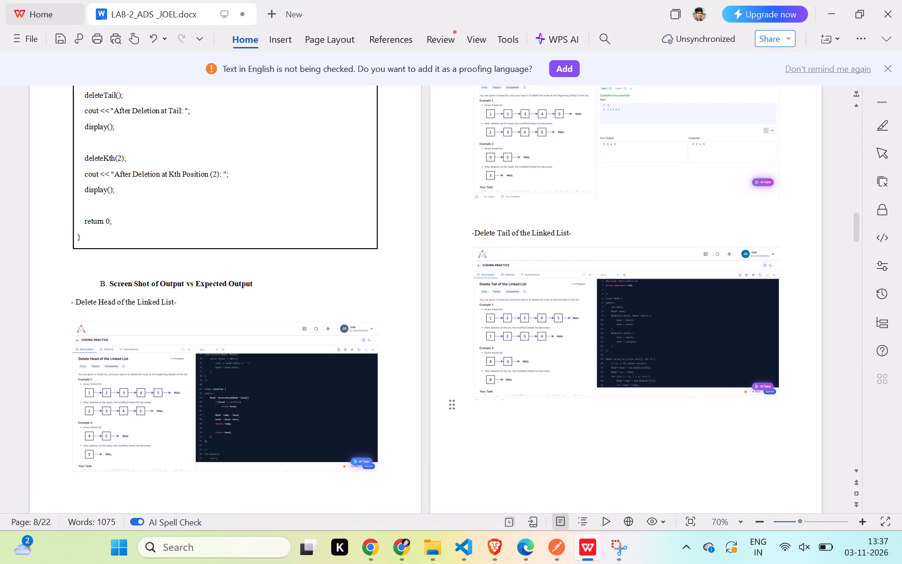
{"action": "key", "text": "ctrl+v"}
{"action": "scroll", "coordinate": [384, 361], "scroll_direction": "up", "scroll_amount": 3}
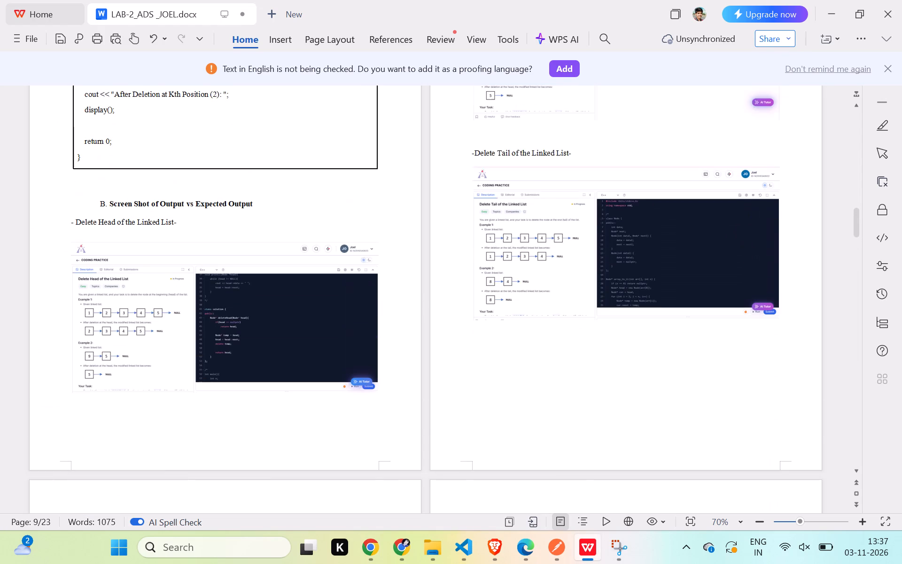
{"action": "scroll", "coordinate": [384, 361], "scroll_direction": "up", "scroll_amount": 2}
{"action": "scroll", "coordinate": [384, 361], "scroll_direction": "down", "scroll_amount": 5}
Back in Chrome, expand the Delete Tail problem's test case results and copy a screenshot of them beside the problem description.
{"action": "key", "text": "alt+Tab"}
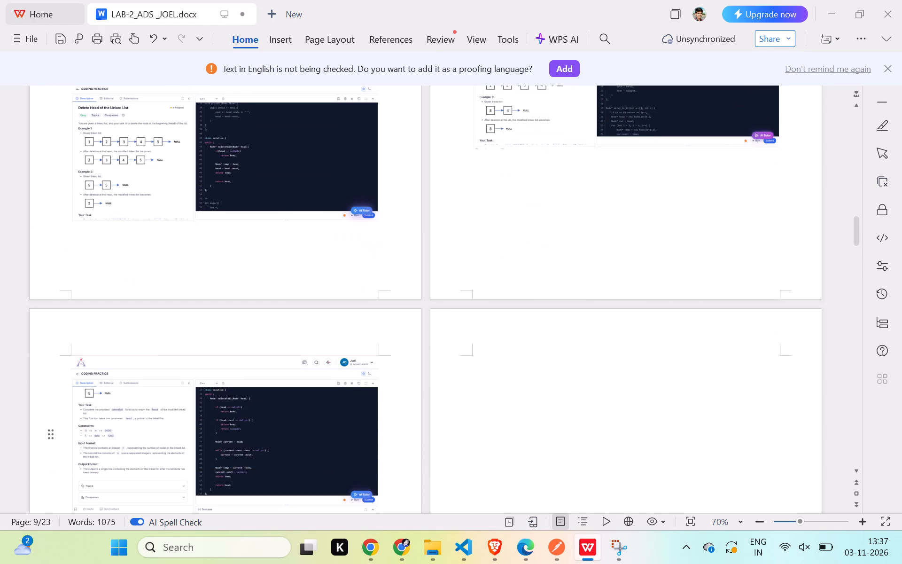
{"action": "scroll", "coordinate": [459, 331], "scroll_direction": "down", "scroll_amount": 2}
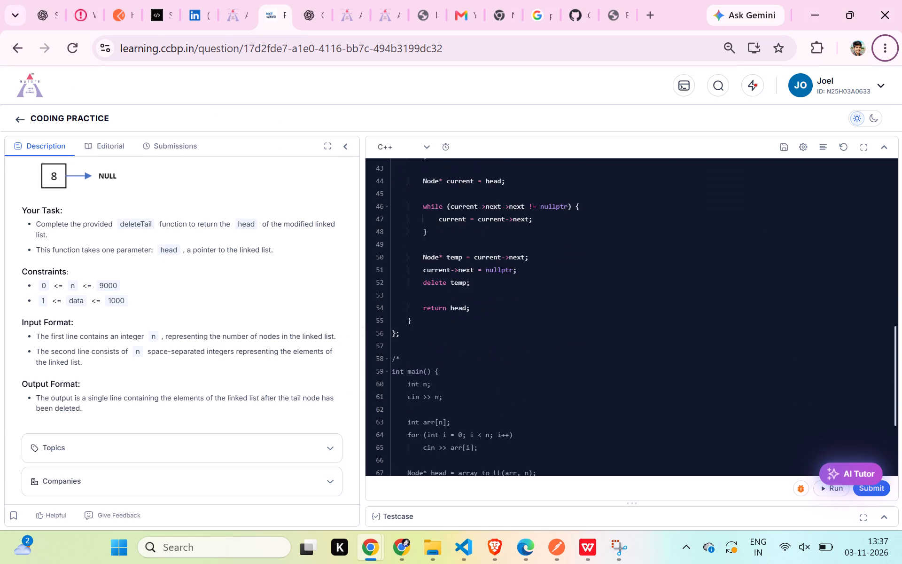
{"action": "scroll", "coordinate": [459, 331], "scroll_direction": "down", "scroll_amount": 3}
{"action": "scroll", "coordinate": [459, 331], "scroll_direction": "up", "scroll_amount": 5}
{"action": "left_click_drag", "start_coordinate": [645, 505], "coordinate": [718, 79]}
{"action": "scroll", "coordinate": [127, 307], "scroll_direction": "down", "scroll_amount": 5}
{"action": "scroll", "coordinate": [139, 304], "scroll_direction": "up", "scroll_amount": 4}
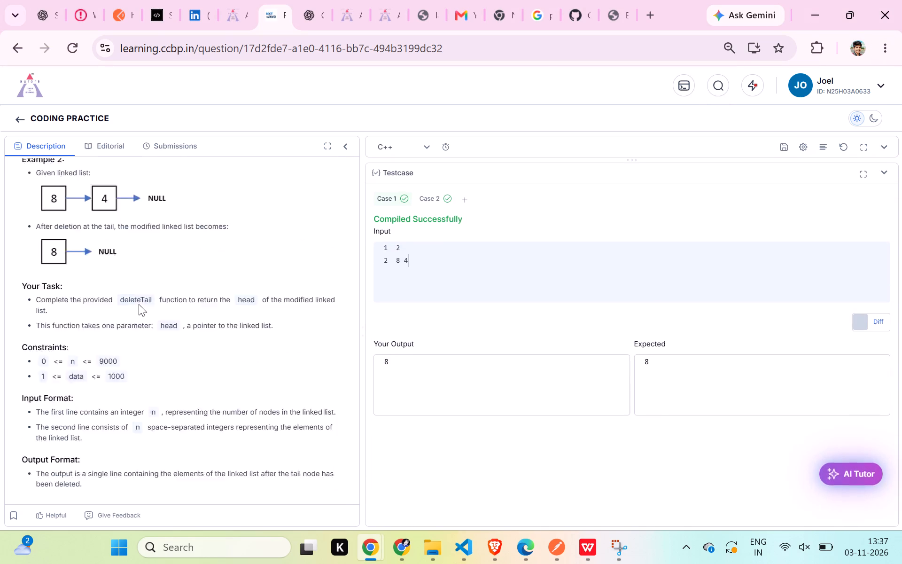
{"action": "scroll", "coordinate": [139, 304], "scroll_direction": "up", "scroll_amount": 7}
{"action": "key", "text": "shift+super+s"}
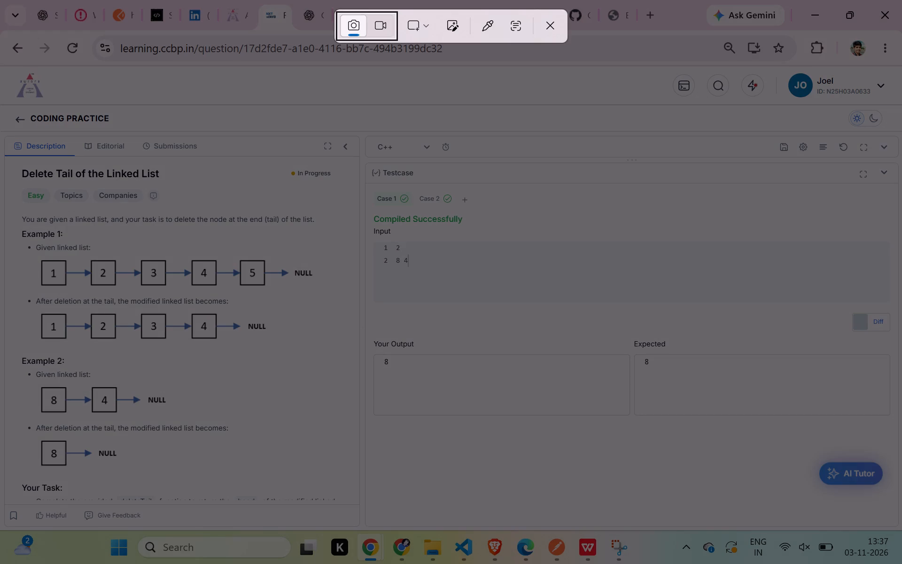
{"action": "left_click_drag", "start_coordinate": [0, 66], "coordinate": [901, 533]}
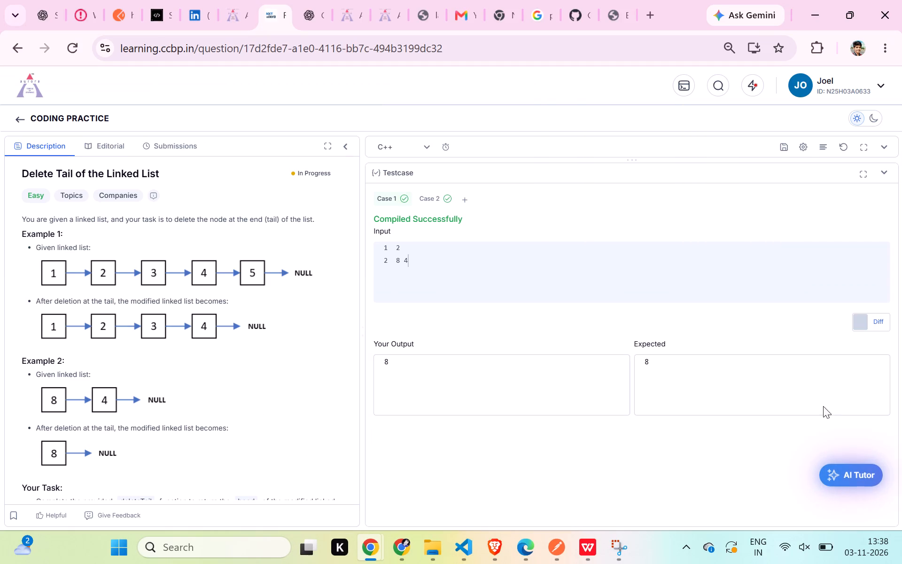
{"action": "left_click", "coordinate": [828, 400]}
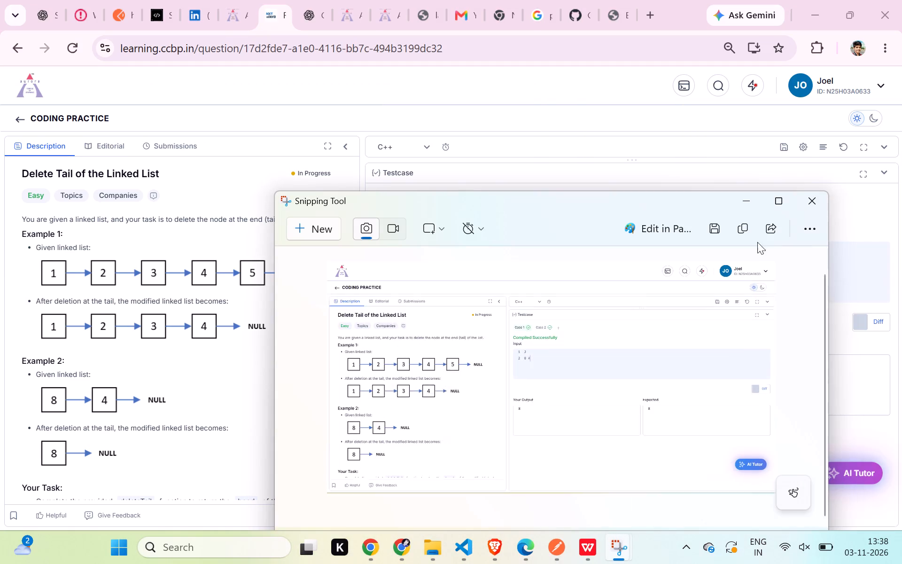
{"action": "left_click", "coordinate": [744, 227]}
{"action": "left_click", "coordinate": [746, 202]}
Paste the Delete Tail test case output screenshot into the WPS Office report, directly after the deleteTail code screenshot.
{"action": "key", "text": "alt+Tab"}
{"action": "key", "text": "alt+Tab"}
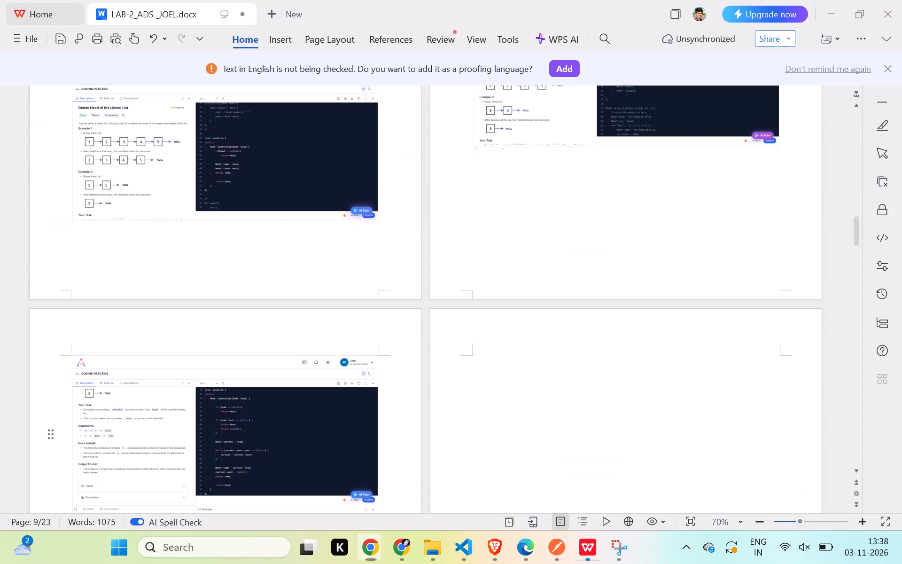
{"action": "key", "text": "ctrl+v"}
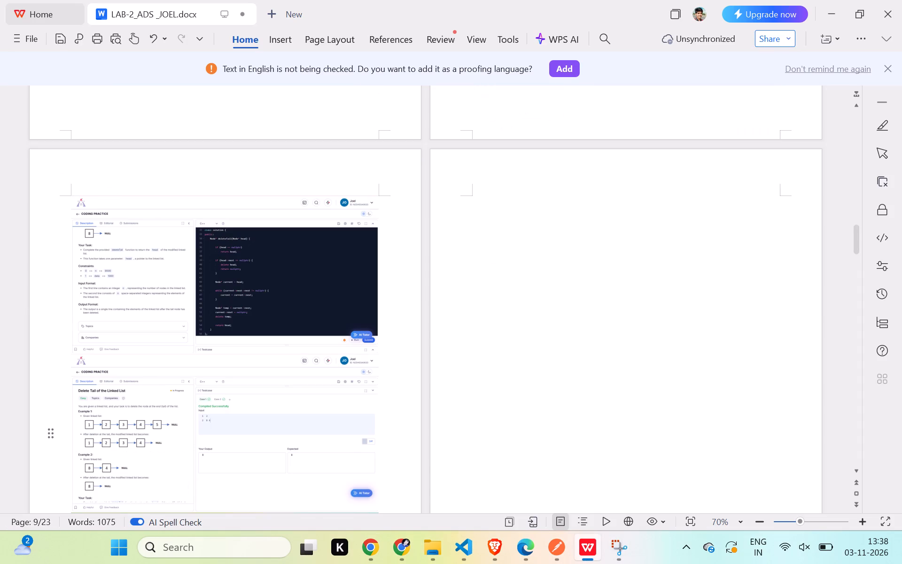
{"action": "scroll", "coordinate": [362, 306], "scroll_direction": "down", "scroll_amount": 2}
{"action": "scroll", "coordinate": [357, 310], "scroll_direction": "up", "scroll_amount": 1}
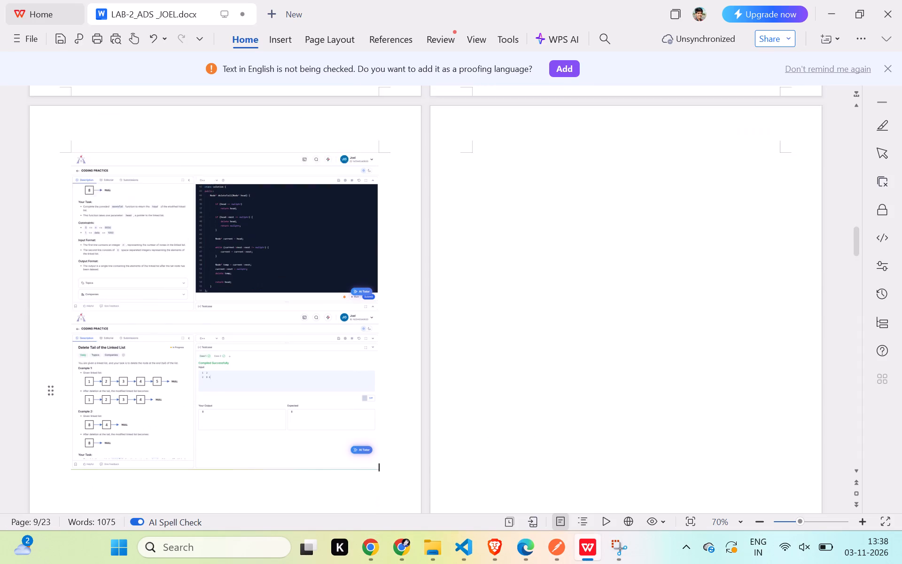
{"action": "scroll", "coordinate": [357, 310], "scroll_direction": "up", "scroll_amount": 9}
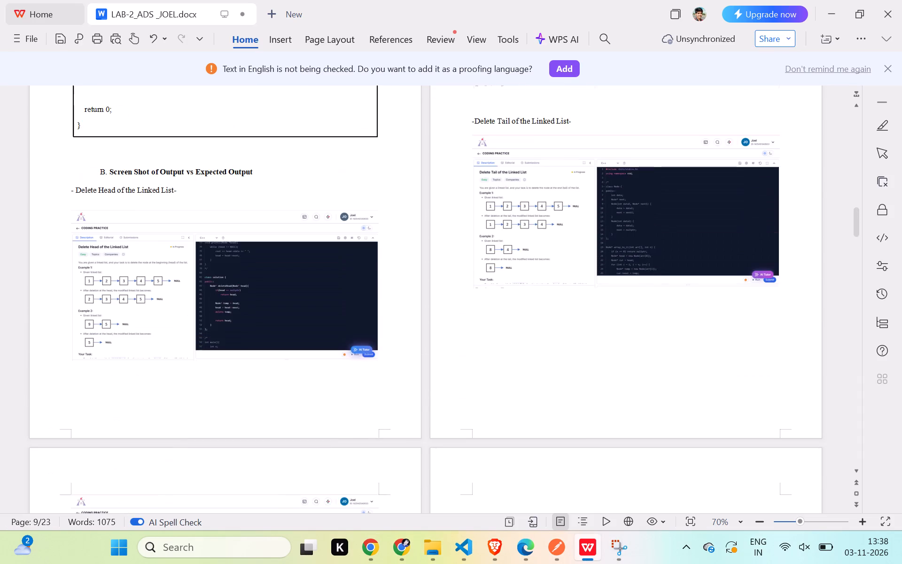
{"action": "scroll", "coordinate": [359, 315], "scroll_direction": "up", "scroll_amount": 1}
{"action": "scroll", "coordinate": [359, 315], "scroll_direction": "down", "scroll_amount": 11}
Add 21 line breaks after the Delete Tail output screenshot, extending the blank space onto the following page.
{"action": "key", "text": "Return"}
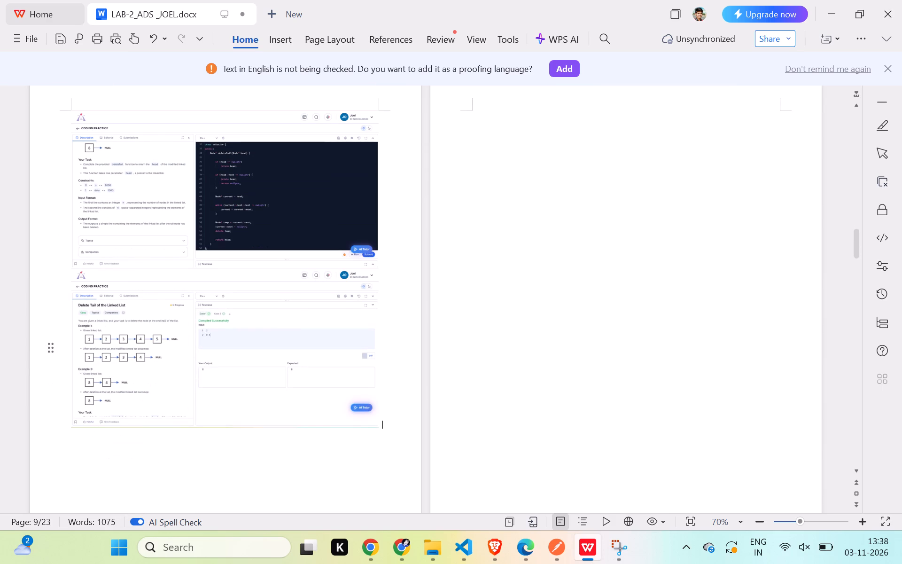
{"action": "key", "text": "Return"}
{"action": "key", "text": "Return"}
{"action": "key", "text": "Return"}
{"action": "key", "text": "Return"}
{"action": "key", "text": "Return"}
{"action": "key", "text": "Return"}
{"action": "key", "text": "Return"}
{"action": "key", "text": "Return"}
{"action": "key", "text": "Return"}
{"action": "key", "text": "Return"}
{"action": "key", "text": "Return"}
{"action": "key", "text": "Return"}
{"action": "key", "text": "Return"}
{"action": "key", "text": "Return"}
{"action": "key", "text": "Return"}
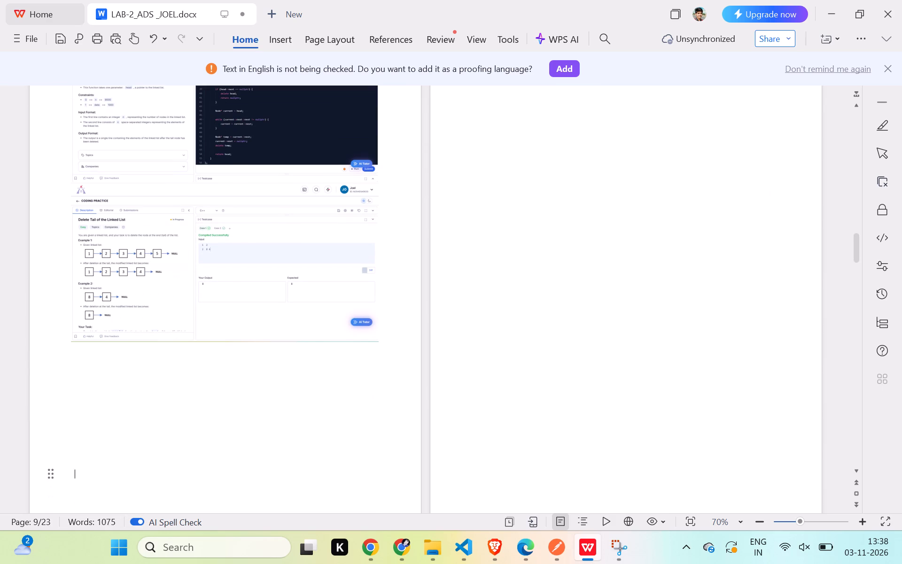
{"action": "key", "text": "Return"}
{"action": "key", "text": "Return"}
{"action": "key", "text": "Return"}
{"action": "key", "text": "Return"}
{"action": "key", "text": "Return"}
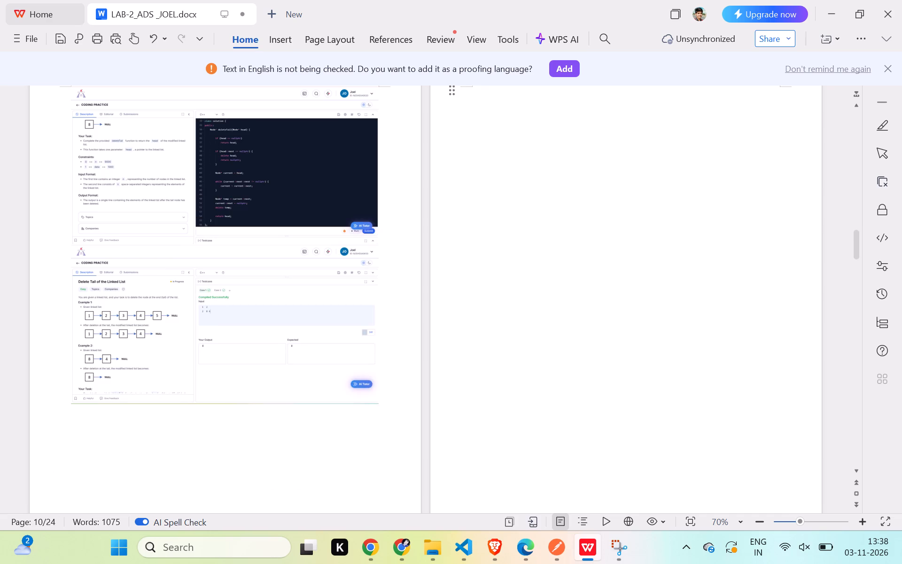
Insert six line breaks between the deleteTail code screenshot and the Delete Tail output screenshot.
{"action": "scroll", "coordinate": [360, 316], "scroll_direction": "down", "scroll_amount": 3, "text": "ctrl"}
{"action": "scroll", "coordinate": [360, 316], "scroll_direction": "up", "scroll_amount": 1}
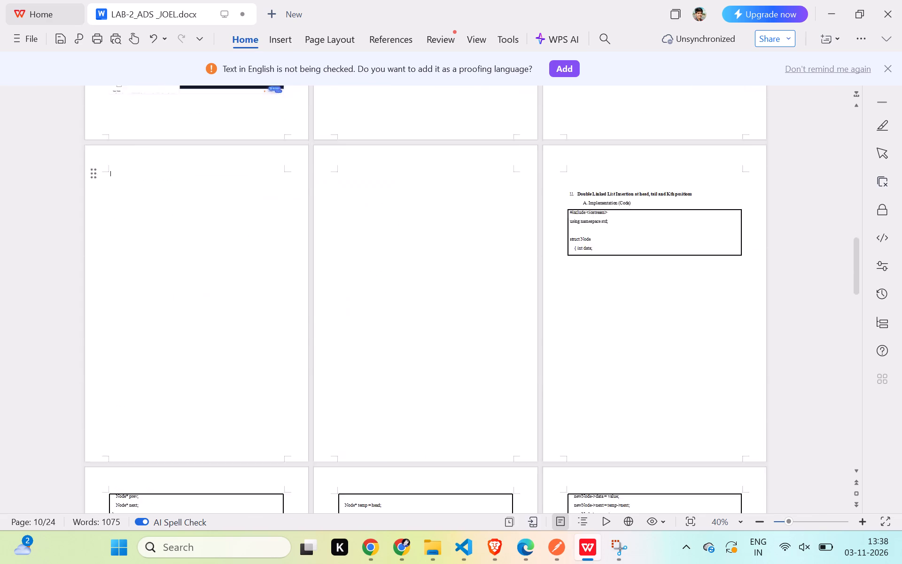
{"action": "scroll", "coordinate": [360, 316], "scroll_direction": "up", "scroll_amount": 2}
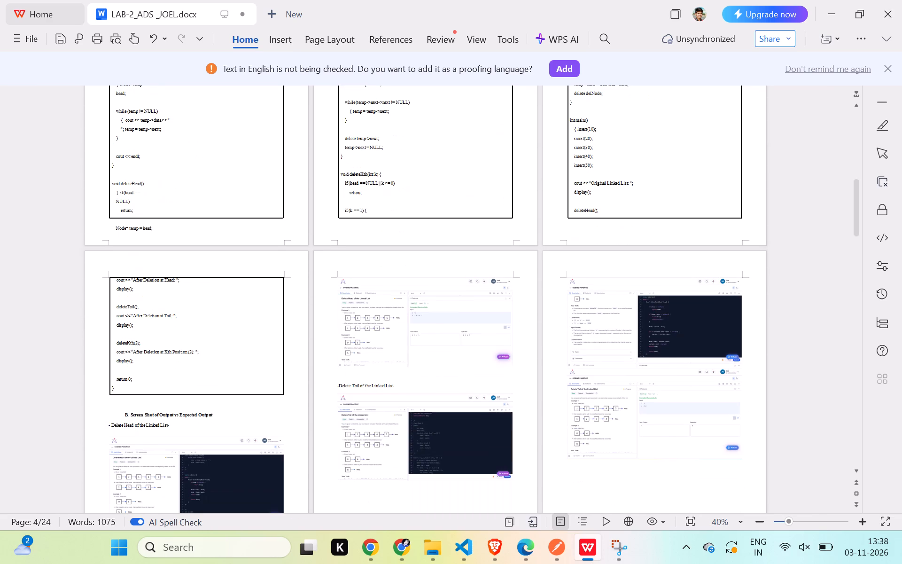
{"action": "left_click", "coordinate": [754, 359]}
{"action": "key", "text": "Return"}
{"action": "key", "text": "Return"}
{"action": "key", "text": "Return"}
{"action": "key", "text": "Return"}
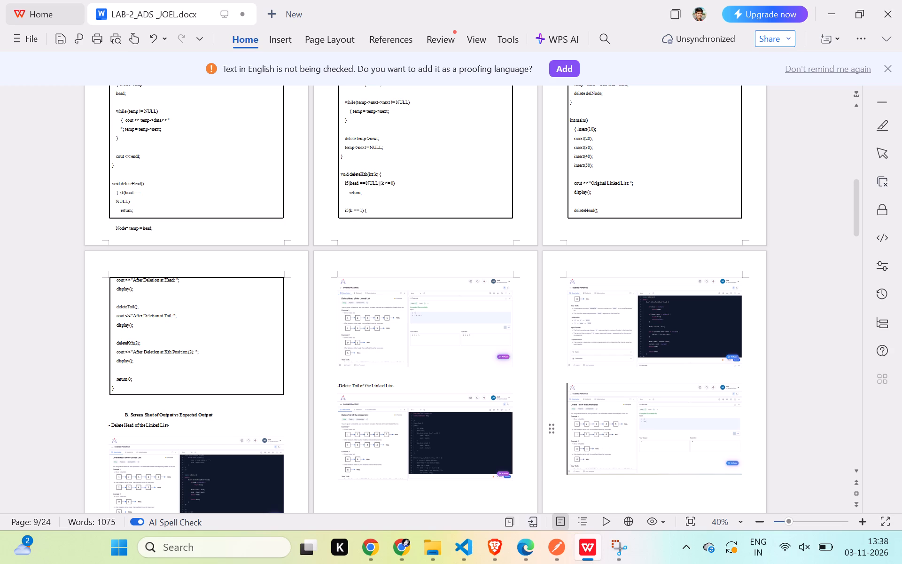
{"action": "key", "text": "Return"}
{"action": "scroll", "coordinate": [754, 359], "scroll_direction": "down", "scroll_amount": 1}
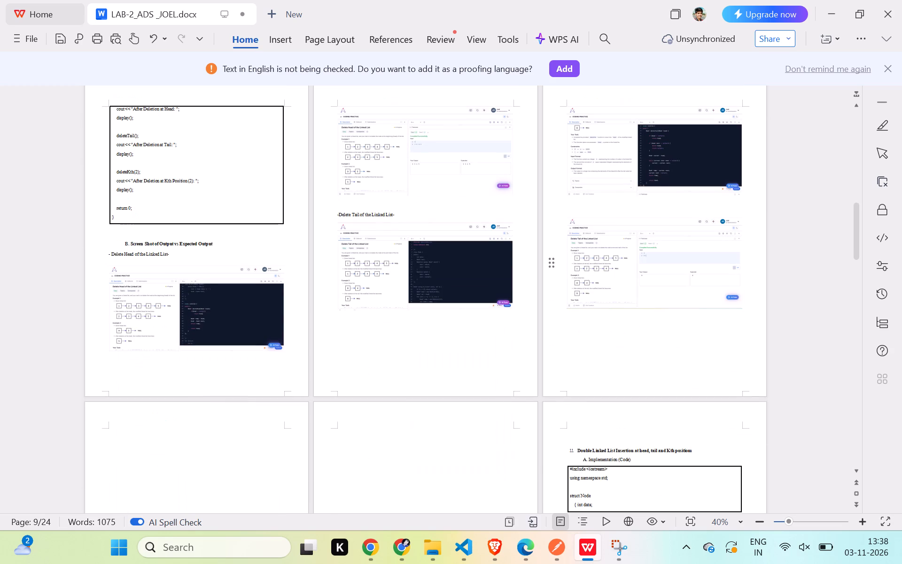
{"action": "key", "text": "Return"}
Add four line breaks below the Delete Tail output screenshot to continue at the top of the following page.
{"action": "scroll", "coordinate": [694, 312], "scroll_direction": "up", "scroll_amount": 1}
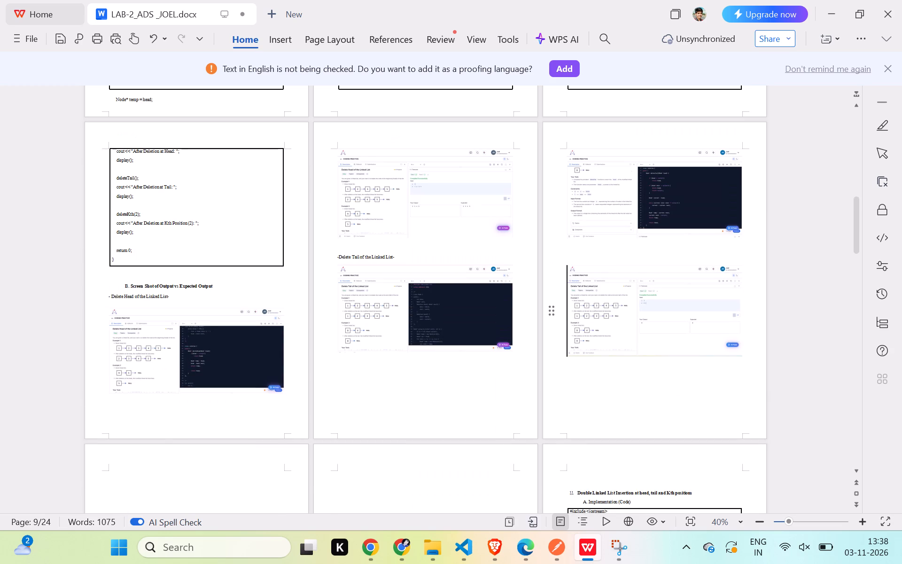
{"action": "left_click", "coordinate": [754, 409]}
{"action": "scroll", "coordinate": [754, 409], "scroll_direction": "down", "scroll_amount": 1}
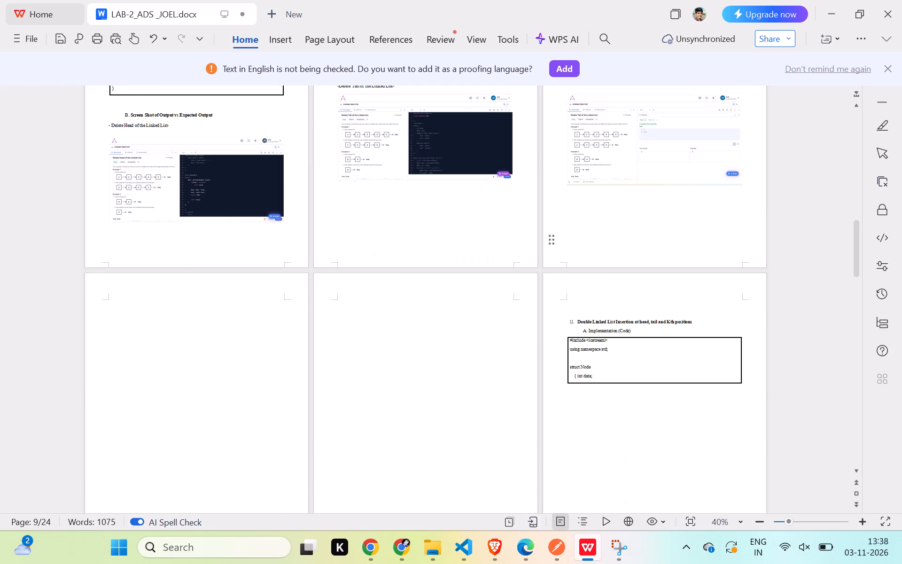
{"action": "scroll", "coordinate": [535, 303], "scroll_direction": "up", "scroll_amount": 1}
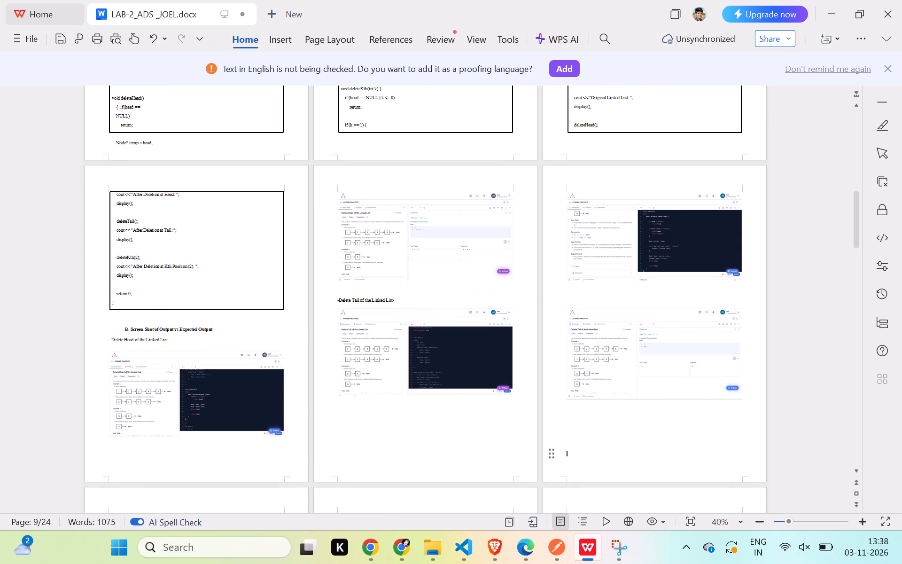
{"action": "scroll", "coordinate": [466, 373], "scroll_direction": "down", "scroll_amount": 2}
{"action": "scroll", "coordinate": [349, 319], "scroll_direction": "up", "scroll_amount": 1}
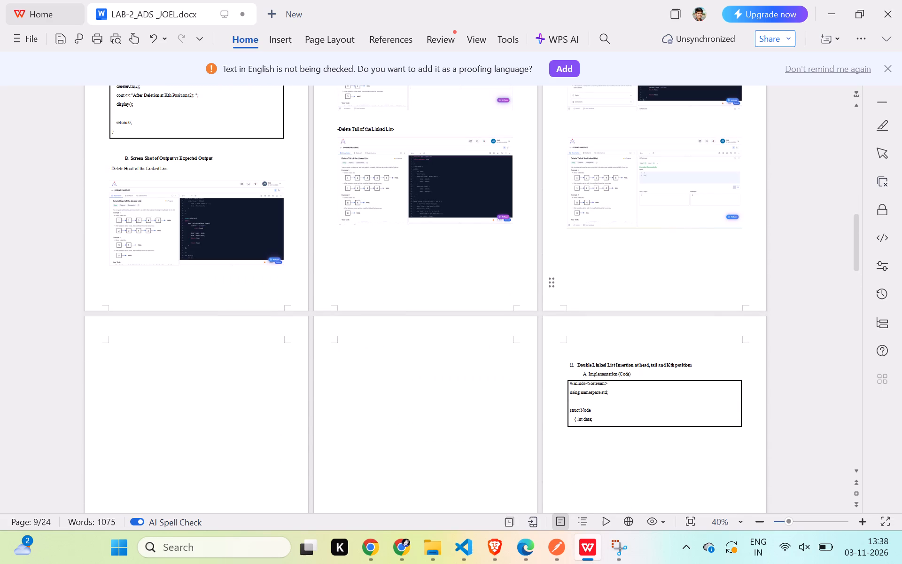
{"action": "key", "text": "Return"}
{"action": "key", "text": "Return"}
{"action": "key", "text": "Return"}
{"action": "key", "text": "Return"}
Switch to Chrome, bring the code editor back above the test cases and submit the Delete Tail of the Linked List solution.
{"action": "key", "text": "alt+Tab"}
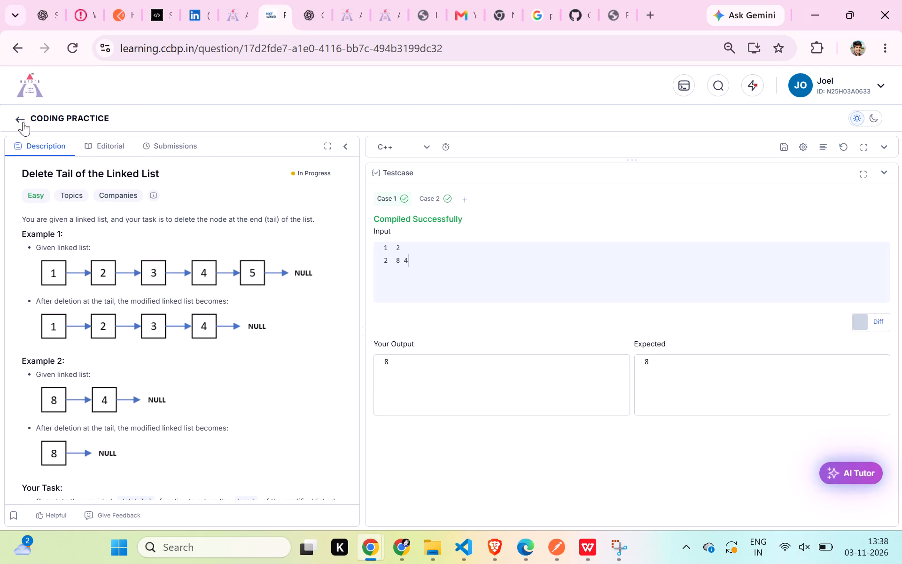
{"action": "scroll", "coordinate": [787, 304], "scroll_direction": "up", "scroll_amount": 2}
{"action": "scroll", "coordinate": [723, 399], "scroll_direction": "down", "scroll_amount": 3}
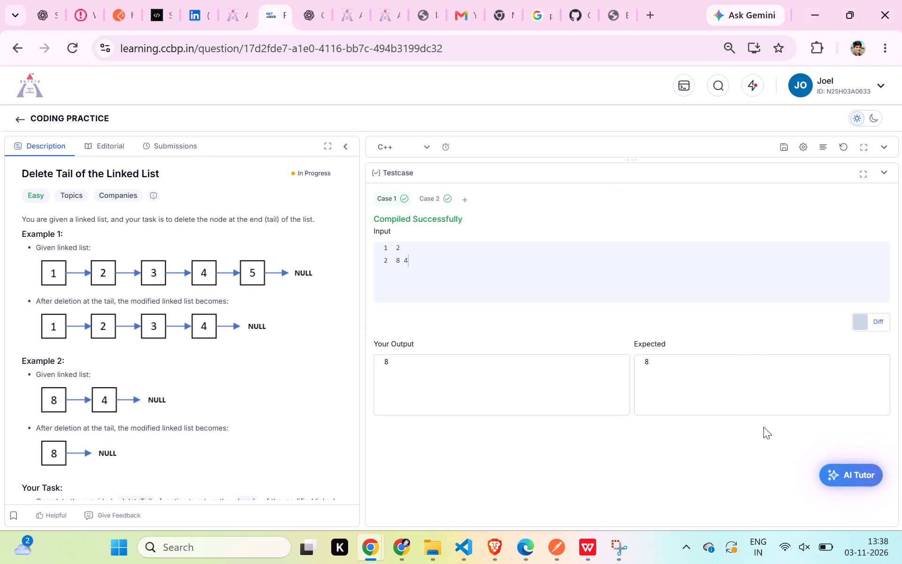
{"action": "left_click_drag", "start_coordinate": [408, 158], "coordinate": [476, 348]}
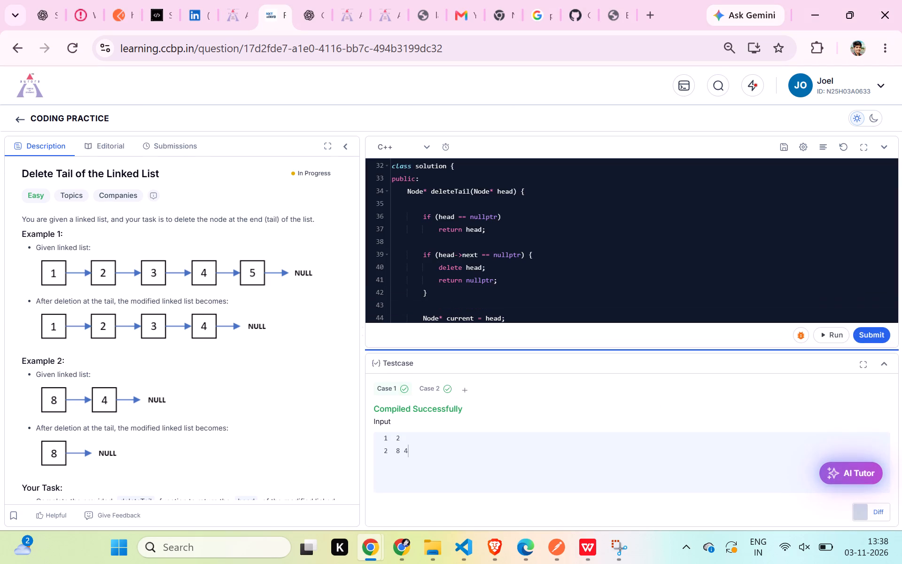
{"action": "left_click", "coordinate": [873, 336]}
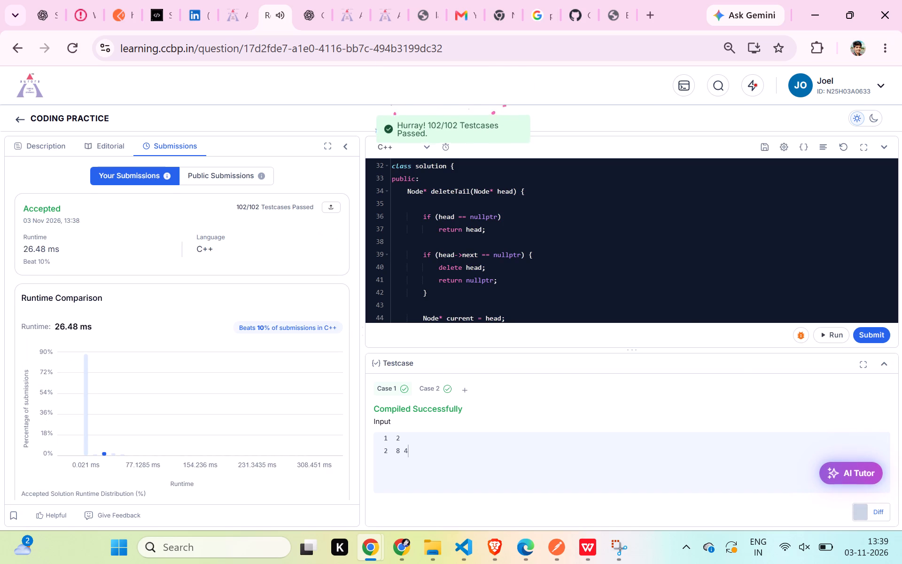
Return to the Coding Practice question list and open the Delete Kth Node of the Linked List problem.
{"action": "left_click", "coordinate": [25, 116]}
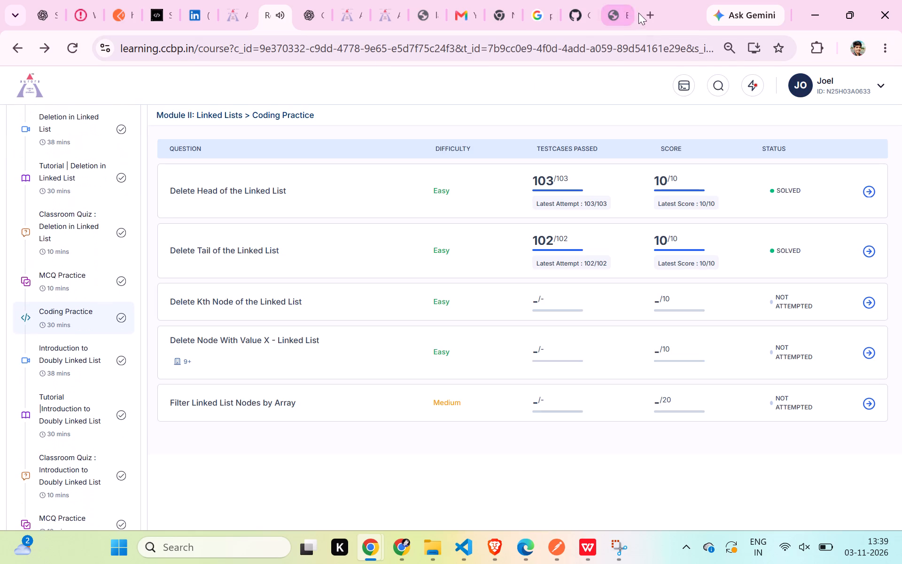
{"action": "left_click", "coordinate": [622, 289]}
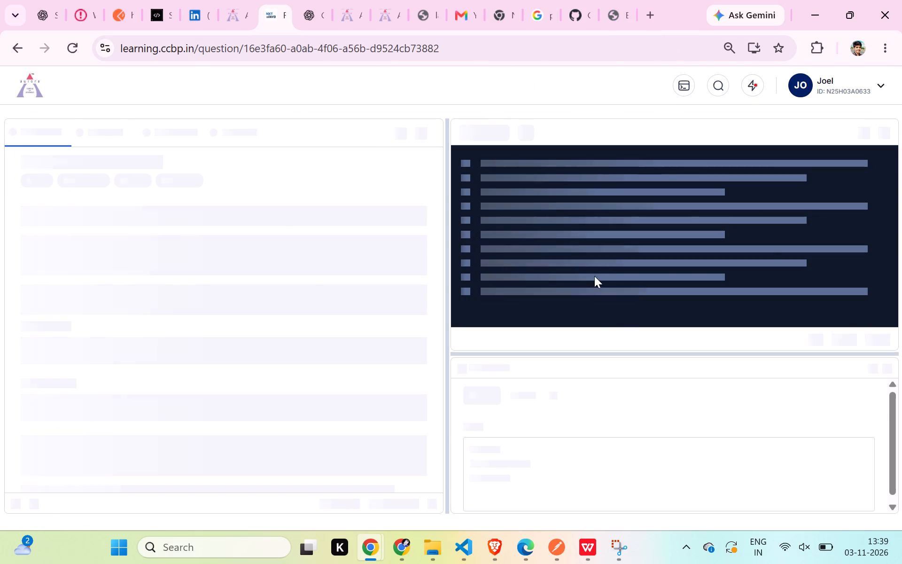
Replace all the Delete Kth Node starter code with the CPP code implementation copied from the problem's editorial.
{"action": "left_click", "coordinate": [103, 139]}
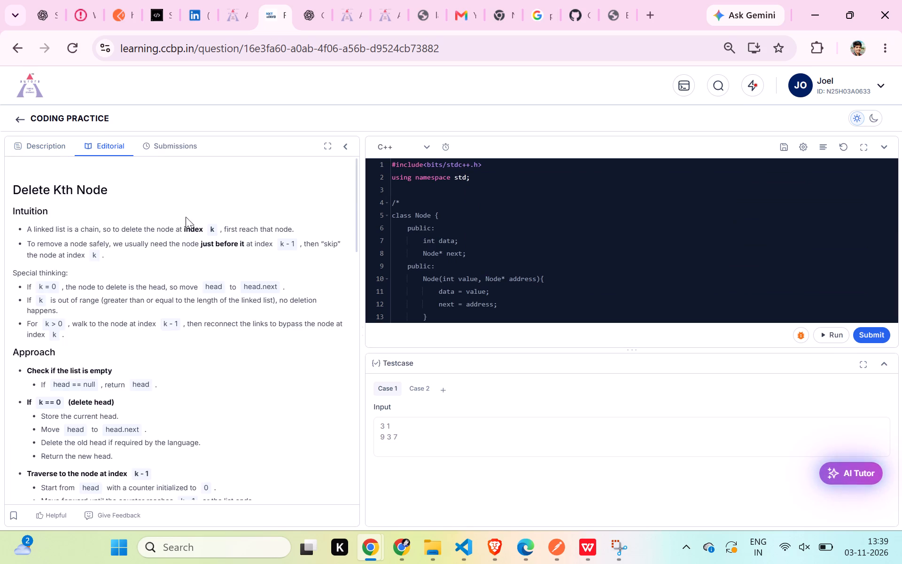
{"action": "scroll", "coordinate": [234, 277], "scroll_direction": "down", "scroll_amount": 7}
{"action": "scroll", "coordinate": [270, 326], "scroll_direction": "down", "scroll_amount": 11}
{"action": "left_click", "coordinate": [270, 326]}
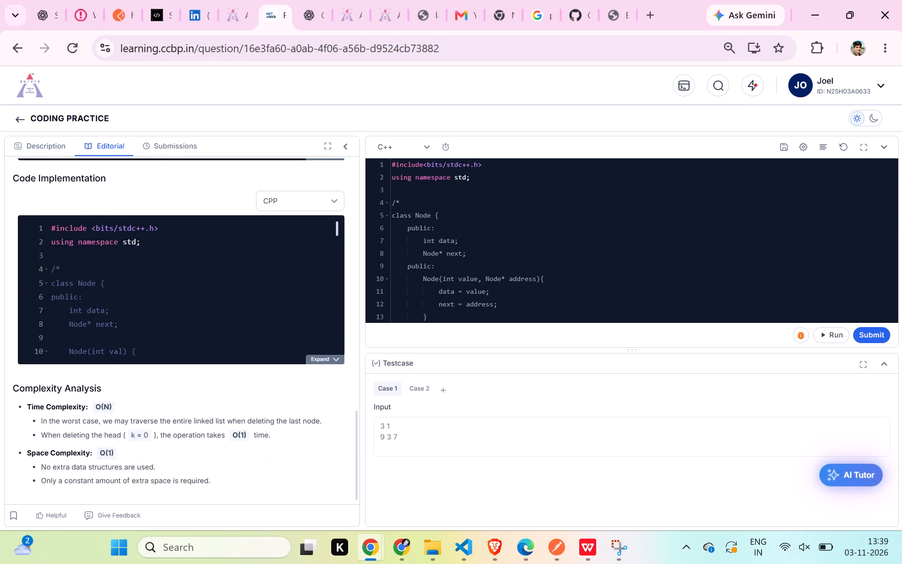
{"action": "key", "text": "ctrl+a"}
{"action": "key", "text": "ctrl+c"}
{"action": "left_click", "coordinate": [482, 273]}
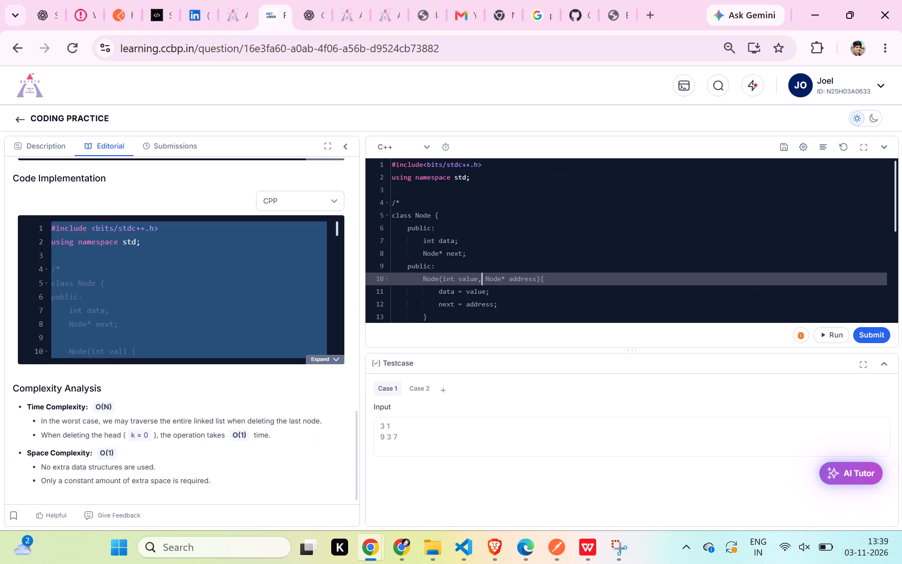
{"action": "triple_click", "coordinate": [482, 273]}
{"action": "left_click", "coordinate": [482, 273]}
{"action": "double_click", "coordinate": [482, 273]}
{"action": "left_click", "coordinate": [483, 273]}
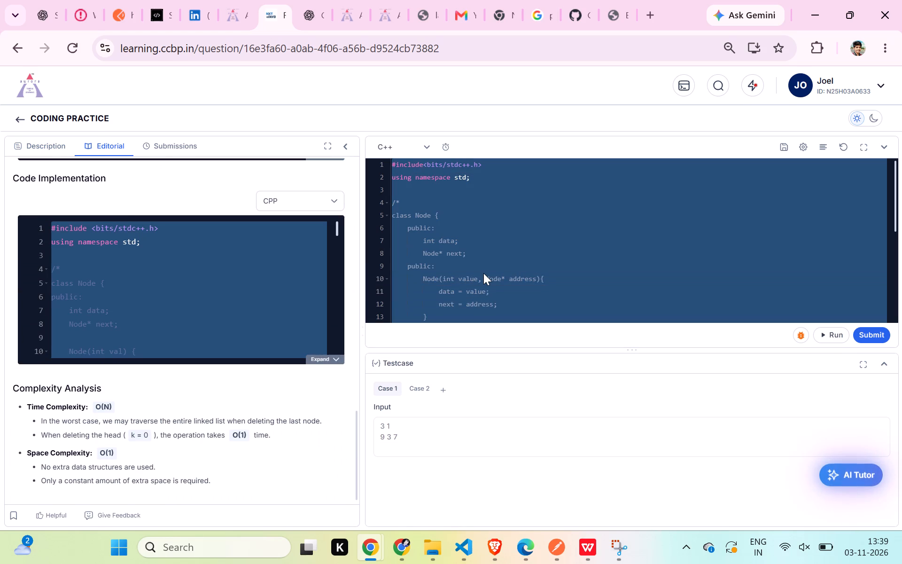
{"action": "key", "text": "ctrl+v"}
{"action": "key", "text": "Return"}
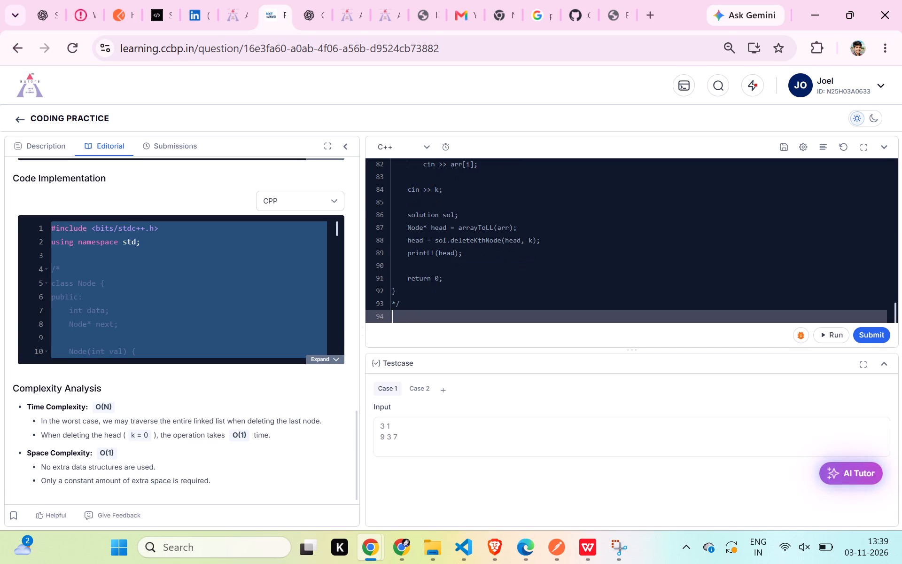
Run the Delete Kth Node solution against the test cases.
{"action": "left_click", "coordinate": [832, 333]}
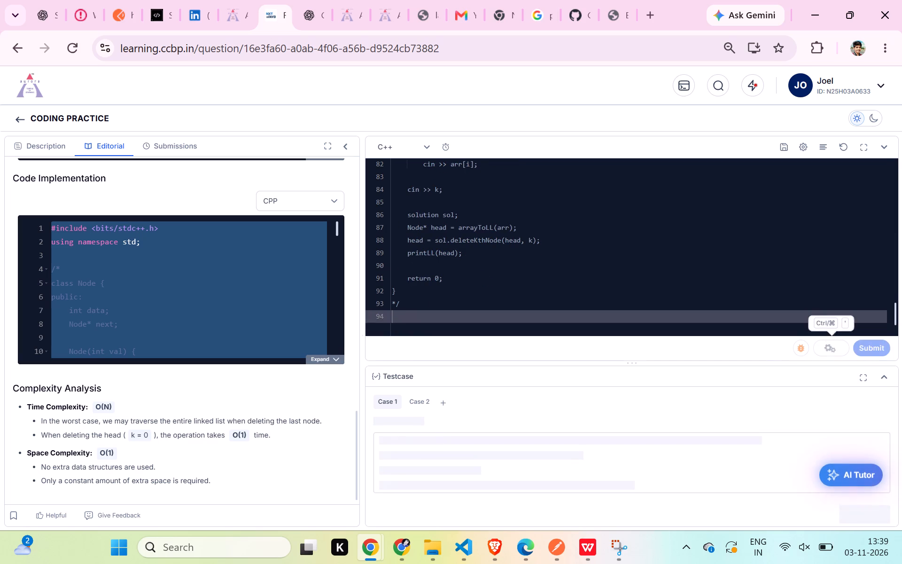
Show the Delete Kth Node description beside the enlarged code editor and copy a screenshot of the page with the code's first lines.
{"action": "left_click", "coordinate": [160, 299]}
{"action": "scroll", "coordinate": [98, 141], "scroll_direction": "up", "scroll_amount": 5}
{"action": "left_click", "coordinate": [60, 146]}
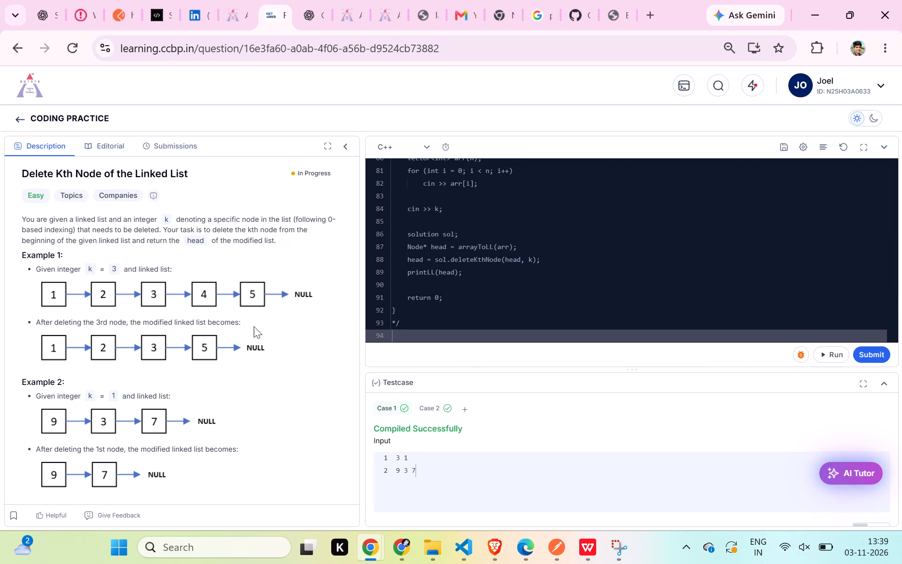
{"action": "scroll", "coordinate": [257, 327], "scroll_direction": "up", "scroll_amount": 6}
{"action": "left_click_drag", "start_coordinate": [638, 367], "coordinate": [727, 563]}
{"action": "scroll", "coordinate": [444, 355], "scroll_direction": "up", "scroll_amount": 20}
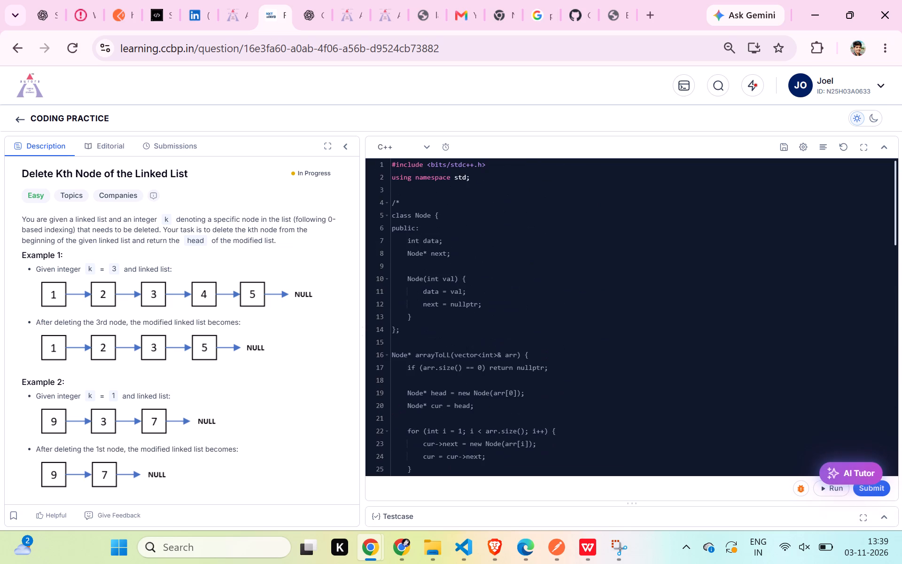
{"action": "scroll", "coordinate": [444, 354], "scroll_direction": "up", "scroll_amount": 8}
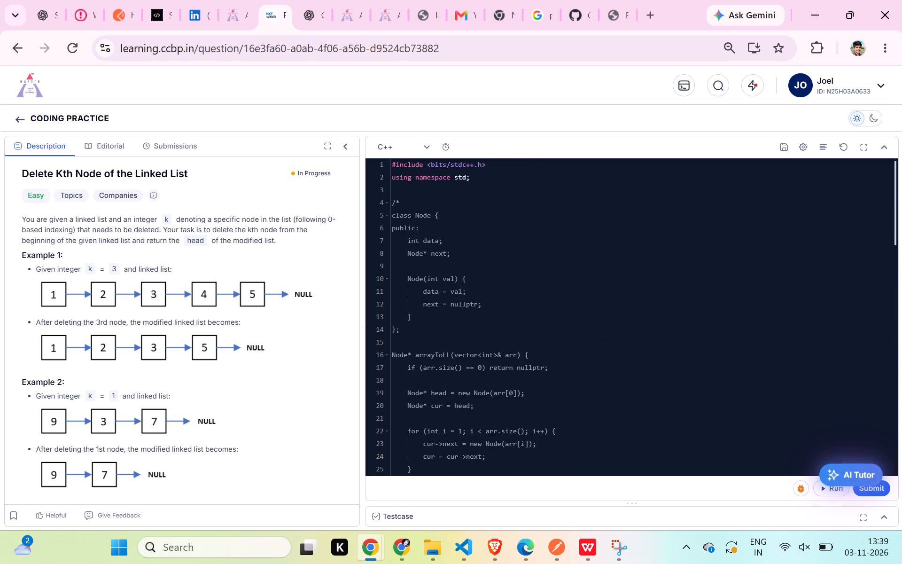
{"action": "key", "text": "shift+super+s"}
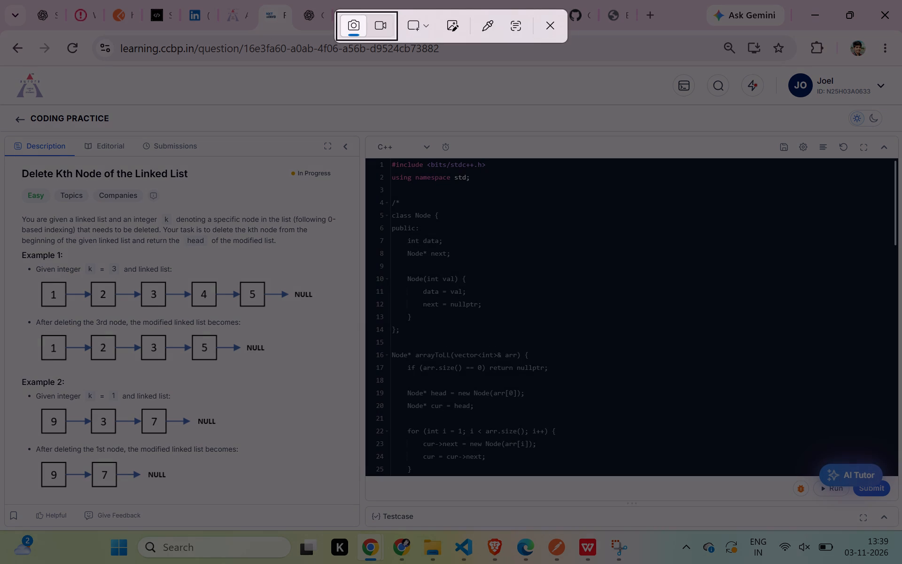
{"action": "left_click_drag", "start_coordinate": [0, 65], "coordinate": [901, 530]}
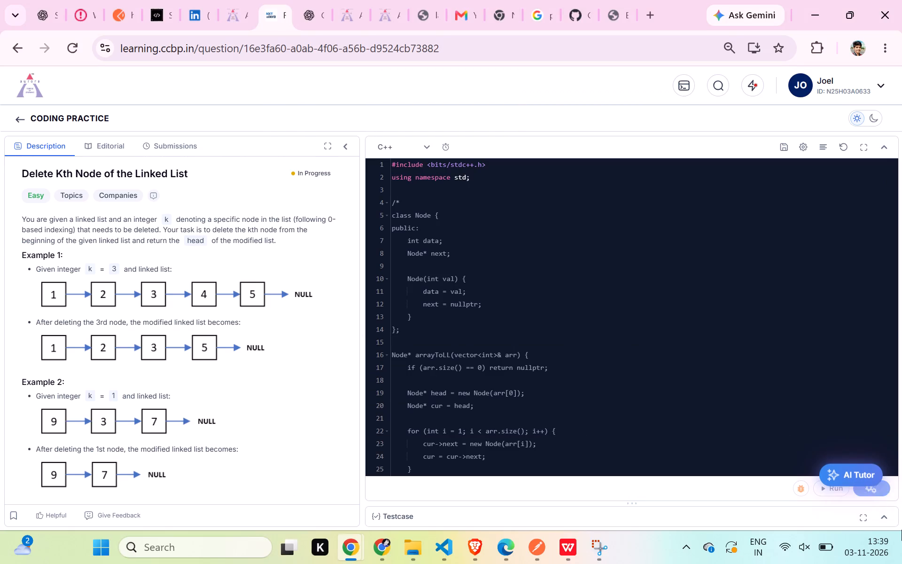
{"action": "left_click", "coordinate": [835, 376]}
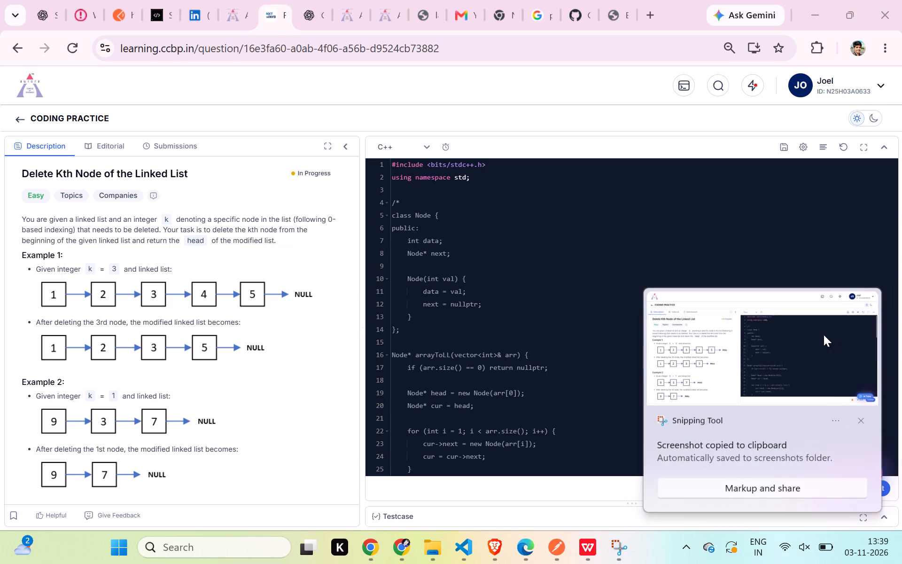
{"action": "left_click", "coordinate": [745, 230]}
{"action": "left_click", "coordinate": [746, 192]}
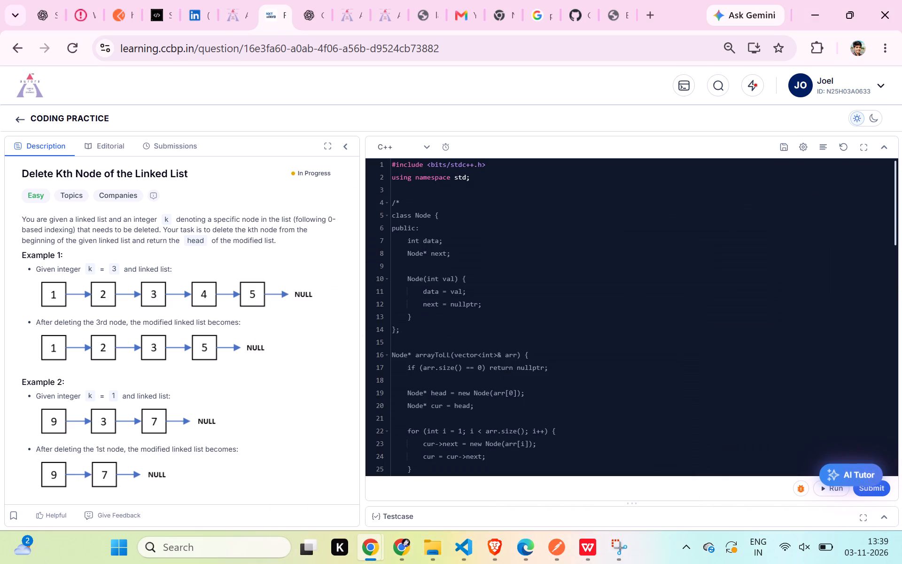
Paste the Delete Kth Node code screenshot into the WPS Office report, on the blank page after the Delete Tail output.
{"action": "key", "text": "alt+Tab"}
{"action": "key", "text": "alt+Tab"}
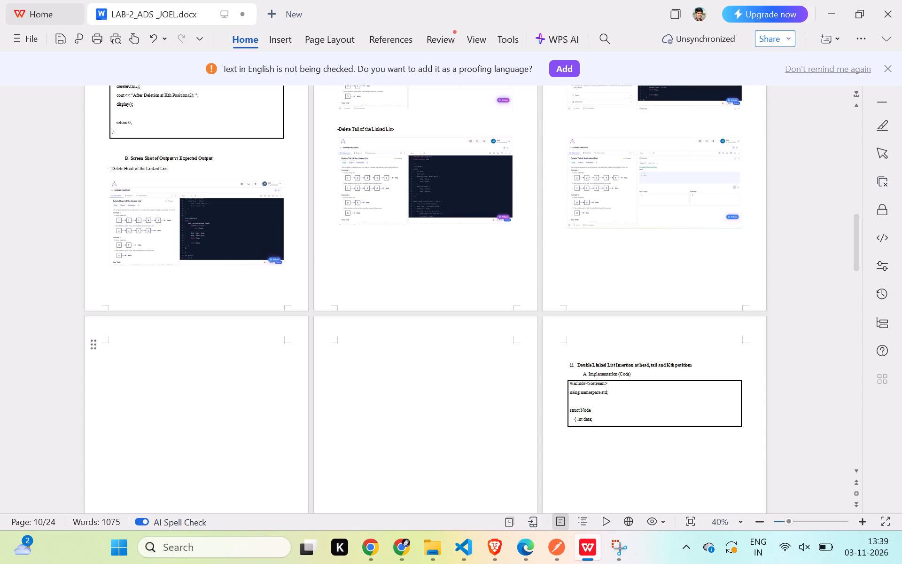
{"action": "key", "text": "ctrl+v"}
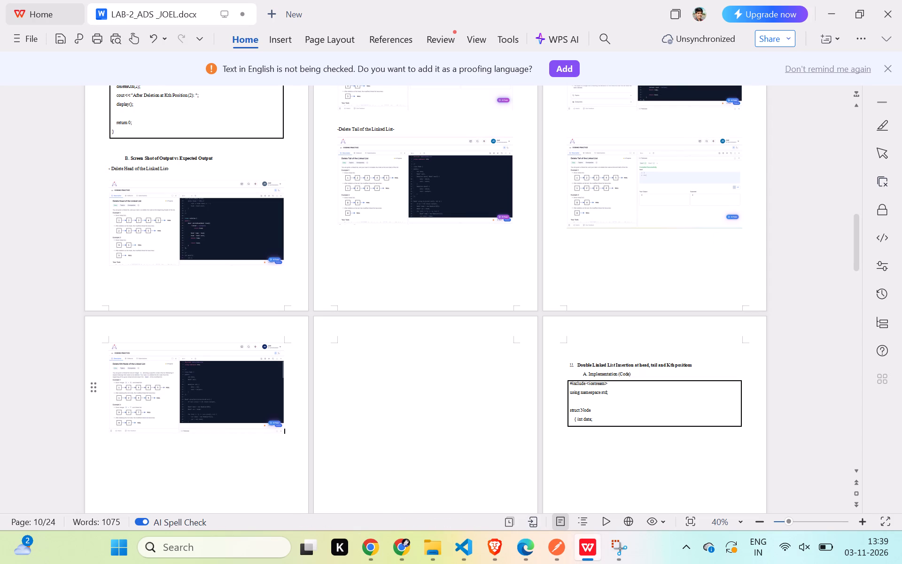
Back in Chrome, bring the deleteKthNode function into view in the code editor.
{"action": "key", "text": "alt+Tab"}
{"action": "scroll", "coordinate": [524, 335], "scroll_direction": "down", "scroll_amount": 7}
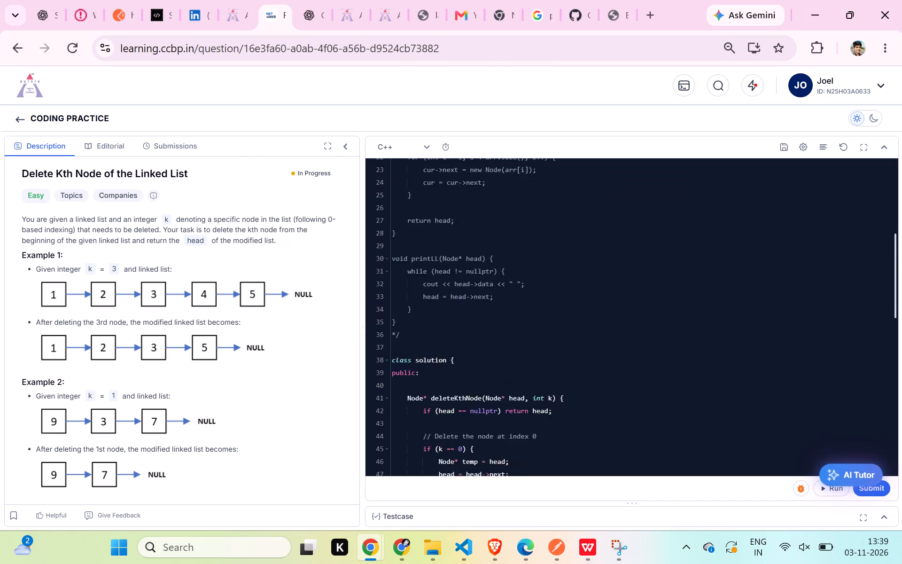
{"action": "scroll", "coordinate": [524, 335], "scroll_direction": "down", "scroll_amount": 3}
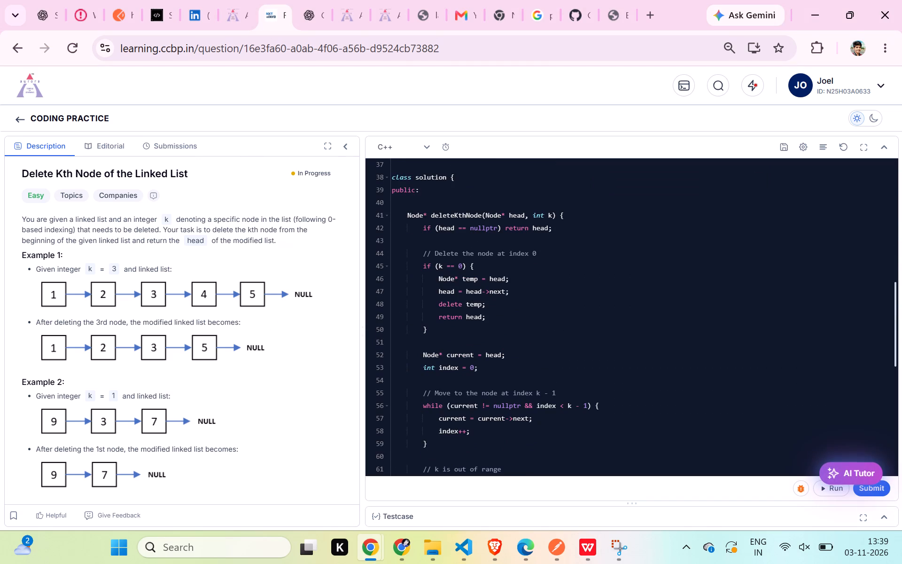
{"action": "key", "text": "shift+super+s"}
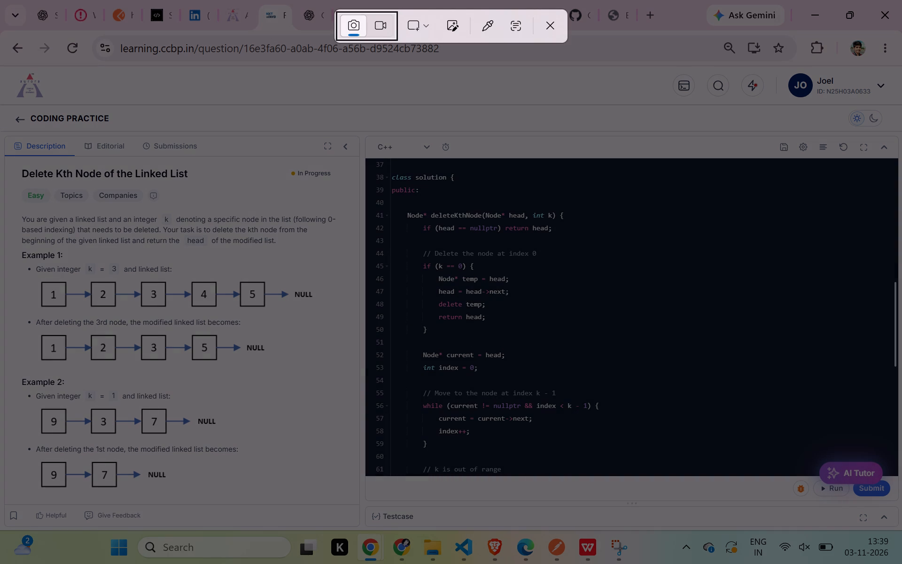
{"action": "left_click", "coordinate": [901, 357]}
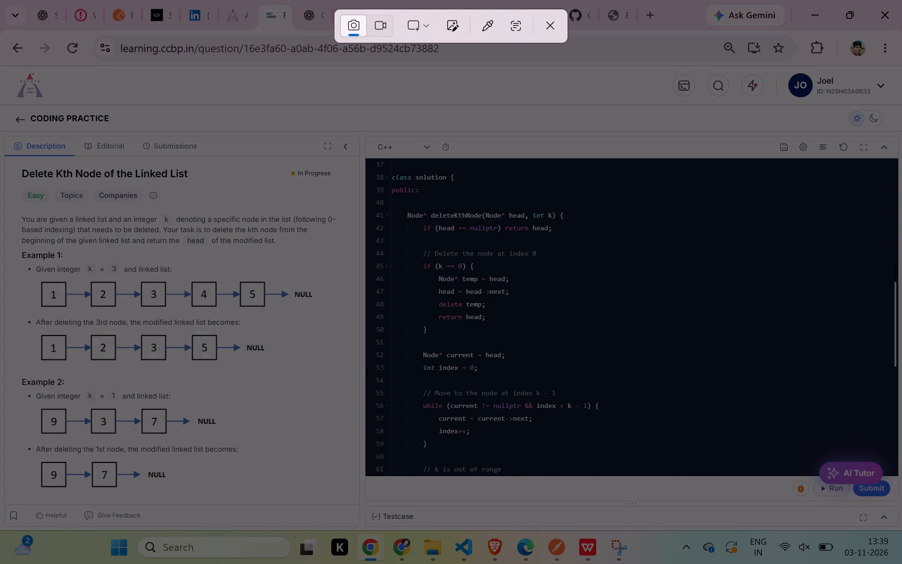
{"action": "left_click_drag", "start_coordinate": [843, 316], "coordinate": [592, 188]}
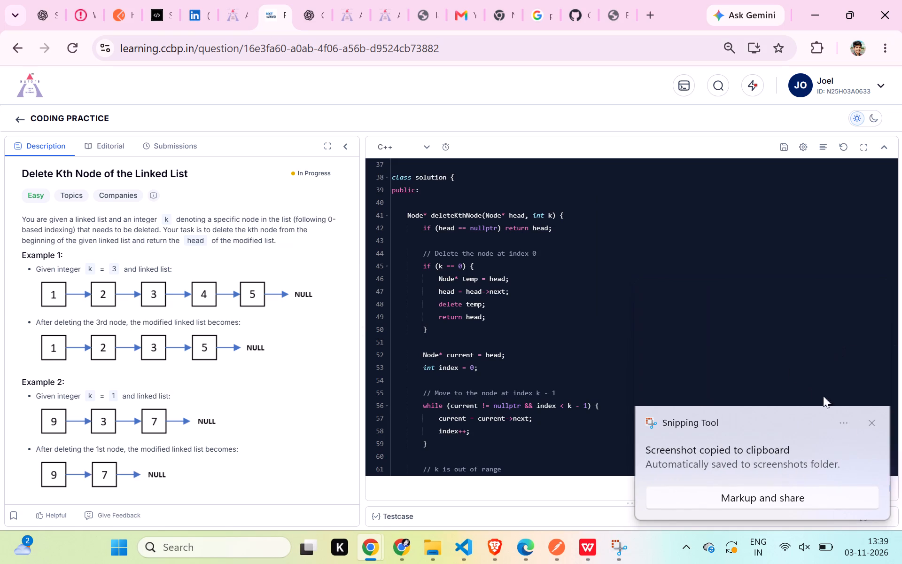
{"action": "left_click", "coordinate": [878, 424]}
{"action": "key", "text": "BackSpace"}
Copy a full-width screenshot of the Delete Kth Node page showing the description beside the deleteKthNode function.
{"action": "key", "text": "shift+super+s"}
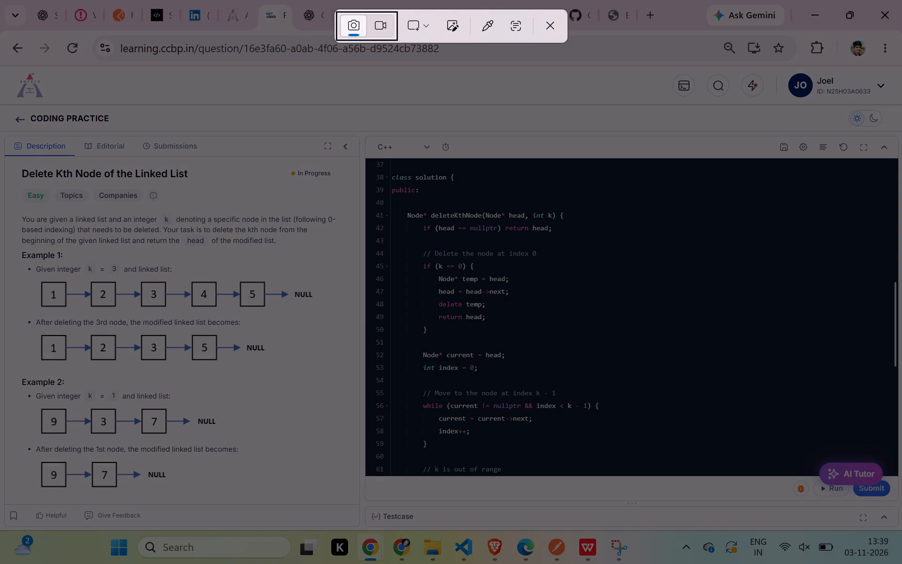
{"action": "left_click_drag", "start_coordinate": [0, 65], "coordinate": [901, 359]}
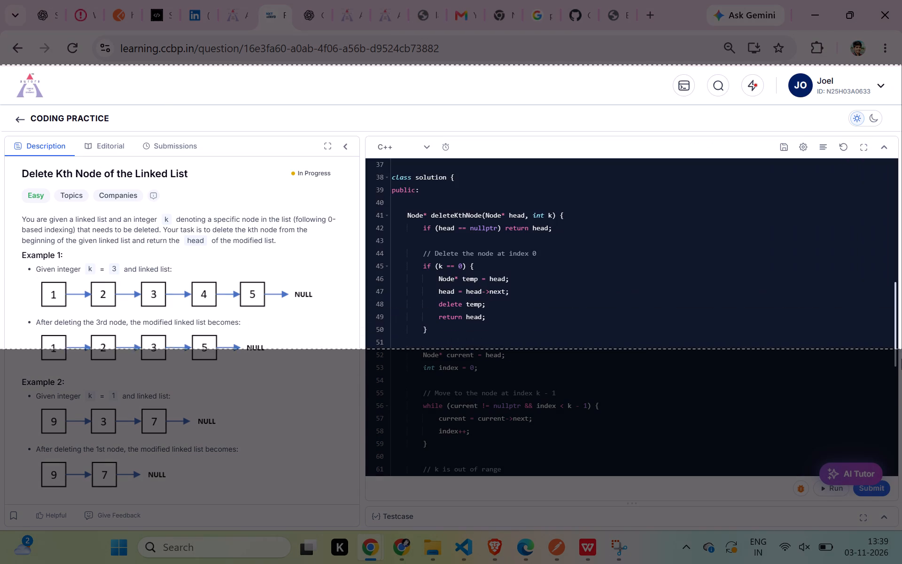
{"action": "left_click_drag", "start_coordinate": [901, 359], "coordinate": [901, 530]}
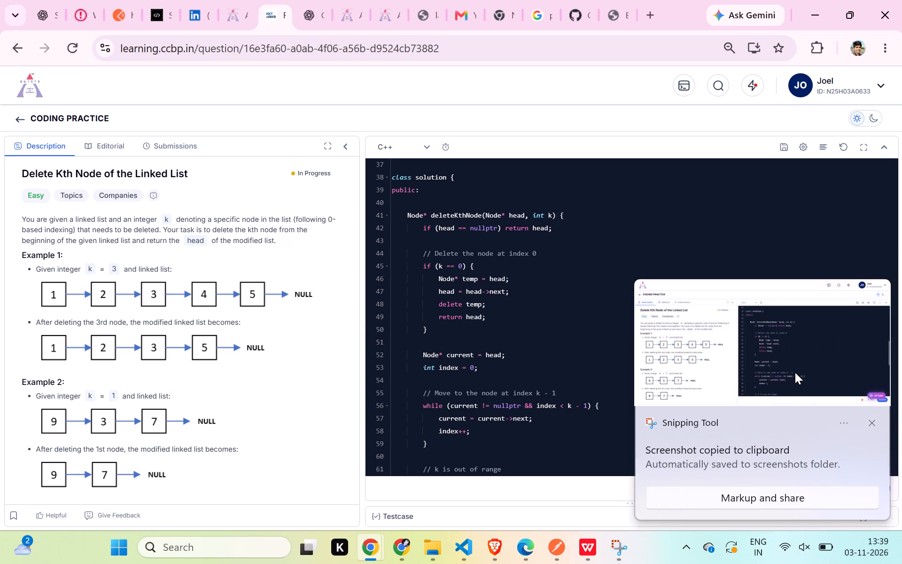
{"action": "left_click", "coordinate": [795, 342]}
{"action": "left_click", "coordinate": [746, 234]}
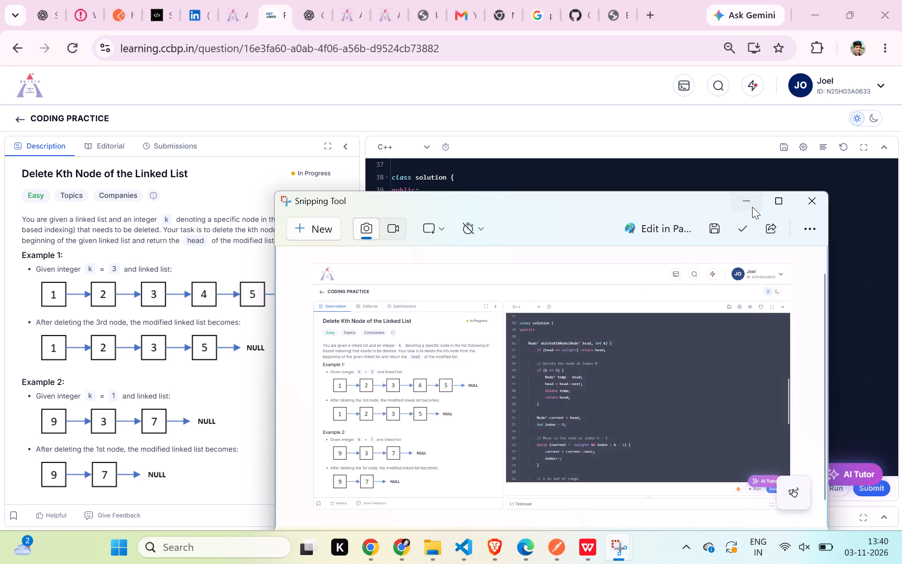
Switch to the WPS Office report and paste the deleteKthNode function screenshot below the first Delete Kth Node screenshot.
{"action": "left_click", "coordinate": [752, 207]}
{"action": "key", "text": "alt+Tab"}
{"action": "key", "text": "alt+Tab"}
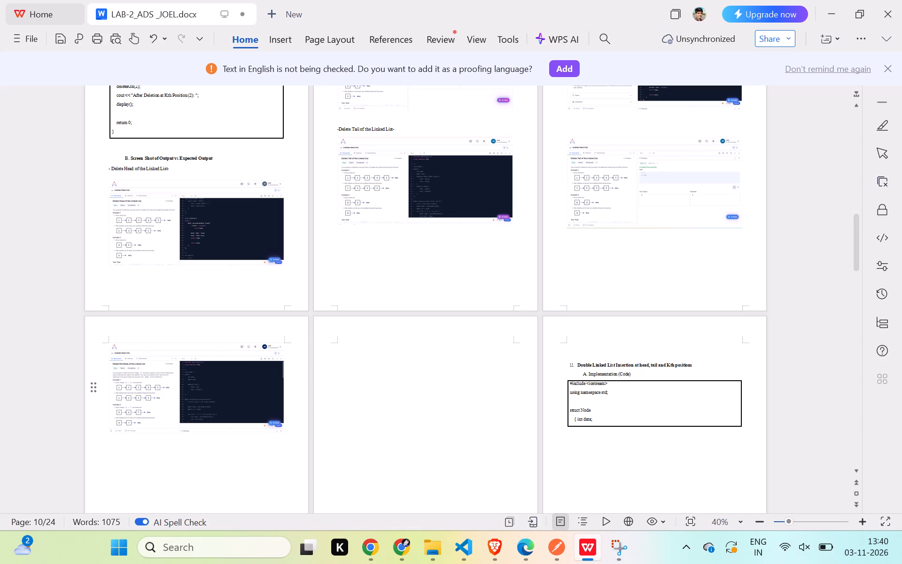
{"action": "key", "text": "ctrl+v"}
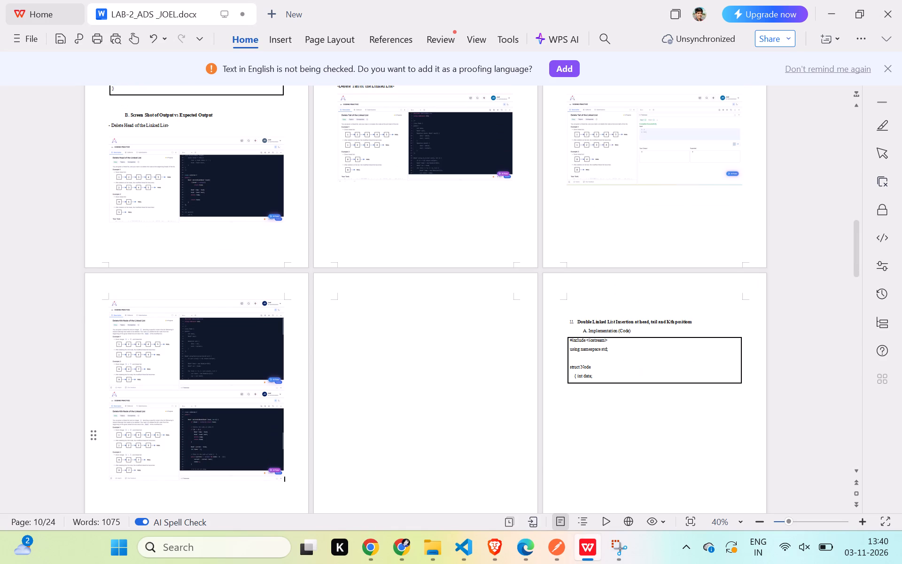
Back in Chrome, copy a full-width screenshot of the Delete Kth Node page showing the rest of the deleteKthNode function through the end of its class.
{"action": "key", "text": "alt+Tab"}
{"action": "scroll", "coordinate": [54, 442], "scroll_direction": "down", "scroll_amount": 1}
{"action": "scroll", "coordinate": [594, 404], "scroll_direction": "down", "scroll_amount": 4}
{"action": "scroll", "coordinate": [594, 404], "scroll_direction": "up", "scroll_amount": 5}
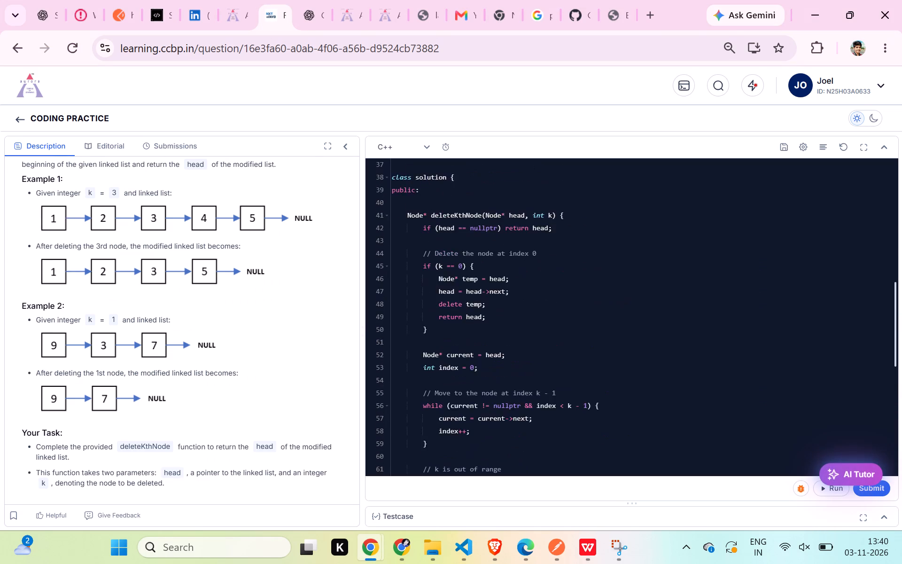
{"action": "scroll", "coordinate": [594, 404], "scroll_direction": "down", "scroll_amount": 1}
{"action": "scroll", "coordinate": [594, 404], "scroll_direction": "up", "scroll_amount": 1}
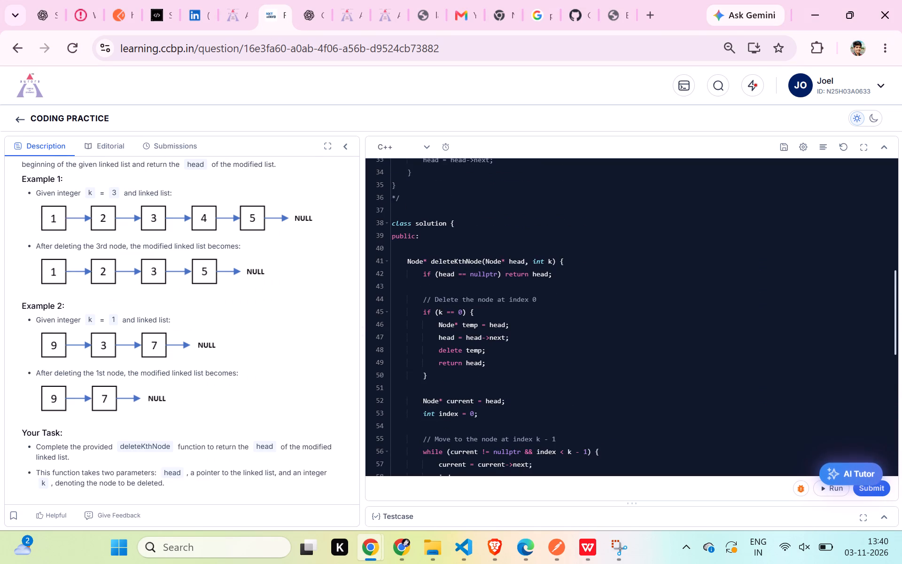
{"action": "scroll", "coordinate": [594, 404], "scroll_direction": "down", "scroll_amount": 3}
{"action": "scroll", "coordinate": [594, 404], "scroll_direction": "up", "scroll_amount": 1}
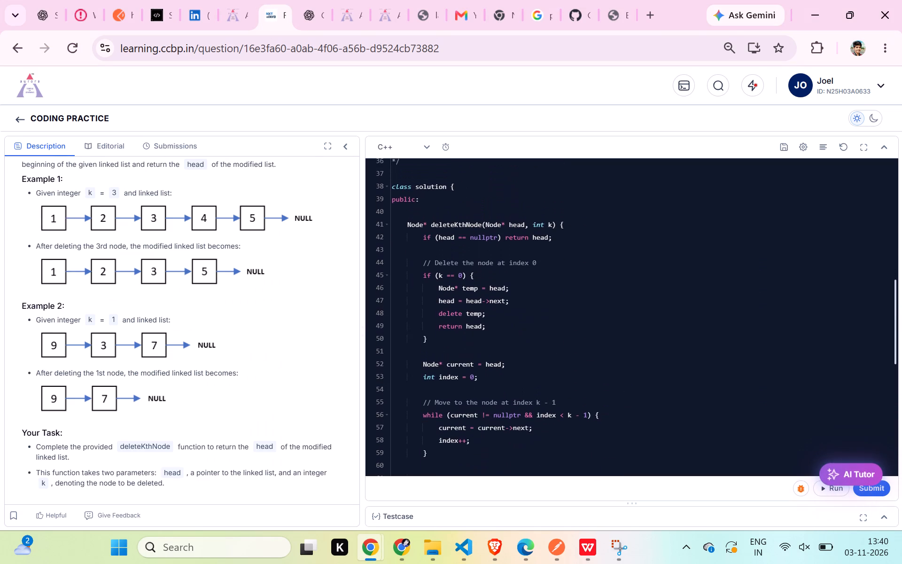
{"action": "scroll", "coordinate": [594, 404], "scroll_direction": "up", "scroll_amount": 1}
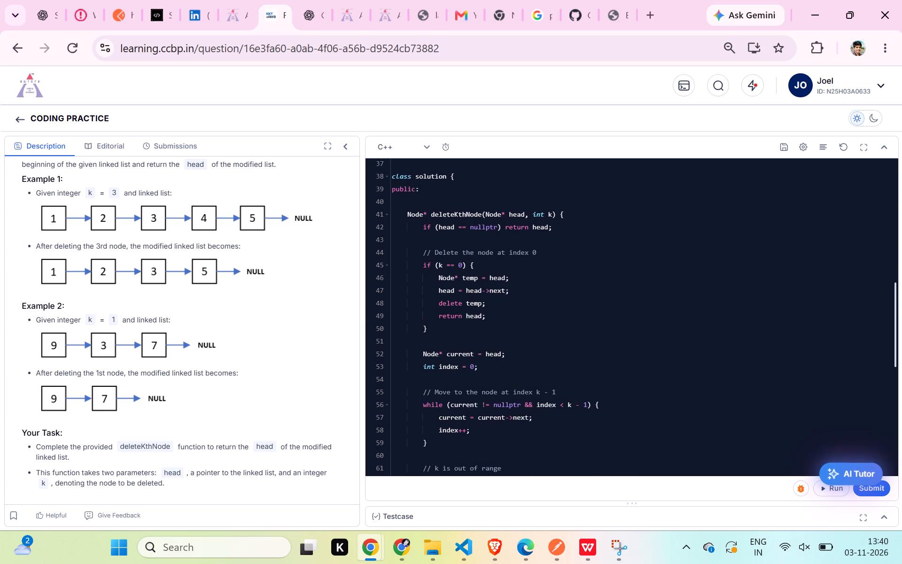
{"action": "scroll", "coordinate": [594, 404], "scroll_direction": "up", "scroll_amount": 1}
{"action": "scroll", "coordinate": [594, 404], "scroll_direction": "down", "scroll_amount": 6}
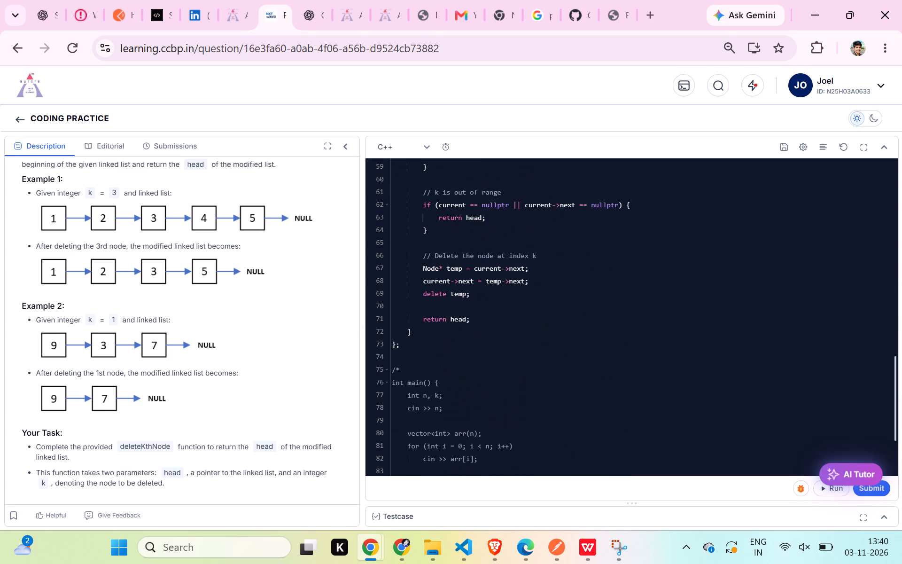
{"action": "scroll", "coordinate": [594, 404], "scroll_direction": "up", "scroll_amount": 4}
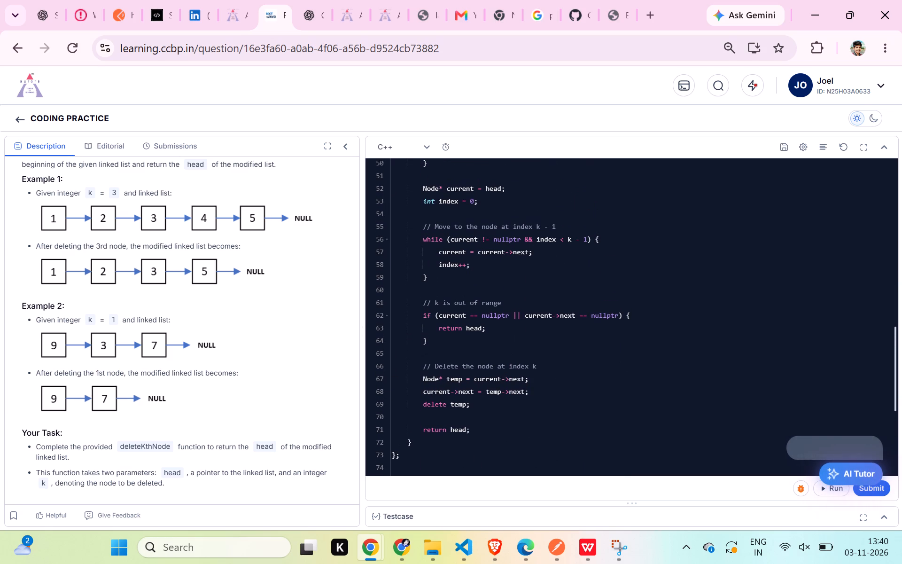
{"action": "key", "text": "shift+super+s"}
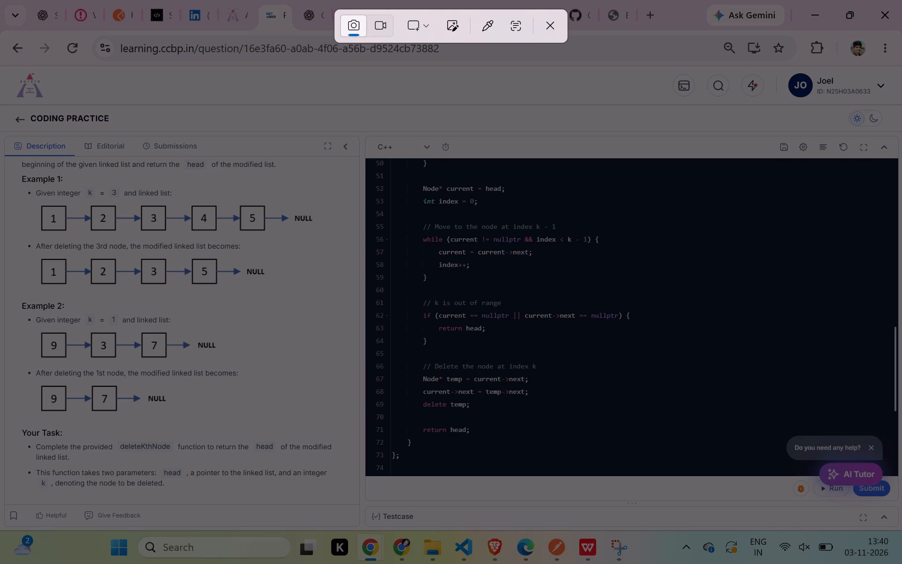
{"action": "left_click_drag", "start_coordinate": [0, 67], "coordinate": [901, 523]}
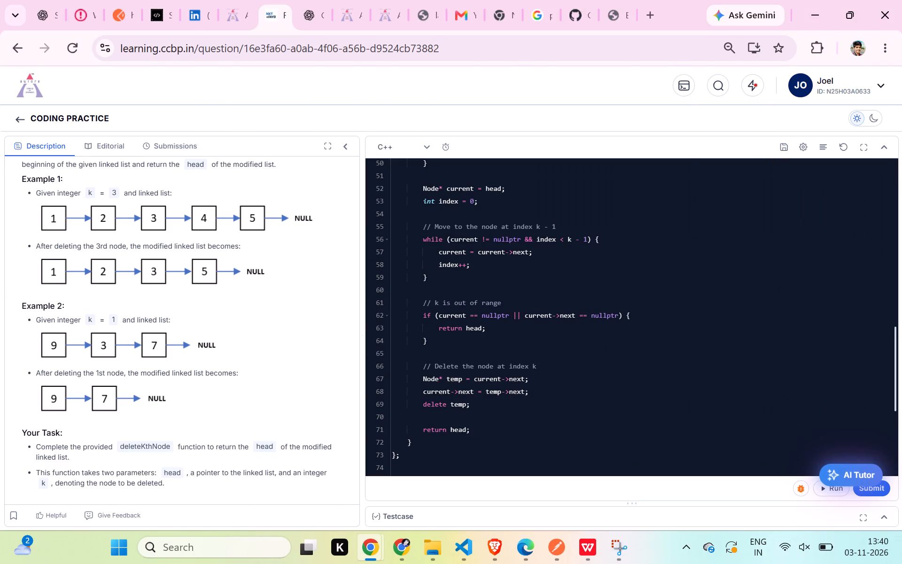
{"action": "left_click", "coordinate": [851, 389]}
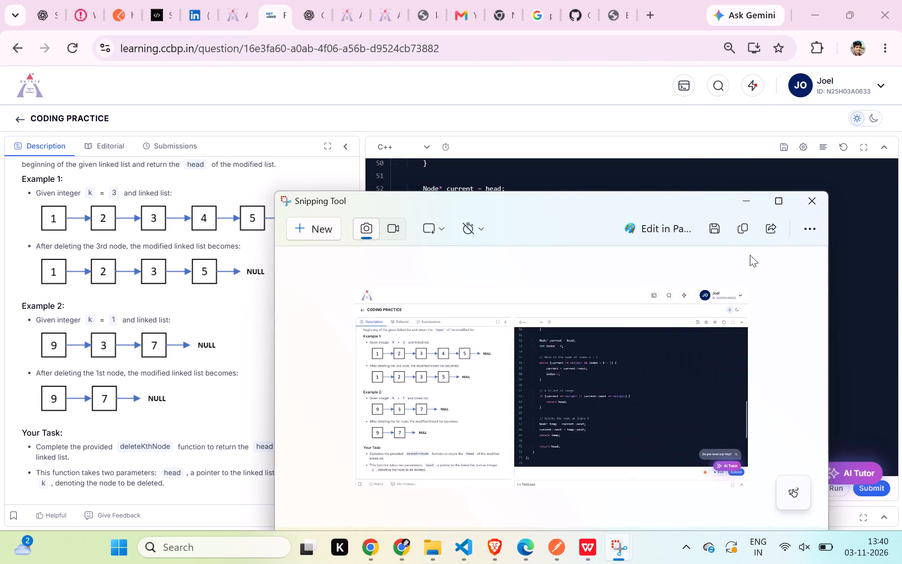
{"action": "left_click", "coordinate": [742, 232]}
{"action": "left_click", "coordinate": [753, 181]}
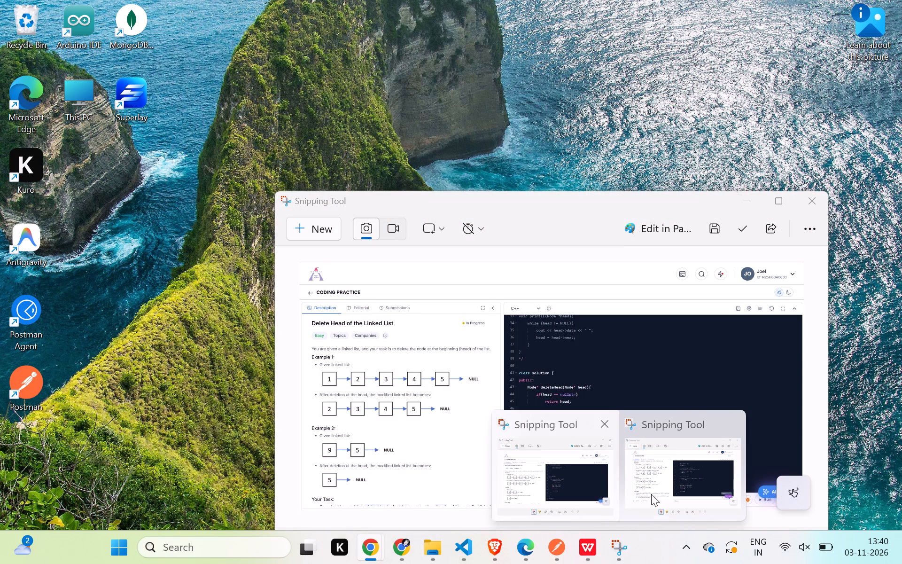
{"action": "left_click", "coordinate": [655, 494]}
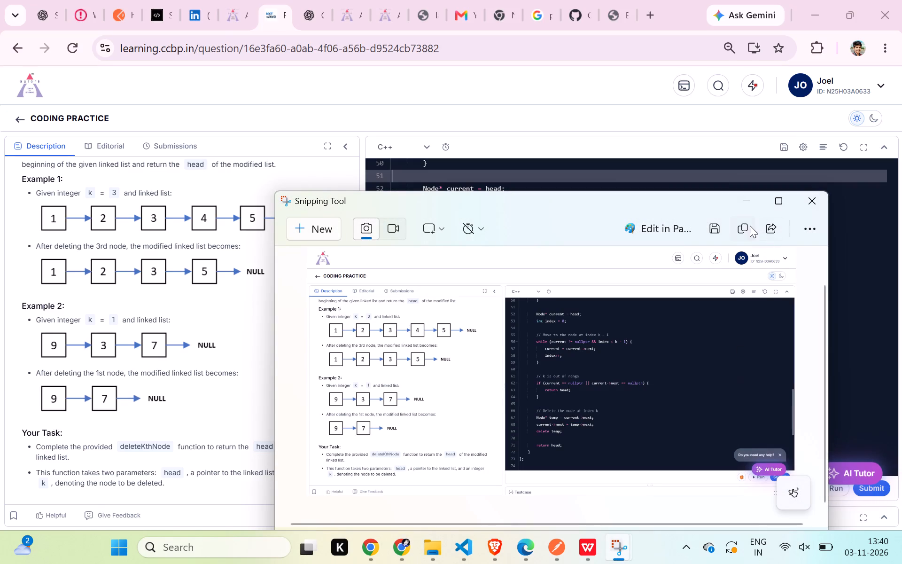
{"action": "left_click", "coordinate": [750, 226]}
{"action": "left_click", "coordinate": [745, 208]}
Paste the screenshot of the function's remaining code into the WPS Office report as the third Delete Kth Node image.
{"action": "key", "text": "alt+Tab"}
{"action": "key", "text": "alt+Tab"}
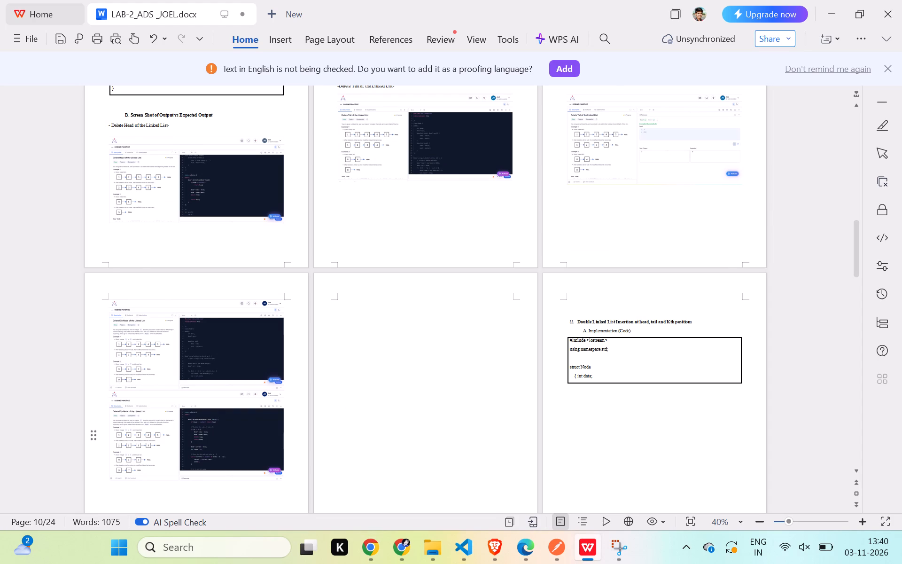
{"action": "key", "text": "ctrl+v"}
Examine the three Delete Kth Node screenshots and the layout of the surrounding pages in the report.
{"action": "scroll", "coordinate": [253, 422], "scroll_direction": "down", "scroll_amount": 2}
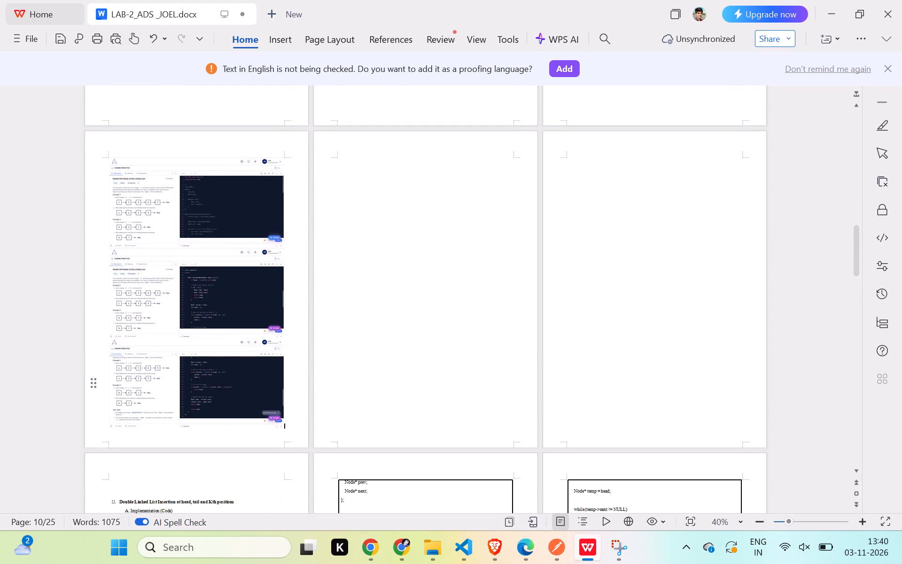
{"action": "scroll", "coordinate": [247, 422], "scroll_direction": "up", "scroll_amount": 2}
{"action": "left_click", "coordinate": [132, 225]}
{"action": "left_click", "coordinate": [132, 225]}
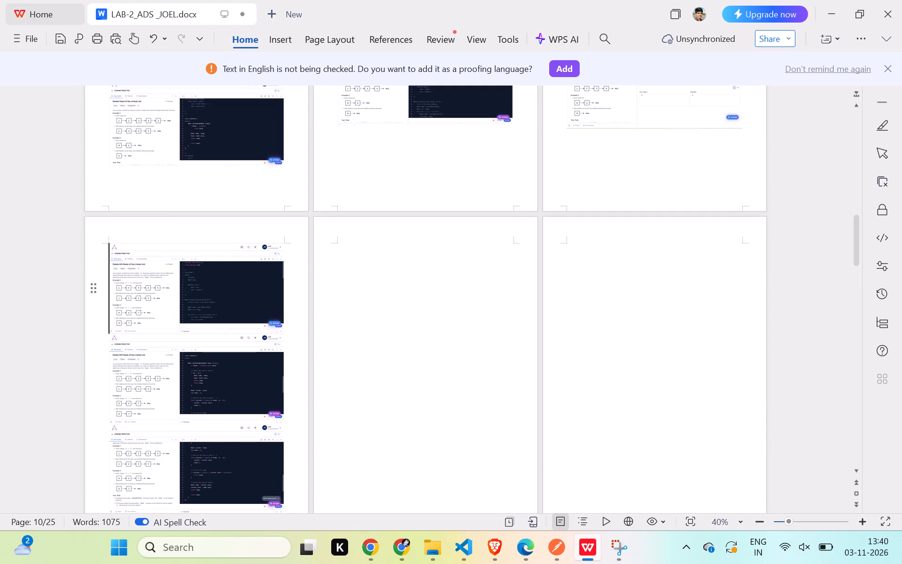
{"action": "scroll", "coordinate": [284, 417], "scroll_direction": "down", "scroll_amount": 1}
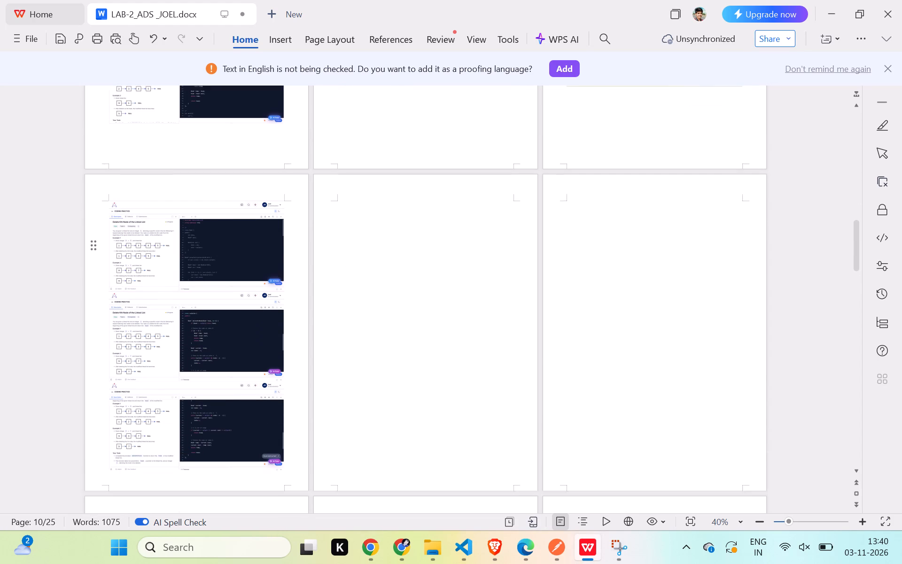
{"action": "scroll", "coordinate": [284, 417], "scroll_direction": "up", "scroll_amount": 2}
{"action": "scroll", "coordinate": [159, 417], "scroll_direction": "up", "scroll_amount": 3, "text": "ctrl"}
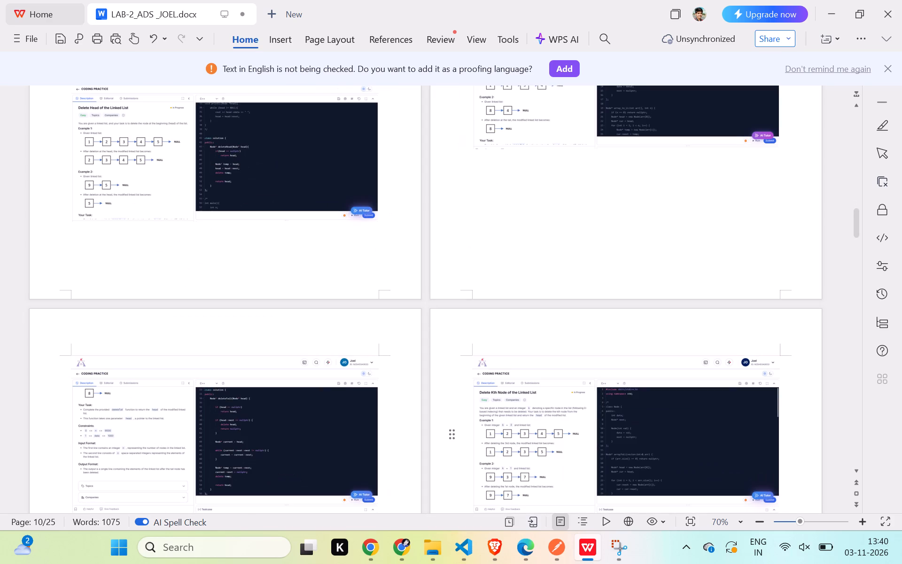
{"action": "scroll", "coordinate": [159, 417], "scroll_direction": "left", "scroll_amount": 1}
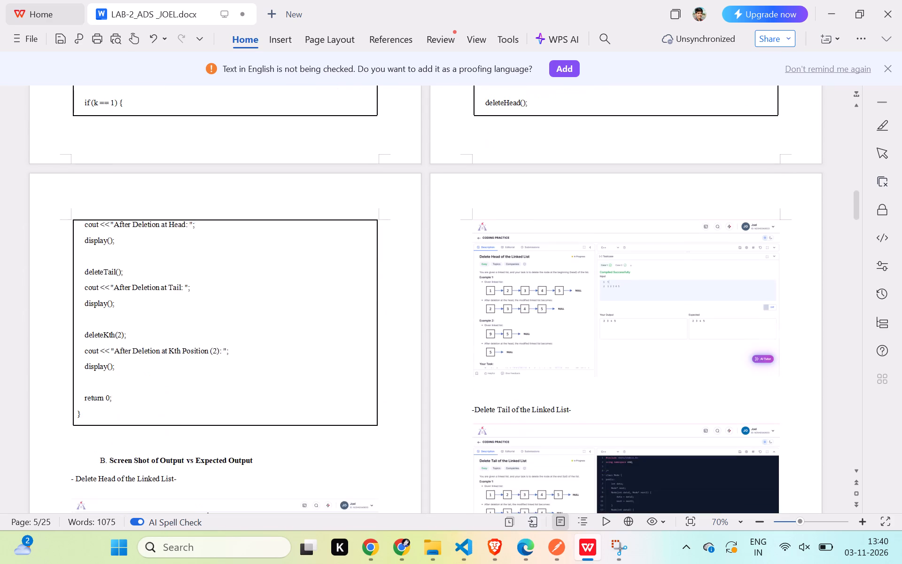
{"action": "scroll", "coordinate": [159, 417], "scroll_direction": "left", "scroll_amount": 1}
{"action": "scroll", "coordinate": [159, 417], "scroll_direction": "down", "scroll_amount": 4}
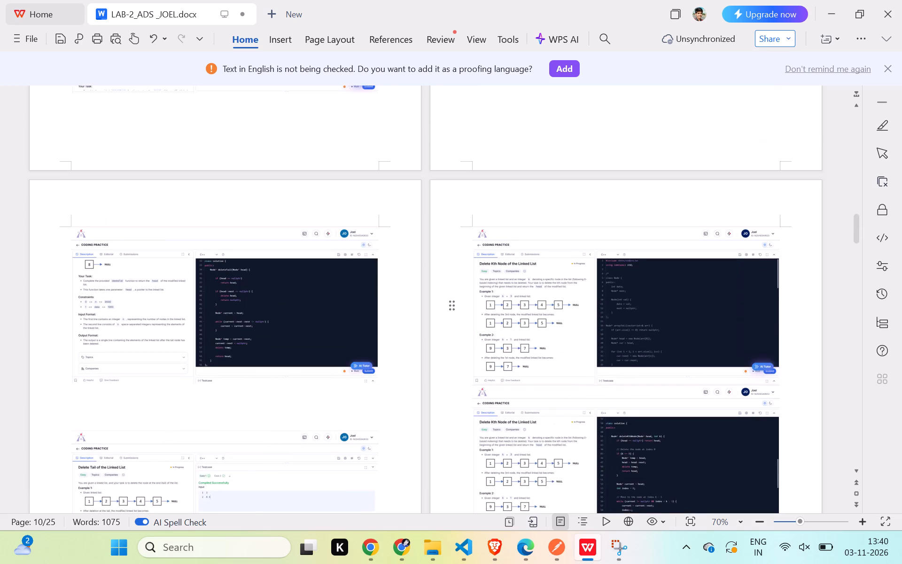
{"action": "scroll", "coordinate": [157, 418], "scroll_direction": "down", "scroll_amount": 4, "text": "ctrl"}
{"action": "scroll", "coordinate": [157, 418], "scroll_direction": "left", "scroll_amount": 1}
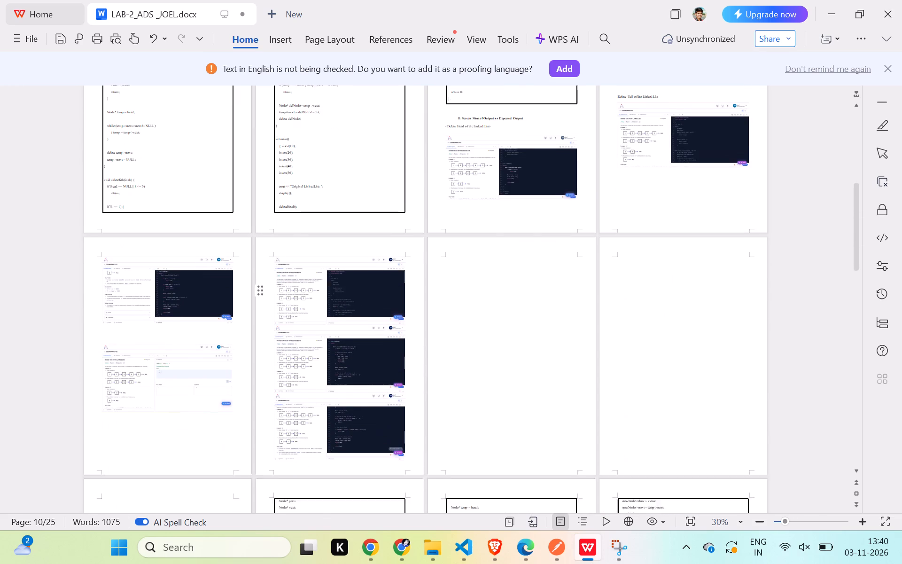
{"action": "scroll", "coordinate": [435, 435], "scroll_direction": "left", "scroll_amount": 1}
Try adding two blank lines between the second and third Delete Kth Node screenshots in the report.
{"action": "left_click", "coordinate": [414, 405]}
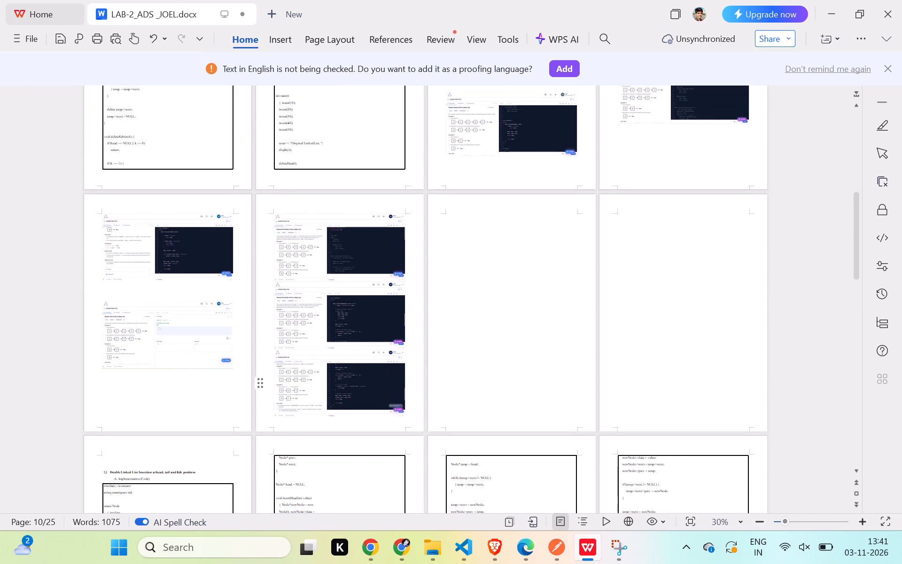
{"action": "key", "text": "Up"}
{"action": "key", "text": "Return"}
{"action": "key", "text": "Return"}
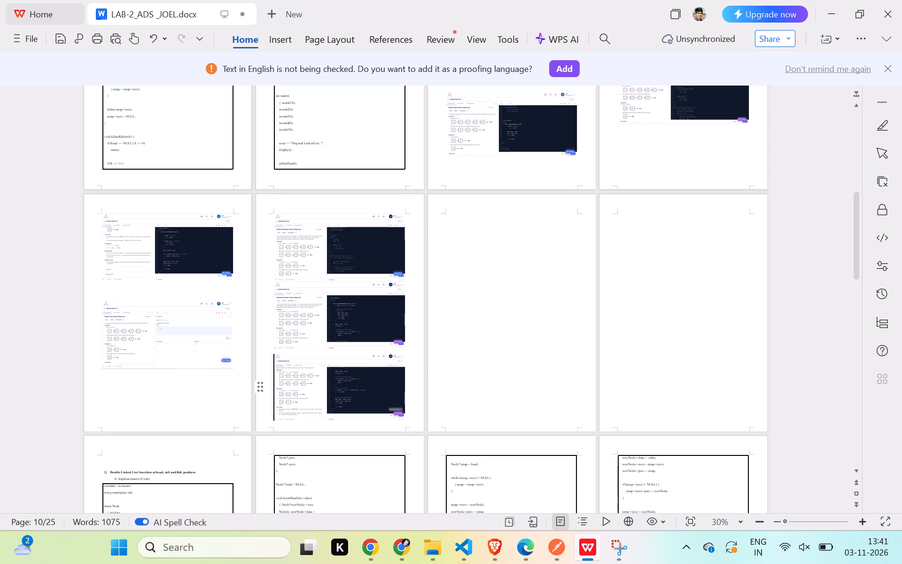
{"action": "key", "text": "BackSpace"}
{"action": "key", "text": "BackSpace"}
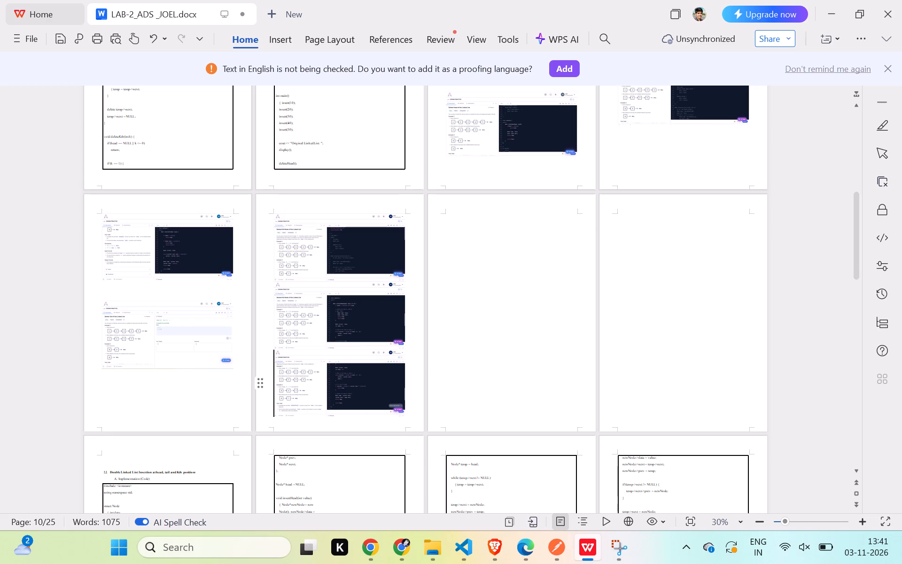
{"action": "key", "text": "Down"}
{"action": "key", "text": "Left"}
Switch to Chrome and enlarge the Testcase area over the code editor to show the Delete Kth Node output beside the expected output.
{"action": "key", "text": "alt+Tab"}
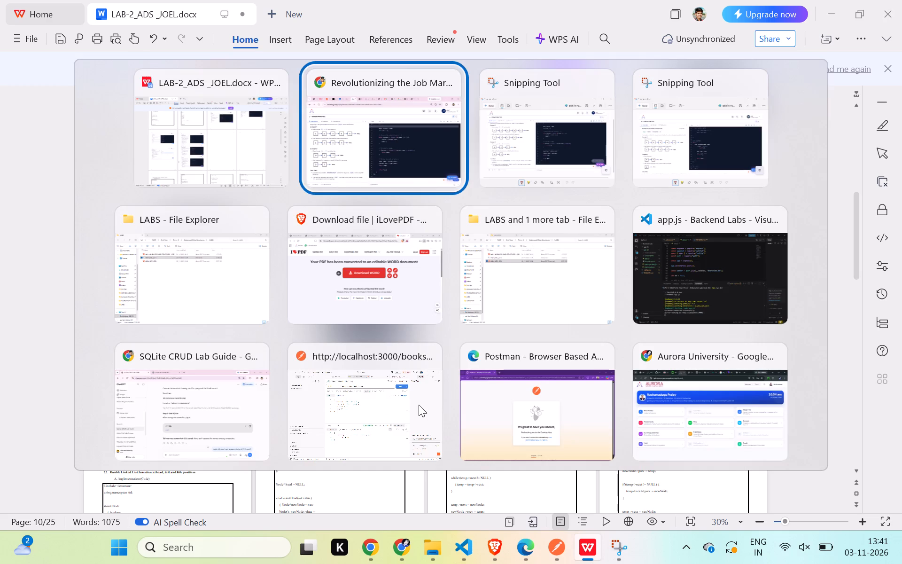
{"action": "key", "text": "alt+Tab"}
{"action": "key", "text": "alt+Tab"}
{"action": "key", "text": "alt+Left"}
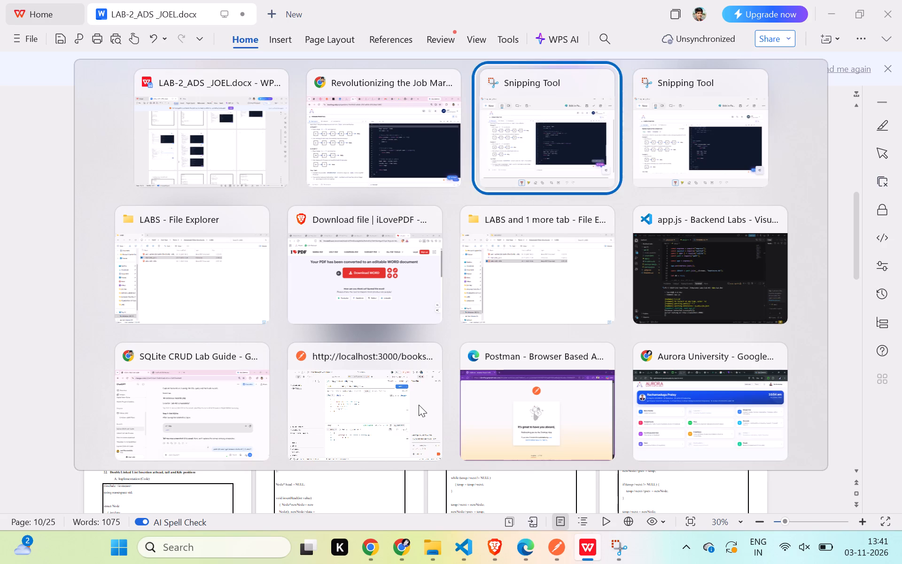
{"action": "key", "text": "alt+Left"}
{"action": "scroll", "coordinate": [523, 436], "scroll_direction": "down", "scroll_amount": 2}
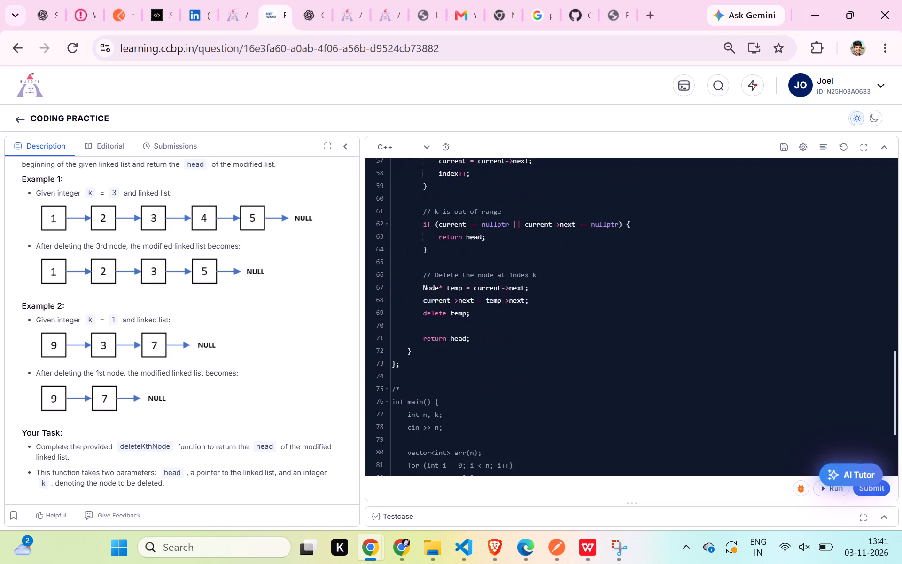
{"action": "scroll", "coordinate": [522, 439], "scroll_direction": "down", "scroll_amount": 10}
{"action": "left_click", "coordinate": [669, 499]}
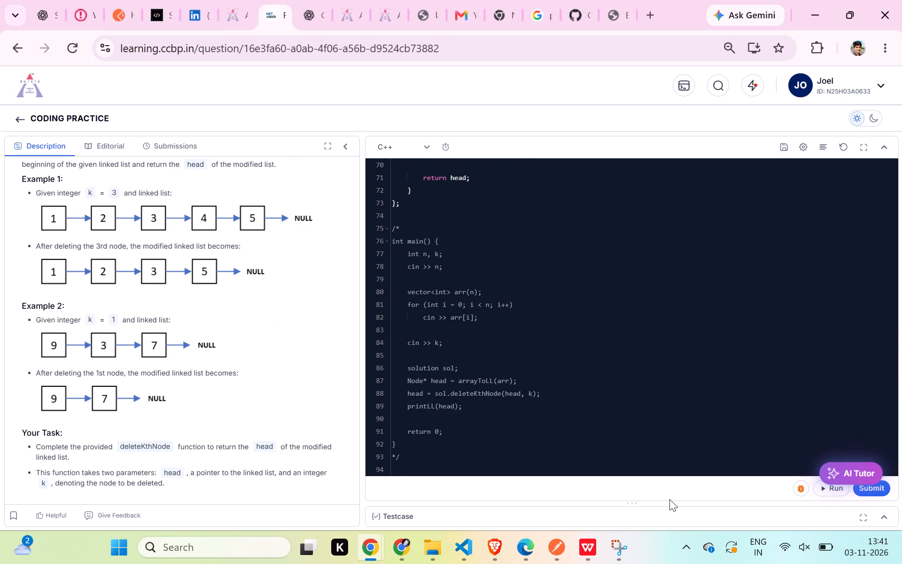
{"action": "left_click_drag", "start_coordinate": [659, 506], "coordinate": [645, 178]}
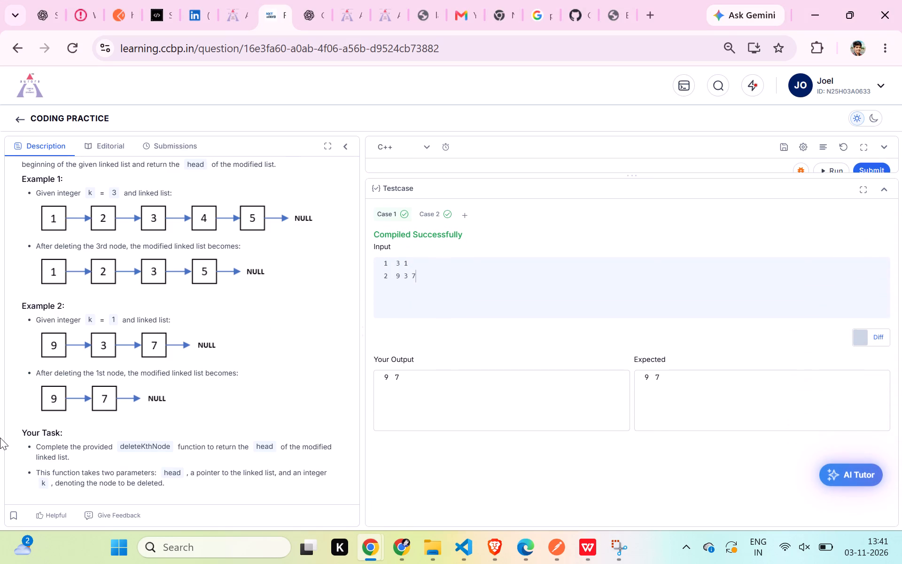
Capture and copy a screenshot of the Delete Kth Node problem description beside its test case output and expected output.
{"action": "scroll", "coordinate": [148, 348], "scroll_direction": "down", "scroll_amount": 6}
{"action": "scroll", "coordinate": [148, 348], "scroll_direction": "up", "scroll_amount": 9}
{"action": "scroll", "coordinate": [148, 348], "scroll_direction": "down", "scroll_amount": 7}
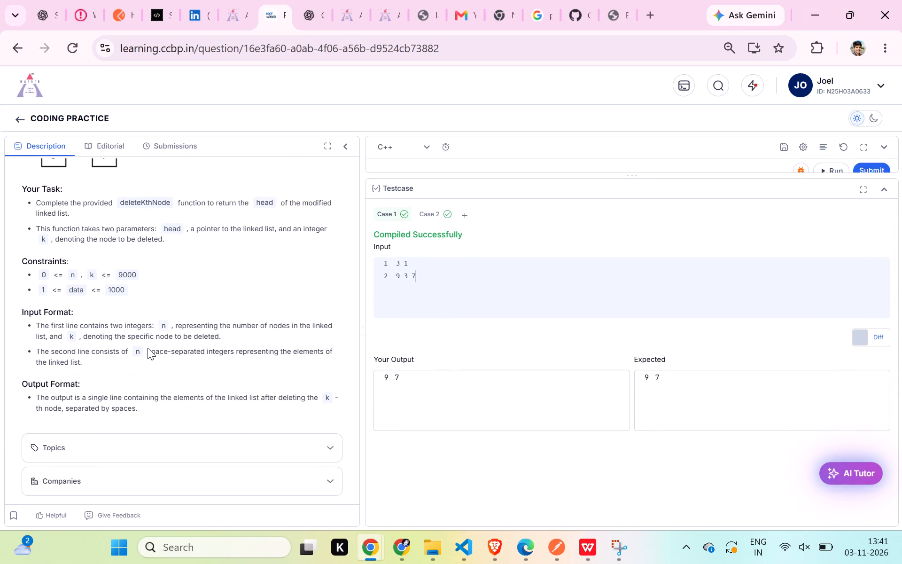
{"action": "scroll", "coordinate": [148, 348], "scroll_direction": "up", "scroll_amount": 7}
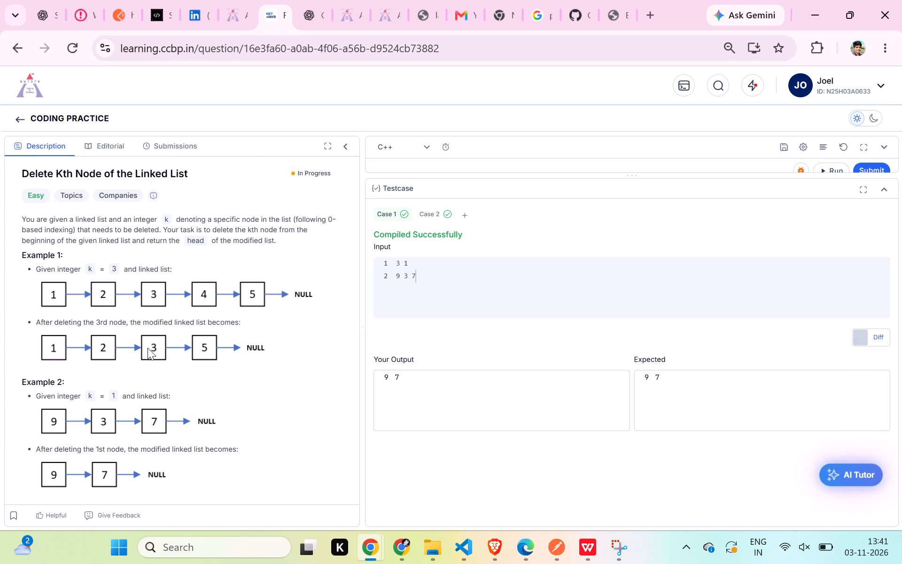
{"action": "scroll", "coordinate": [148, 348], "scroll_direction": "up", "scroll_amount": 1}
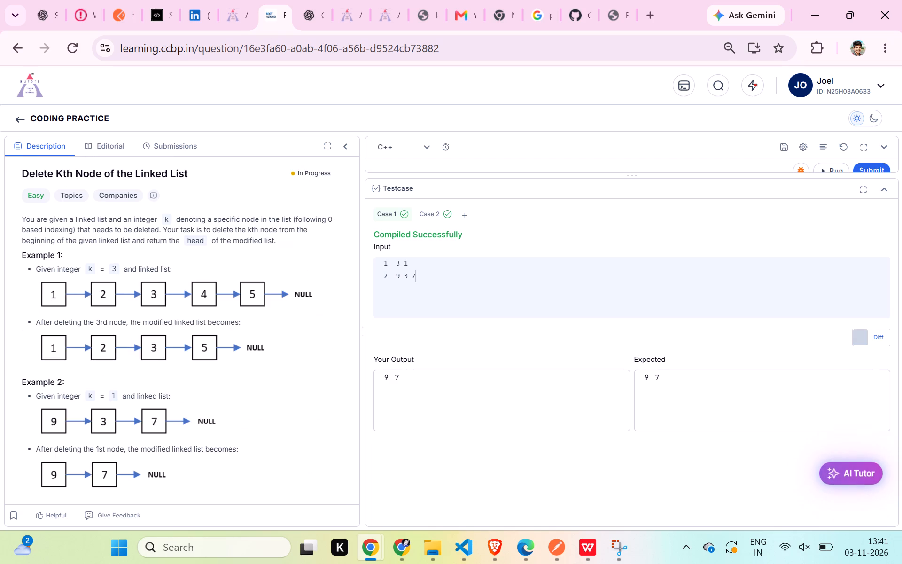
{"action": "key", "text": "shift+super+s"}
{"action": "left_click_drag", "start_coordinate": [0, 67], "coordinate": [223, 131]}
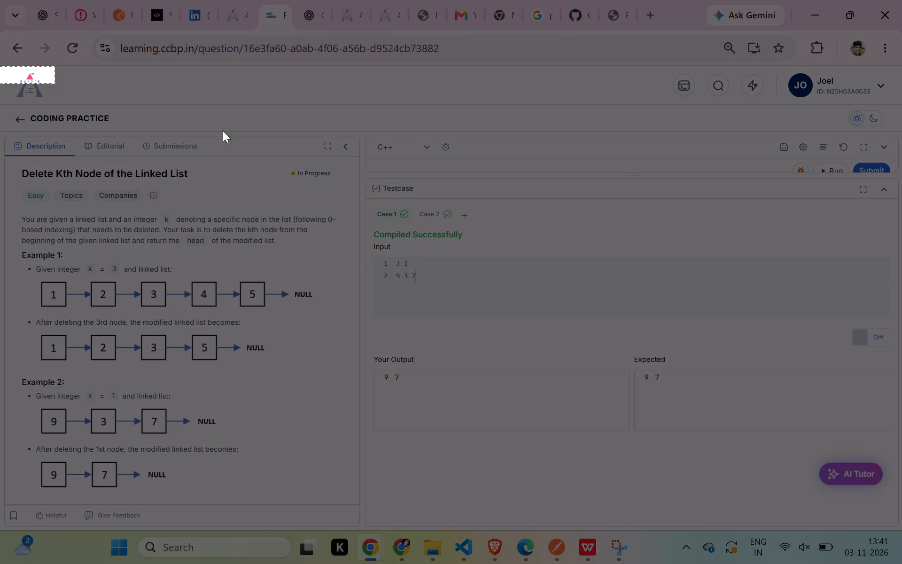
{"action": "left_click_drag", "start_coordinate": [223, 131], "coordinate": [901, 527]}
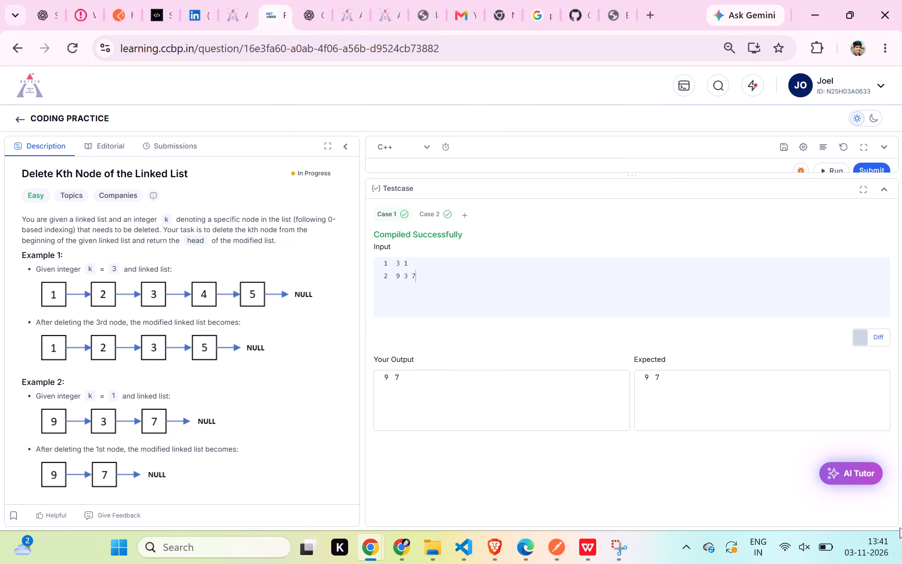
{"action": "left_click", "coordinate": [729, 332]}
{"action": "left_click", "coordinate": [732, 238]}
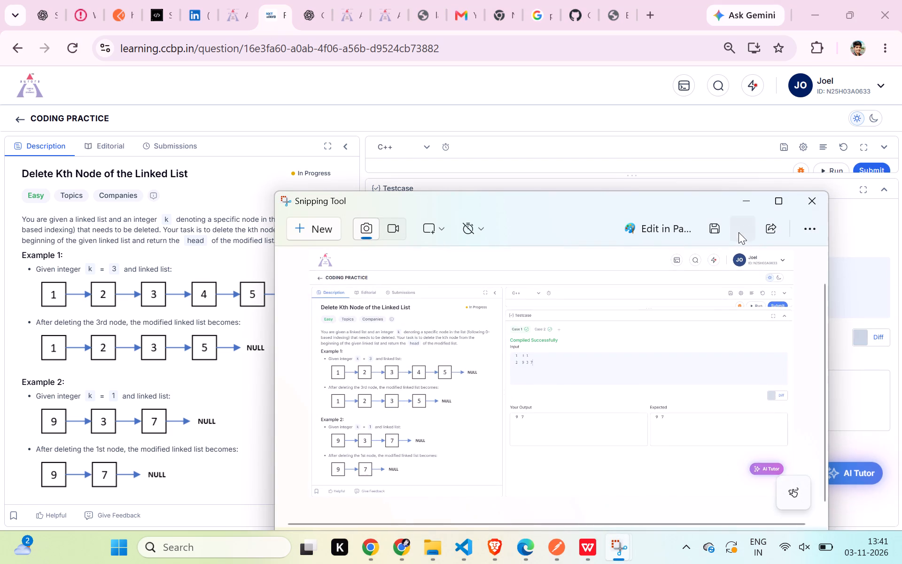
{"action": "left_click", "coordinate": [742, 202]}
Switch to the WPS Office report and paste the output screenshot after the third Delete Kth Node image.
{"action": "key", "text": "alt+Tab"}
{"action": "key", "text": "alt+Tab"}
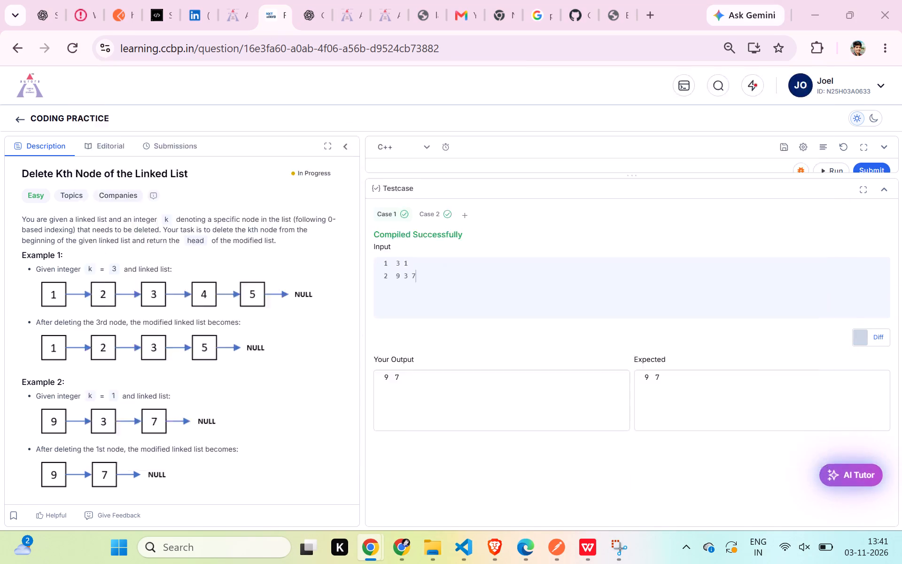
{"action": "key", "text": "ctrl+v"}
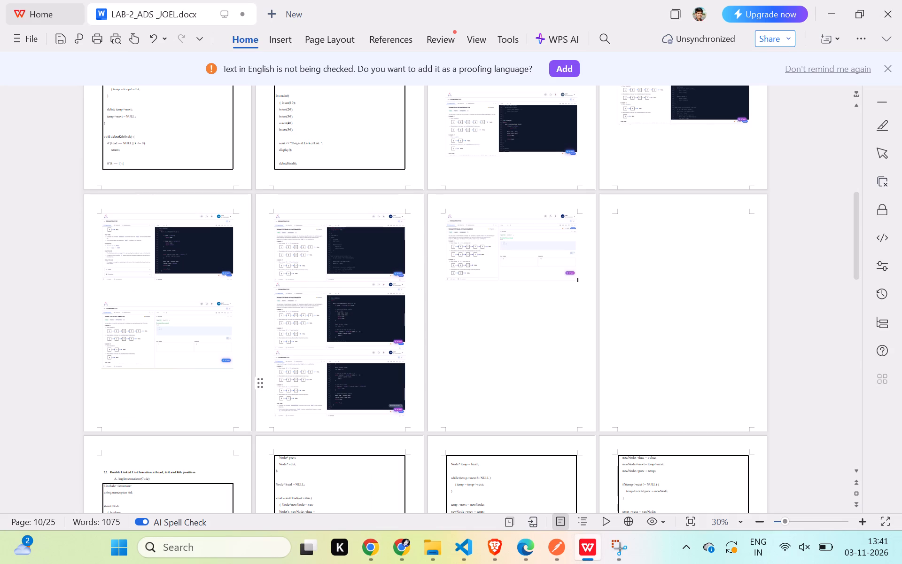
Insert an empty caption line above the first Delete Kth Node screenshot in the report.
{"action": "left_click", "coordinate": [289, 202]}
{"action": "key", "text": "Return"}
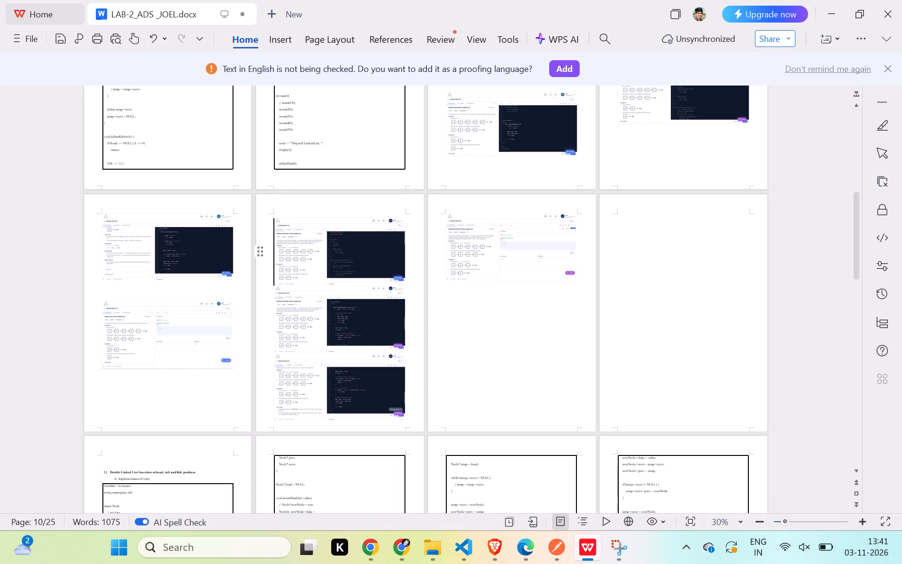
{"action": "key", "text": "Up"}
Enter the caption "-Delete Kth Node of the Linked List-" above the first Delete Kth Node screenshot, with a blank line beneath it.
{"action": "scroll", "coordinate": [315, 214], "scroll_direction": "up", "scroll_amount": 3, "text": "ctrl"}
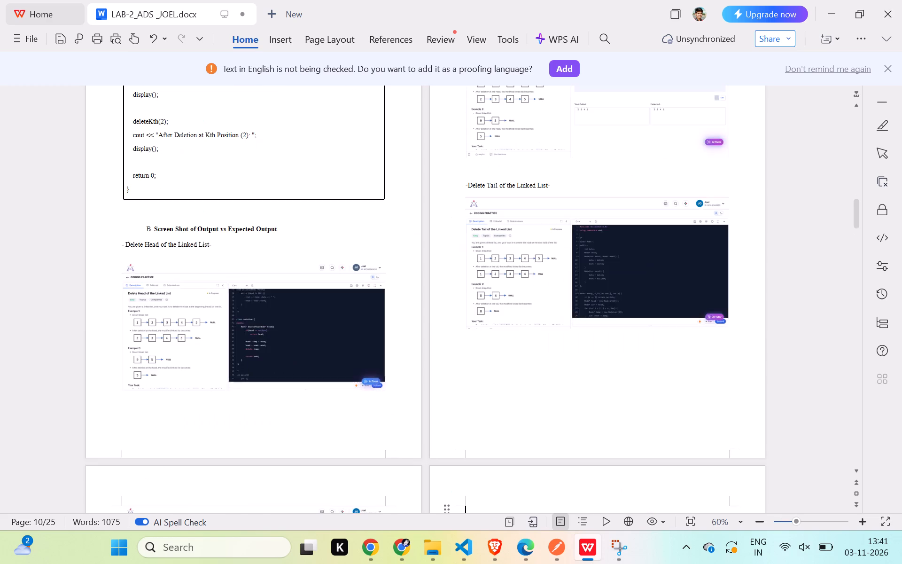
{"action": "scroll", "coordinate": [315, 214], "scroll_direction": "down", "scroll_amount": 4}
{"action": "scroll", "coordinate": [315, 214], "scroll_direction": "up", "scroll_amount": 6, "text": "ctrl"}
{"action": "scroll", "coordinate": [315, 214], "scroll_direction": "up", "scroll_amount": 3}
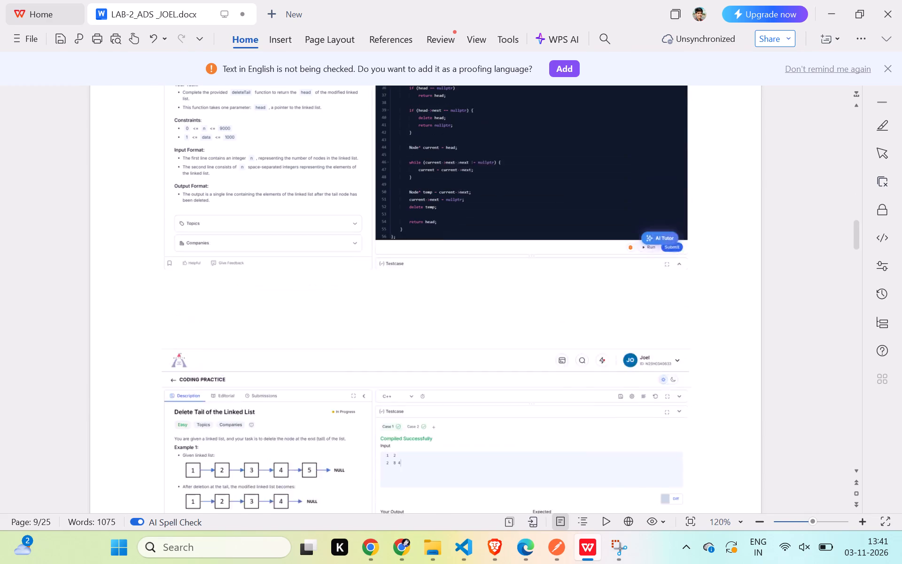
{"action": "scroll", "coordinate": [315, 214], "scroll_direction": "up", "scroll_amount": 3}
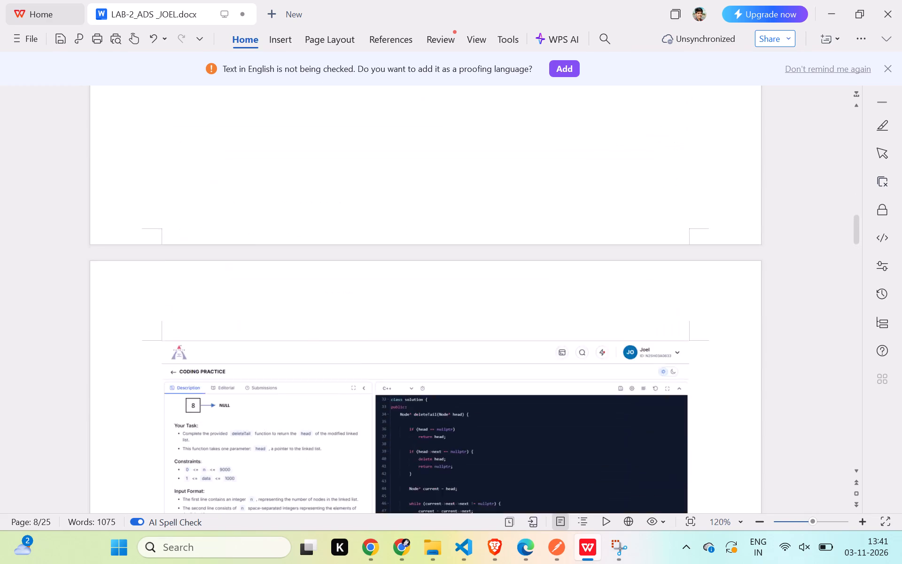
{"action": "scroll", "coordinate": [315, 214], "scroll_direction": "up", "scroll_amount": 1}
{"action": "scroll", "coordinate": [315, 214], "scroll_direction": "down", "scroll_amount": 7}
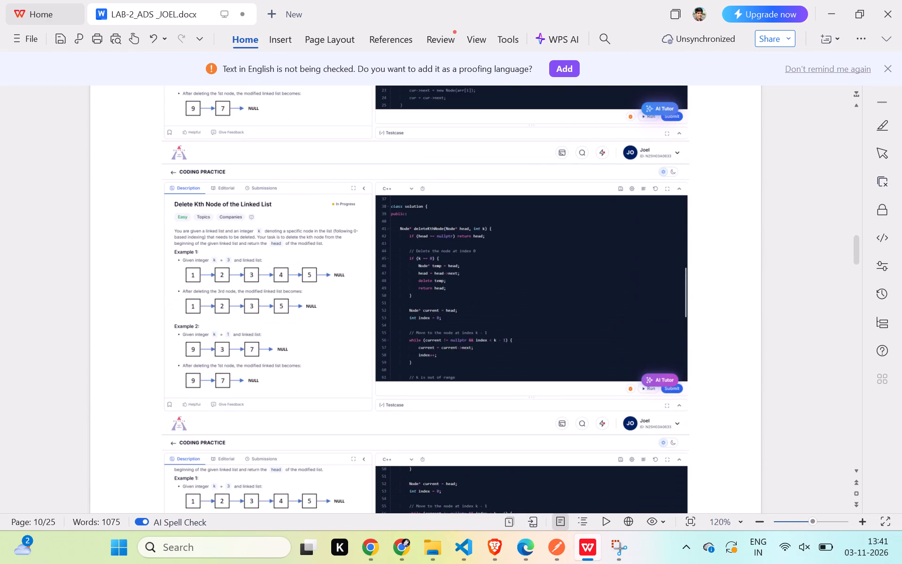
{"action": "scroll", "coordinate": [315, 214], "scroll_direction": "up", "scroll_amount": 1}
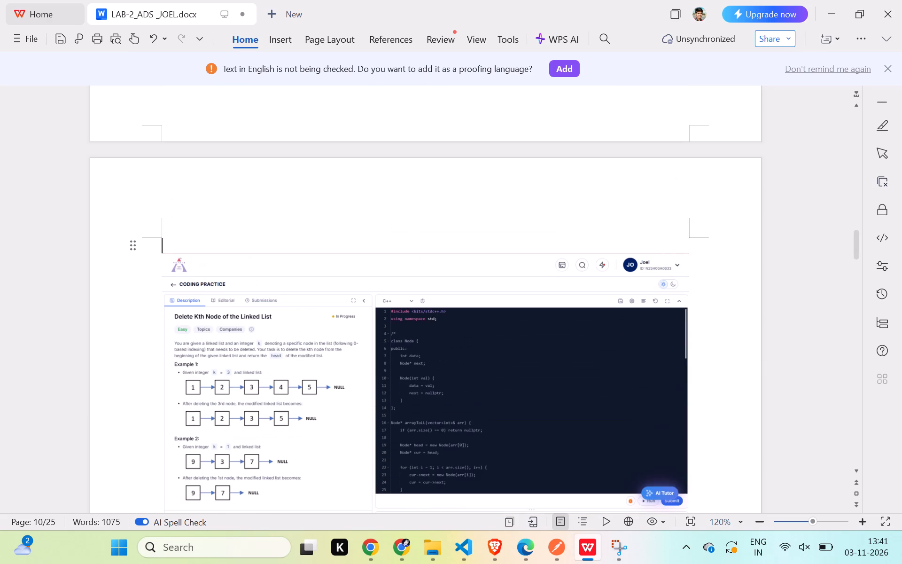
{"action": "type", "text": "-d"}
{"action": "key", "text": "BackSpace"}
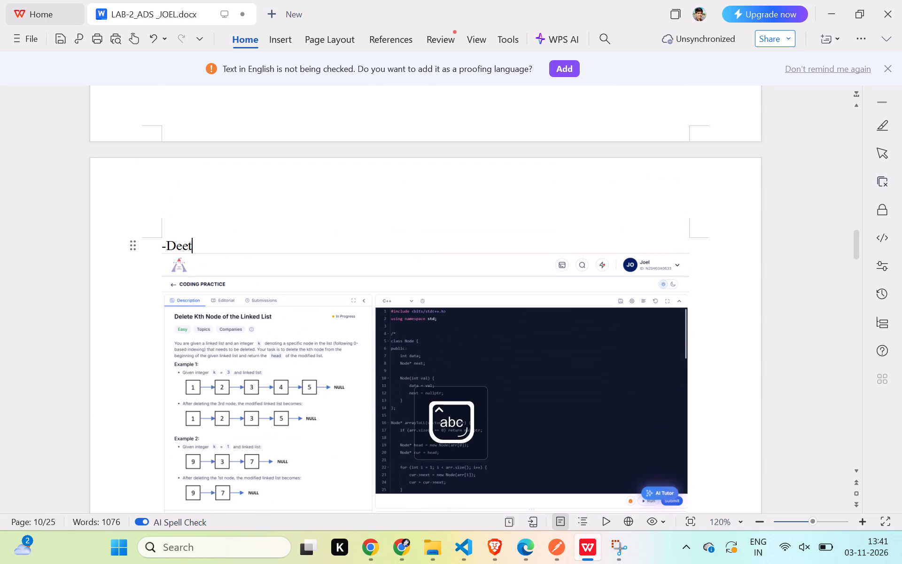
{"action": "key", "text": "BackSpace"}
{"action": "key", "text": "BackSpace"}
{"action": "type", "text": "lete t"}
{"action": "key", "text": "BackSpace"}
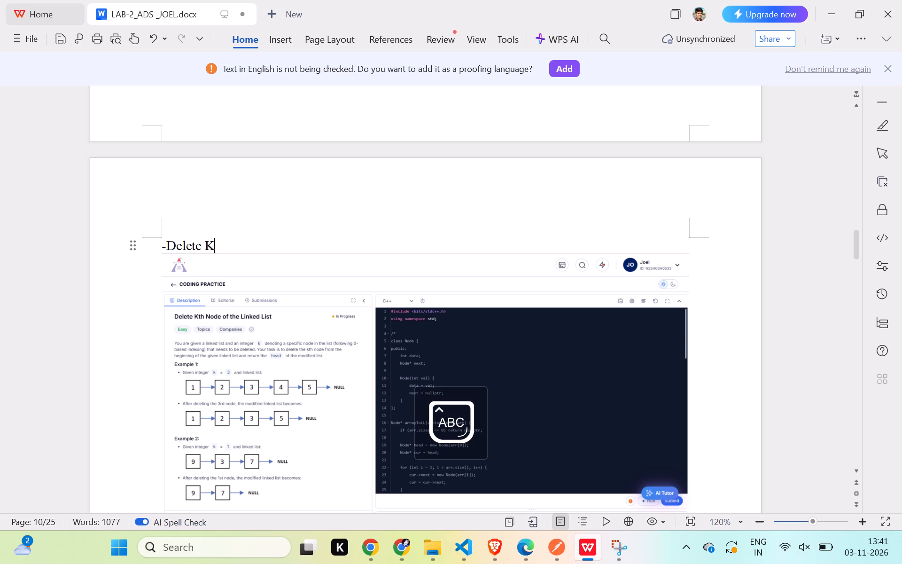
{"action": "type", "text": "th"}
{"action": "key", "text": "space"}
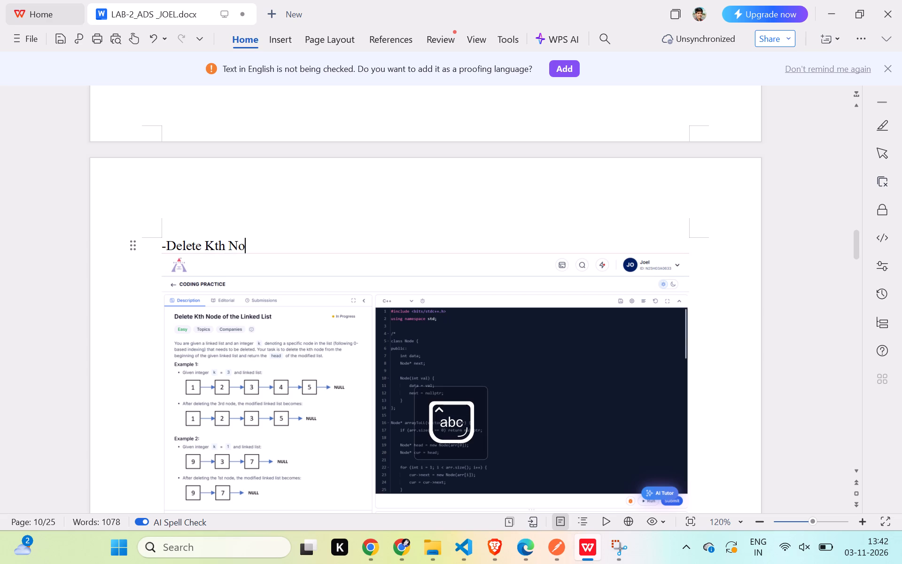
{"action": "key", "text": "BackSpace"}
{"action": "type", "text": "f the"}
{"action": "key", "text": "space"}
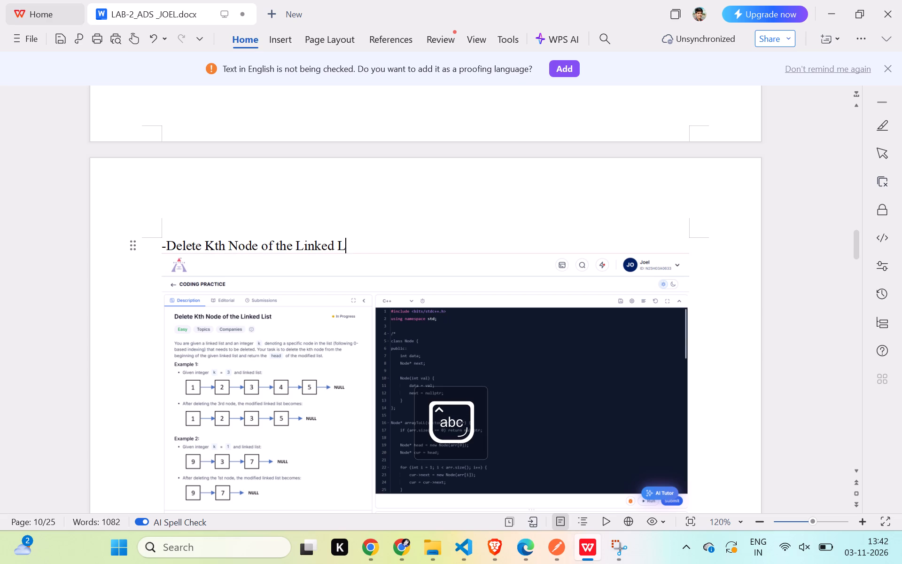
{"action": "key", "text": "BackSpace"}
{"action": "key", "text": "BackSpace"}
{"action": "type", "text": "st"}
{"action": "key", "text": "Return"}
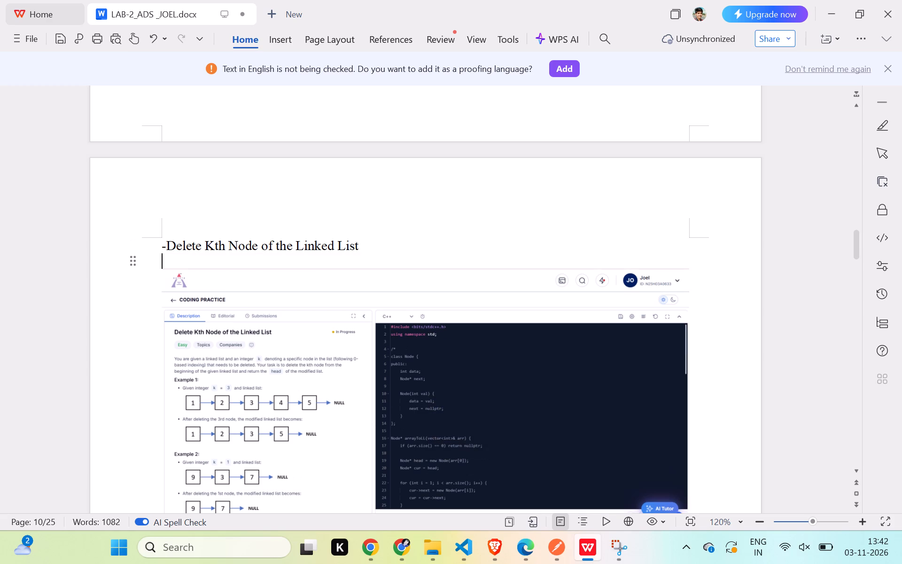
{"action": "left_click", "coordinate": [373, 251]}
{"action": "key", "text": "minus"}
Check the layout of the captioned Delete Kth Node code screenshots and the output screenshot in the report.
{"action": "scroll", "coordinate": [373, 251], "scroll_direction": "down", "scroll_amount": 2}
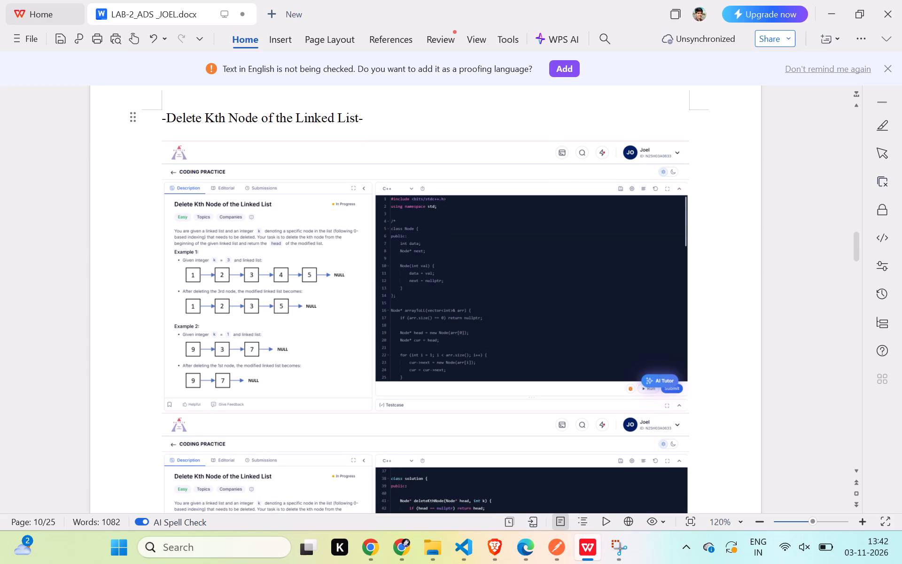
{"action": "scroll", "coordinate": [373, 251], "scroll_direction": "down", "scroll_amount": 4}
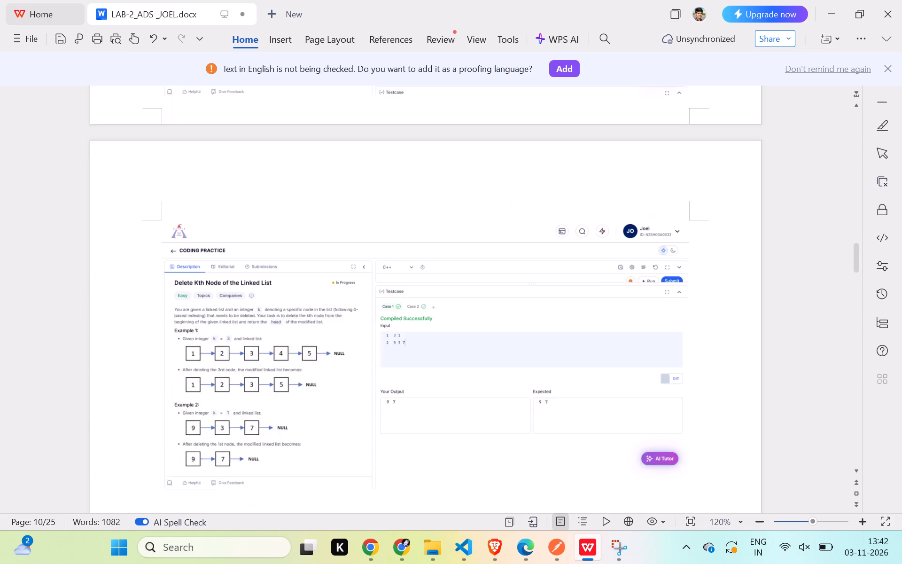
{"action": "scroll", "coordinate": [373, 251], "scroll_direction": "down", "scroll_amount": 1}
{"action": "scroll", "coordinate": [373, 251], "scroll_direction": "down", "scroll_amount": 3, "text": "ctrl"}
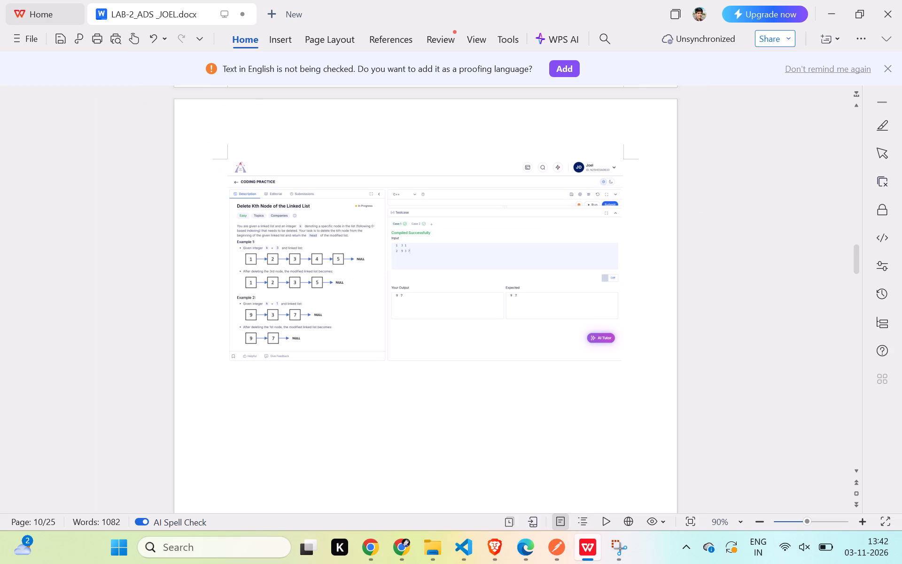
{"action": "left_click", "coordinate": [638, 332]}
Switch to Chrome and submit the C++ solution for Delete Kth Node of the Linked List.
{"action": "key", "text": "alt+Tab"}
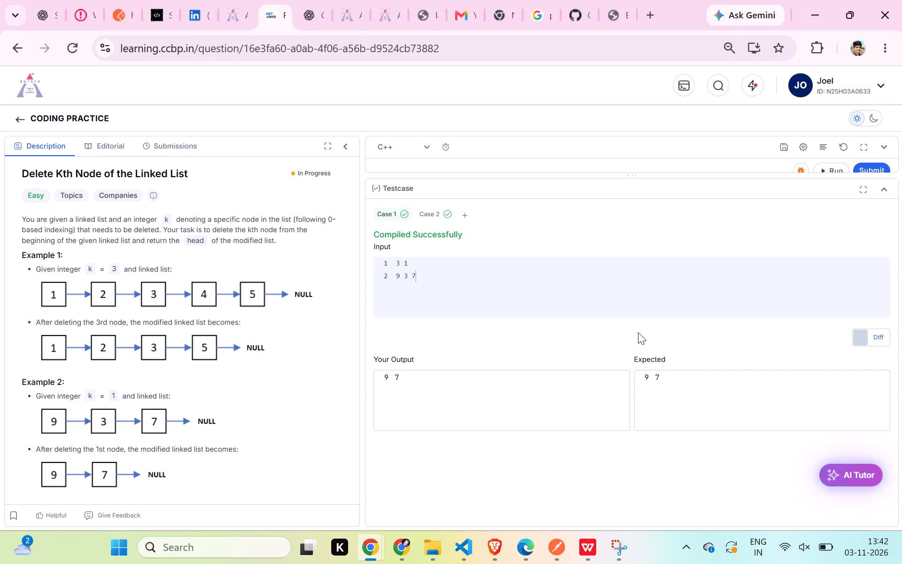
{"action": "scroll", "coordinate": [638, 332], "scroll_direction": "down", "scroll_amount": 3}
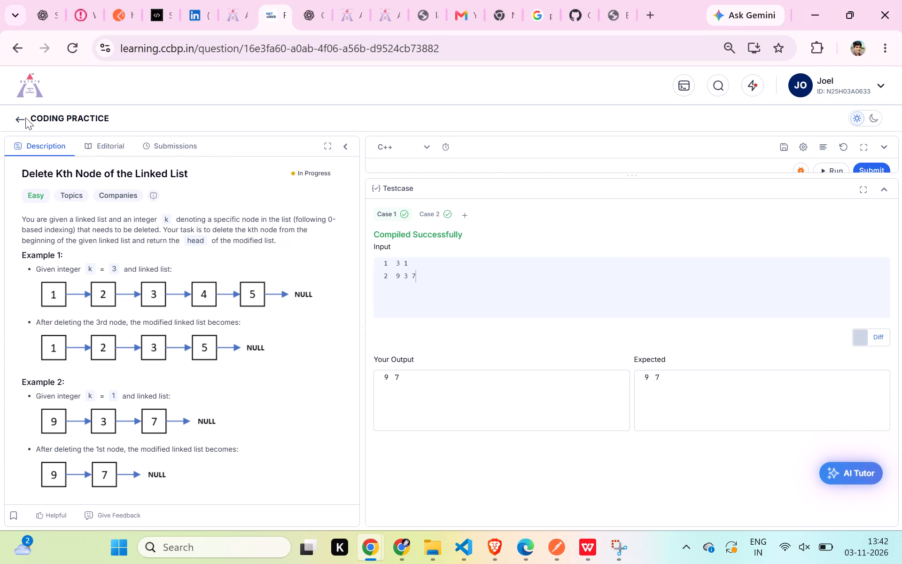
{"action": "left_click", "coordinate": [25, 117]}
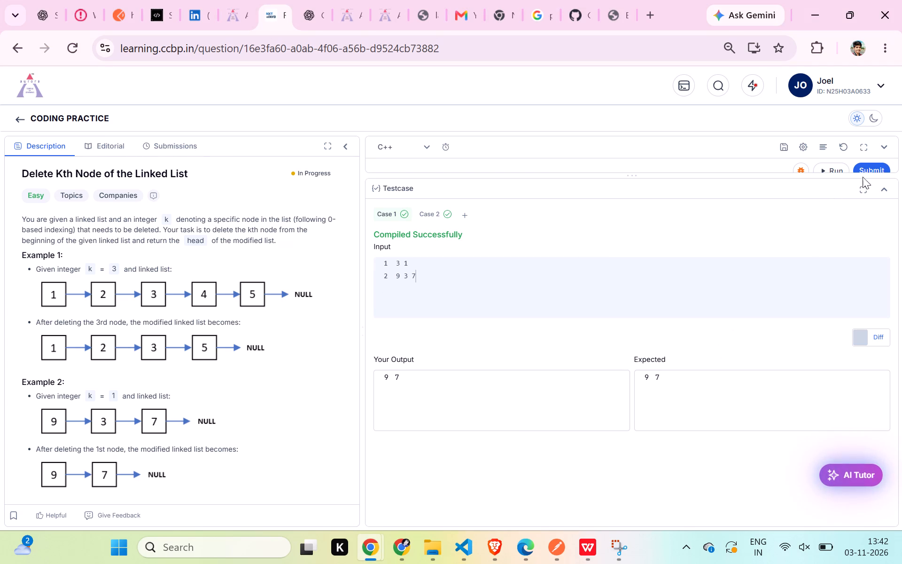
{"action": "left_click", "coordinate": [871, 165]}
{"action": "left_click", "coordinate": [872, 167]}
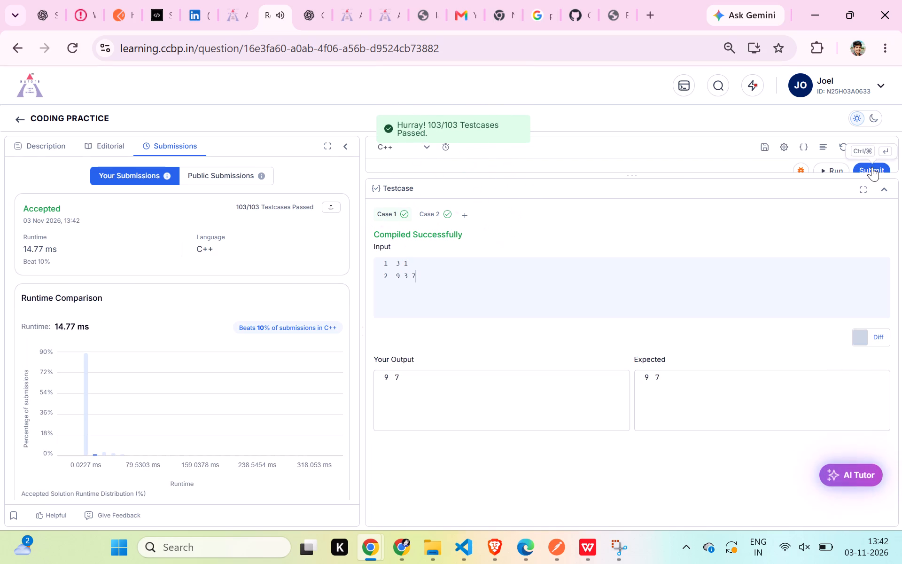
Examine the Delete Kth Node submission's result, runtime comparison and submissions list.
{"action": "scroll", "coordinate": [868, 167], "scroll_direction": "up", "scroll_amount": 1}
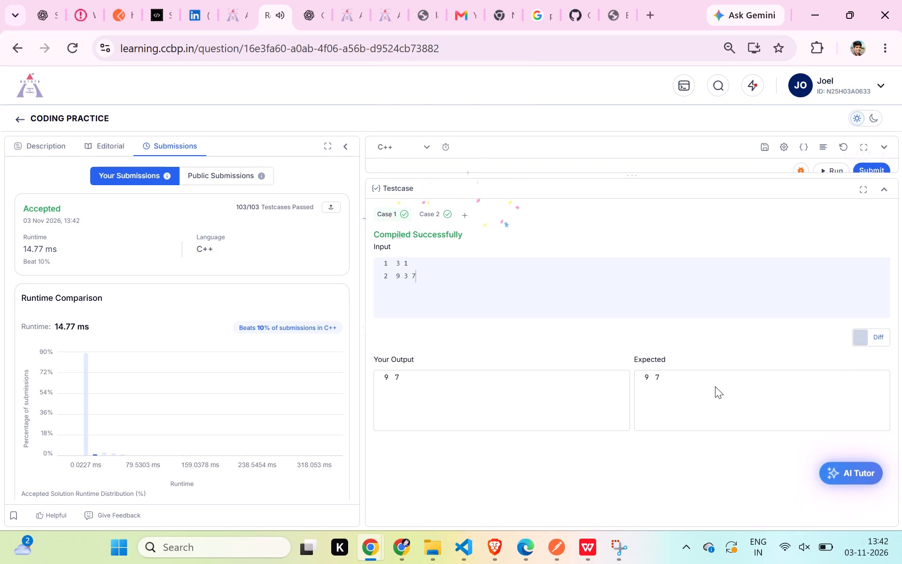
{"action": "scroll", "coordinate": [149, 416], "scroll_direction": "down", "scroll_amount": 5}
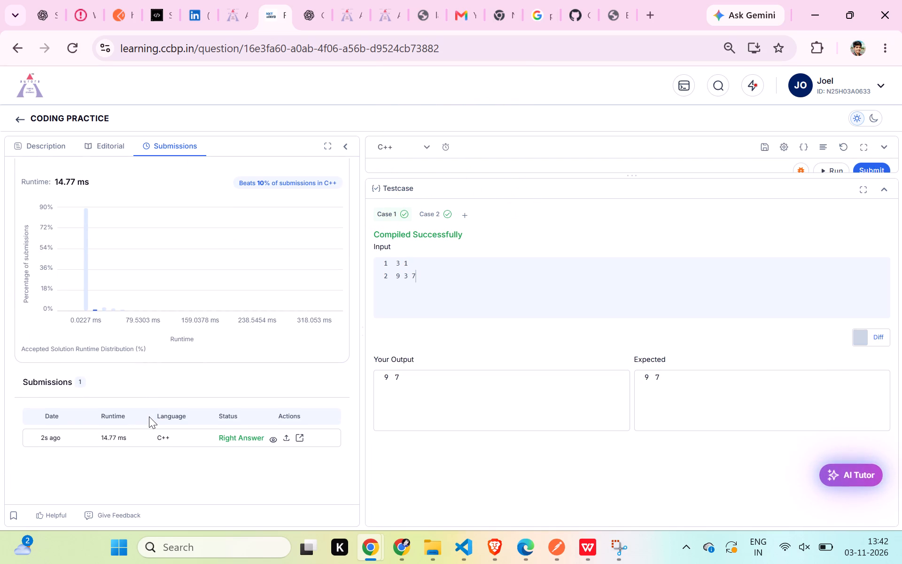
{"action": "scroll", "coordinate": [128, 304], "scroll_direction": "up", "scroll_amount": 2}
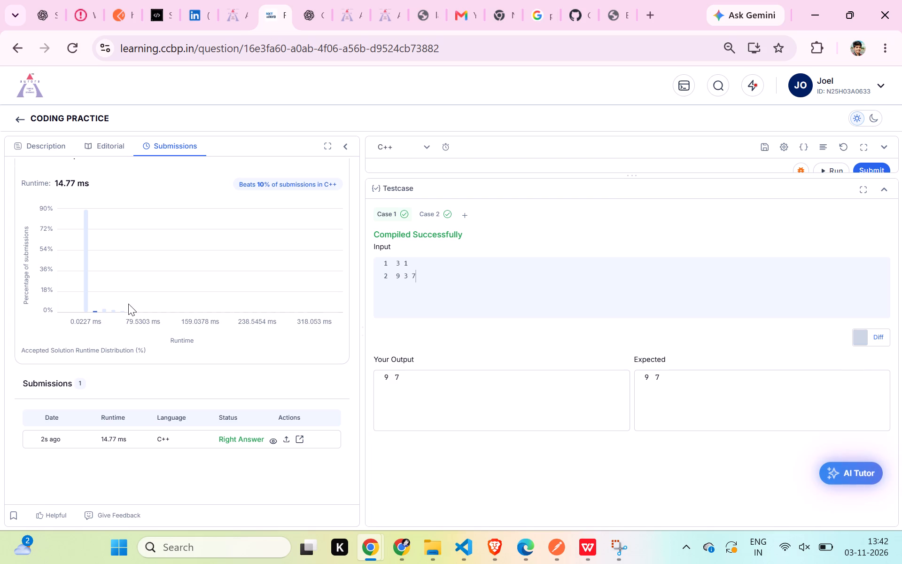
{"action": "scroll", "coordinate": [128, 304], "scroll_direction": "up", "scroll_amount": 2}
{"action": "scroll", "coordinate": [127, 303], "scroll_direction": "down", "scroll_amount": 3}
{"action": "scroll", "coordinate": [125, 302], "scroll_direction": "up", "scroll_amount": 7}
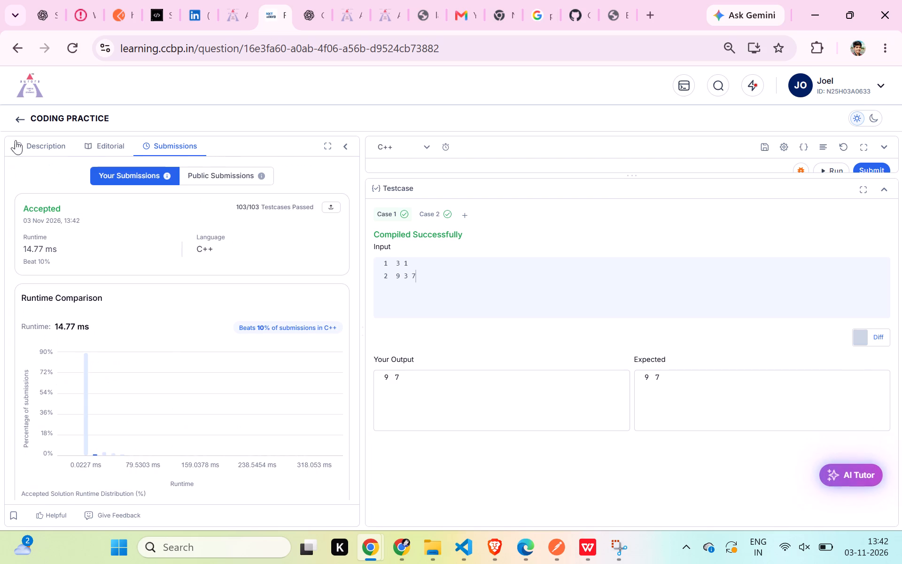
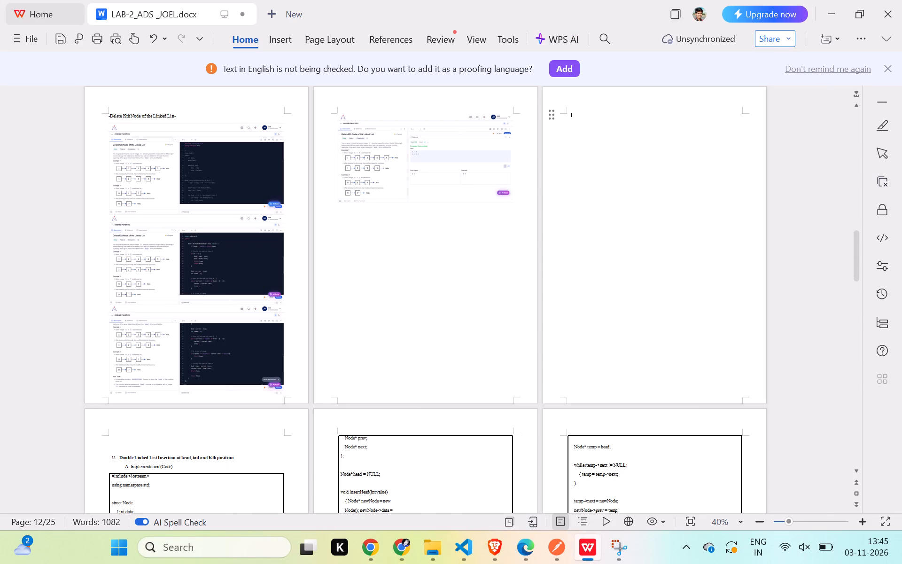
Remove the blank lines above the "Double Linked List Insertion at head, tail and Kth position" heading so it moves up its page.
{"action": "key", "text": "BackSpace"}
{"action": "key", "text": "Delete"}
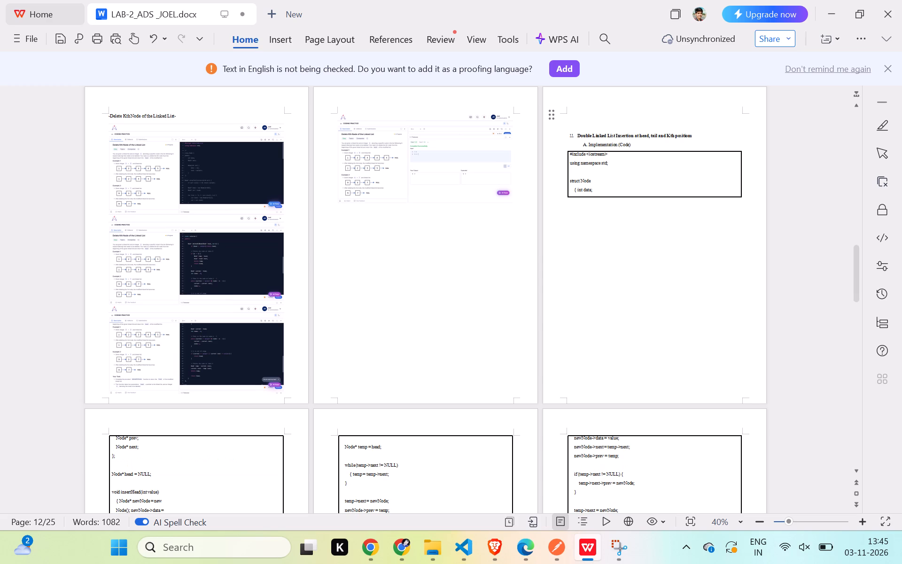
{"action": "left_click", "coordinate": [460, 313]}
{"action": "left_click", "coordinate": [587, 117]}
{"action": "key", "text": "BackSpace"}
{"action": "key", "text": "BackSpace"}
{"action": "left_click", "coordinate": [569, 132]}
{"action": "key", "text": "Down"}
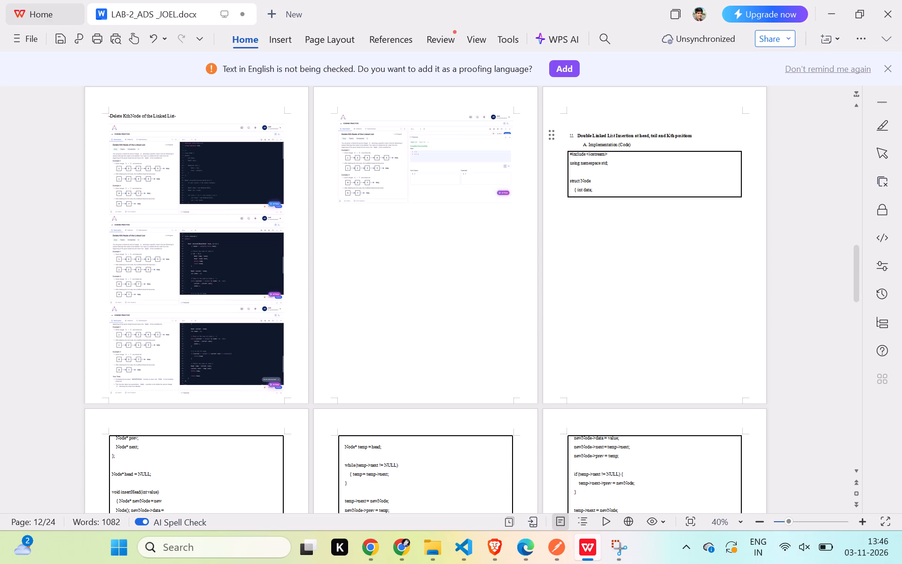
{"action": "key", "text": "Left"}
{"action": "key", "text": "Left"}
{"action": "key", "text": "BackSpace"}
{"action": "key", "text": "BackSpace"}
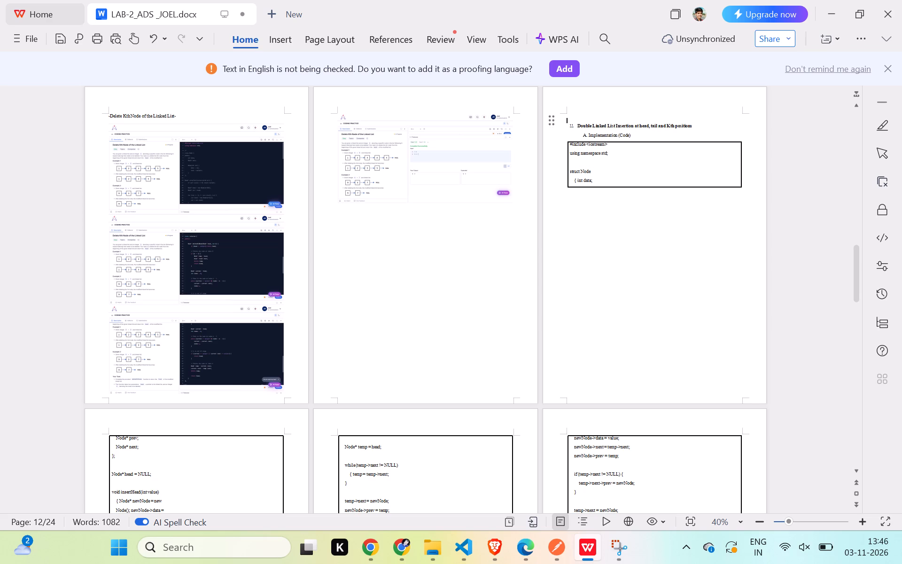
{"action": "key", "text": "BackSpace"}
{"action": "key", "text": "BackSpace"}
Delete more blank lines between the Delete Kth Node output screenshot and the Double Linked List Insertion heading.
{"action": "scroll", "coordinate": [612, 173], "scroll_direction": "down", "scroll_amount": 1}
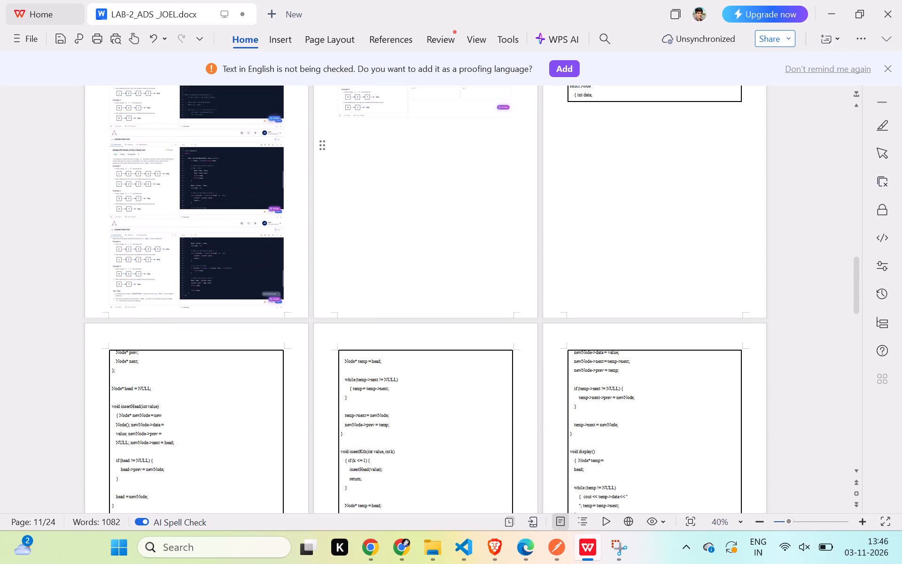
{"action": "scroll", "coordinate": [612, 173], "scroll_direction": "down", "scroll_amount": 1}
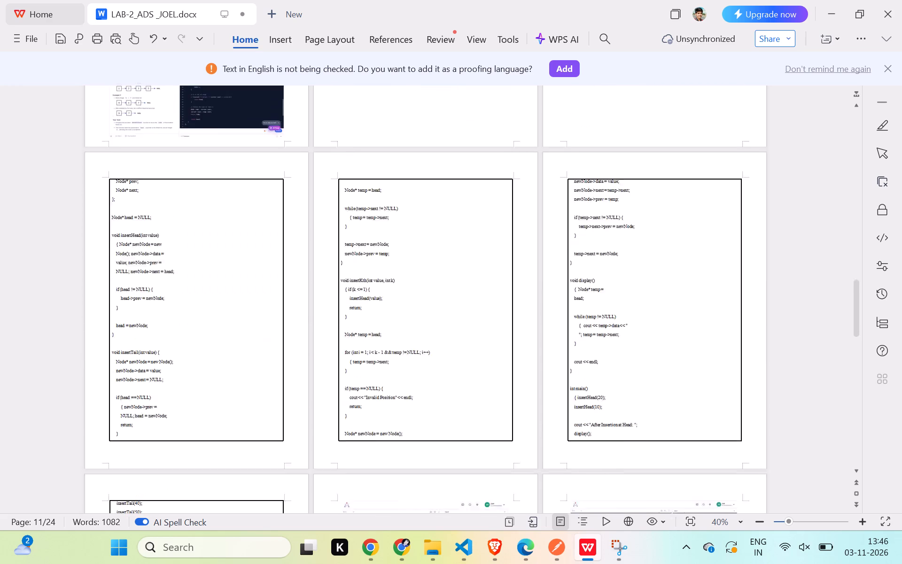
{"action": "scroll", "coordinate": [612, 173], "scroll_direction": "down", "scroll_amount": 1}
{"action": "scroll", "coordinate": [622, 191], "scroll_direction": "up", "scroll_amount": 3}
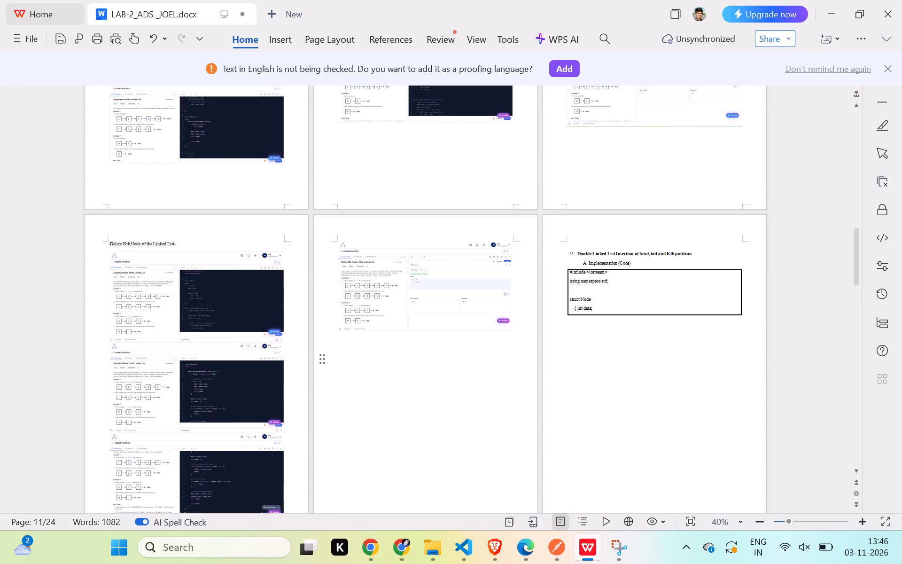
{"action": "left_click", "coordinate": [575, 243]}
{"action": "key", "text": "BackSpace"}
{"action": "key", "text": "BackSpace"}
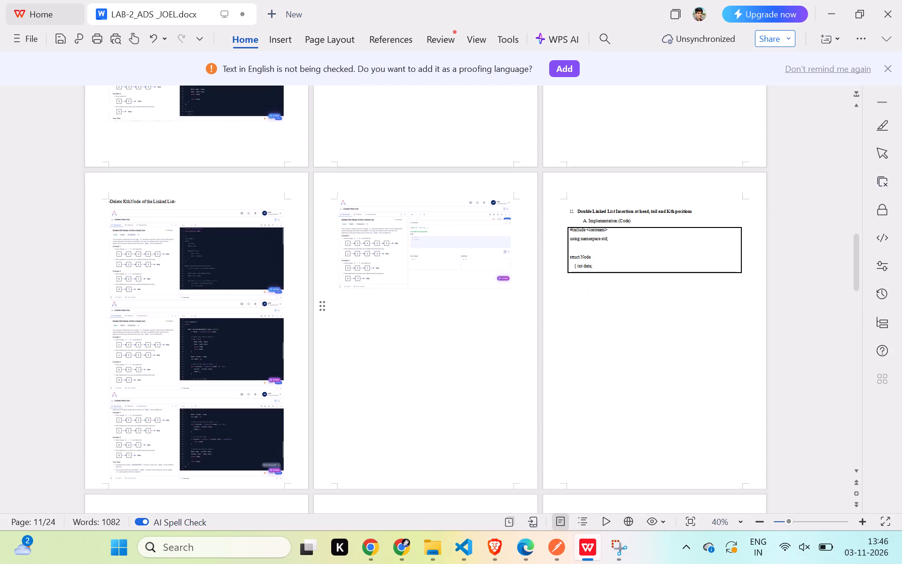
Copy the Delete Kth Node output screenshot, then delete it and the page gap before the Double Linked List Insertion heading.
{"action": "left_click", "coordinate": [635, 258]}
{"action": "left_click", "coordinate": [450, 254]}
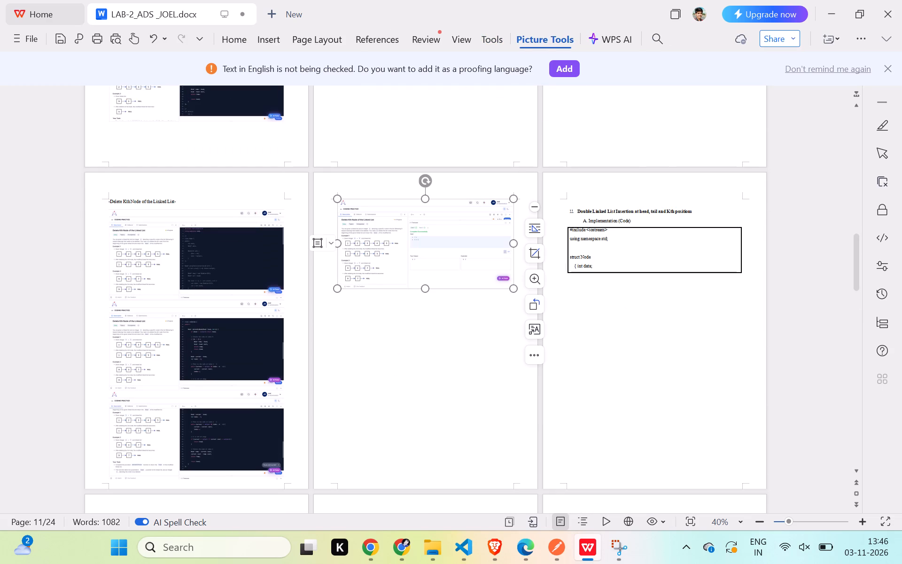
{"action": "right_click", "coordinate": [450, 254]}
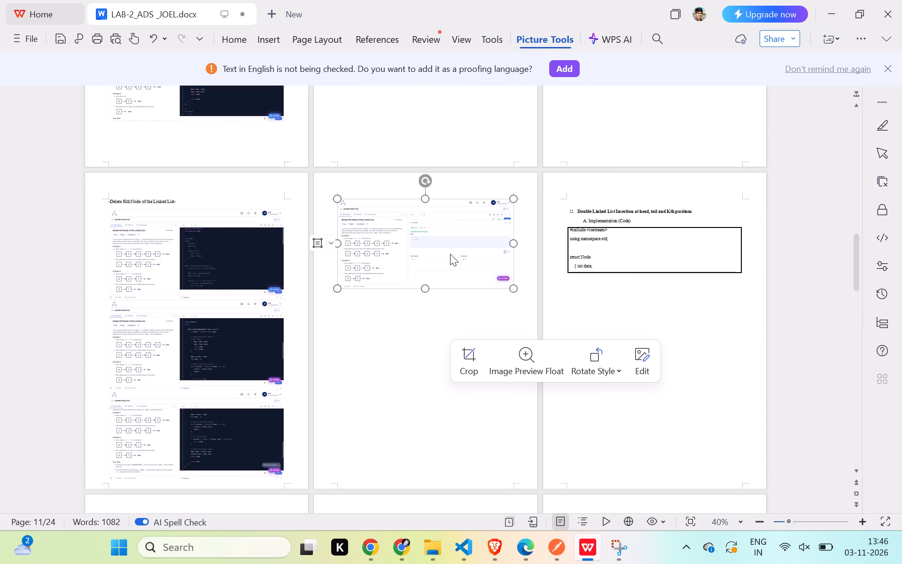
{"action": "left_click", "coordinate": [472, 20]}
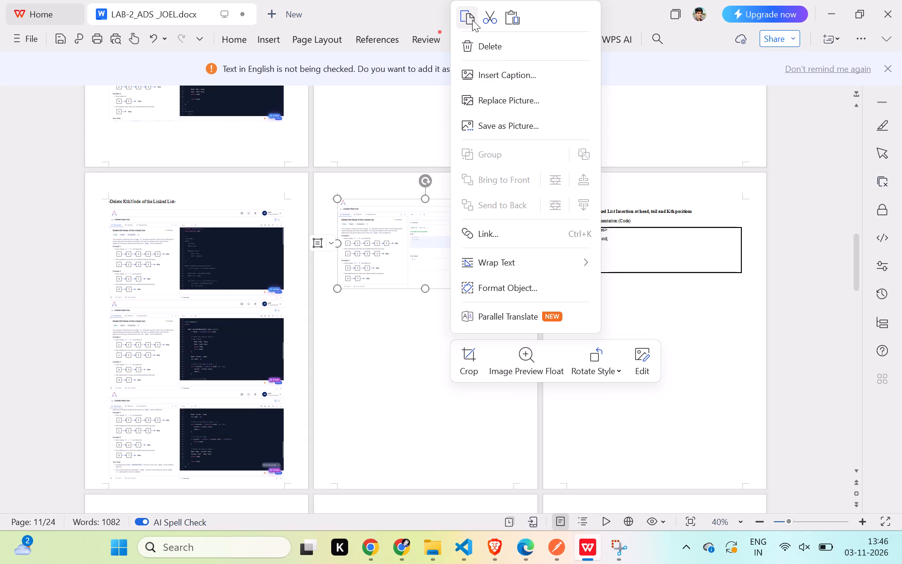
{"action": "key", "text": "Delete"}
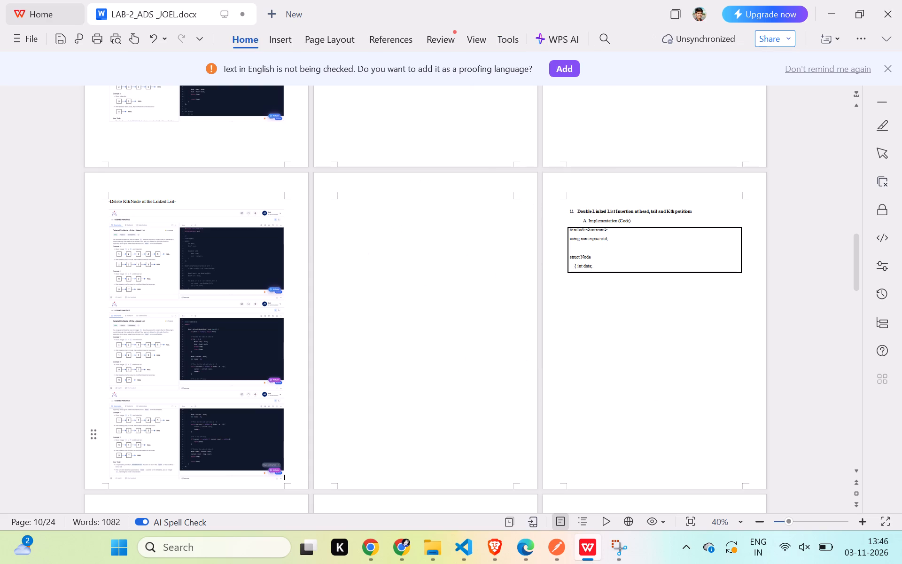
{"action": "left_click", "coordinate": [435, 233]}
{"action": "key", "text": "Delete"}
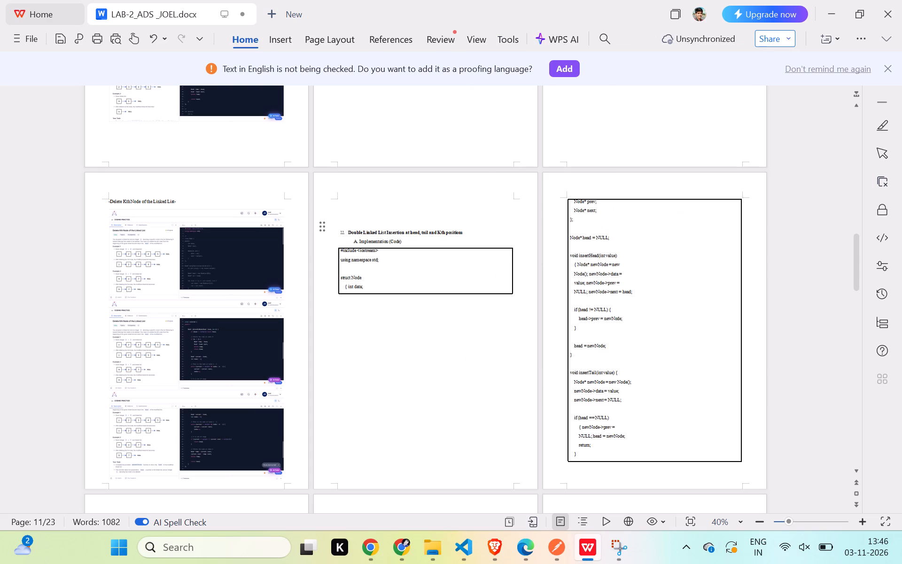
Add blank lines above the Double Linked List Insertion heading and paste the copied output screenshot near the top of that page.
{"action": "key", "text": "Return"}
{"action": "key", "text": "Return"}
{"action": "key", "text": "Return"}
{"action": "key", "text": "Return"}
{"action": "key", "text": "Return"}
{"action": "key", "text": "Return"}
{"action": "key", "text": "Return"}
{"action": "key", "text": "Return"}
{"action": "key", "text": "Return"}
{"action": "key", "text": "Return"}
{"action": "key", "text": "Return"}
{"action": "key", "text": "Return"}
{"action": "key", "text": "Return"}
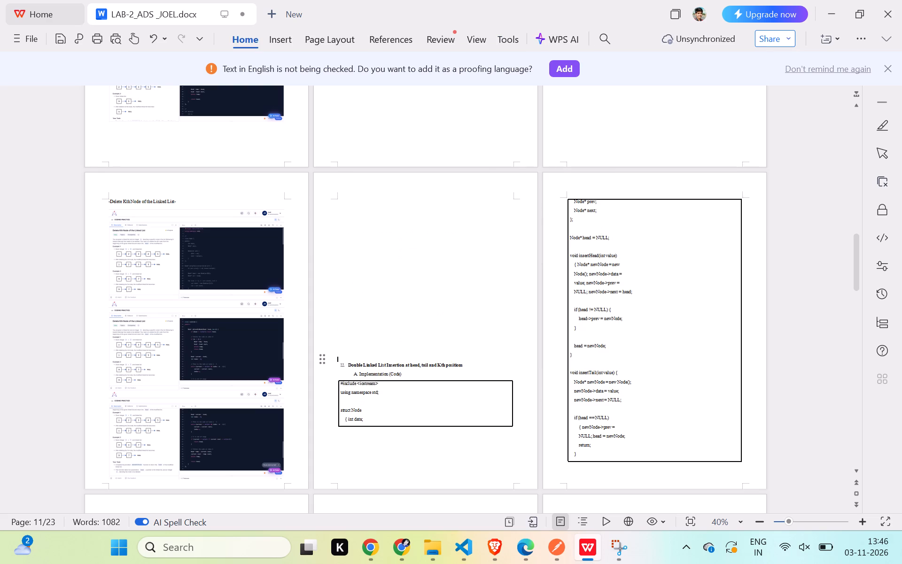
{"action": "key", "text": "Return"}
{"action": "key", "text": "Return"}
{"action": "key", "text": "Return"}
{"action": "key", "text": "Return"}
{"action": "left_click", "coordinate": [408, 226]}
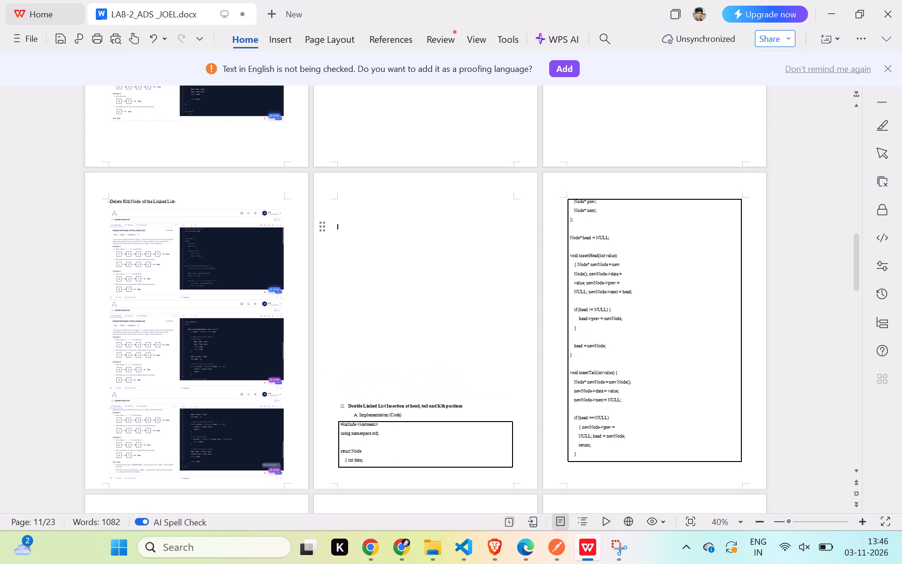
{"action": "key", "text": "ctrl+v"}
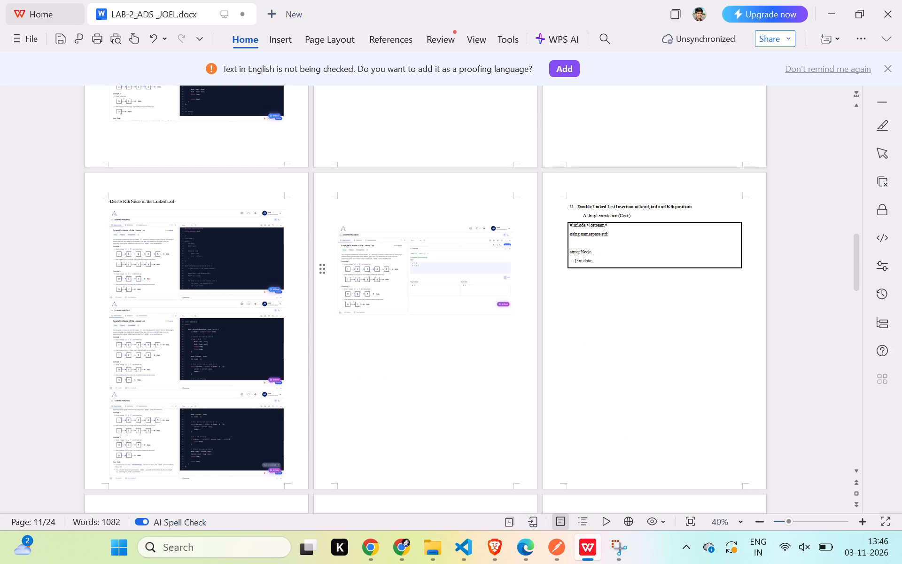
Insert blank lines below the pasted output screenshot to push the Double Linked List Insertion heading down the following page.
{"action": "scroll", "coordinate": [568, 210], "scroll_direction": "right", "scroll_amount": 1}
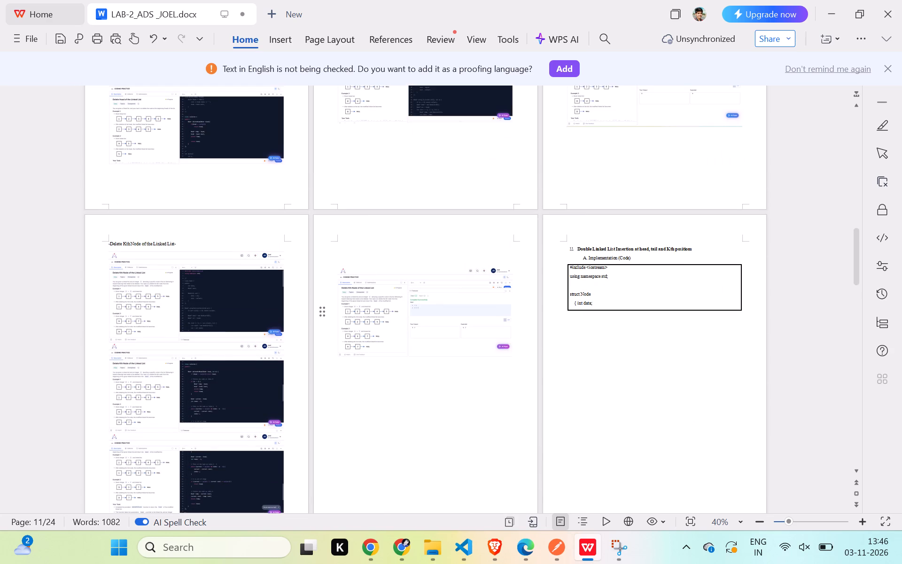
{"action": "key", "text": "Return"}
{"action": "key", "text": "Return"}
{"action": "key", "text": "Return"}
{"action": "key", "text": "Return"}
{"action": "key", "text": "Return"}
{"action": "key", "text": "Return"}
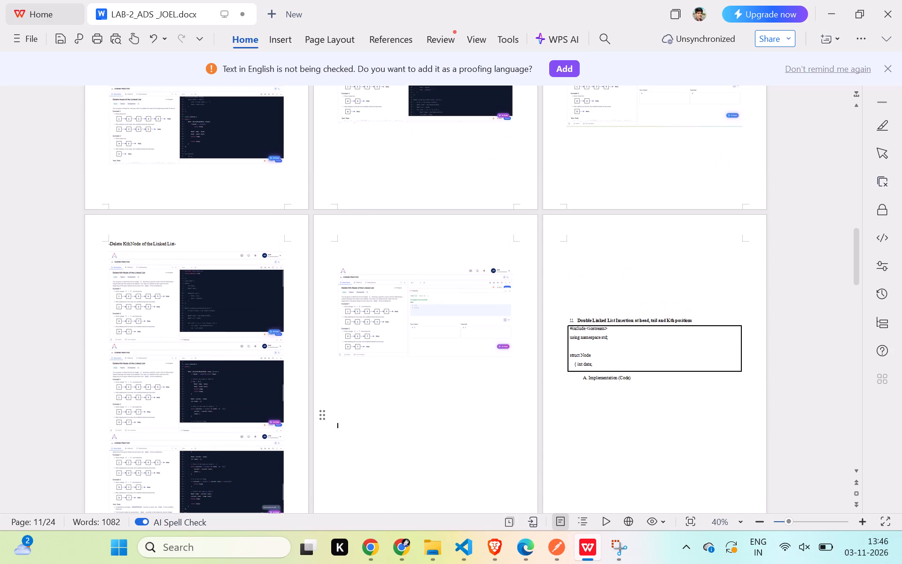
{"action": "key", "text": "Return"}
{"action": "key", "text": "Return"}
{"action": "key", "text": "Return"}
{"action": "key", "text": "Return"}
{"action": "key", "text": "Return"}
{"action": "key", "text": "Return"}
{"action": "key", "text": "Return"}
{"action": "key", "text": "Return"}
{"action": "key", "text": "Return"}
{"action": "key", "text": "Return"}
{"action": "key", "text": "Return"}
{"action": "key", "text": "Return"}
{"action": "key", "text": "Return"}
{"action": "scroll", "coordinate": [523, 358], "scroll_direction": "down", "scroll_amount": 1}
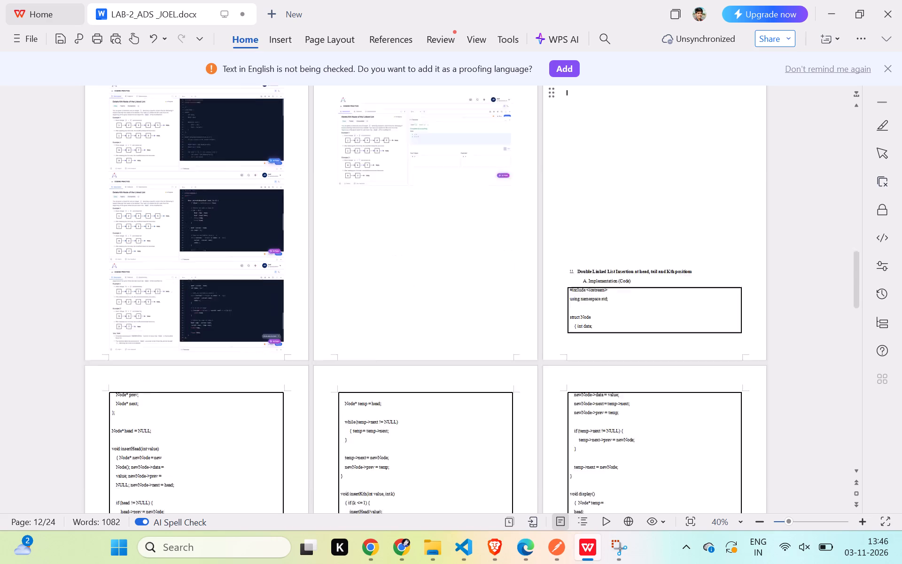
{"action": "scroll", "coordinate": [523, 358], "scroll_direction": "down", "scroll_amount": 1}
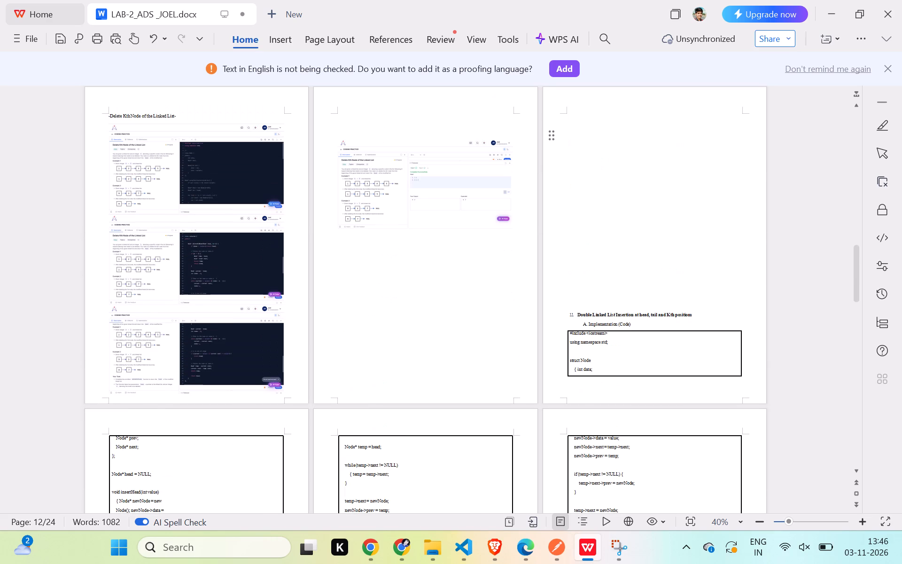
{"action": "left_click", "coordinate": [406, 265]}
Insert blank lines between the first and second Delete Kth Node code screenshots to space them apart.
{"action": "scroll", "coordinate": [140, 223], "scroll_direction": "up", "scroll_amount": 5, "text": "ctrl"}
{"action": "scroll", "coordinate": [140, 223], "scroll_direction": "up", "scroll_amount": 2}
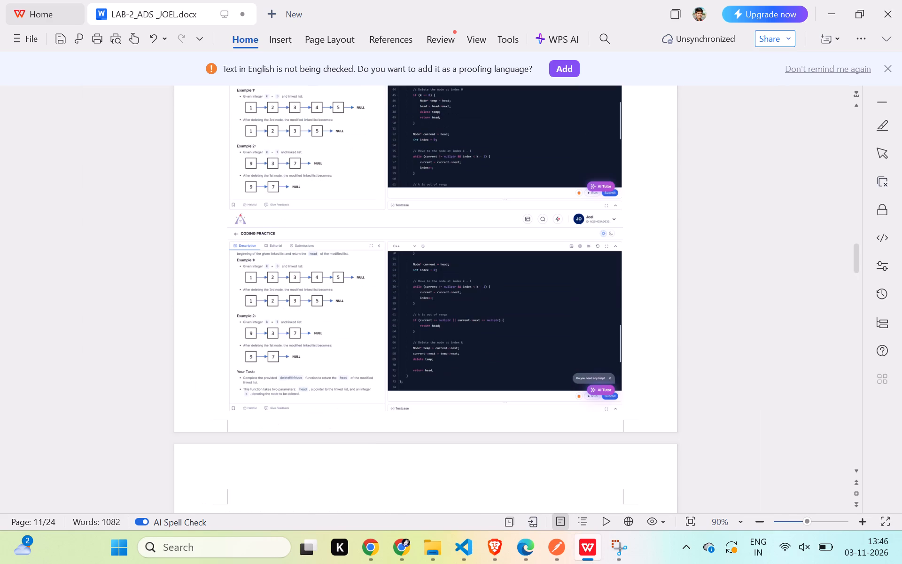
{"action": "scroll", "coordinate": [140, 223], "scroll_direction": "down", "scroll_amount": 4, "text": "ctrl"}
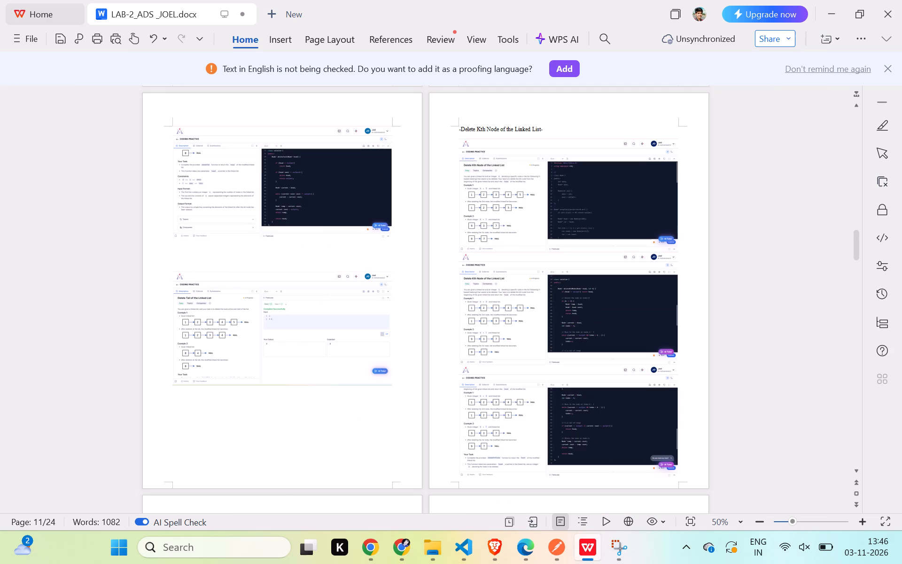
{"action": "left_click", "coordinate": [694, 217]}
{"action": "key", "text": "Return"}
{"action": "key", "text": "Return"}
{"action": "key", "text": "Return"}
{"action": "key", "text": "Return"}
{"action": "key", "text": "Return"}
{"action": "key", "text": "Return"}
{"action": "key", "text": "Return"}
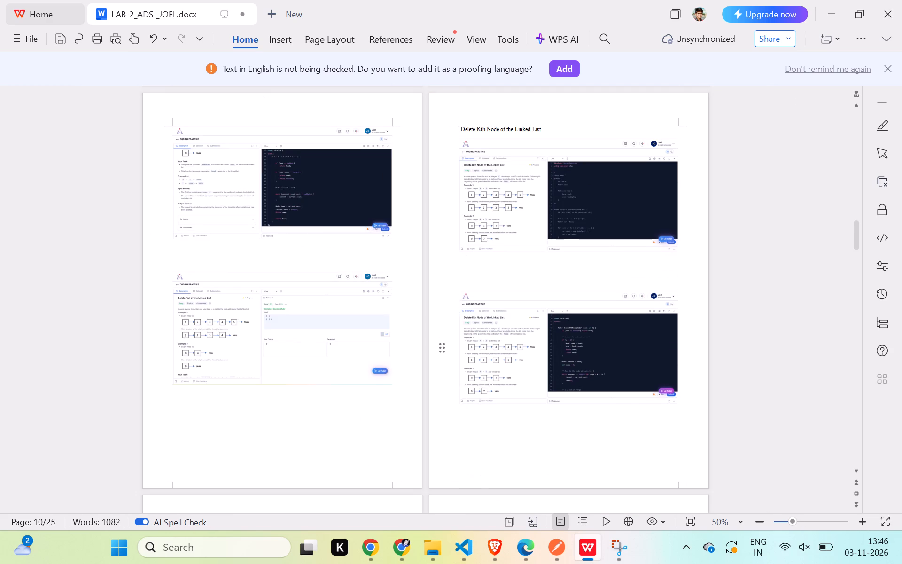
Check the layout and spacing of the Delete Kth Node screenshots and the page breaks across the whole report.
{"action": "scroll", "coordinate": [694, 217], "scroll_direction": "down", "scroll_amount": 1}
{"action": "scroll", "coordinate": [446, 319], "scroll_direction": "down", "scroll_amount": 1}
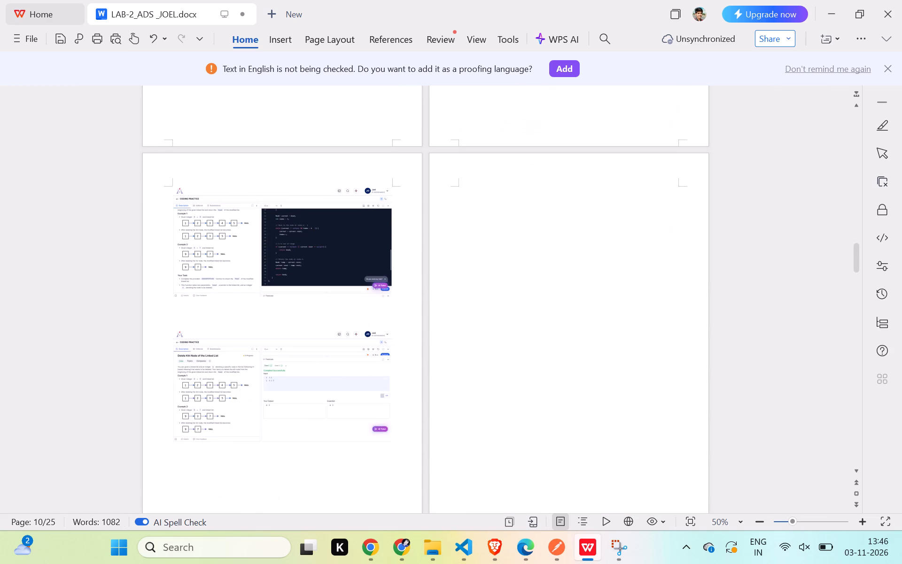
{"action": "scroll", "coordinate": [446, 319], "scroll_direction": "down", "scroll_amount": 1}
{"action": "scroll", "coordinate": [347, 366], "scroll_direction": "down", "scroll_amount": 1}
{"action": "left_click", "coordinate": [468, 285]}
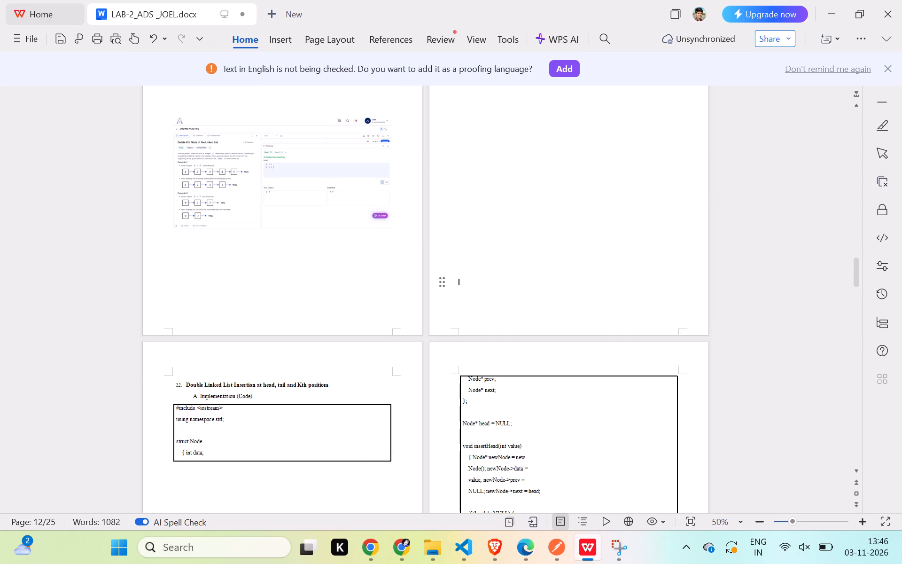
{"action": "scroll", "coordinate": [468, 285], "scroll_direction": "down", "scroll_amount": 4}
{"action": "scroll", "coordinate": [468, 285], "scroll_direction": "down", "scroll_amount": 3, "text": "ctrl"}
{"action": "scroll", "coordinate": [468, 285], "scroll_direction": "up", "scroll_amount": 1}
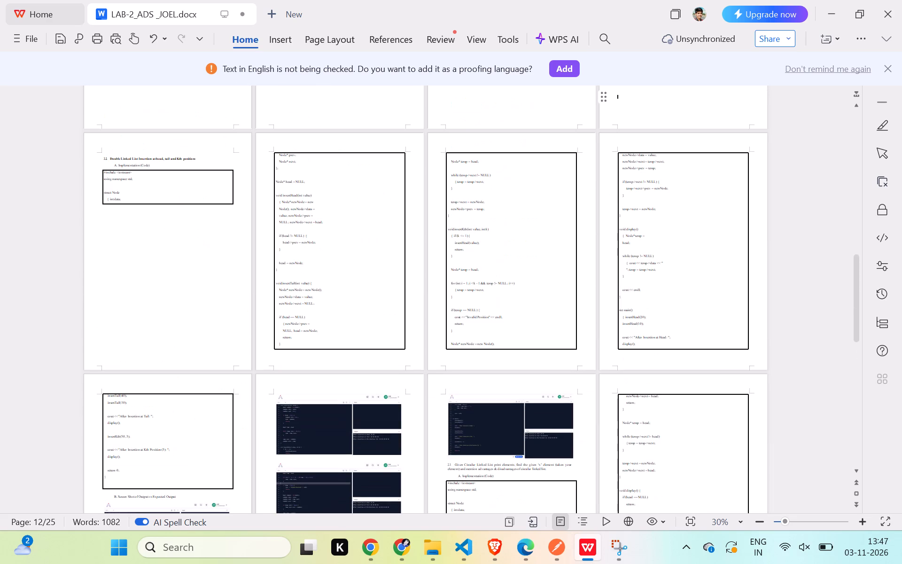
{"action": "scroll", "coordinate": [468, 285], "scroll_direction": "up", "scroll_amount": 1}
{"action": "scroll", "coordinate": [468, 285], "scroll_direction": "down", "scroll_amount": 2, "text": "ctrl"}
{"action": "scroll", "coordinate": [468, 285], "scroll_direction": "up", "scroll_amount": 1}
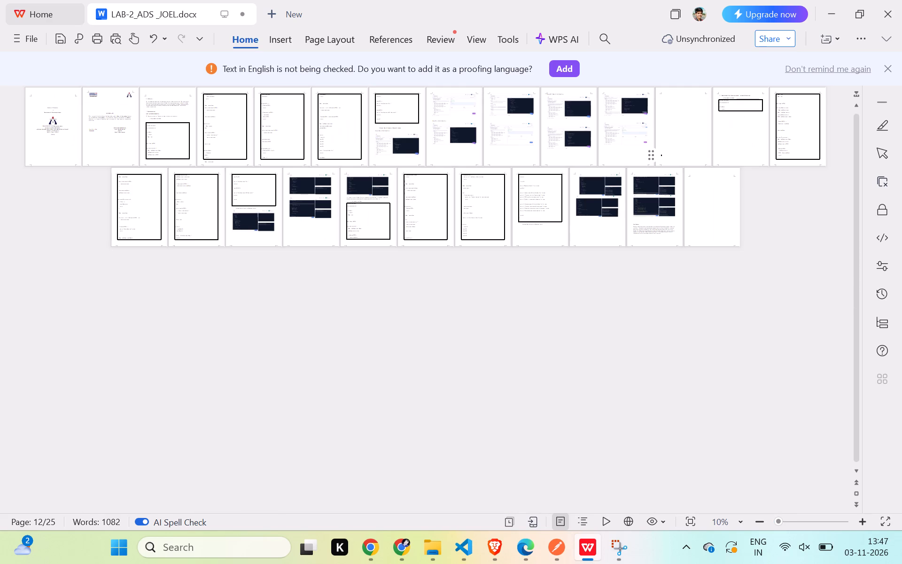
{"action": "scroll", "coordinate": [468, 285], "scroll_direction": "up", "scroll_amount": 1}
{"action": "scroll", "coordinate": [565, 188], "scroll_direction": "up", "scroll_amount": 2, "text": "ctrl"}
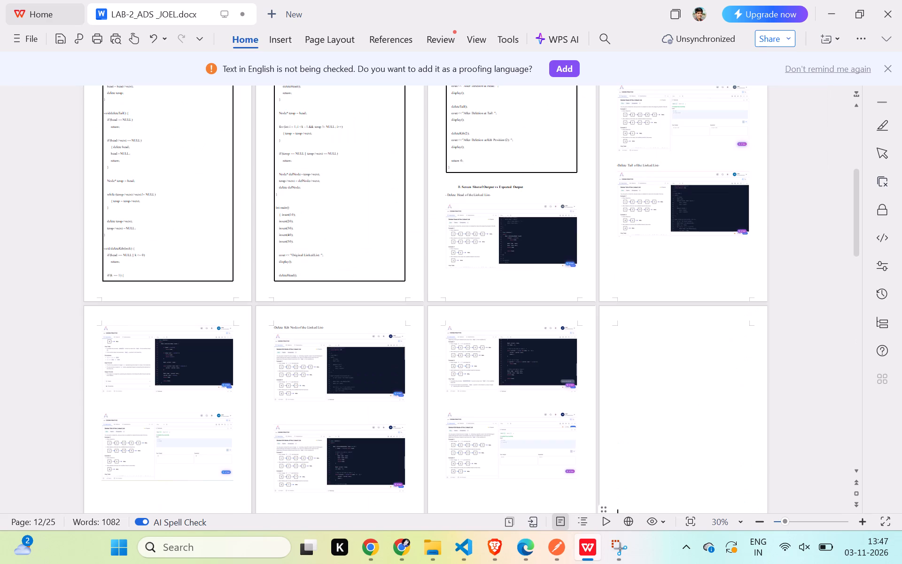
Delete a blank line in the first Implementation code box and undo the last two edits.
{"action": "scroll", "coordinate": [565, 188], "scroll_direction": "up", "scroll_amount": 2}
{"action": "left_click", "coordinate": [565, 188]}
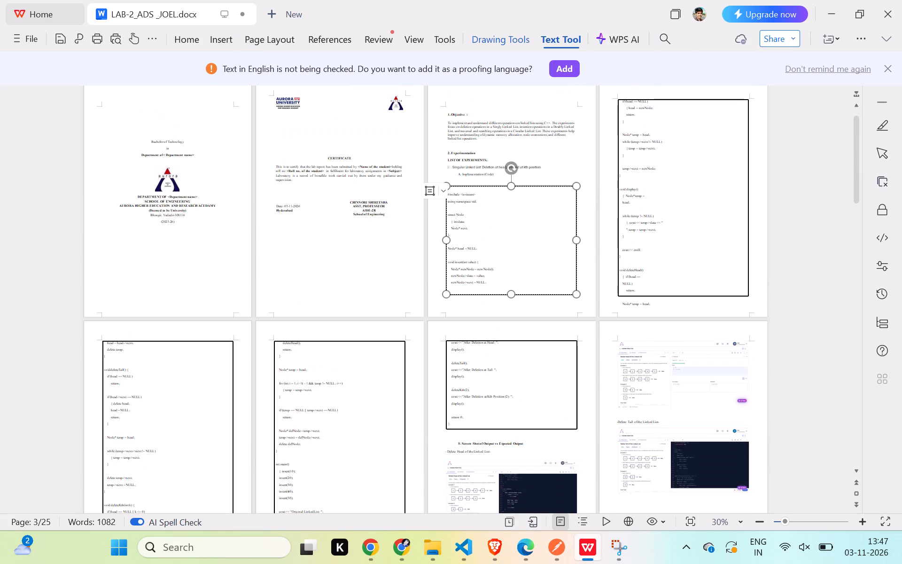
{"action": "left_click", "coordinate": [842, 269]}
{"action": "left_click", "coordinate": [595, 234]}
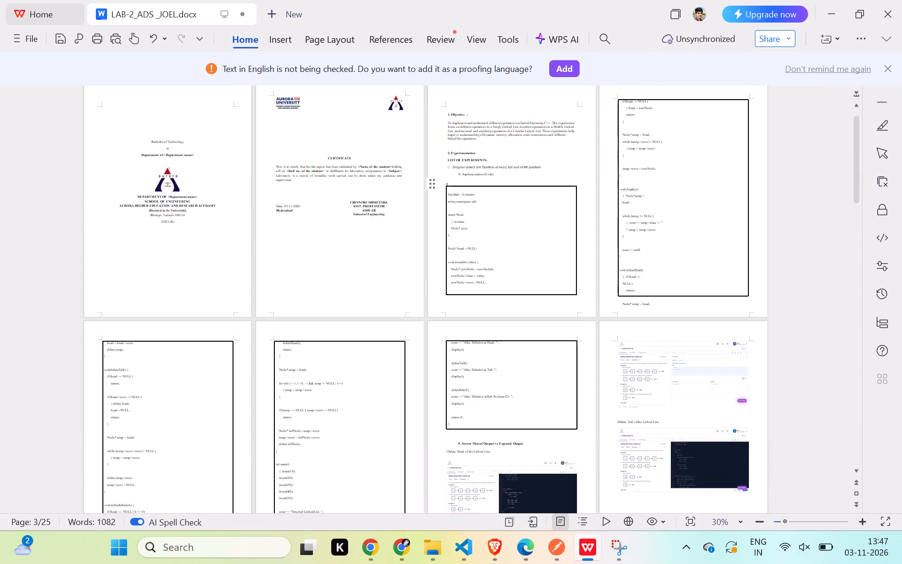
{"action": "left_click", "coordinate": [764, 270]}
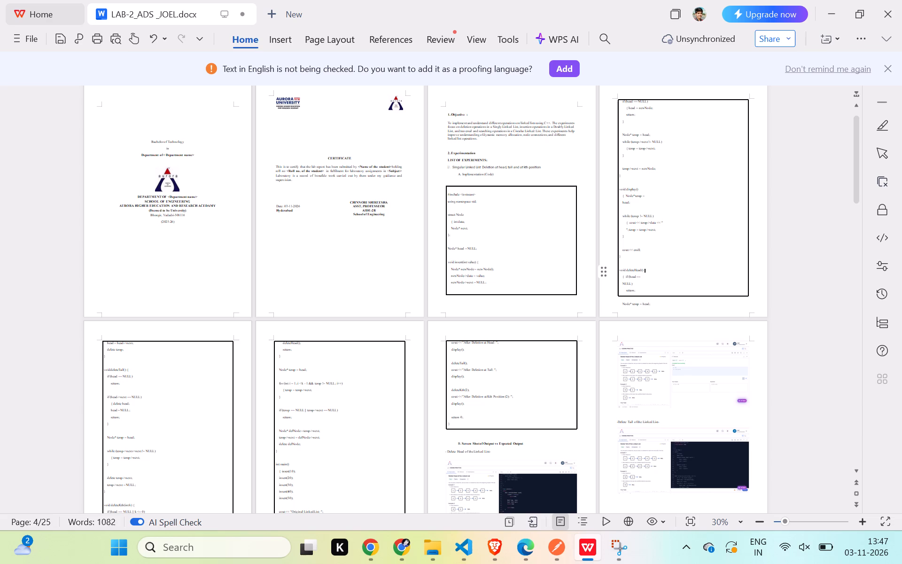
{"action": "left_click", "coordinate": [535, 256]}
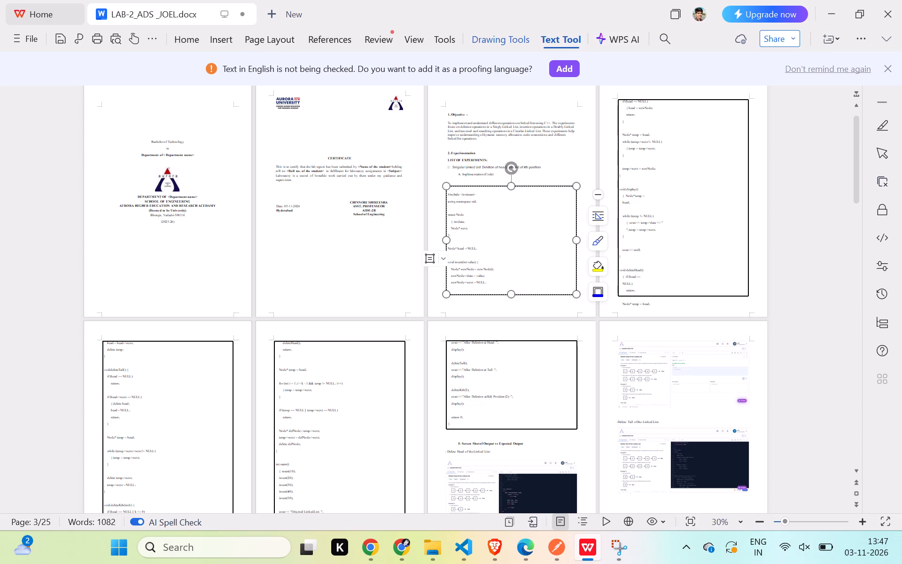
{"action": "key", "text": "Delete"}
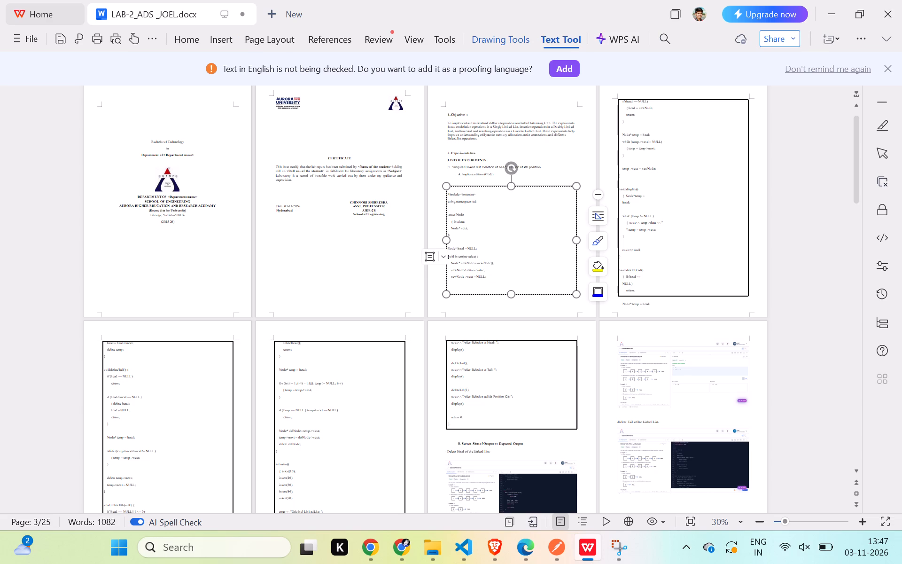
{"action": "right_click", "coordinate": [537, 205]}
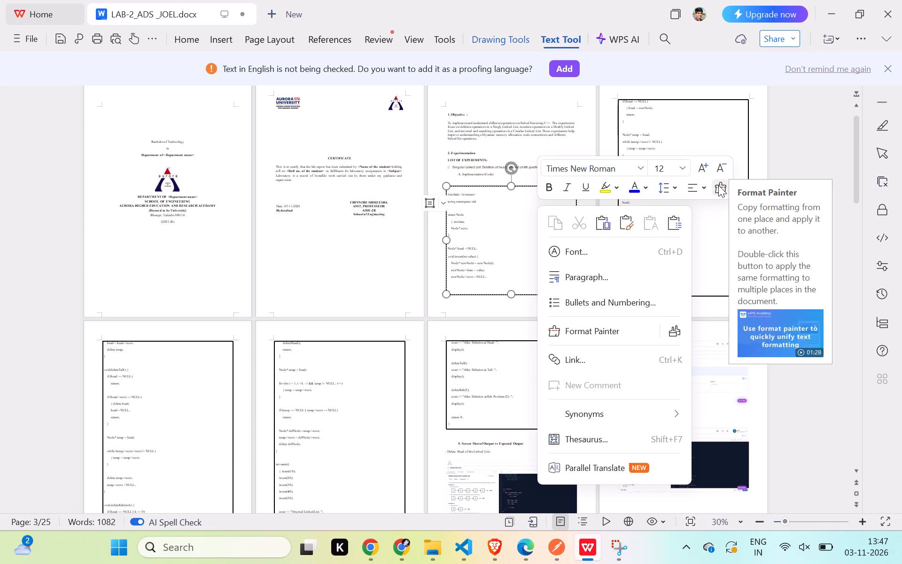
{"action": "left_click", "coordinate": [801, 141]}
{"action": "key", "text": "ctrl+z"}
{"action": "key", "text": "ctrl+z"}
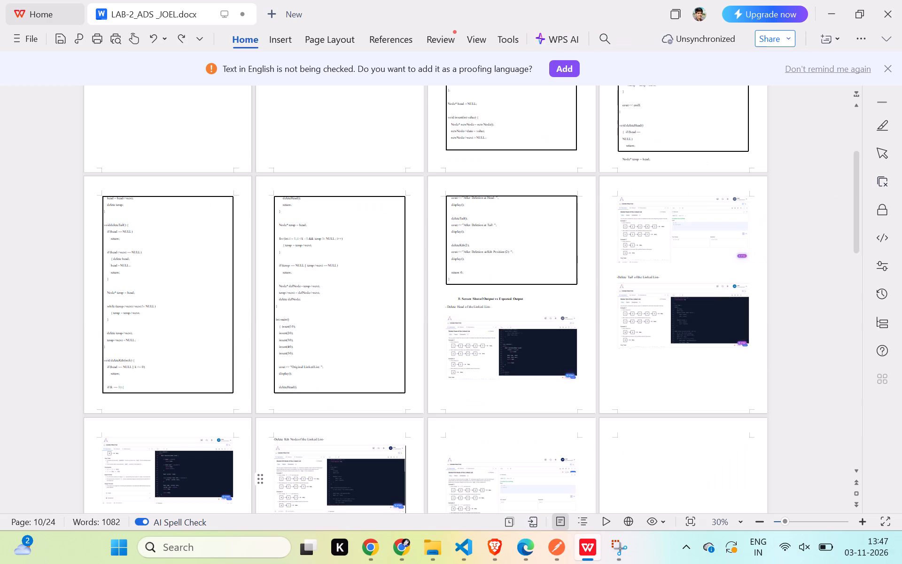
Insert blank lines between the first and second Delete Kth Node code screenshots to space them apart again.
{"action": "scroll", "coordinate": [801, 141], "scroll_direction": "down", "scroll_amount": 1}
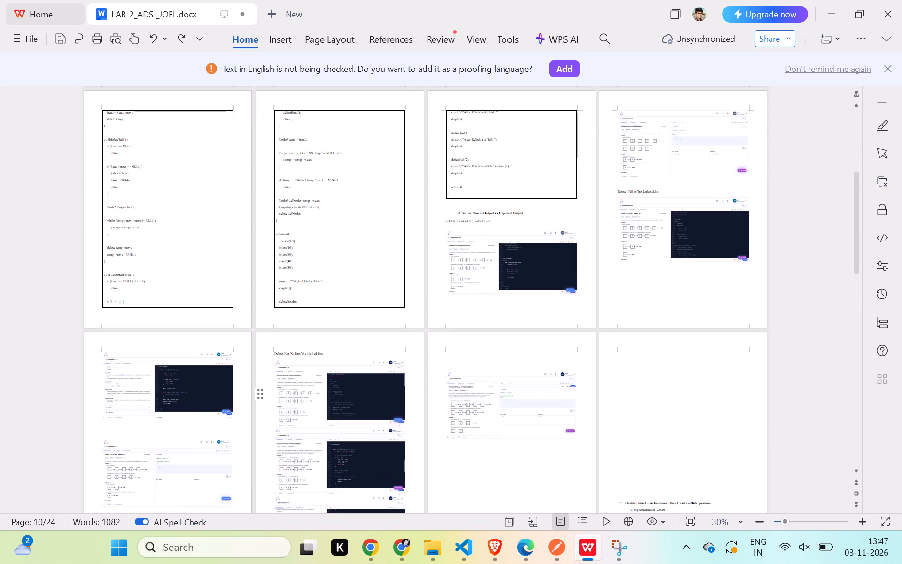
{"action": "scroll", "coordinate": [801, 141], "scroll_direction": "down", "scroll_amount": 1}
{"action": "key", "text": "Return"}
{"action": "key", "text": "Return"}
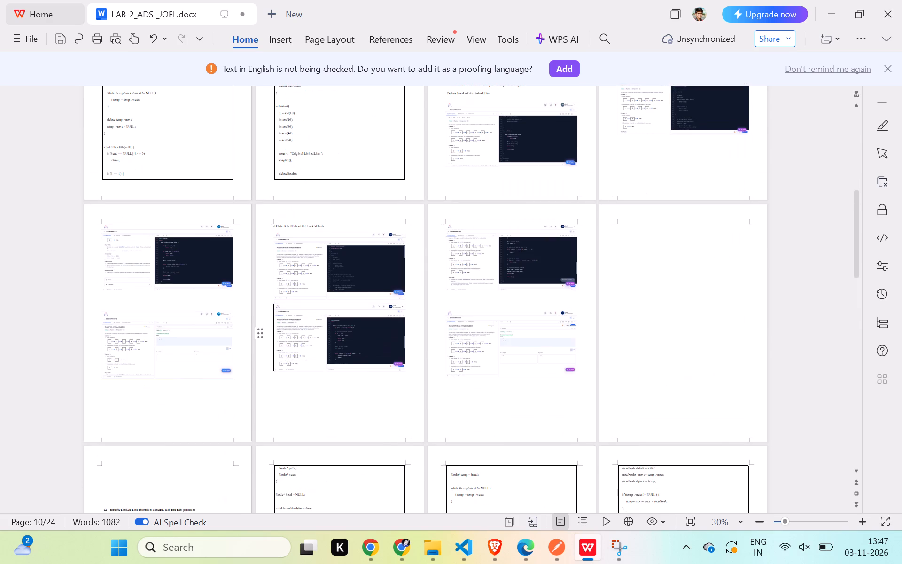
{"action": "key", "text": "Return"}
{"action": "key", "text": "Return"}
{"action": "key", "text": "Return"}
{"action": "key", "text": "Return"}
{"action": "key", "text": "Return"}
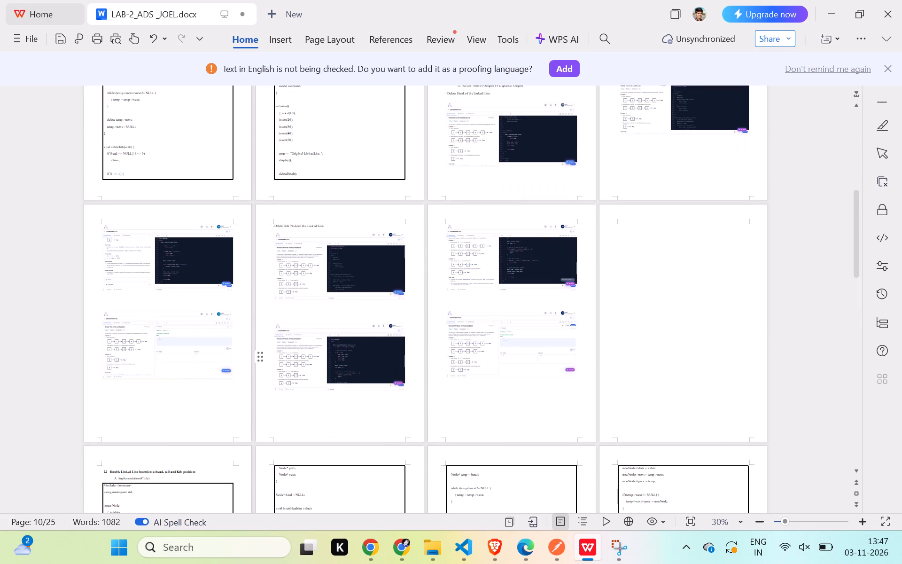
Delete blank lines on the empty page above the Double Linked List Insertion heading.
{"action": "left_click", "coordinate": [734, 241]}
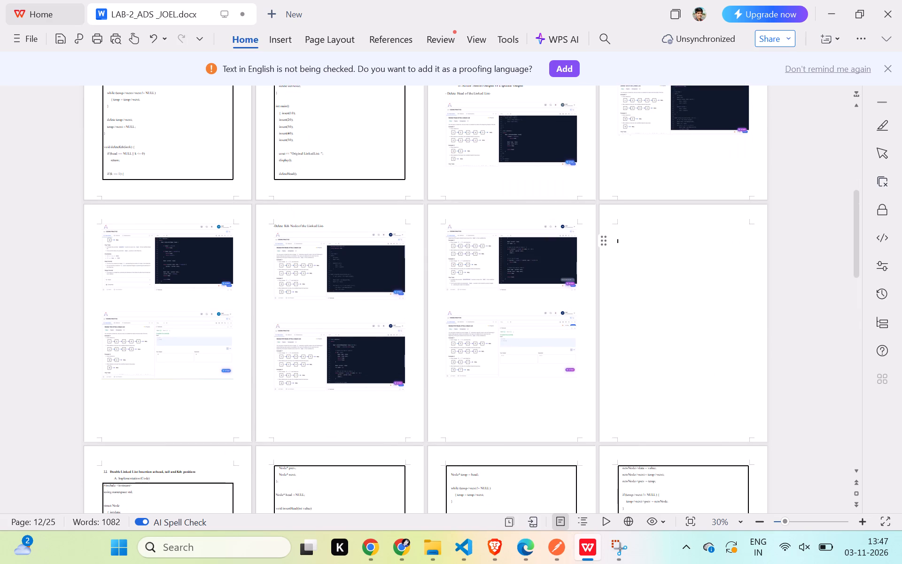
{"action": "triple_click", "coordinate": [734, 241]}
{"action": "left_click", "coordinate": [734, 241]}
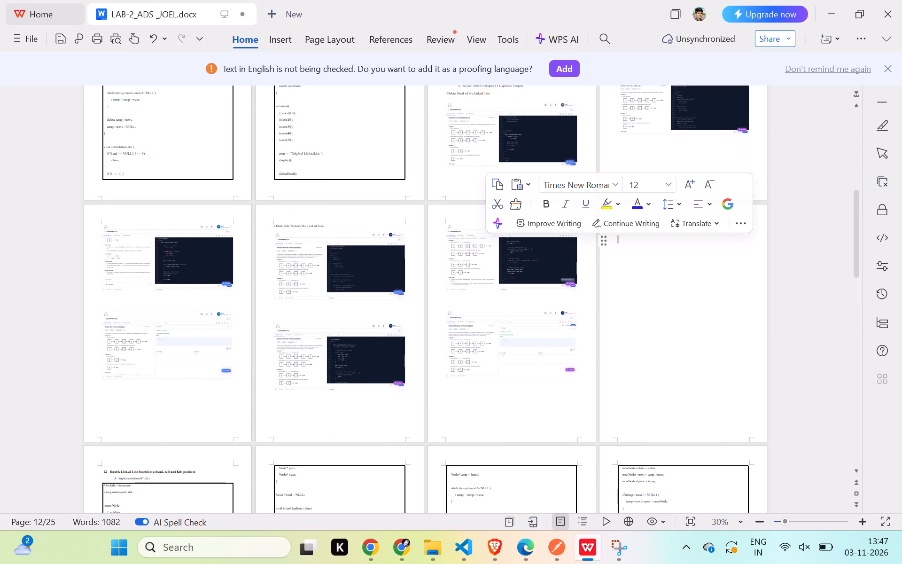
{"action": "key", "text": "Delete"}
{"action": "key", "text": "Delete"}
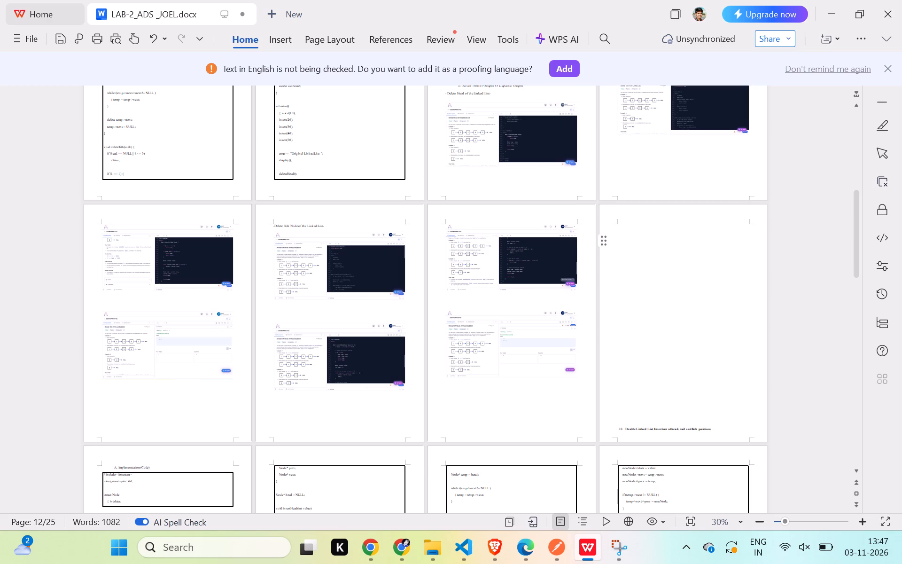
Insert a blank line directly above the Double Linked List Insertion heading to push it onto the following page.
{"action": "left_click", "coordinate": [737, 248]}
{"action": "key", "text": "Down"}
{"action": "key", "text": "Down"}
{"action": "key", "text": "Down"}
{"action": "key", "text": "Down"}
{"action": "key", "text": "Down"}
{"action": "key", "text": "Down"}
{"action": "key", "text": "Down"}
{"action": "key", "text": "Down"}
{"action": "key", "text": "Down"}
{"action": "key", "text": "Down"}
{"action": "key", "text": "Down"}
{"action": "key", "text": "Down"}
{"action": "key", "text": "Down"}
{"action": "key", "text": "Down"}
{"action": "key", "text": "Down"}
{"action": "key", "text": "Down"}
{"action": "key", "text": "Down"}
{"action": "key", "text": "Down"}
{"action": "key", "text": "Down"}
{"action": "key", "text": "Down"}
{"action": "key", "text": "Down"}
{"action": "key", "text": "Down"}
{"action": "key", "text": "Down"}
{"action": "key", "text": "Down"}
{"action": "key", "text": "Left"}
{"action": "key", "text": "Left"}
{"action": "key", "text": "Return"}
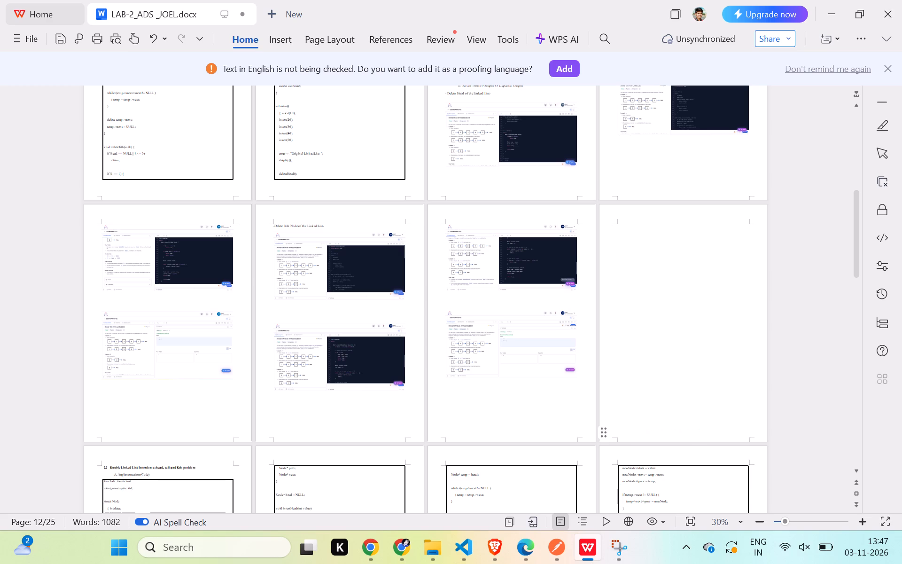
Check the page layout around the empty page and the Double Linked List section across the whole report.
{"action": "scroll", "coordinate": [737, 248], "scroll_direction": "down", "scroll_amount": 1}
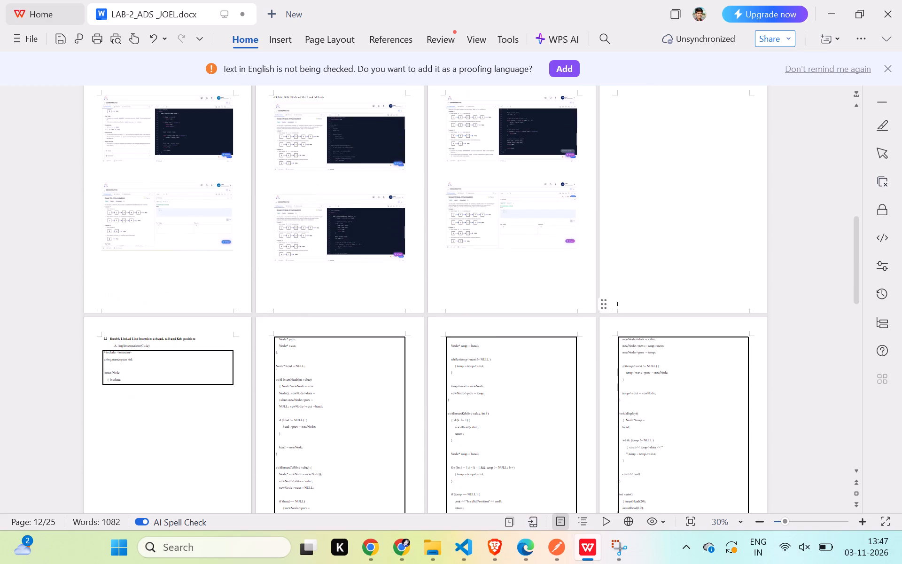
{"action": "scroll", "coordinate": [737, 248], "scroll_direction": "down", "scroll_amount": 1}
{"action": "left_click", "coordinate": [737, 248]}
{"action": "left_click", "coordinate": [737, 248]}
{"action": "scroll", "coordinate": [737, 248], "scroll_direction": "down", "scroll_amount": 2, "text": "ctrl"}
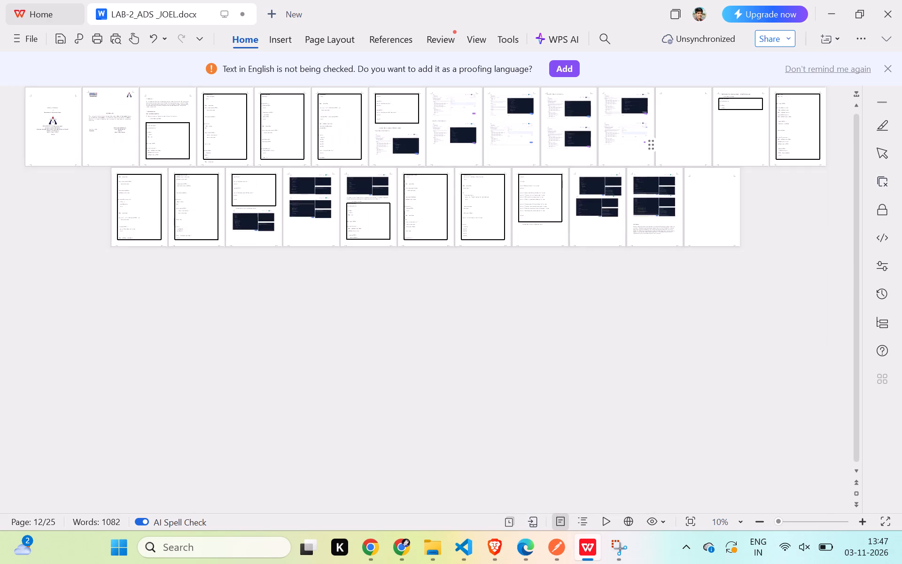
{"action": "scroll", "coordinate": [737, 248], "scroll_direction": "up", "scroll_amount": 4, "text": "ctrl"}
{"action": "scroll", "coordinate": [737, 248], "scroll_direction": "down", "scroll_amount": 1, "text": "ctrl"}
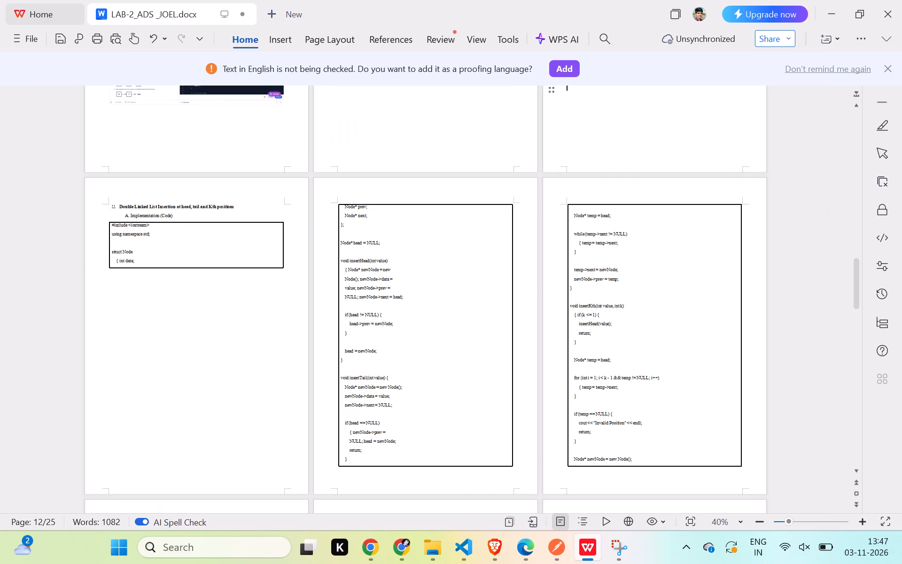
{"action": "scroll", "coordinate": [483, 278], "scroll_direction": "up", "scroll_amount": 1}
{"action": "scroll", "coordinate": [483, 278], "scroll_direction": "down", "scroll_amount": 1, "text": "ctrl"}
{"action": "scroll", "coordinate": [483, 278], "scroll_direction": "up", "scroll_amount": 1, "text": "ctrl"}
{"action": "scroll", "coordinate": [483, 278], "scroll_direction": "up", "scroll_amount": 1}
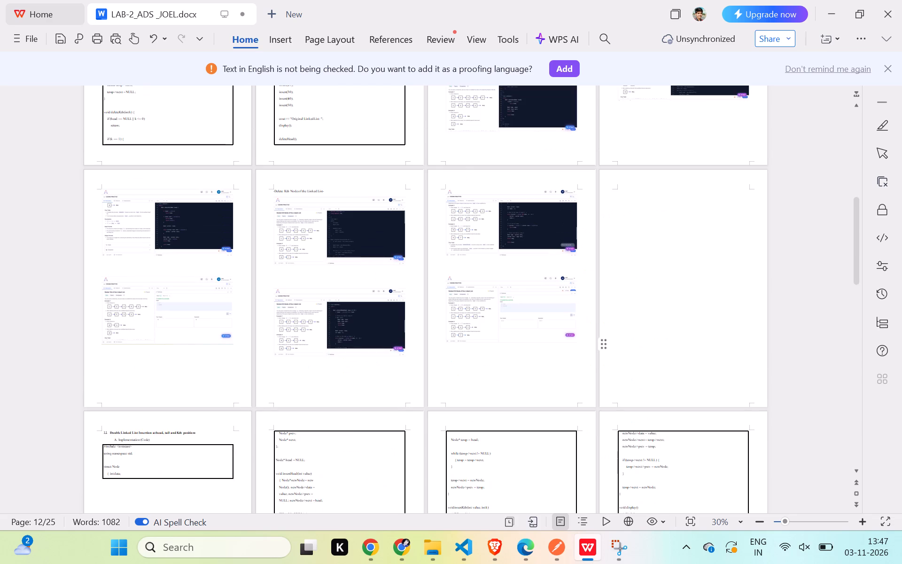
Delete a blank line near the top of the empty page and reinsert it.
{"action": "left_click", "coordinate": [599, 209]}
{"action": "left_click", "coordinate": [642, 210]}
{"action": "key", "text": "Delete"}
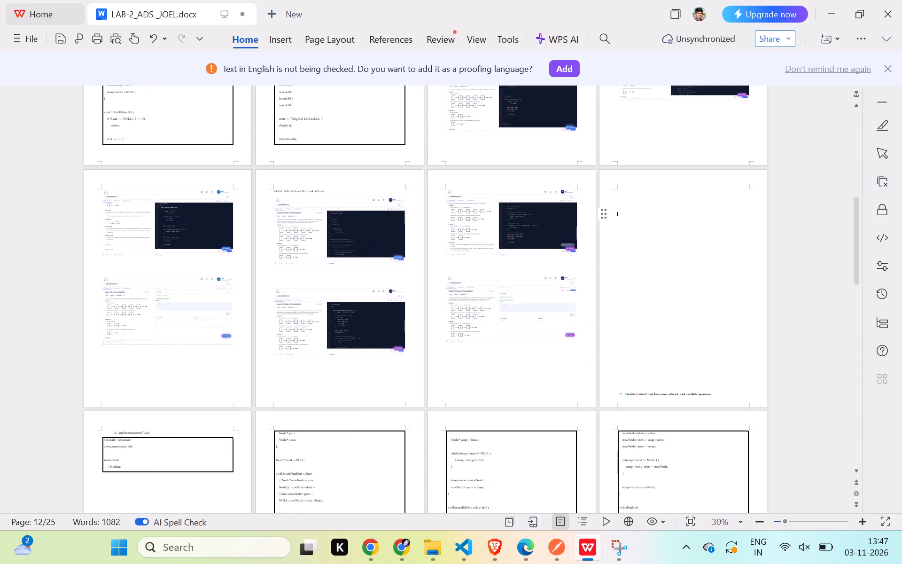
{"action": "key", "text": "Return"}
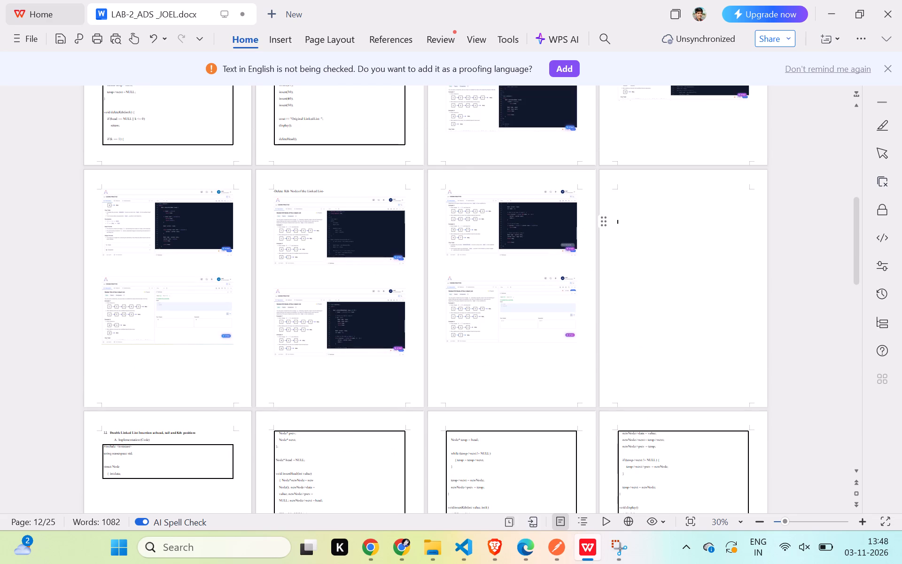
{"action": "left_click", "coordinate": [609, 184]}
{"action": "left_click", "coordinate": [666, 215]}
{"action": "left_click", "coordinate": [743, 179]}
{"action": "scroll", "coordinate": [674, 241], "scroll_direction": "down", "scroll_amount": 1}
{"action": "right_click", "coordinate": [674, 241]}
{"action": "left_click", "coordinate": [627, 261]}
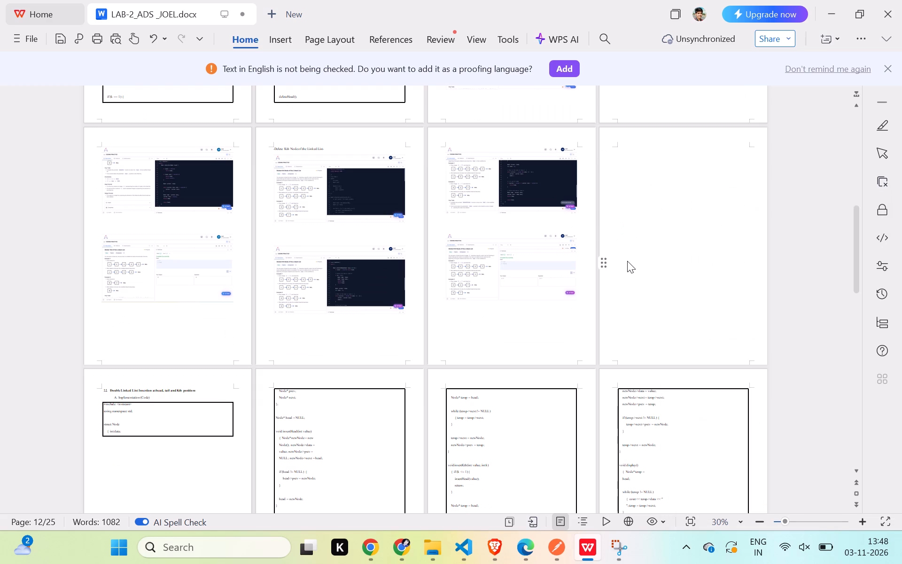
Remove the blank lines before the Double Linked List Insertion heading to move it up below the last Delete Kth Node output screenshot.
{"action": "left_click", "coordinate": [606, 341]}
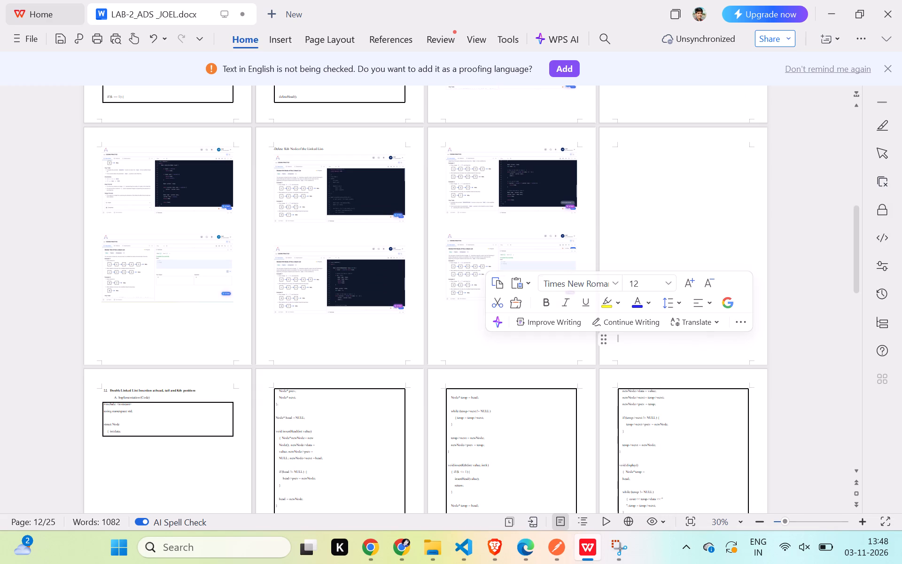
{"action": "key", "text": "BackSpace"}
{"action": "key", "text": "BackSpace"}
{"action": "key", "text": "BackSpace"}
{"action": "key", "text": "BackSpace"}
{"action": "key", "text": "BackSpace"}
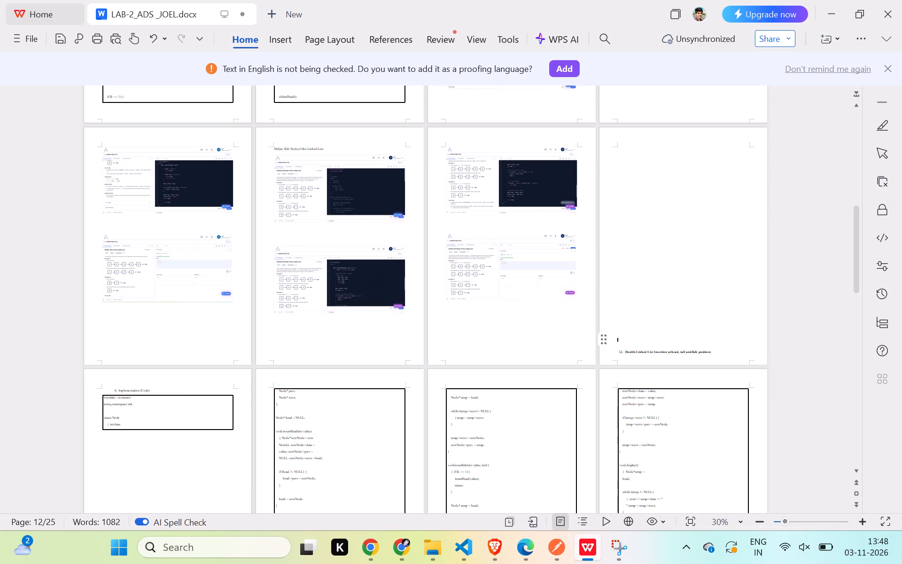
{"action": "key", "text": "BackSpace"}
{"action": "key", "text": "BackSpace"}
{"action": "key", "text": "BackSpace"}
{"action": "key", "text": "BackSpace"}
{"action": "key", "text": "BackSpace"}
{"action": "key", "text": "BackSpace"}
{"action": "key", "text": "BackSpace"}
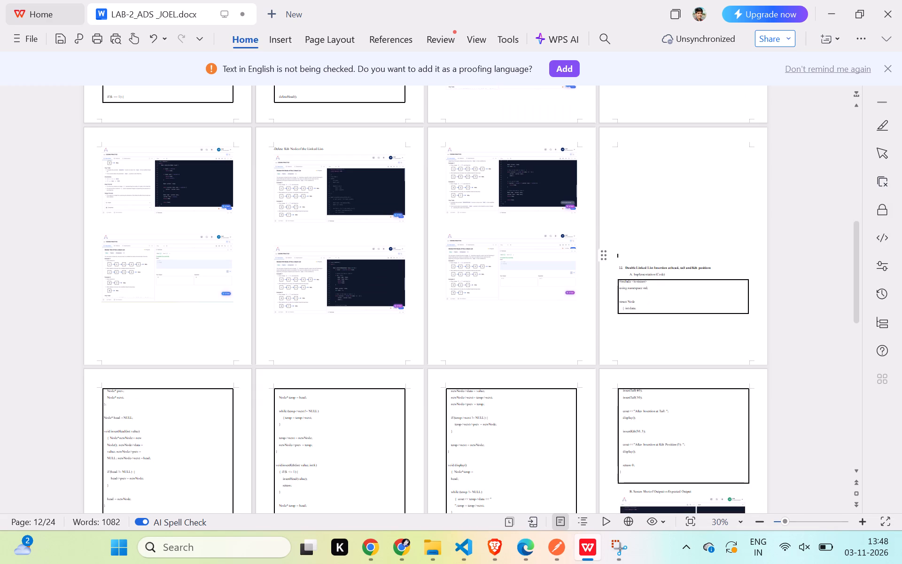
{"action": "key", "text": "BackSpace"}
{"action": "key", "text": "BackSpace"}
{"action": "key", "text": "BackSpace"}
{"action": "key", "text": "BackSpace"}
{"action": "key", "text": "BackSpace"}
{"action": "key", "text": "BackSpace"}
{"action": "key", "text": "BackSpace"}
{"action": "key", "text": "BackSpace"}
{"action": "key", "text": "BackSpace"}
{"action": "key", "text": "BackSpace"}
{"action": "key", "text": "BackSpace"}
{"action": "key", "text": "BackSpace"}
{"action": "key", "text": "BackSpace"}
{"action": "key", "text": "BackSpace"}
{"action": "key", "text": "BackSpace"}
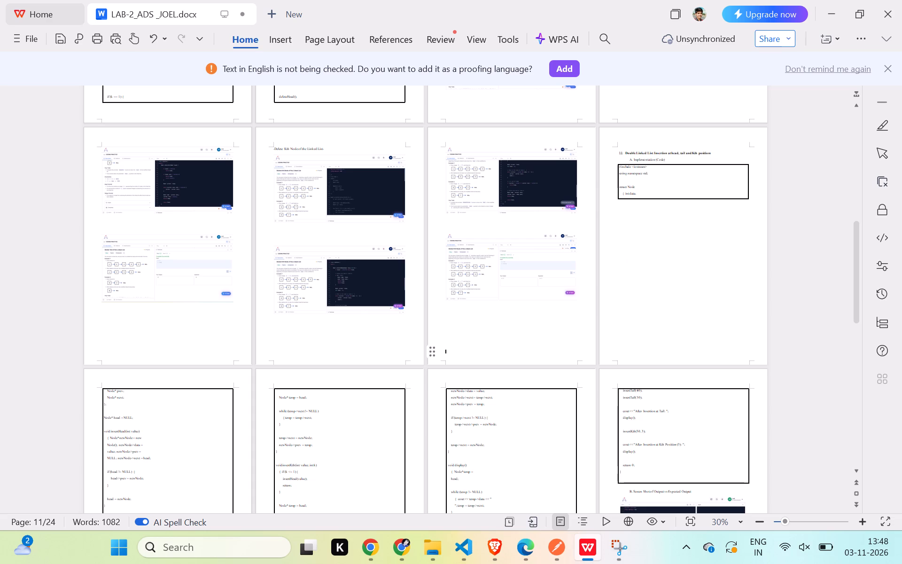
{"action": "key", "text": "BackSpace"}
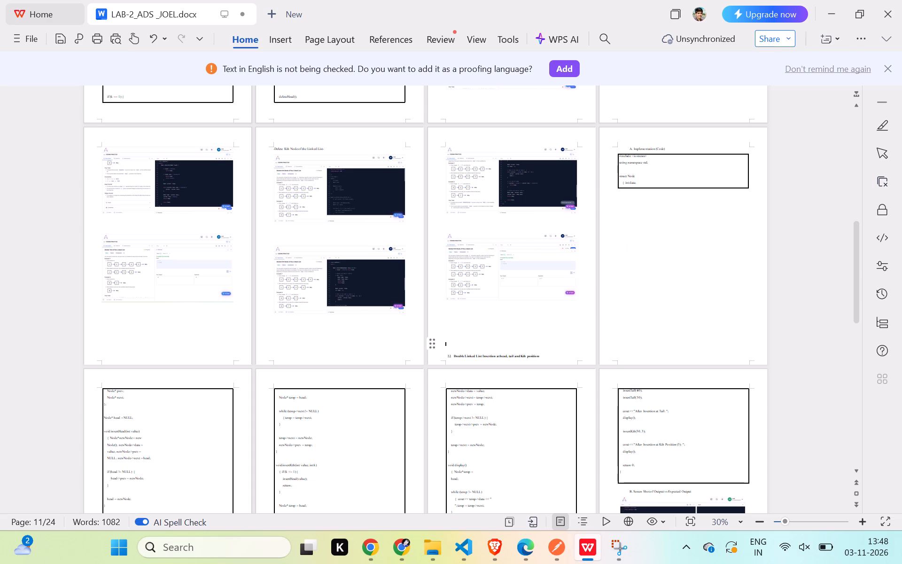
{"action": "key", "text": "BackSpace"}
{"action": "key", "text": "BackSpace"}
{"action": "key", "text": "BackSpace"}
{"action": "key", "text": "BackSpace"}
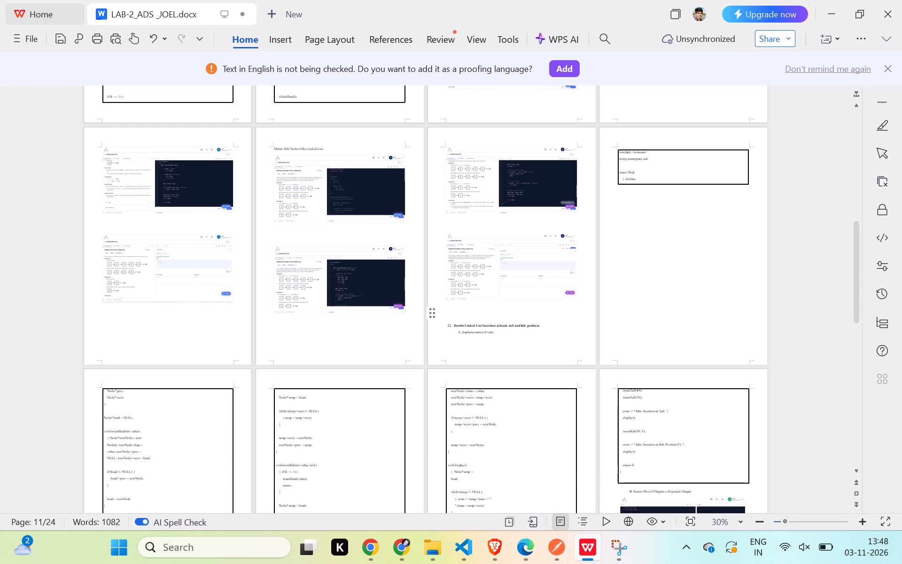
Delete the spacing before the Double Linked List code box to pull it up onto the page with its heading.
{"action": "left_click", "coordinate": [112, 378]}
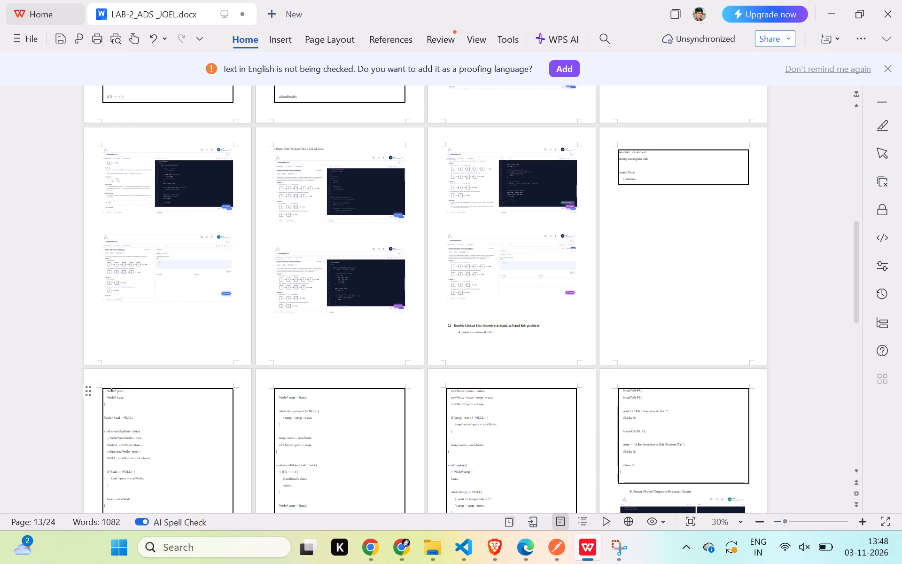
{"action": "left_click", "coordinate": [112, 378]}
{"action": "key", "text": "Left"}
{"action": "key", "text": "Left"}
{"action": "key", "text": "Left"}
{"action": "key", "text": "Right"}
{"action": "key", "text": "BackSpace"}
{"action": "key", "text": "BackSpace"}
{"action": "key", "text": "BackSpace"}
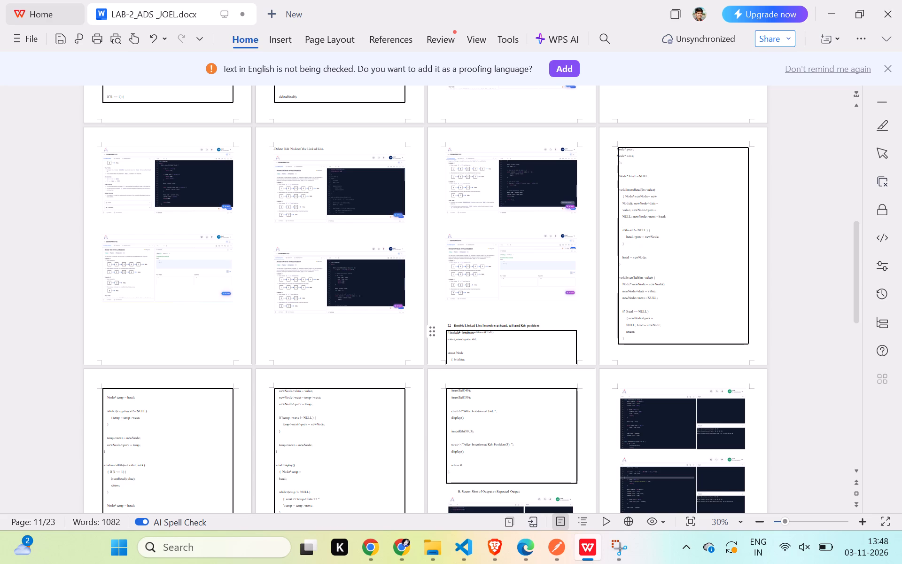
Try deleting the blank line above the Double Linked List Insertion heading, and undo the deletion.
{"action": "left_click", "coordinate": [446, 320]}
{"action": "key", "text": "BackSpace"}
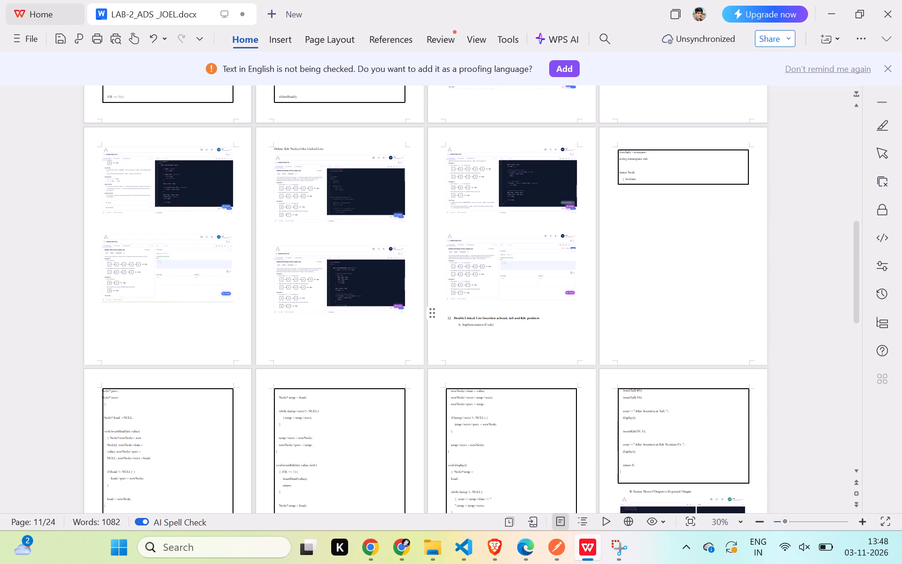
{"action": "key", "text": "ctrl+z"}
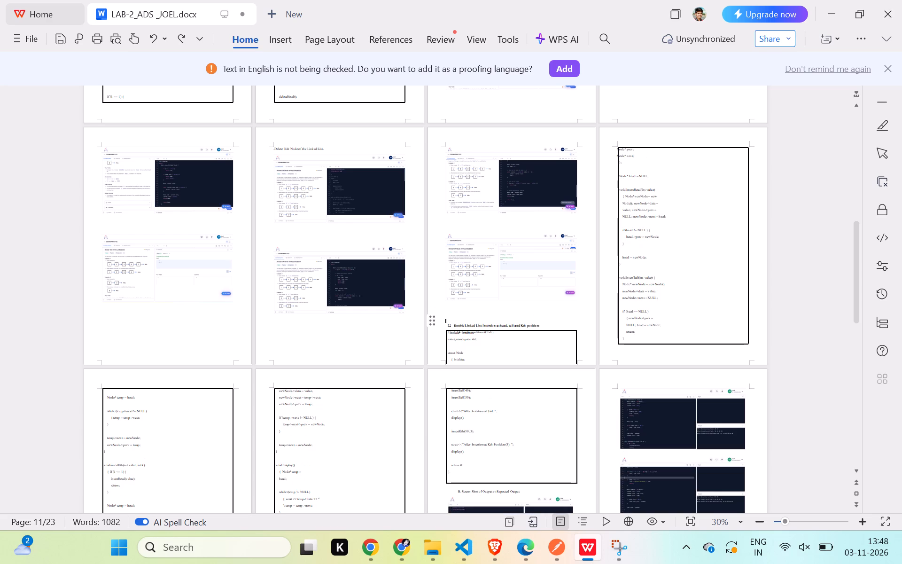
Check the page layout of the Double Linked List code and output, the Circular Linked List section and the Delete Node screenshots.
{"action": "left_click", "coordinate": [375, 368]}
{"action": "scroll", "coordinate": [375, 368], "scroll_direction": "up", "scroll_amount": 4, "text": "ctrl"}
{"action": "scroll", "coordinate": [375, 368], "scroll_direction": "down", "scroll_amount": 3}
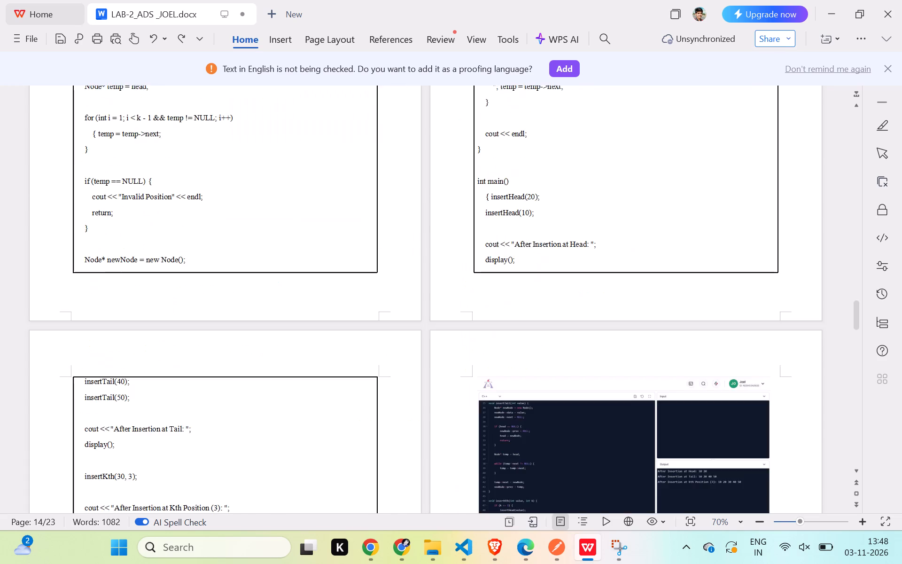
{"action": "scroll", "coordinate": [375, 368], "scroll_direction": "down", "scroll_amount": 6}
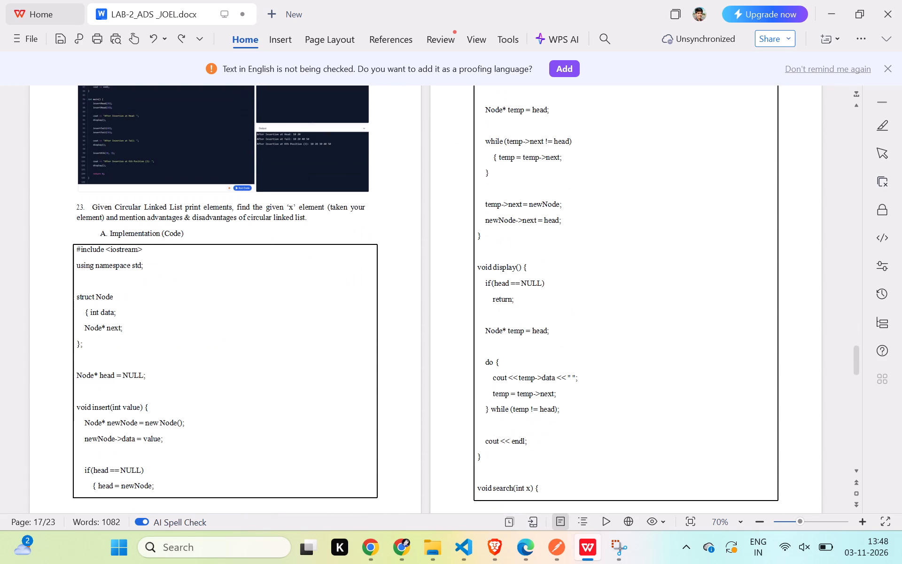
{"action": "scroll", "coordinate": [375, 368], "scroll_direction": "up", "scroll_amount": 10}
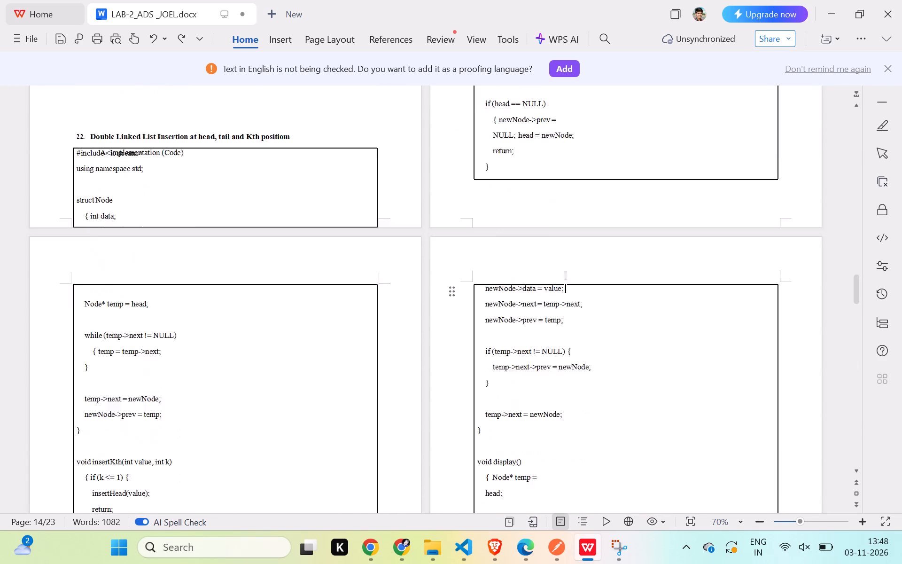
{"action": "scroll", "coordinate": [375, 368], "scroll_direction": "up", "scroll_amount": 2}
{"action": "scroll", "coordinate": [375, 368], "scroll_direction": "right", "scroll_amount": 1}
{"action": "scroll", "coordinate": [375, 368], "scroll_direction": "up", "scroll_amount": 1}
{"action": "scroll", "coordinate": [375, 368], "scroll_direction": "right", "scroll_amount": 1}
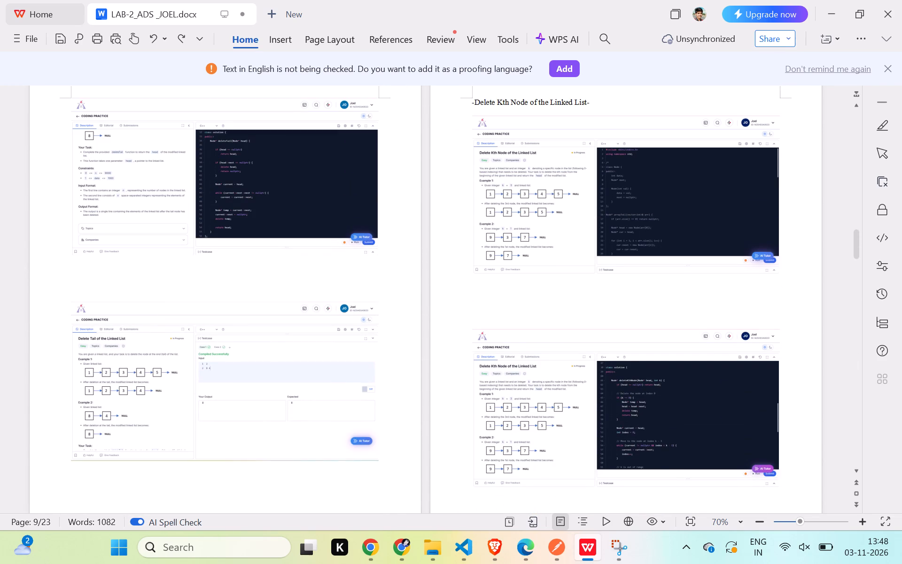
{"action": "scroll", "coordinate": [375, 368], "scroll_direction": "right", "scroll_amount": 1}
{"action": "scroll", "coordinate": [375, 368], "scroll_direction": "up", "scroll_amount": 3, "text": "ctrl"}
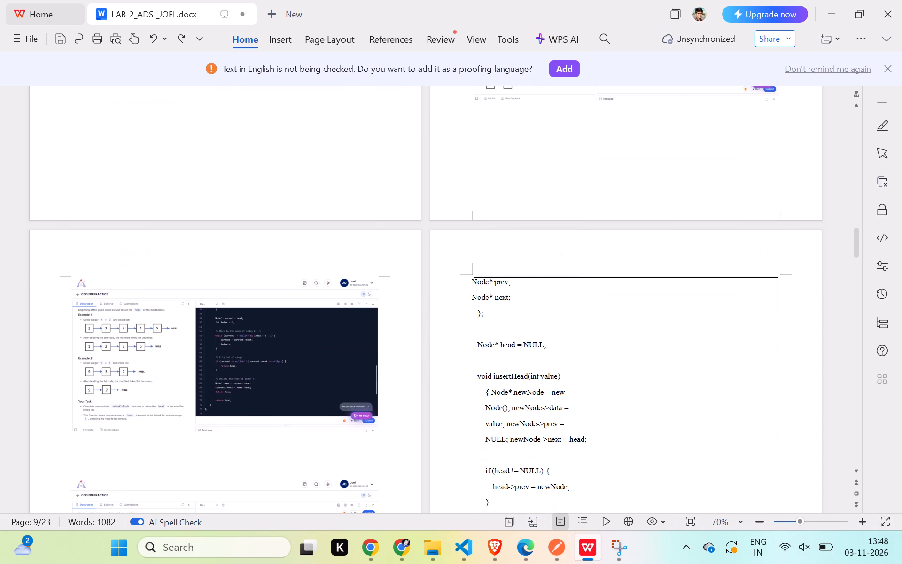
{"action": "scroll", "coordinate": [375, 368], "scroll_direction": "up", "scroll_amount": 2, "text": "ctrl"}
Examine the pages from the Delete Kth Node screenshots through the Double Linked List section, including the spacing around its heading, caption and code box.
{"action": "scroll", "coordinate": [375, 368], "scroll_direction": "down", "scroll_amount": 5}
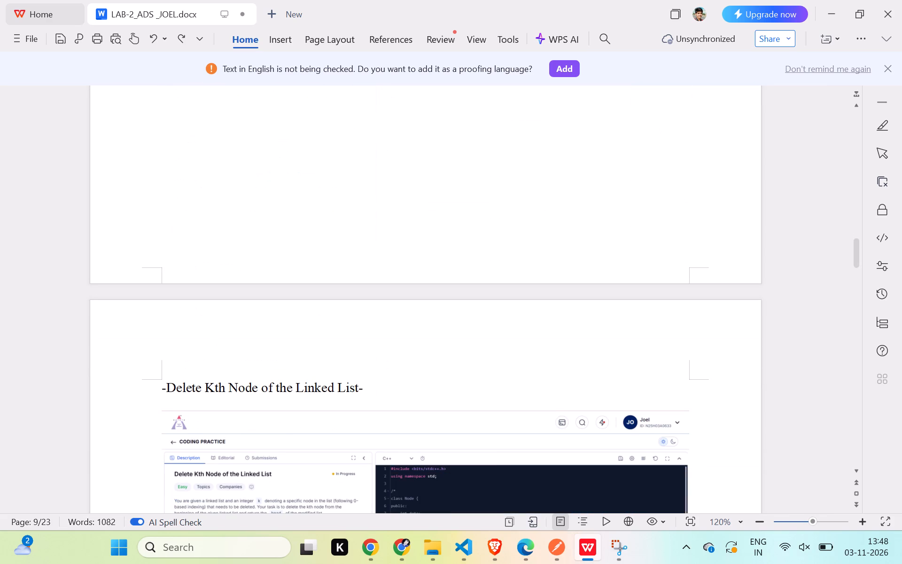
{"action": "scroll", "coordinate": [375, 368], "scroll_direction": "down", "scroll_amount": 6}
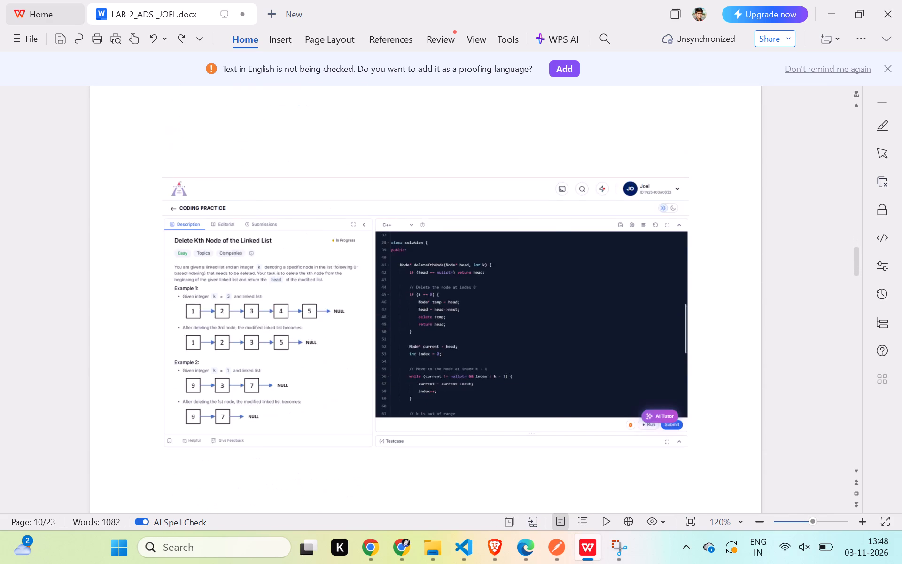
{"action": "scroll", "coordinate": [375, 368], "scroll_direction": "down", "scroll_amount": 4}
{"action": "scroll", "coordinate": [375, 368], "scroll_direction": "right", "scroll_amount": 1}
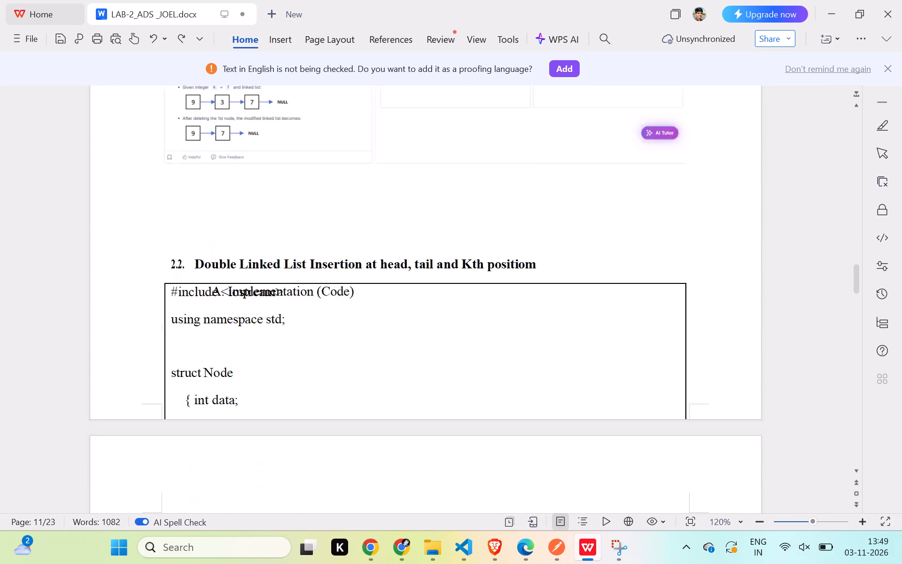
{"action": "scroll", "coordinate": [375, 368], "scroll_direction": "right", "scroll_amount": 2}
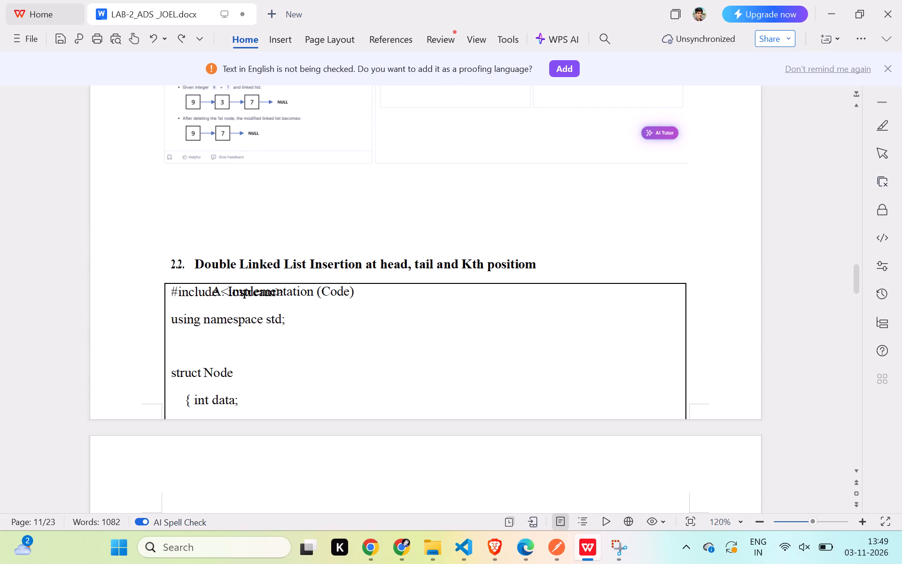
{"action": "scroll", "coordinate": [375, 368], "scroll_direction": "down", "scroll_amount": 1, "text": "ctrl"}
{"action": "scroll", "coordinate": [375, 368], "scroll_direction": "up", "scroll_amount": 2, "text": "ctrl"}
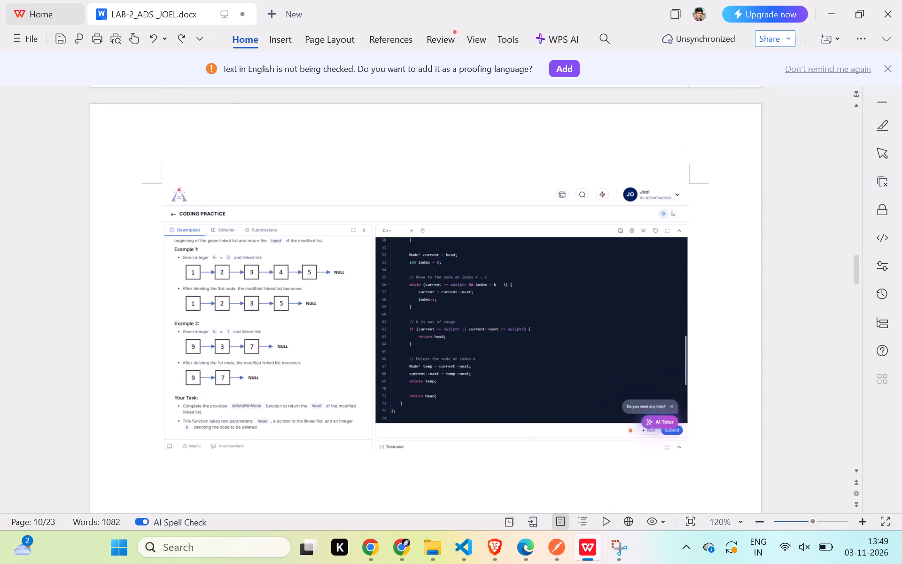
{"action": "scroll", "coordinate": [375, 368], "scroll_direction": "up", "scroll_amount": 1, "text": "ctrl"}
{"action": "scroll", "coordinate": [375, 368], "scroll_direction": "down", "scroll_amount": 4, "text": "ctrl"}
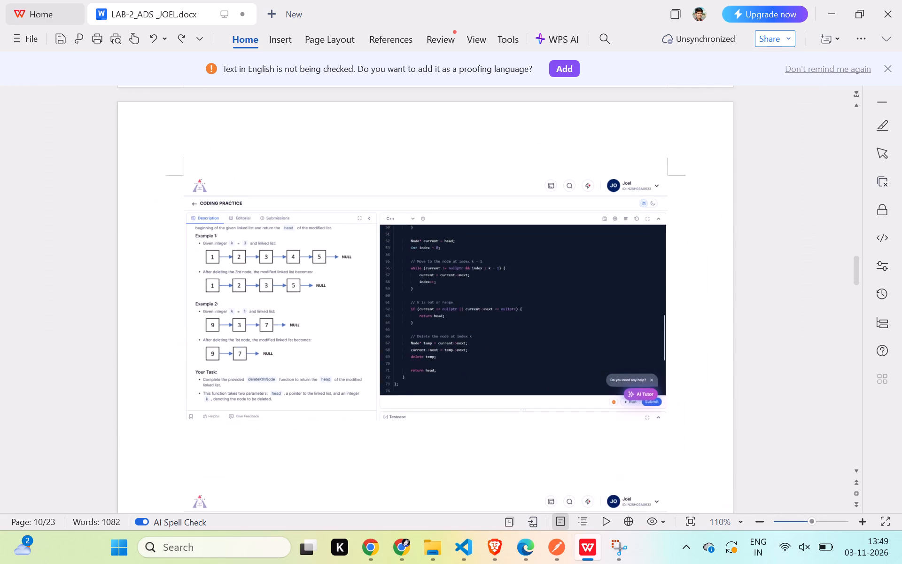
{"action": "scroll", "coordinate": [375, 368], "scroll_direction": "down", "scroll_amount": 2, "text": "ctrl"}
{"action": "scroll", "coordinate": [375, 368], "scroll_direction": "down", "scroll_amount": 4}
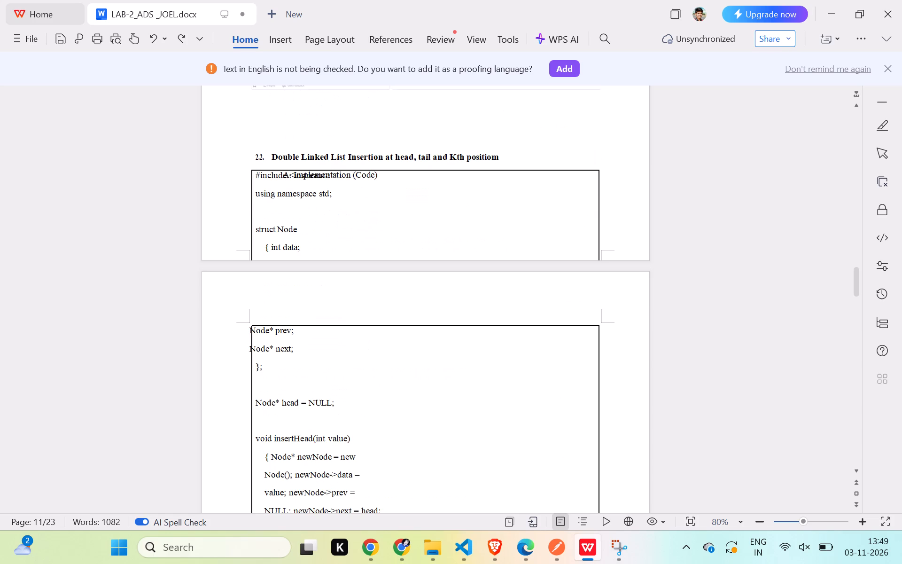
{"action": "scroll", "coordinate": [375, 368], "scroll_direction": "down", "scroll_amount": 7}
{"action": "scroll", "coordinate": [375, 368], "scroll_direction": "up", "scroll_amount": 1}
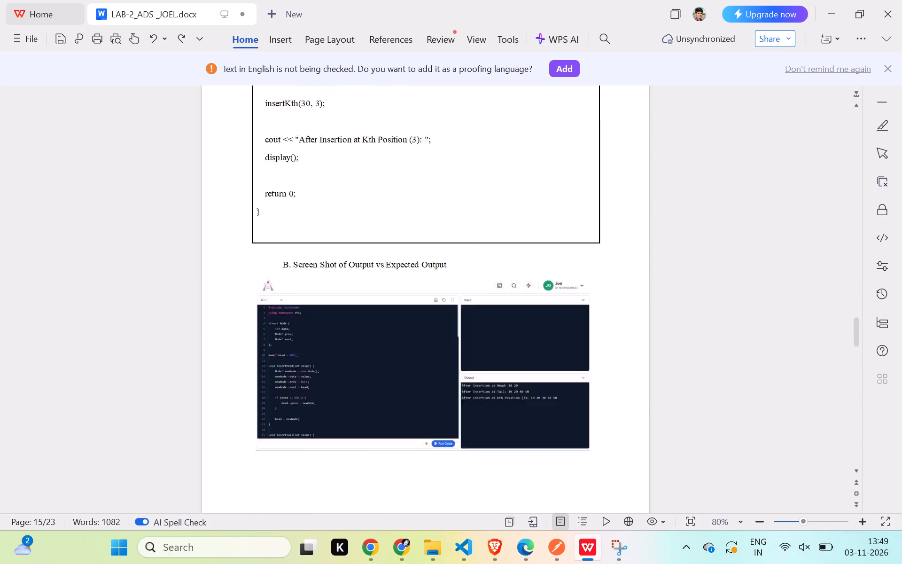
{"action": "scroll", "coordinate": [375, 368], "scroll_direction": "up", "scroll_amount": 1}
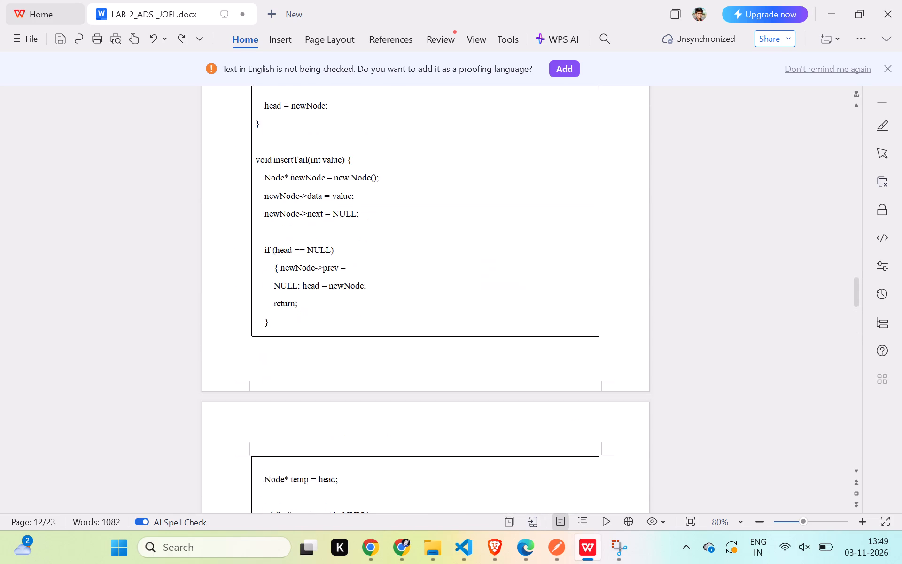
{"action": "scroll", "coordinate": [375, 368], "scroll_direction": "down", "scroll_amount": 1}
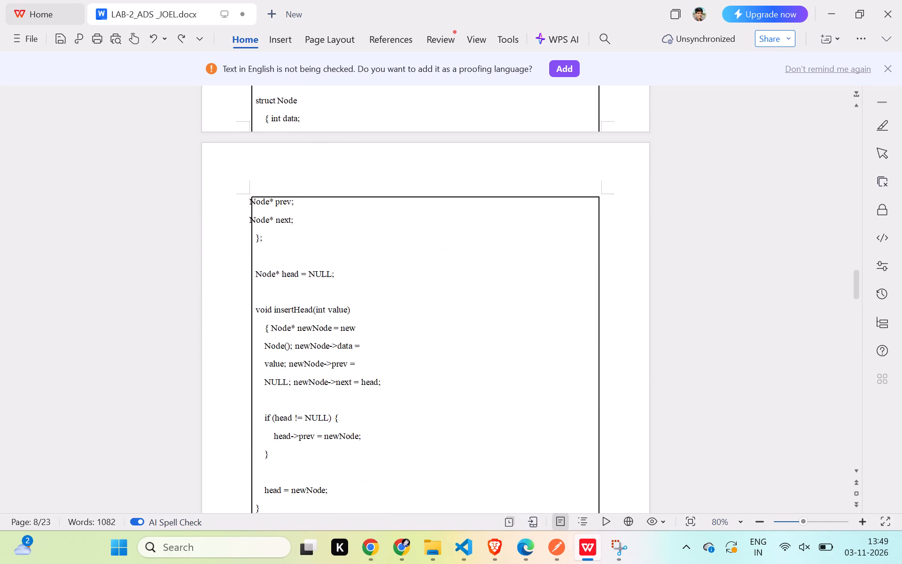
{"action": "scroll", "coordinate": [375, 368], "scroll_direction": "down", "scroll_amount": 1}
{"action": "scroll", "coordinate": [375, 368], "scroll_direction": "up", "scroll_amount": 1}
{"action": "scroll", "coordinate": [375, 368], "scroll_direction": "right", "scroll_amount": 1}
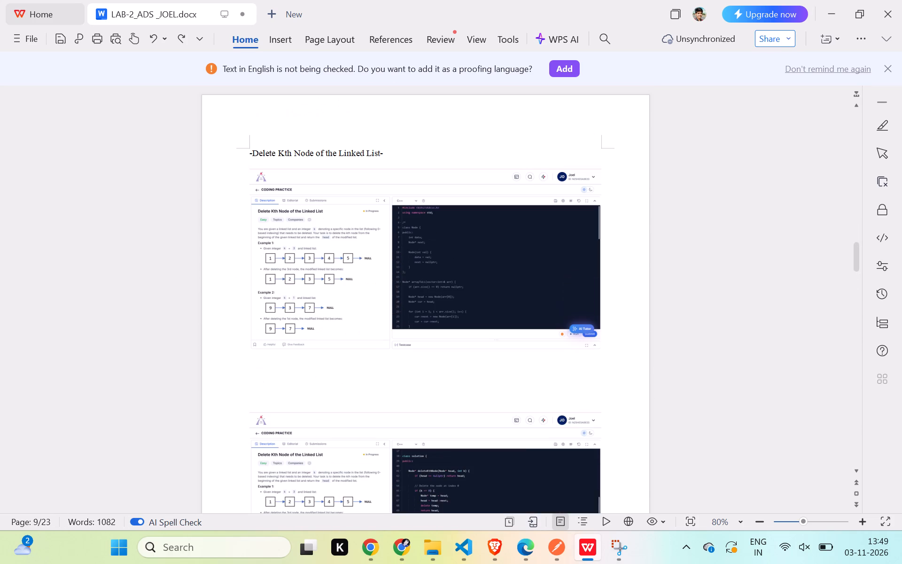
{"action": "scroll", "coordinate": [375, 368], "scroll_direction": "right", "scroll_amount": 4}
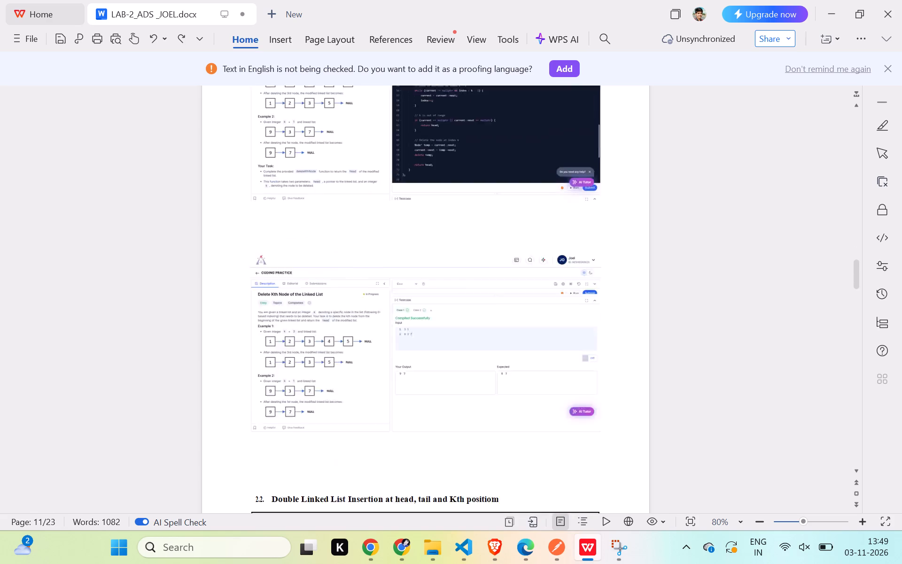
{"action": "scroll", "coordinate": [375, 368], "scroll_direction": "right", "scroll_amount": 1}
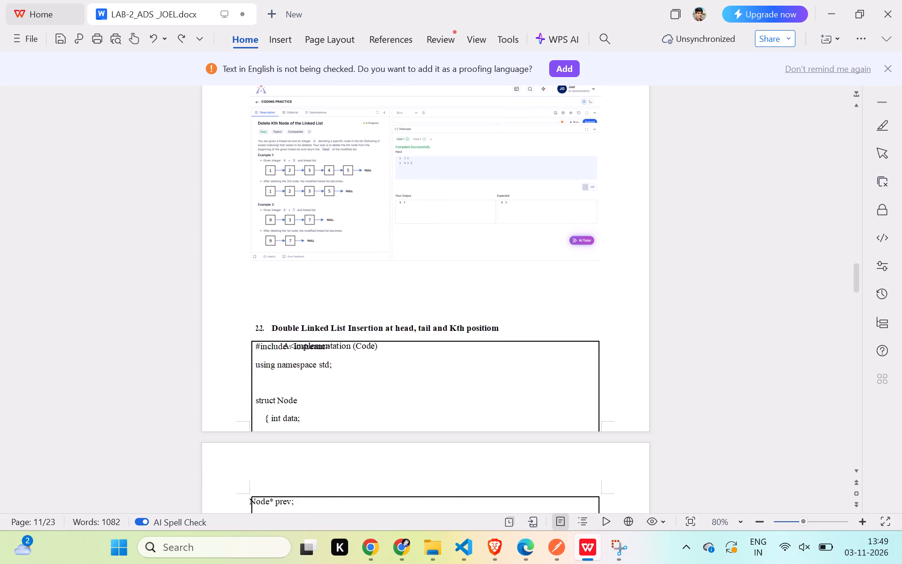
{"action": "scroll", "coordinate": [375, 368], "scroll_direction": "right", "scroll_amount": 3}
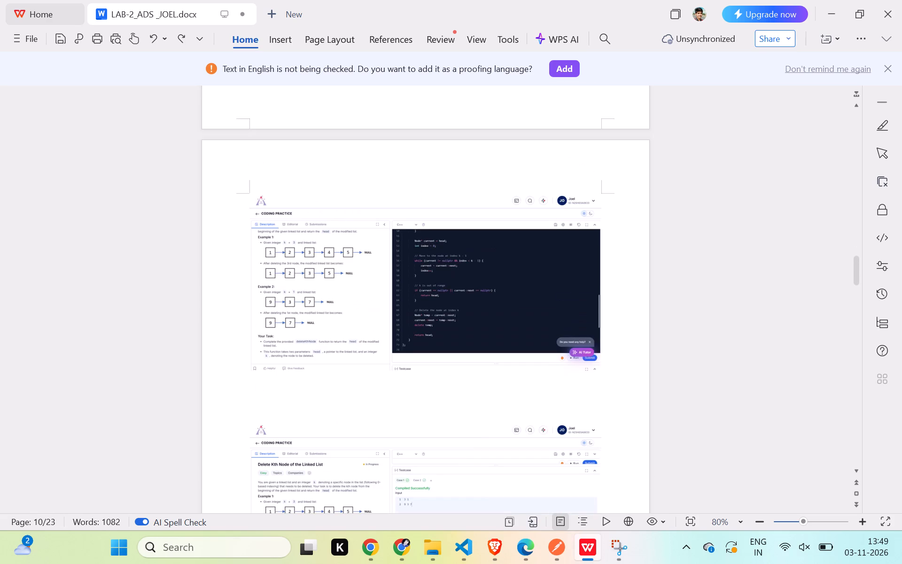
{"action": "scroll", "coordinate": [375, 368], "scroll_direction": "right", "scroll_amount": 1}
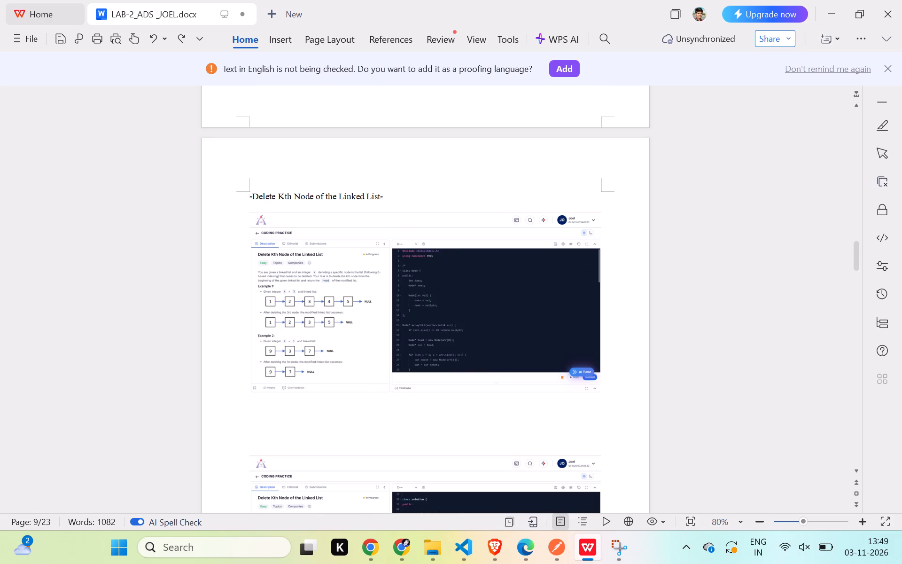
{"action": "scroll", "coordinate": [375, 368], "scroll_direction": "right", "scroll_amount": 1}
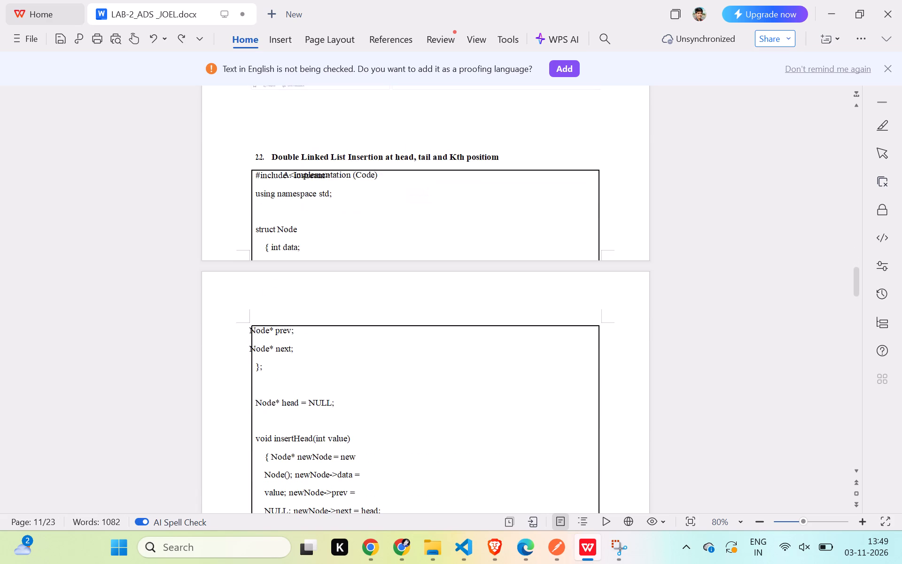
{"action": "scroll", "coordinate": [375, 368], "scroll_direction": "right", "scroll_amount": 1}
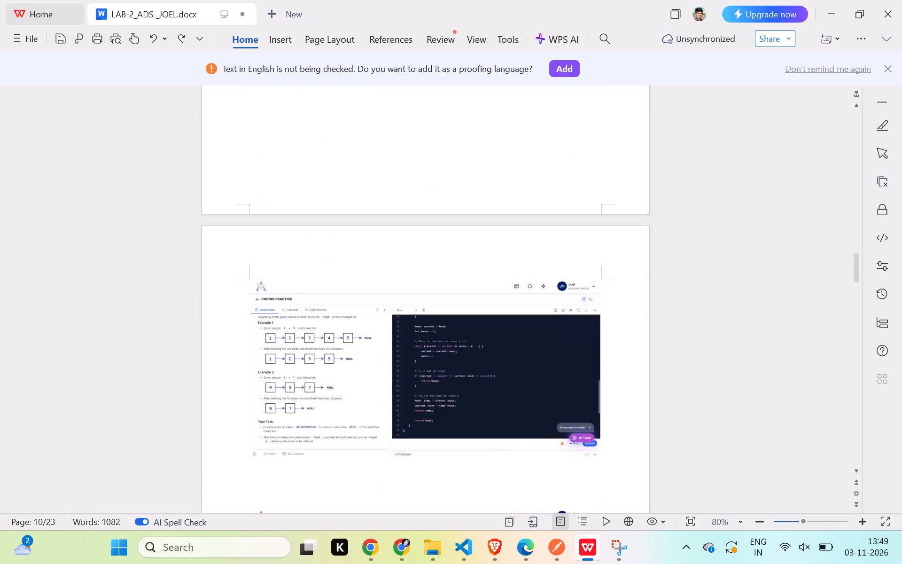
{"action": "scroll", "coordinate": [375, 368], "scroll_direction": "right", "scroll_amount": 1}
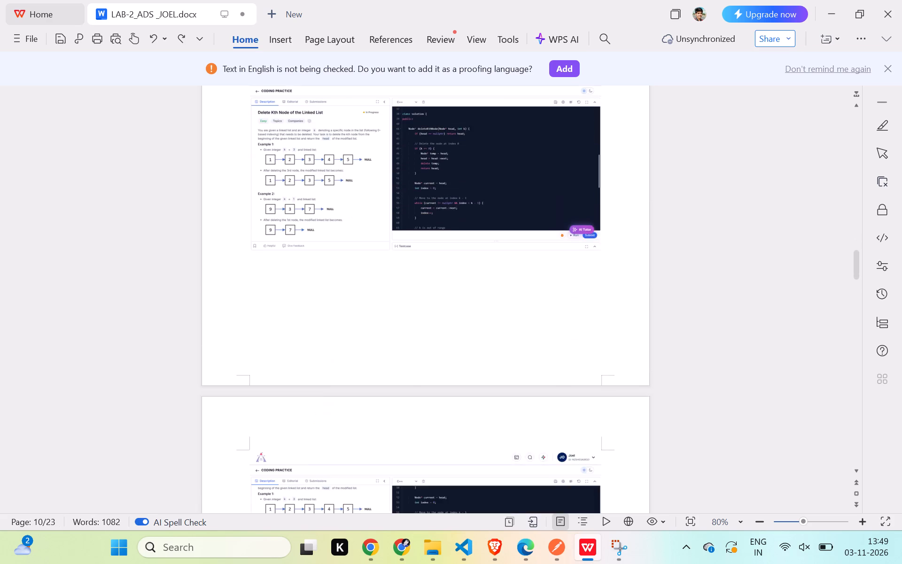
{"action": "scroll", "coordinate": [375, 368], "scroll_direction": "right", "scroll_amount": 1}
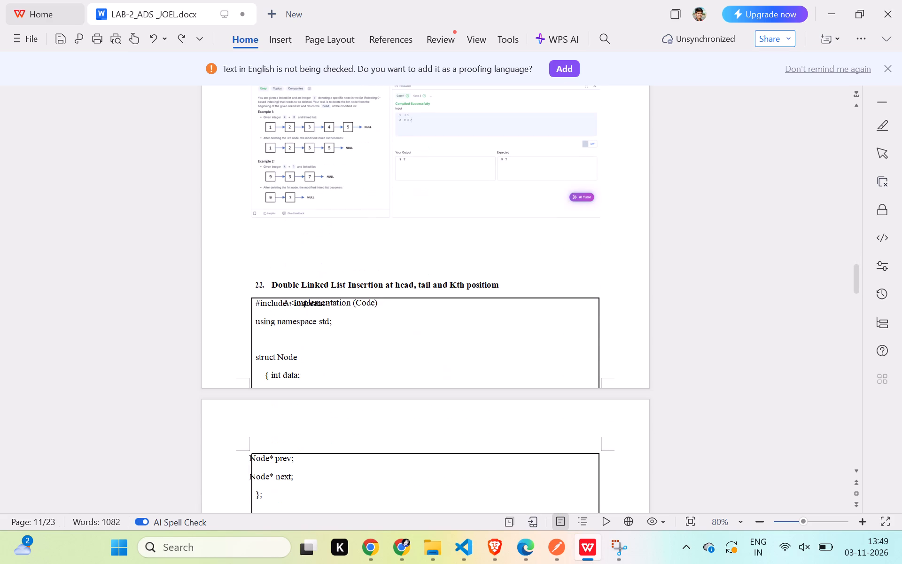
{"action": "scroll", "coordinate": [375, 368], "scroll_direction": "right", "scroll_amount": 1}
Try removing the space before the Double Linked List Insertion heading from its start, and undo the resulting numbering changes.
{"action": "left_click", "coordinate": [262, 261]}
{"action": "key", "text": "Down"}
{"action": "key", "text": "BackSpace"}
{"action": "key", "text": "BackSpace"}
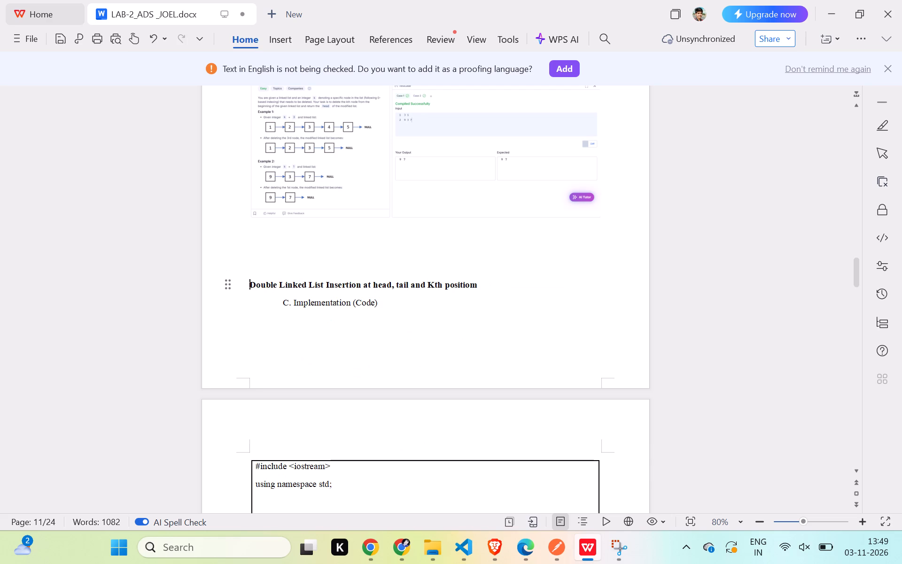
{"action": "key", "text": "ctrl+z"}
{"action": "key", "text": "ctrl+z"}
Delete the blank lines between the last Delete Kth Node output screenshot and the Double Linked List Insertion heading.
{"action": "key", "text": "Left"}
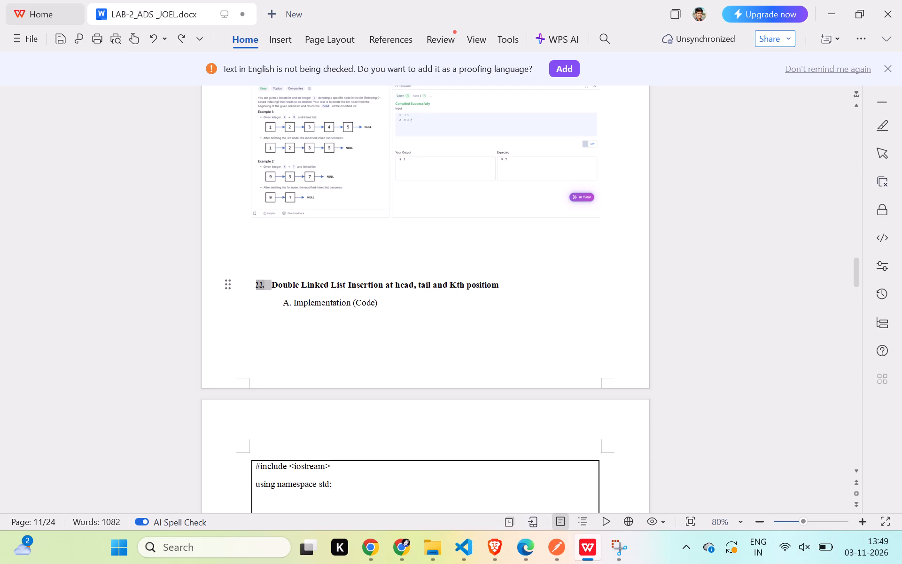
{"action": "key", "text": "Left"}
{"action": "key", "text": "BackSpace"}
{"action": "key", "text": "BackSpace"}
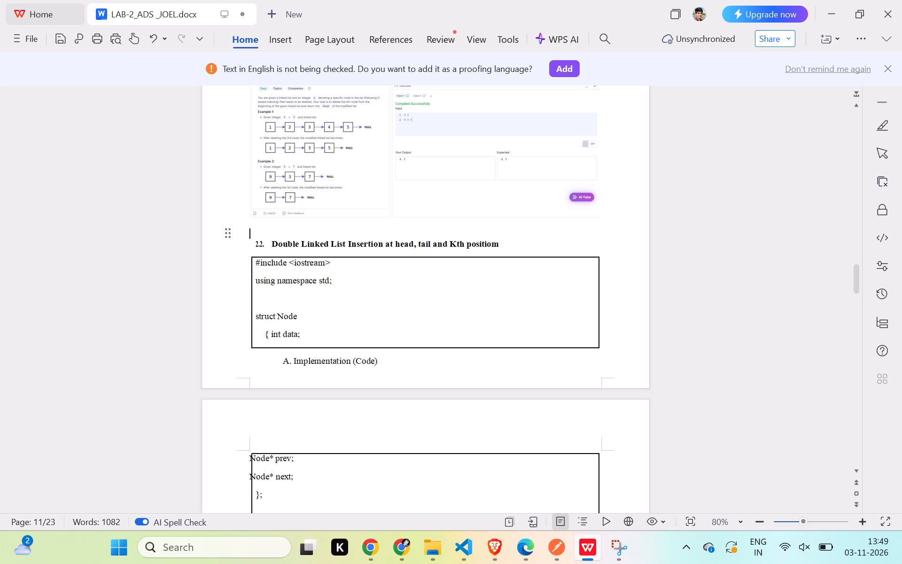
Delete the "A. Implementation (Code)" caption below the first part of the Double Linked List code box.
{"action": "scroll", "coordinate": [586, 370], "scroll_direction": "left", "scroll_amount": 1}
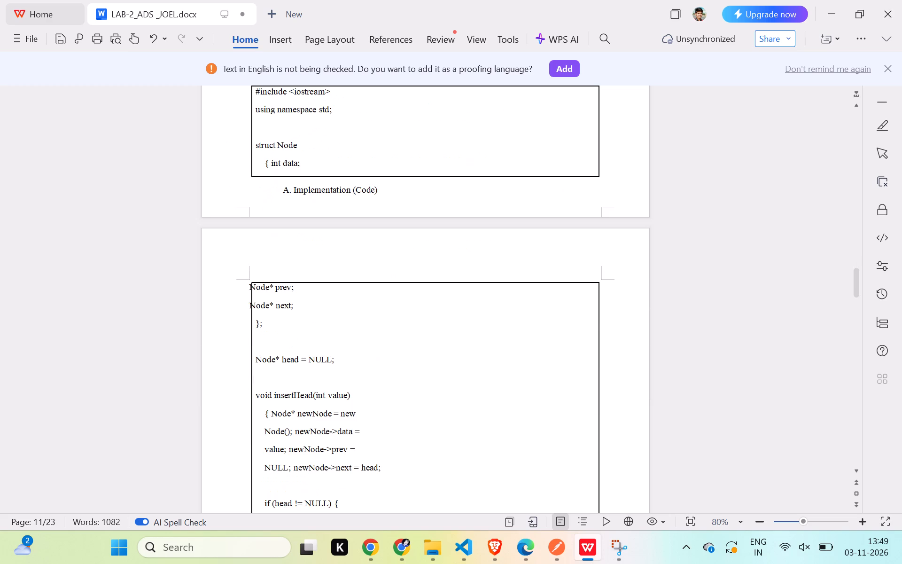
{"action": "left_click_drag", "start_coordinate": [379, 189], "coordinate": [305, 188]}
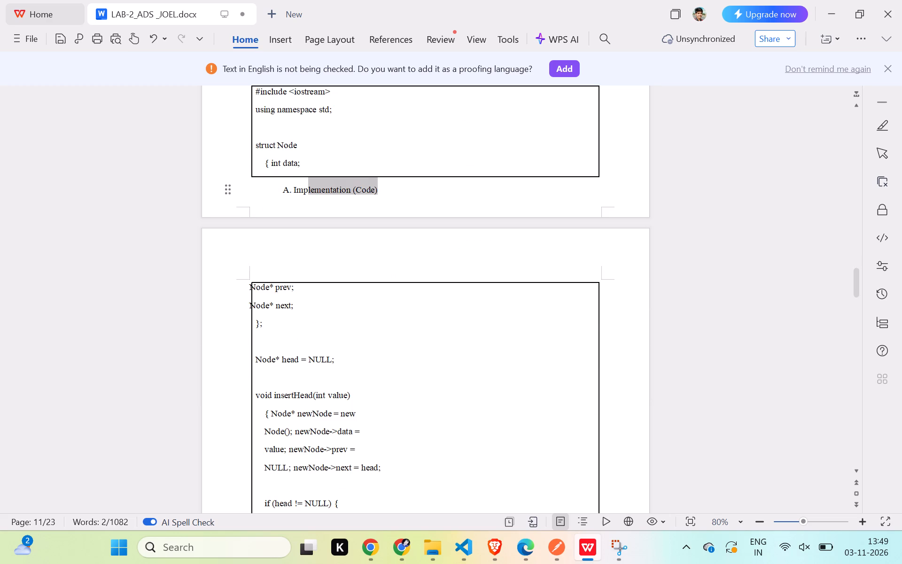
{"action": "left_click_drag", "start_coordinate": [305, 188], "coordinate": [280, 187]}
{"action": "key", "text": "BackSpace"}
{"action": "key", "text": "BackSpace"}
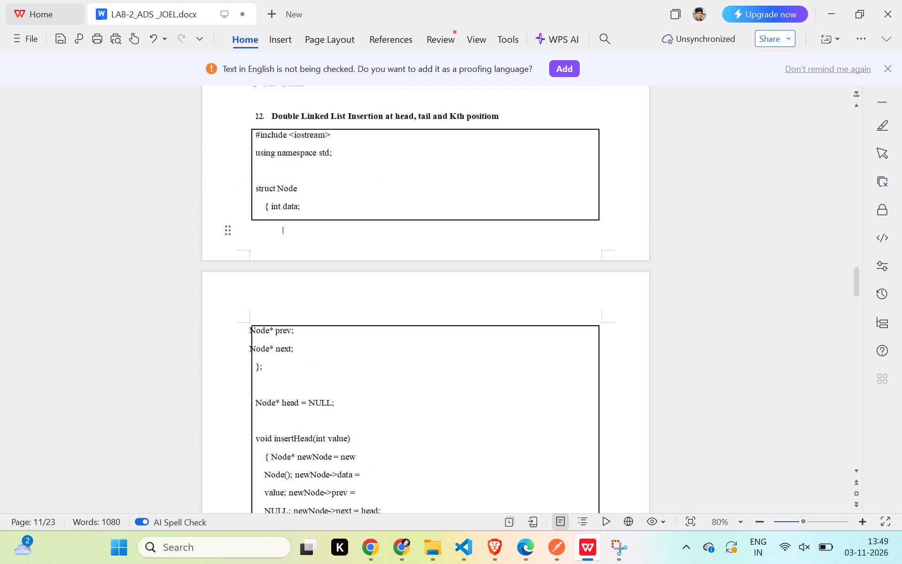
Indent the "Node* prev;" and "Node* next;" lines of the Double Linked List code by one space each.
{"action": "left_click", "coordinate": [250, 335]}
{"action": "key", "text": "space"}
{"action": "key", "text": "Down"}
{"action": "key", "text": "Left"}
{"action": "key", "text": "space"}
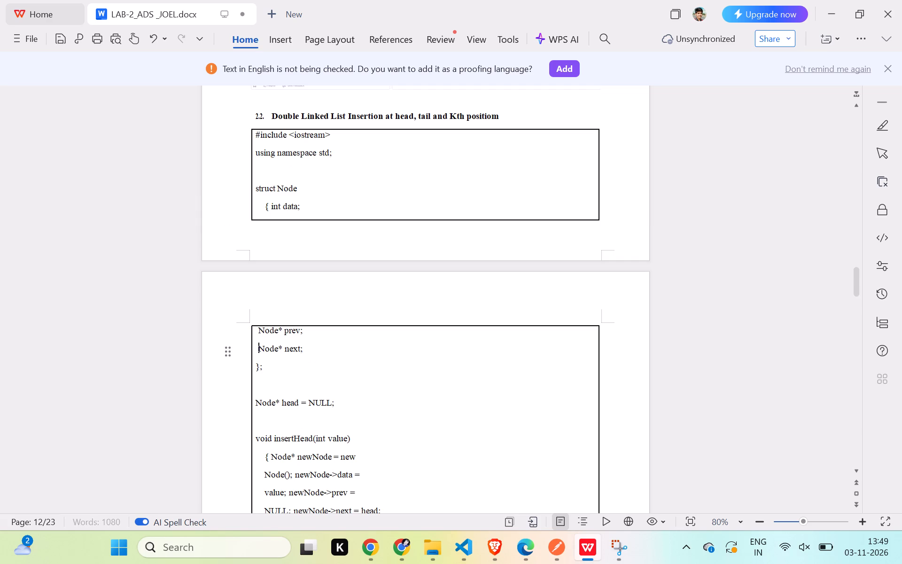
{"action": "left_click", "coordinate": [393, 380]}
Add an unnumbered blank line between the Double Linked List Insertion heading and its code box.
{"action": "scroll", "coordinate": [393, 380], "scroll_direction": "up", "scroll_amount": 1}
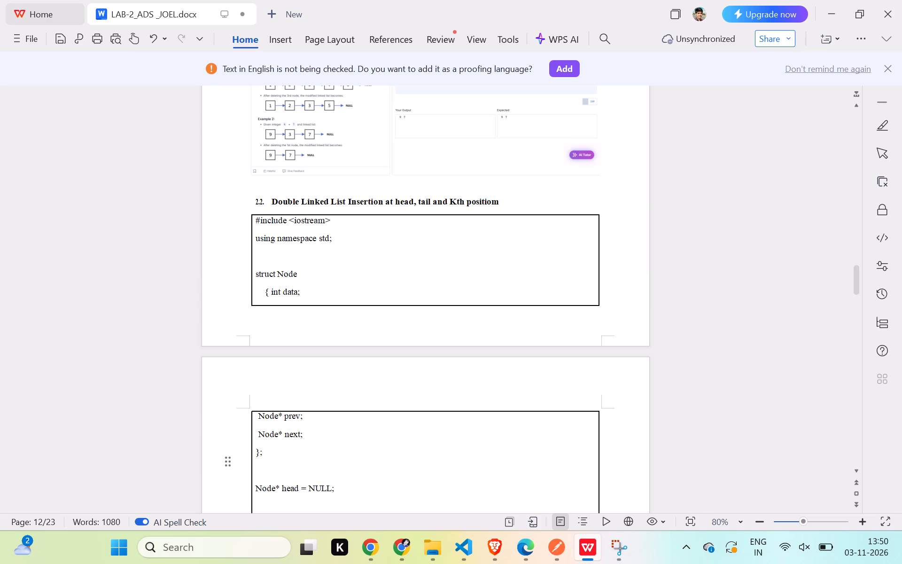
{"action": "scroll", "coordinate": [393, 380], "scroll_direction": "down", "scroll_amount": 2}
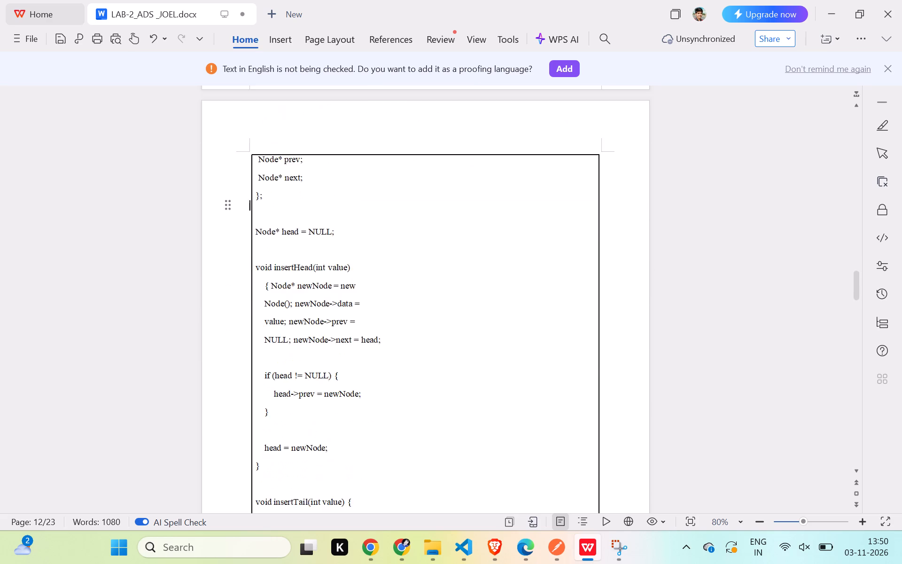
{"action": "scroll", "coordinate": [393, 380], "scroll_direction": "down", "scroll_amount": 3}
{"action": "scroll", "coordinate": [393, 380], "scroll_direction": "up", "scroll_amount": 1}
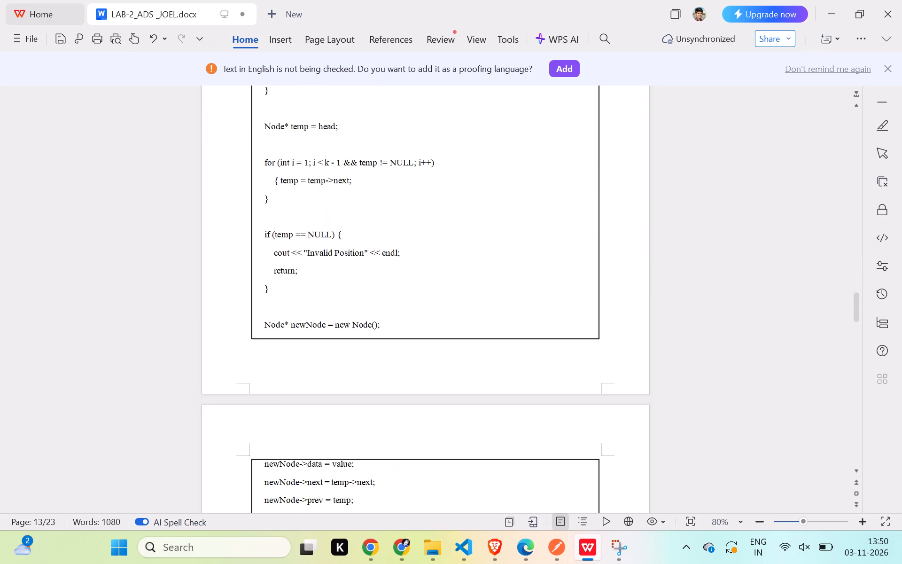
{"action": "scroll", "coordinate": [393, 380], "scroll_direction": "up", "scroll_amount": 5}
{"action": "scroll", "coordinate": [393, 380], "scroll_direction": "down", "scroll_amount": 2}
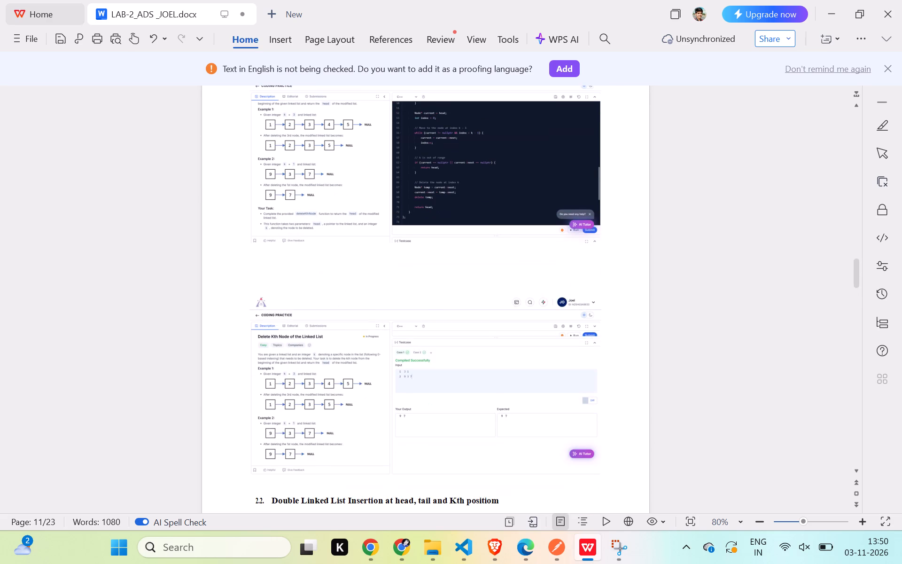
{"action": "scroll", "coordinate": [393, 380], "scroll_direction": "down", "scroll_amount": 1}
{"action": "left_click", "coordinate": [522, 324]}
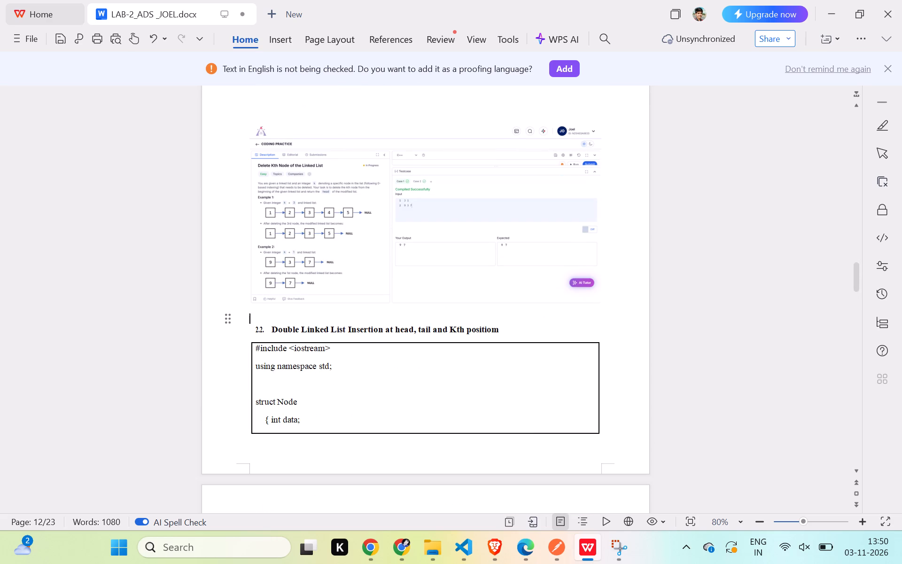
{"action": "left_click", "coordinate": [523, 329]}
{"action": "key", "text": "Return"}
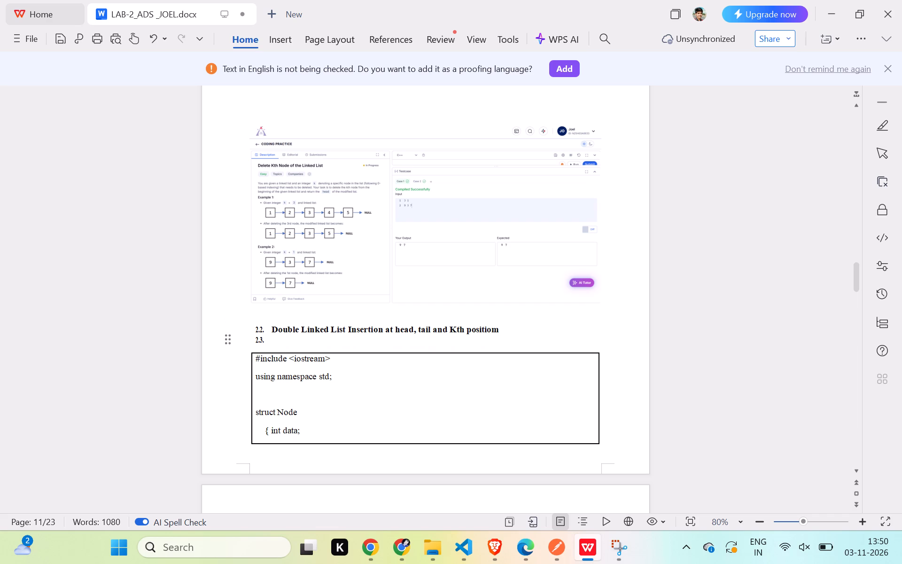
{"action": "key", "text": "BackSpace"}
{"action": "key", "text": "BackSpace"}
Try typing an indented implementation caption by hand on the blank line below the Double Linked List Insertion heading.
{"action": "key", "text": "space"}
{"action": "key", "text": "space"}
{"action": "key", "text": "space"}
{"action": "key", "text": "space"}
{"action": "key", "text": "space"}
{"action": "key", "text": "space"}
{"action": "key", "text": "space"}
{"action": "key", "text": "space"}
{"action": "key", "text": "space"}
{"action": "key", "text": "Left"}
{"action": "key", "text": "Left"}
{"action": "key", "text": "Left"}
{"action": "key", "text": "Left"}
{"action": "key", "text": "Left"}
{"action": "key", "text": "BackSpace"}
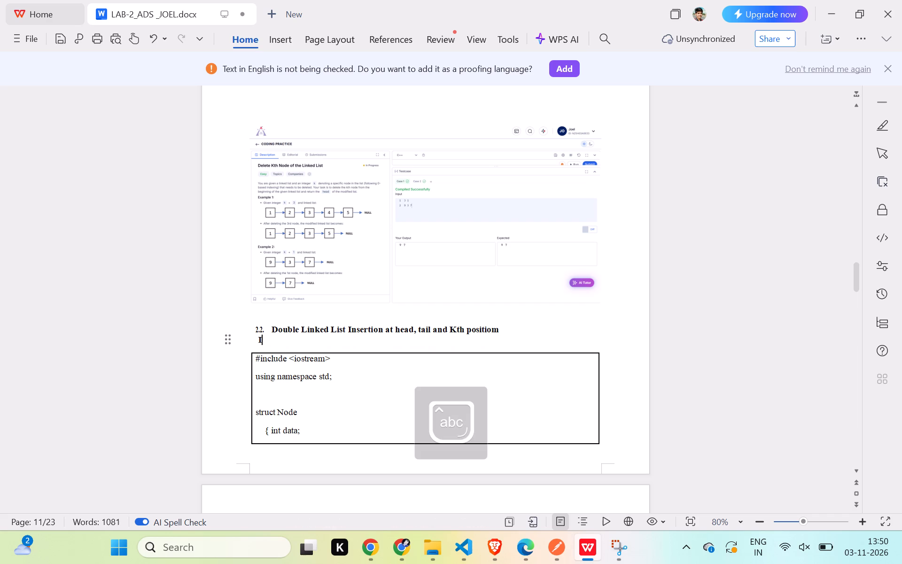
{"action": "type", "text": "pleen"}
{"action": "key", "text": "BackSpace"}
Replace the partial "Iplee" text with the "Implementation (Code)" caption copied from the Singular Linked List section, and remove the extra line.
{"action": "scroll", "coordinate": [565, 264], "scroll_direction": "up", "scroll_amount": 14}
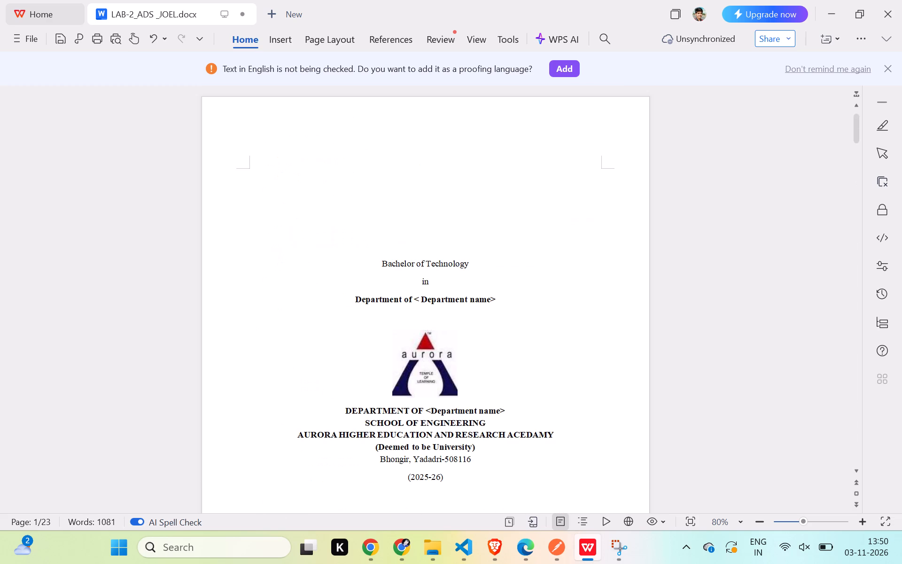
{"action": "scroll", "coordinate": [565, 264], "scroll_direction": "down", "scroll_amount": 6}
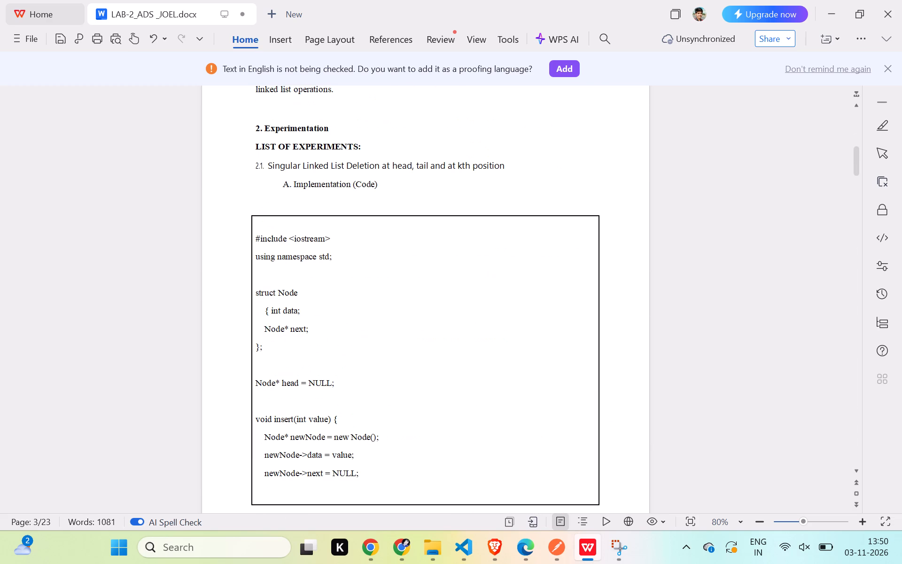
{"action": "left_click_drag", "start_coordinate": [385, 188], "coordinate": [282, 188]}
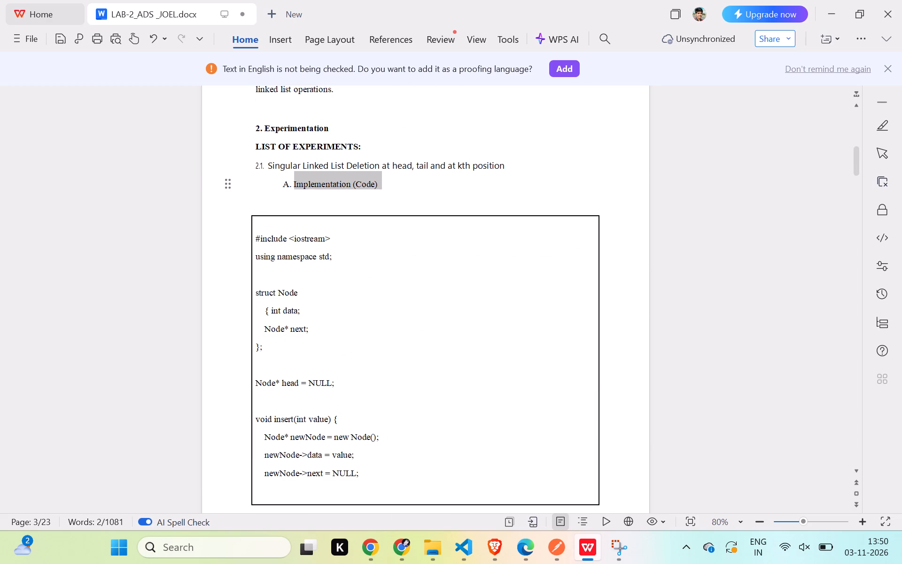
{"action": "left_click_drag", "start_coordinate": [282, 188], "coordinate": [285, 181]}
{"action": "key", "text": "ctrl+c"}
{"action": "left_click", "coordinate": [469, 165]}
{"action": "scroll", "coordinate": [469, 165], "scroll_direction": "down", "scroll_amount": 1}
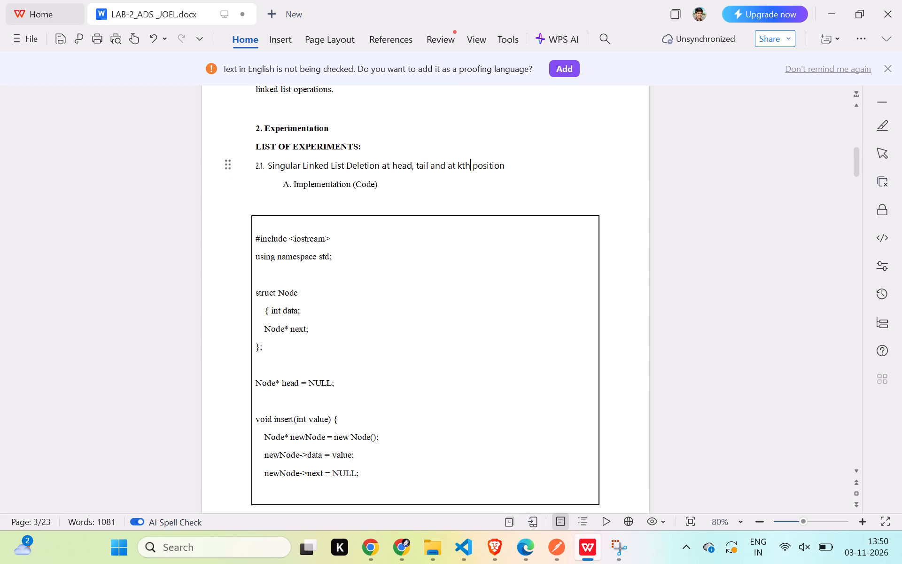
{"action": "scroll", "coordinate": [469, 165], "scroll_direction": "down", "scroll_amount": 12}
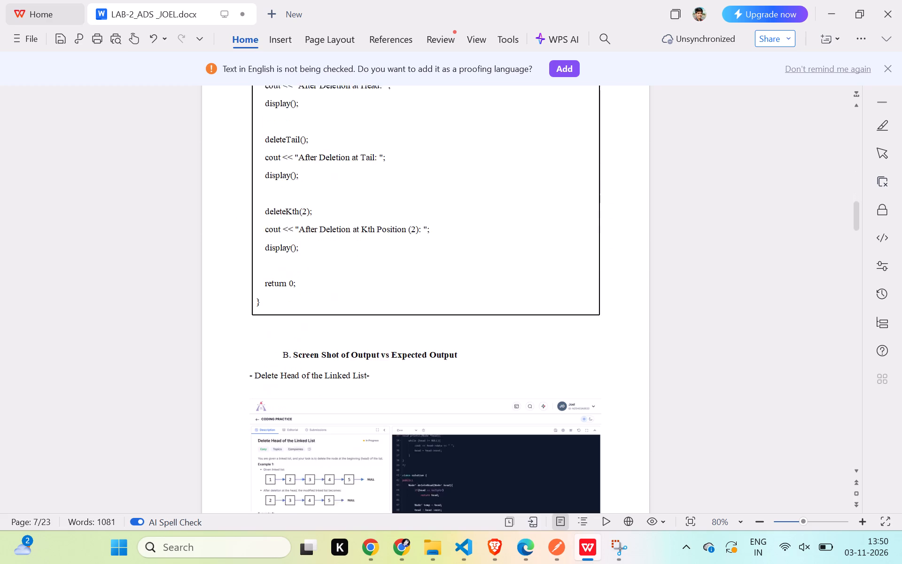
{"action": "scroll", "coordinate": [469, 165], "scroll_direction": "down", "scroll_amount": 13}
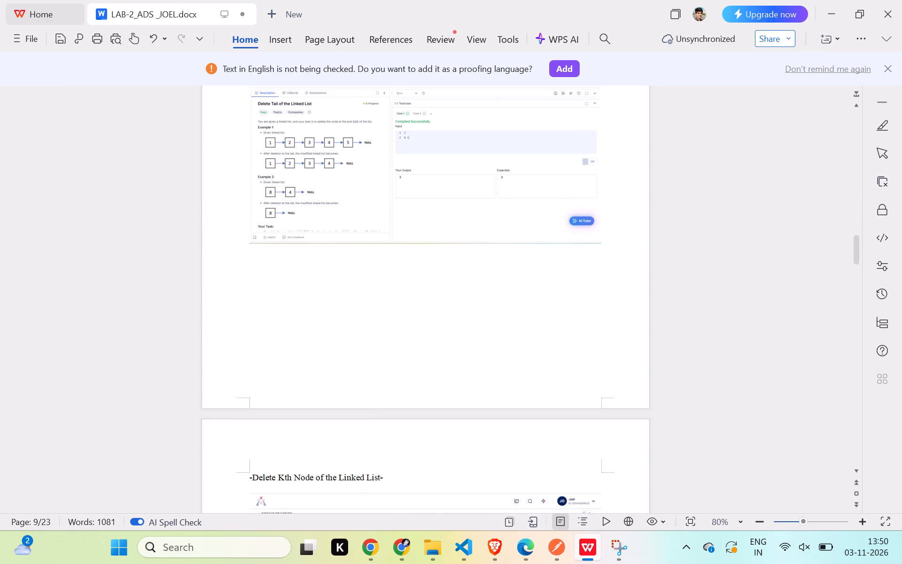
{"action": "scroll", "coordinate": [469, 165], "scroll_direction": "down", "scroll_amount": 5}
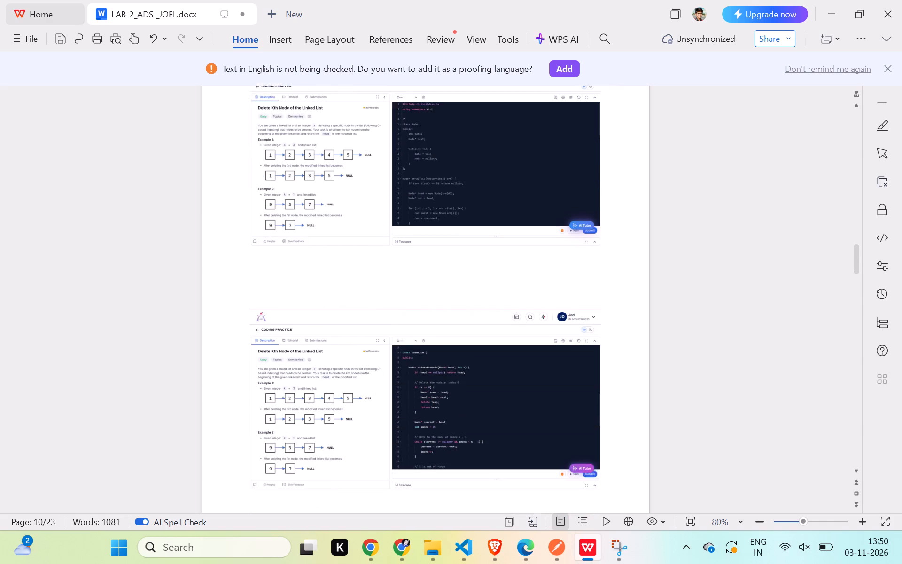
{"action": "scroll", "coordinate": [469, 165], "scroll_direction": "down", "scroll_amount": 5}
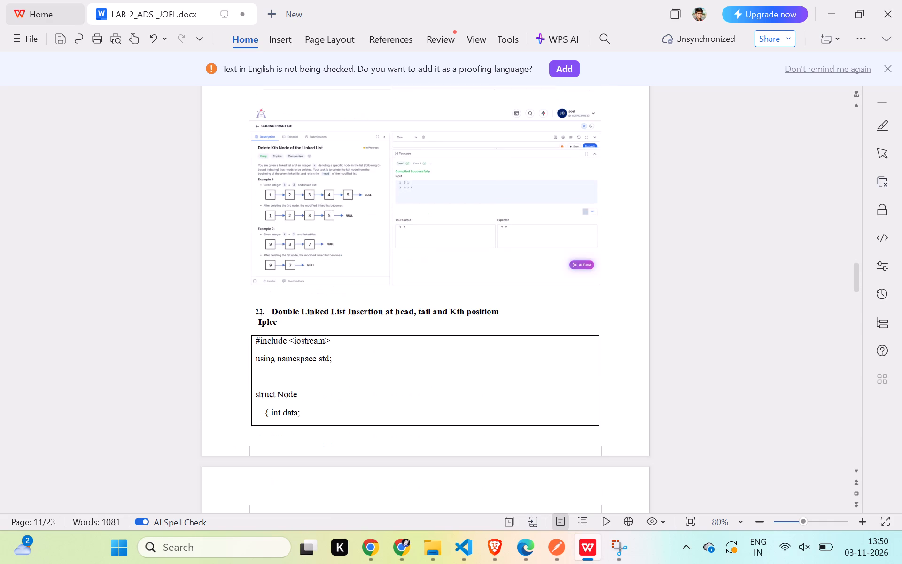
{"action": "scroll", "coordinate": [469, 165], "scroll_direction": "down", "scroll_amount": 1}
{"action": "left_click", "coordinate": [321, 333]}
{"action": "left_click", "coordinate": [288, 324]}
{"action": "left_click_drag", "start_coordinate": [288, 324], "coordinate": [283, 324]}
{"action": "key", "text": "ctrl+v"}
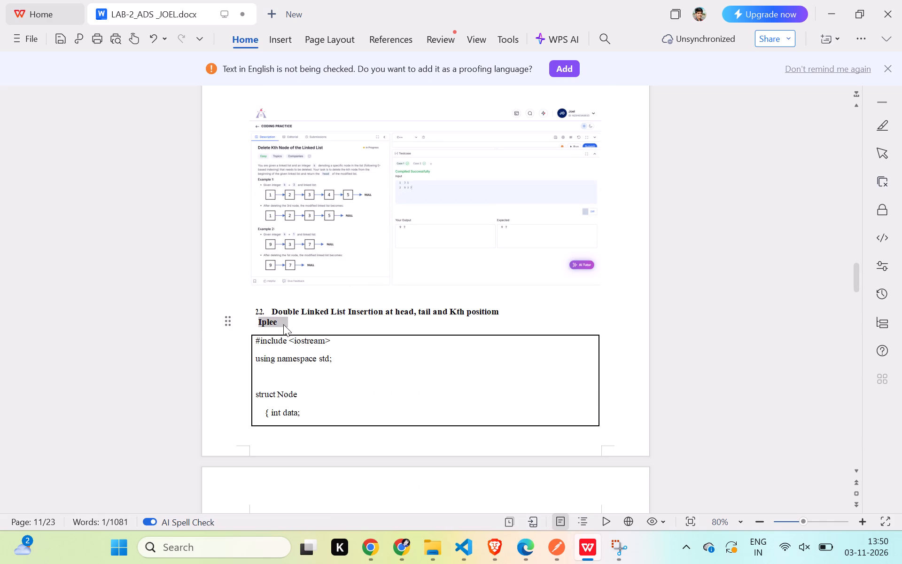
{"action": "key", "text": "BackSpace"}
Replace the automatic list letter of the Double Linked List "Implementation (Code)" caption with a manually entered "A.".
{"action": "key", "text": "Left"}
{"action": "key", "text": "Left"}
{"action": "key", "text": "Left"}
{"action": "key", "text": "Left"}
{"action": "key", "text": "Left"}
{"action": "key", "text": "Left"}
{"action": "key", "text": "Left"}
{"action": "key", "text": "Left"}
{"action": "key", "text": "Left"}
{"action": "key", "text": "Left"}
{"action": "key", "text": "Left"}
{"action": "key", "text": "Left"}
{"action": "key", "text": "Left"}
{"action": "key", "text": "Left"}
{"action": "key", "text": "Left"}
{"action": "key", "text": "Left"}
{"action": "key", "text": "Left"}
{"action": "key", "text": "Left"}
{"action": "key", "text": "Left"}
{"action": "key", "text": "Left"}
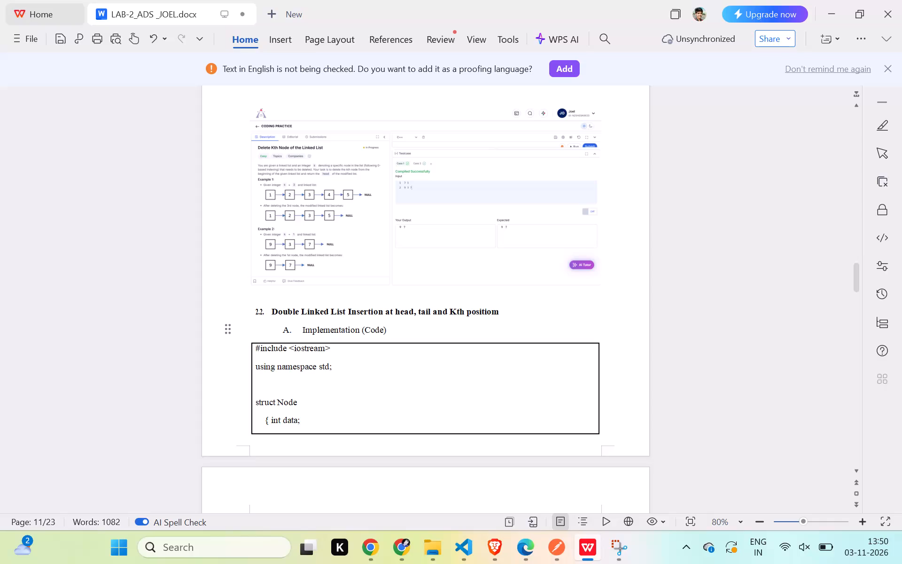
{"action": "key", "text": "Right"}
{"action": "key", "text": "Right"}
{"action": "key", "text": "Left"}
{"action": "key", "text": "Left"}
{"action": "key", "text": "Right"}
{"action": "key", "text": "BackSpace"}
{"action": "key", "text": "BackSpace"}
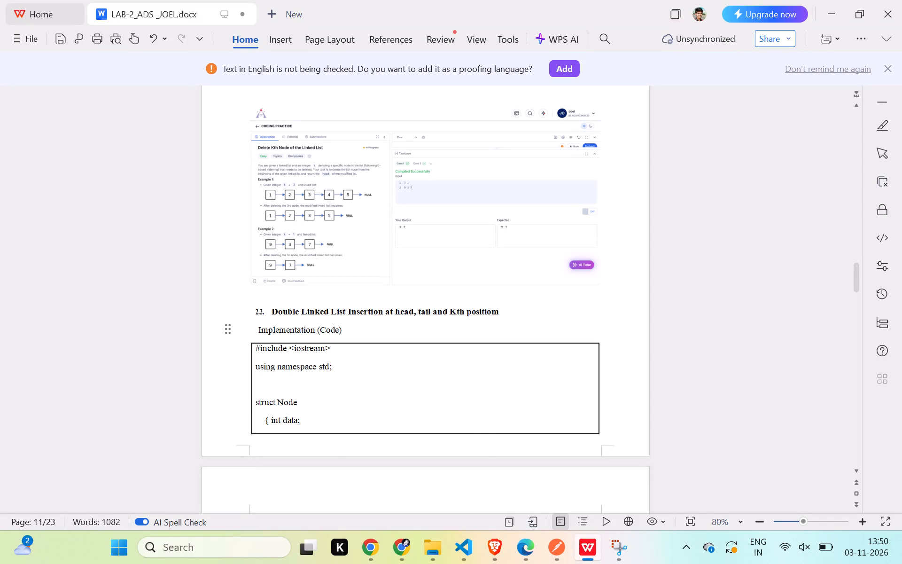
{"action": "type", "text": "A."}
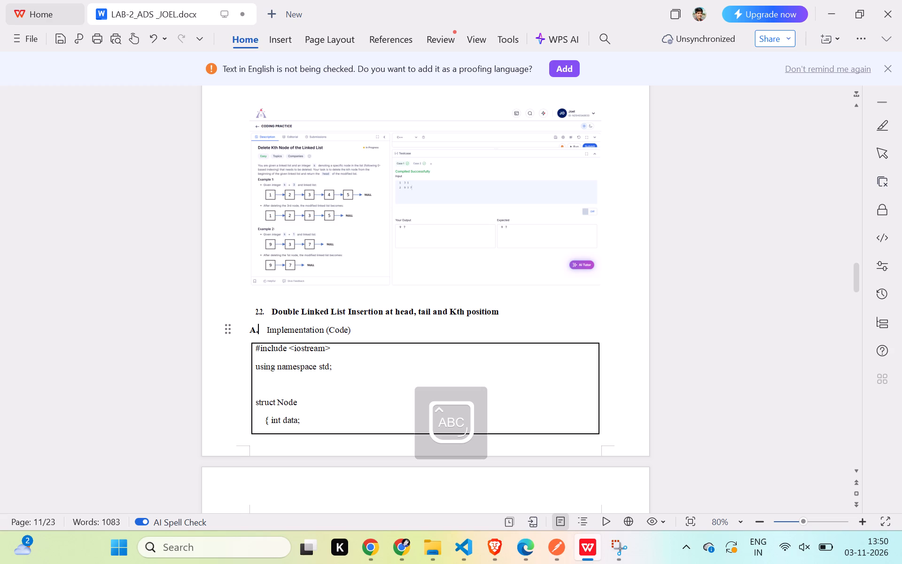
Tighten the gap after "A." in the Double Linked List implementation caption and add one space before it.
{"action": "left_click", "coordinate": [266, 330]}
{"action": "key", "text": "BackSpace"}
{"action": "key", "text": "BackSpace"}
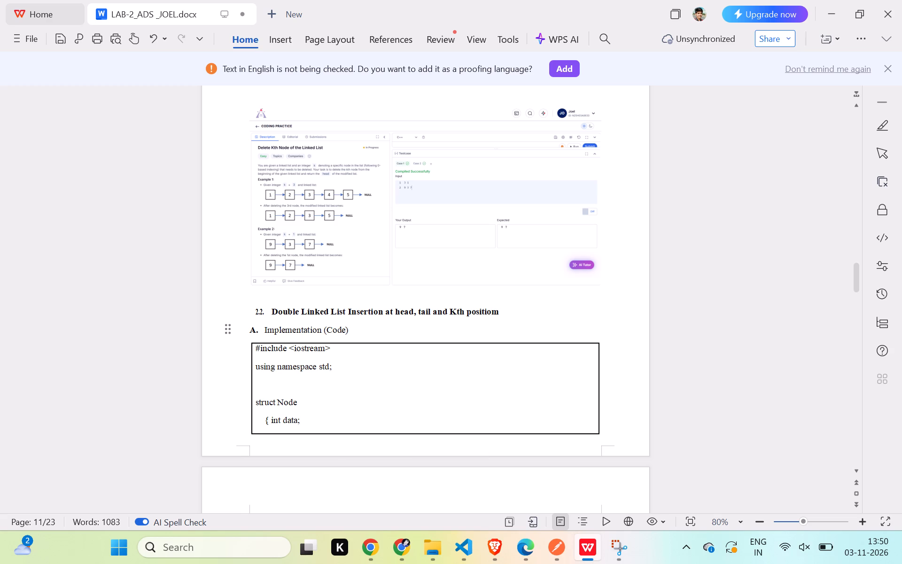
{"action": "left_click", "coordinate": [250, 333]}
{"action": "key", "text": "space"}
{"action": "left_click", "coordinate": [398, 336]}
Delete the first two code-and-output screenshots under the Double Linked List "Screen Shot of Output vs Expected Output" caption.
{"action": "scroll", "coordinate": [398, 336], "scroll_direction": "down", "scroll_amount": 3}
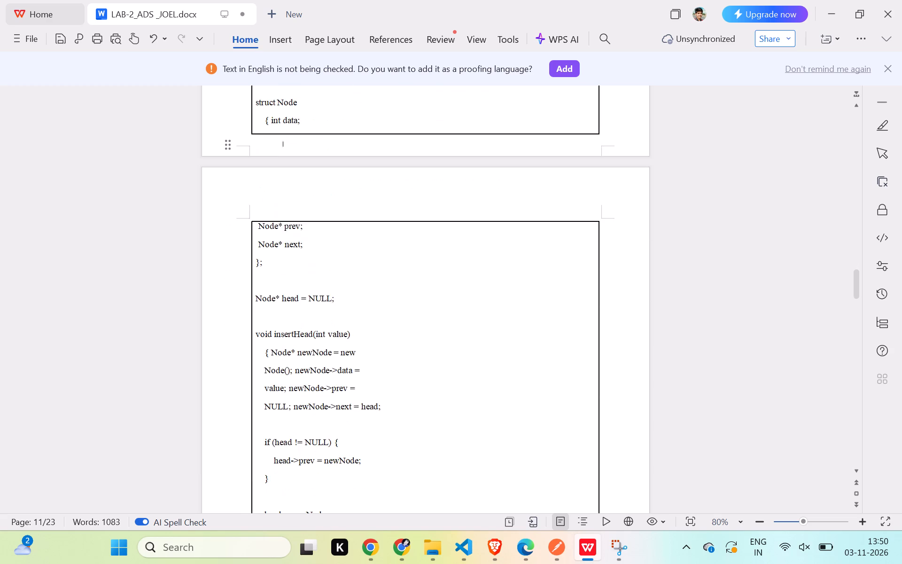
{"action": "scroll", "coordinate": [398, 336], "scroll_direction": "down", "scroll_amount": 6}
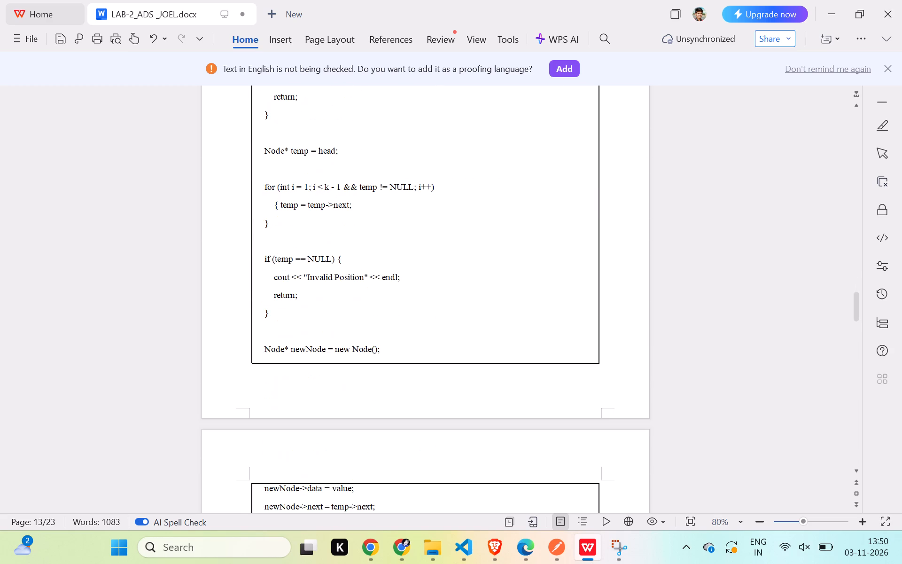
{"action": "scroll", "coordinate": [398, 336], "scroll_direction": "down", "scroll_amount": 5}
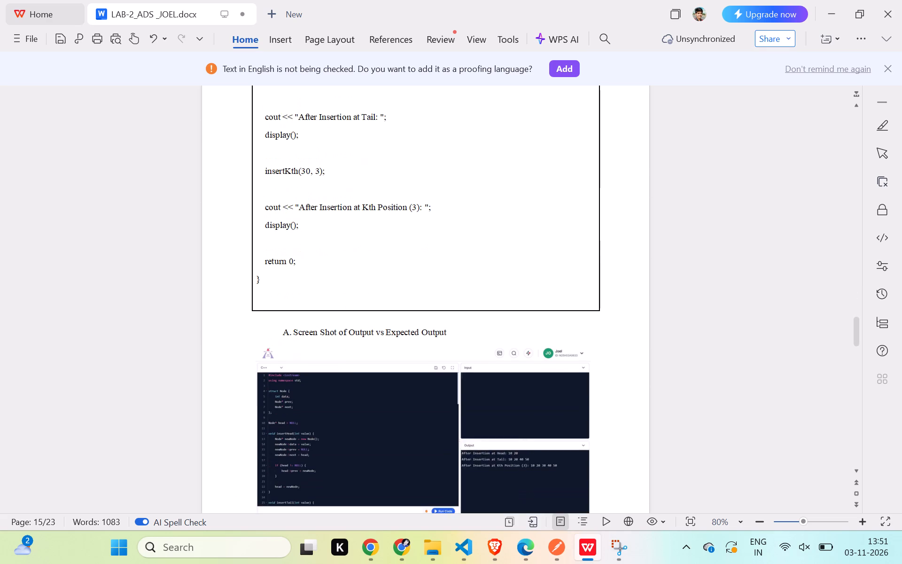
{"action": "scroll", "coordinate": [398, 336], "scroll_direction": "down", "scroll_amount": 2}
{"action": "left_click", "coordinate": [398, 336]}
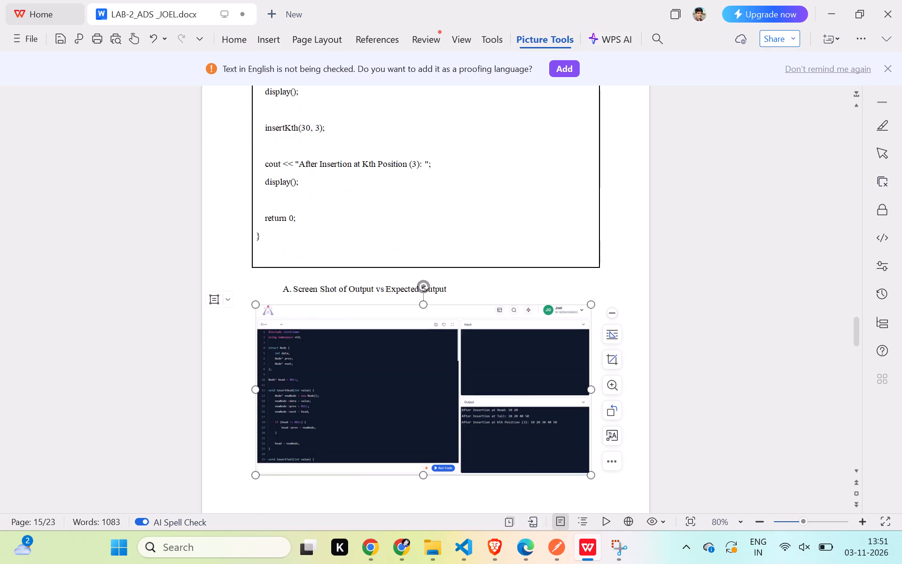
{"action": "key", "text": "Delete"}
{"action": "scroll", "coordinate": [398, 336], "scroll_direction": "down", "scroll_amount": 2}
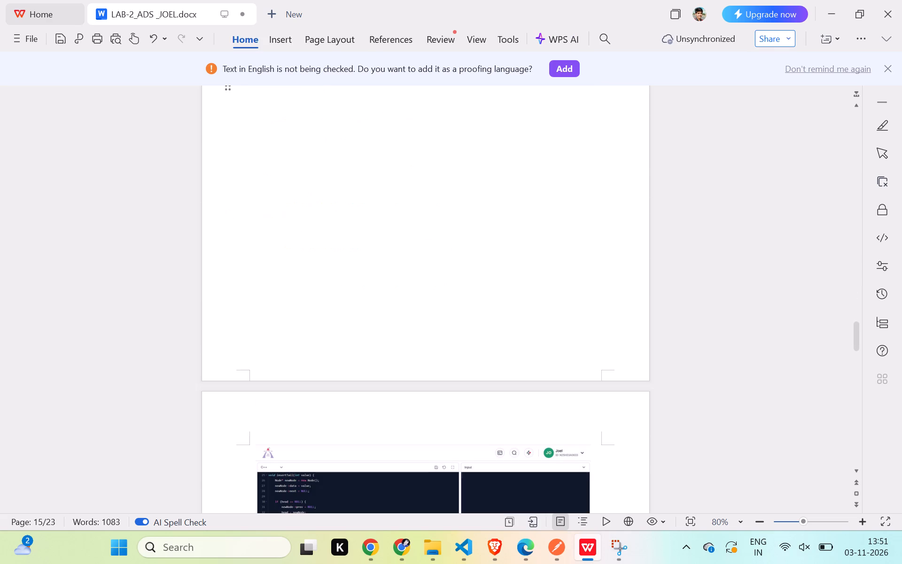
{"action": "scroll", "coordinate": [398, 336], "scroll_direction": "down", "scroll_amount": 1}
{"action": "left_click", "coordinate": [398, 336]}
{"action": "key", "text": "Delete"}
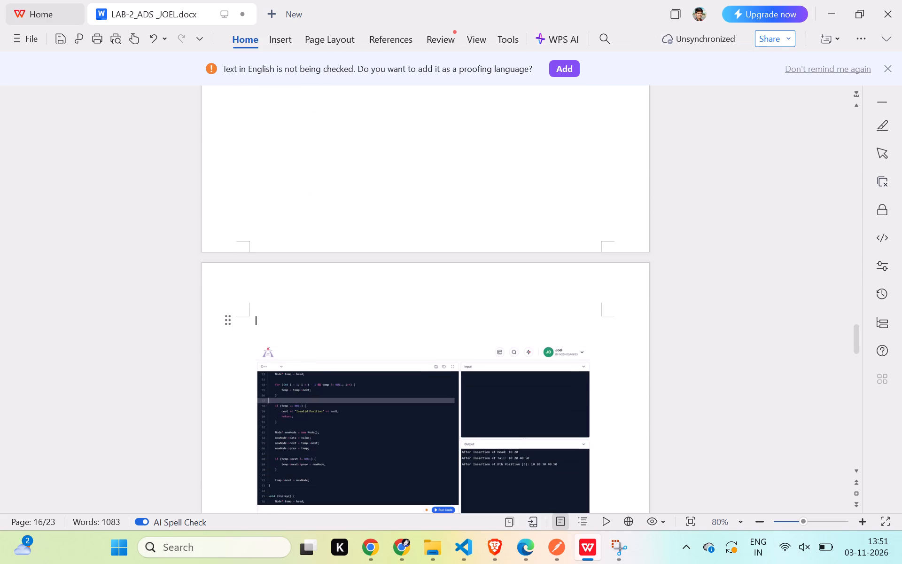
Delete the remaining two code-and-output screenshots in the Double Linked List output section, just before the Circular Linked List question.
{"action": "scroll", "coordinate": [398, 336], "scroll_direction": "down", "scroll_amount": 1}
{"action": "left_click", "coordinate": [398, 336]}
{"action": "key", "text": "Delete"}
{"action": "scroll", "coordinate": [398, 336], "scroll_direction": "down", "scroll_amount": 1}
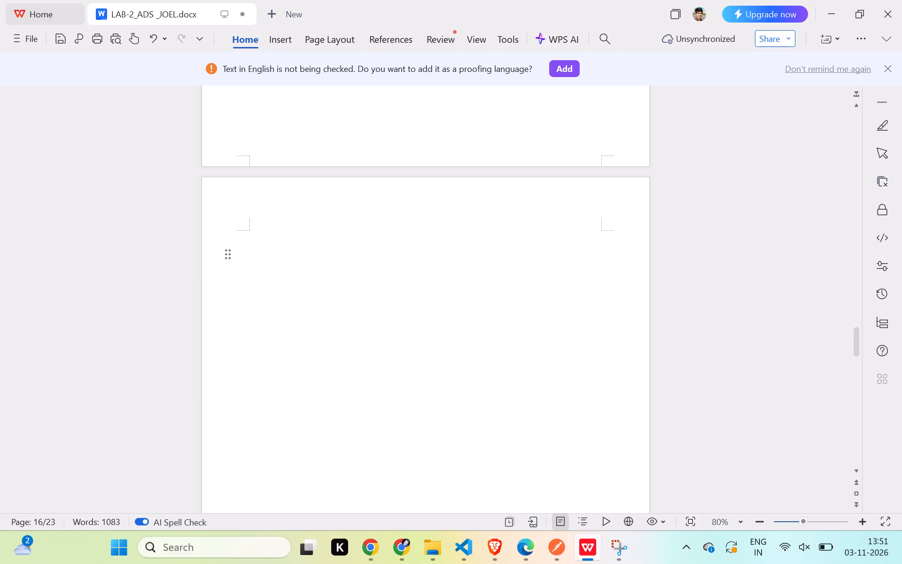
{"action": "scroll", "coordinate": [398, 336], "scroll_direction": "down", "scroll_amount": 4}
{"action": "left_click", "coordinate": [398, 336]}
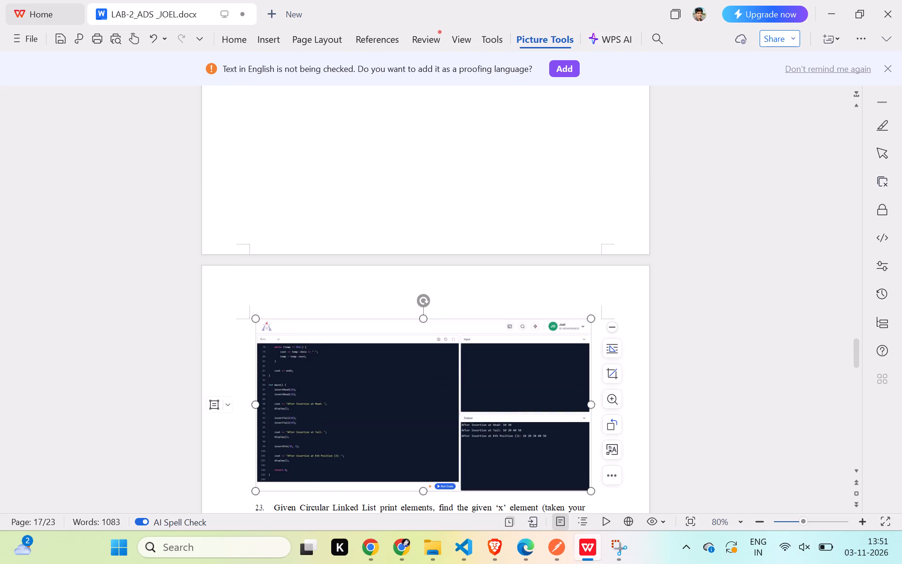
{"action": "key", "text": "Delete"}
Examine the page layout around the emptied Double Linked List output section, from the Singular Linked List screenshots through the Conclusion.
{"action": "scroll", "coordinate": [398, 336], "scroll_direction": "up", "scroll_amount": 2}
{"action": "scroll", "coordinate": [398, 336], "scroll_direction": "down", "scroll_amount": 1}
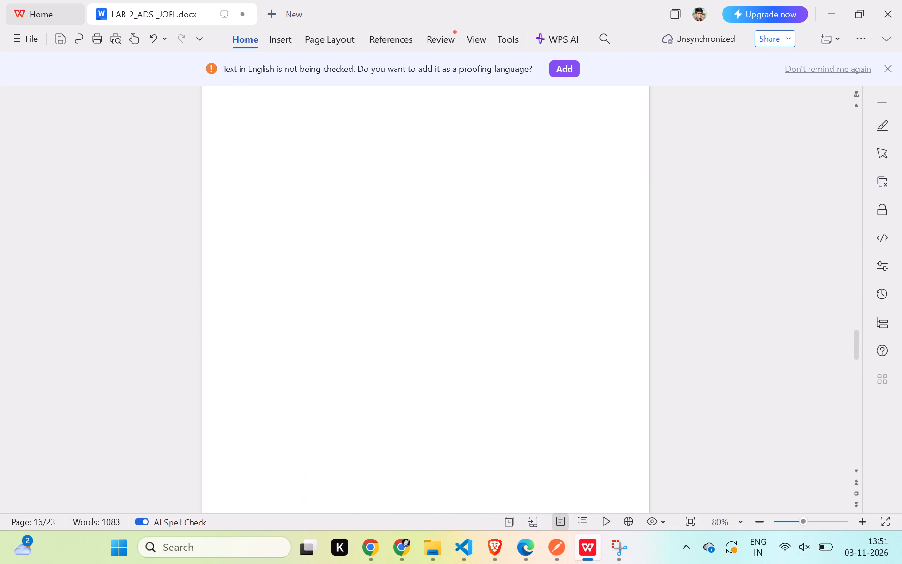
{"action": "scroll", "coordinate": [398, 336], "scroll_direction": "down", "scroll_amount": 1}
{"action": "scroll", "coordinate": [281, 374], "scroll_direction": "down", "scroll_amount": 5, "text": "ctrl"}
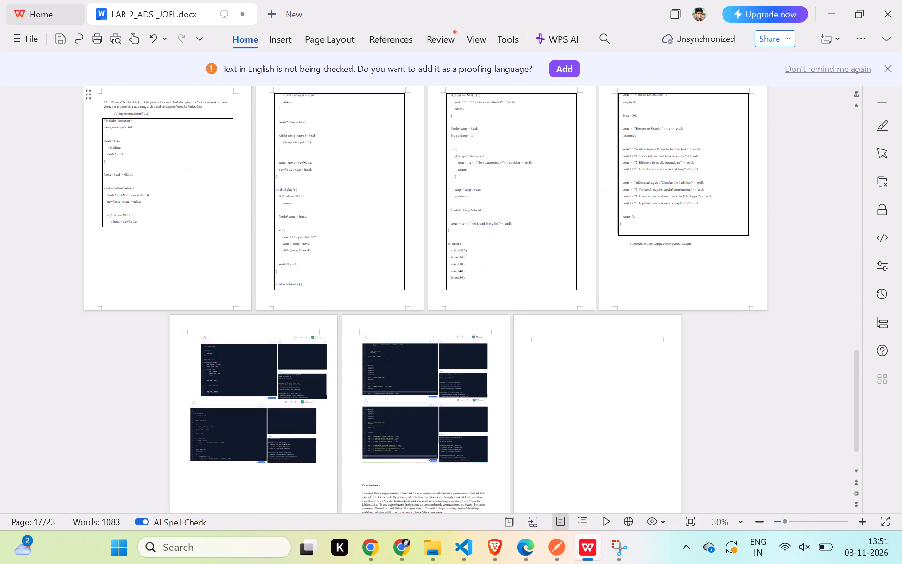
{"action": "scroll", "coordinate": [281, 374], "scroll_direction": "down", "scroll_amount": 2}
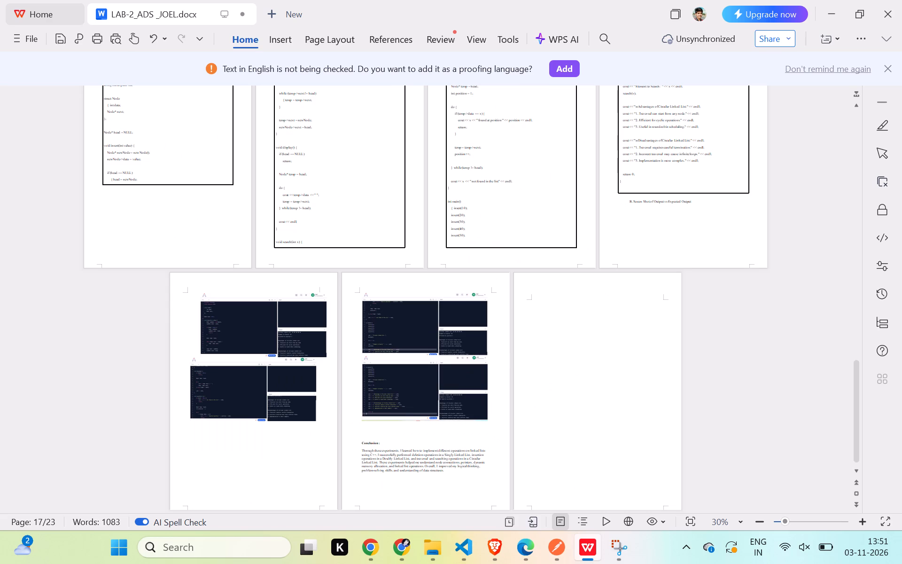
{"action": "scroll", "coordinate": [281, 374], "scroll_direction": "down", "scroll_amount": 1}
{"action": "scroll", "coordinate": [281, 374], "scroll_direction": "up", "scroll_amount": 2}
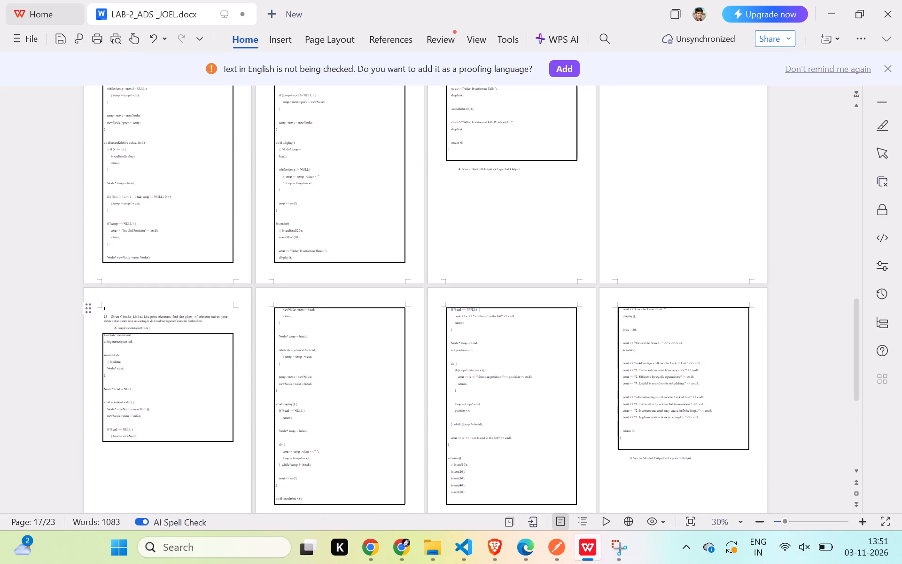
{"action": "scroll", "coordinate": [185, 342], "scroll_direction": "up", "scroll_amount": 1}
{"action": "left_click", "coordinate": [509, 347]}
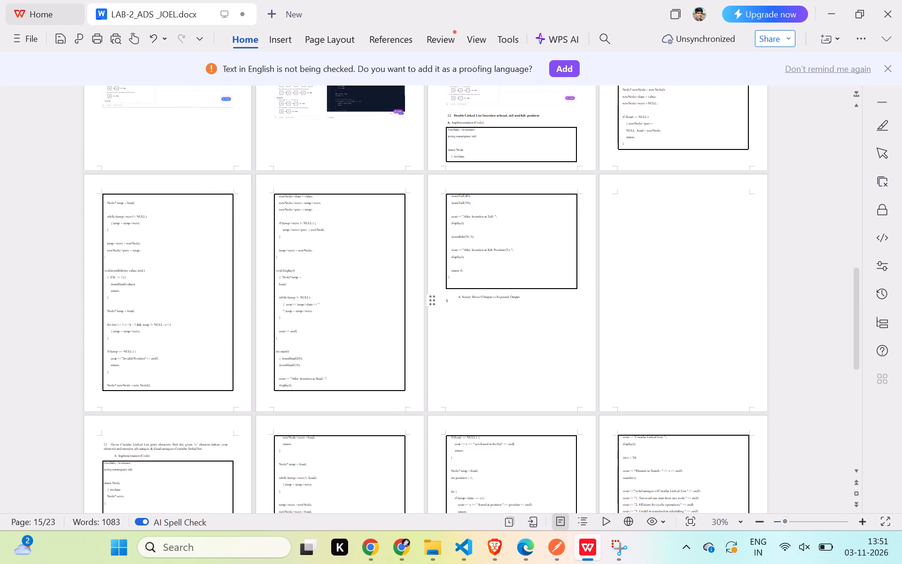
{"action": "scroll", "coordinate": [509, 347], "scroll_direction": "right", "scroll_amount": 1}
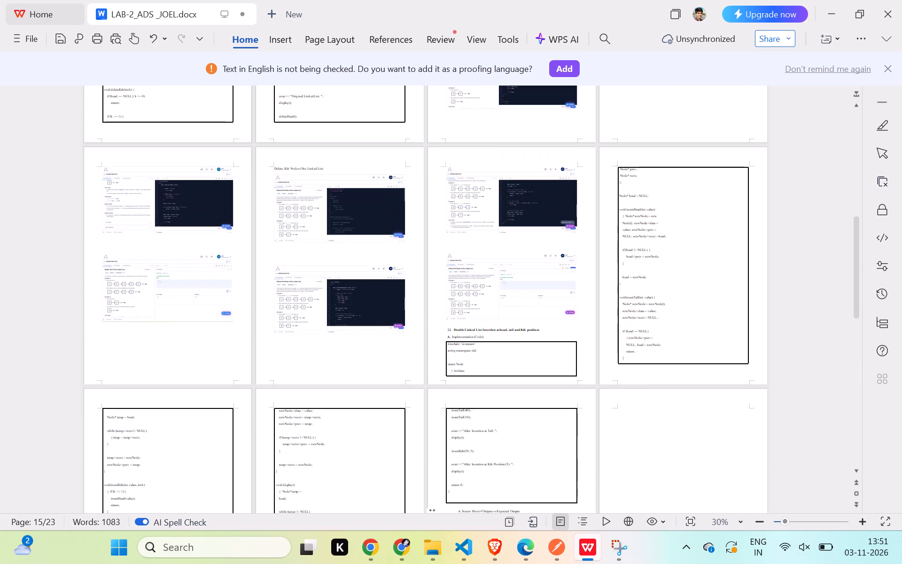
{"action": "scroll", "coordinate": [509, 347], "scroll_direction": "right", "scroll_amount": 1}
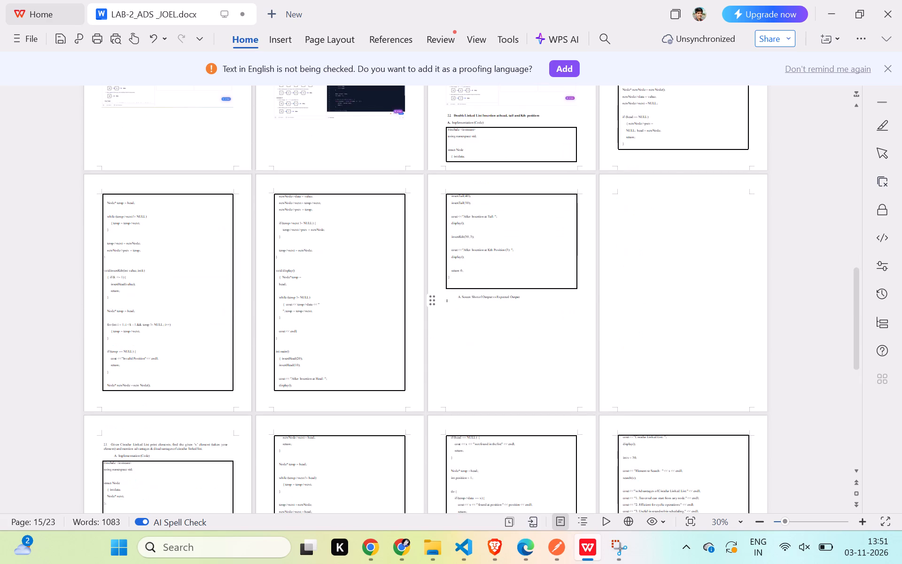
Switch to Chrome and open the "Insertion At Head - Doubly Linked List" problem from the Insertion in Doubly Linked List coding practice.
{"action": "key", "text": "alt+Tab"}
{"action": "key", "text": "alt+Tab"}
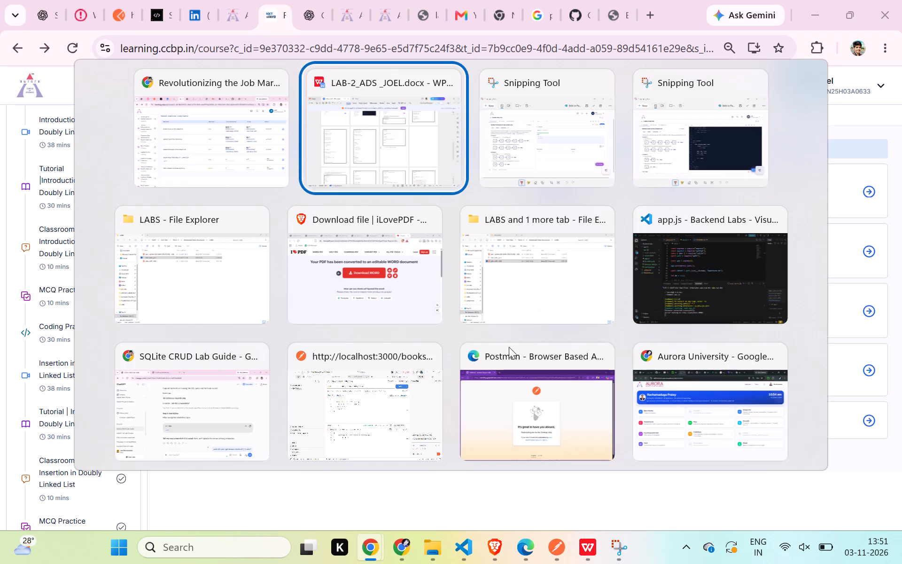
{"action": "key", "text": "alt+Tab"}
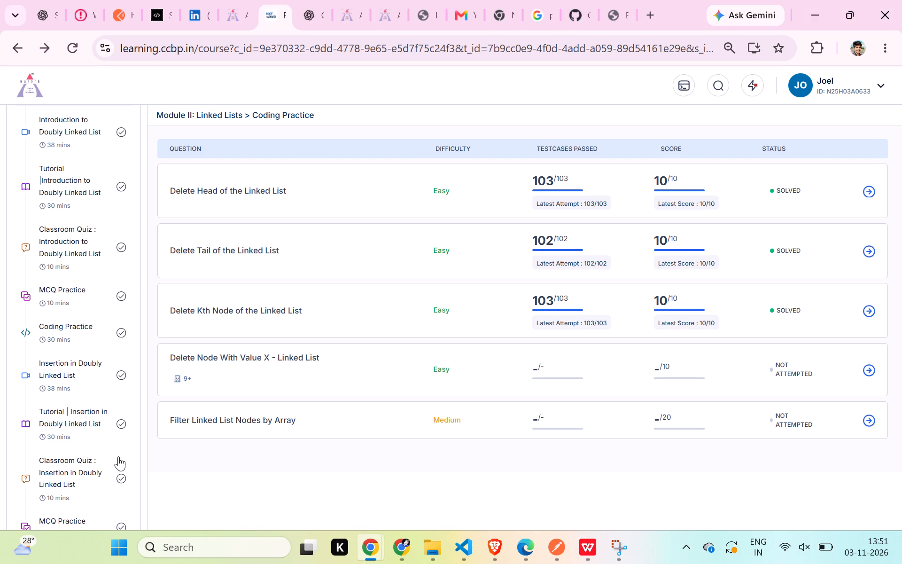
{"action": "scroll", "coordinate": [118, 456], "scroll_direction": "up", "scroll_amount": 4}
{"action": "scroll", "coordinate": [118, 456], "scroll_direction": "down", "scroll_amount": 1}
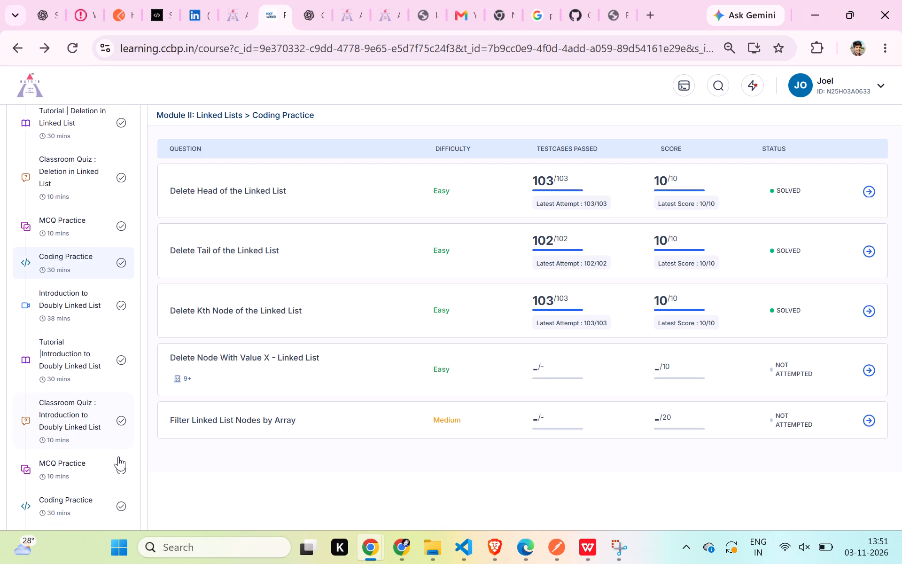
{"action": "scroll", "coordinate": [118, 456], "scroll_direction": "down", "scroll_amount": 1}
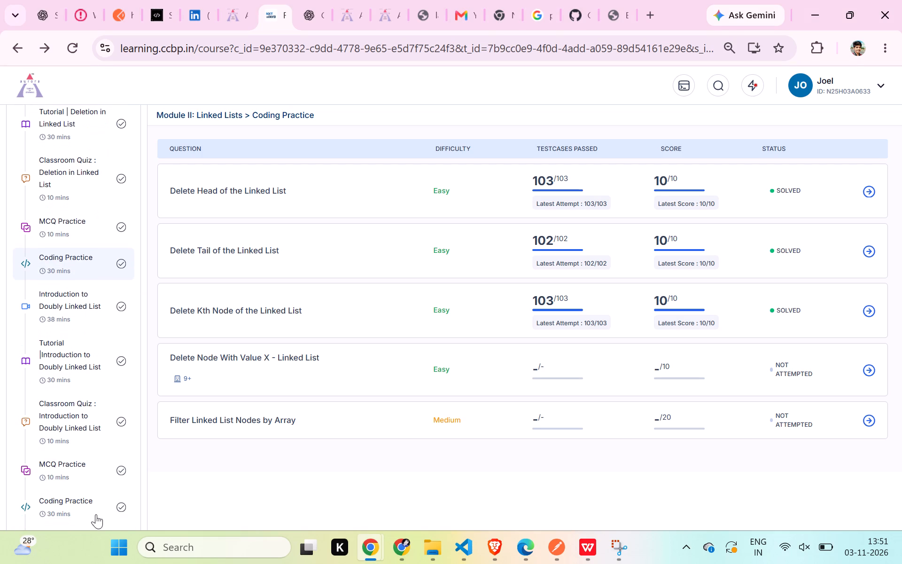
{"action": "left_click", "coordinate": [96, 514]}
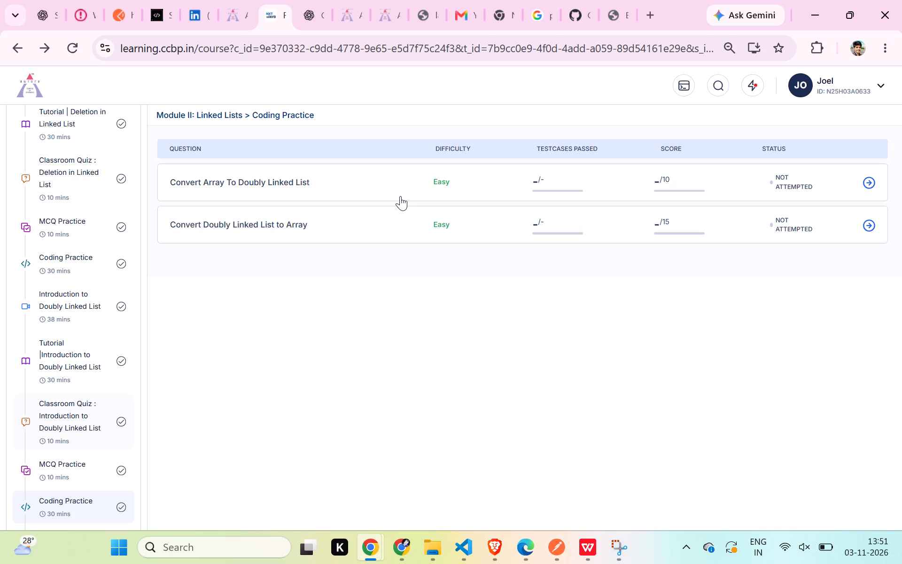
{"action": "scroll", "coordinate": [160, 385], "scroll_direction": "down", "scroll_amount": 1}
{"action": "scroll", "coordinate": [88, 384], "scroll_direction": "down", "scroll_amount": 5}
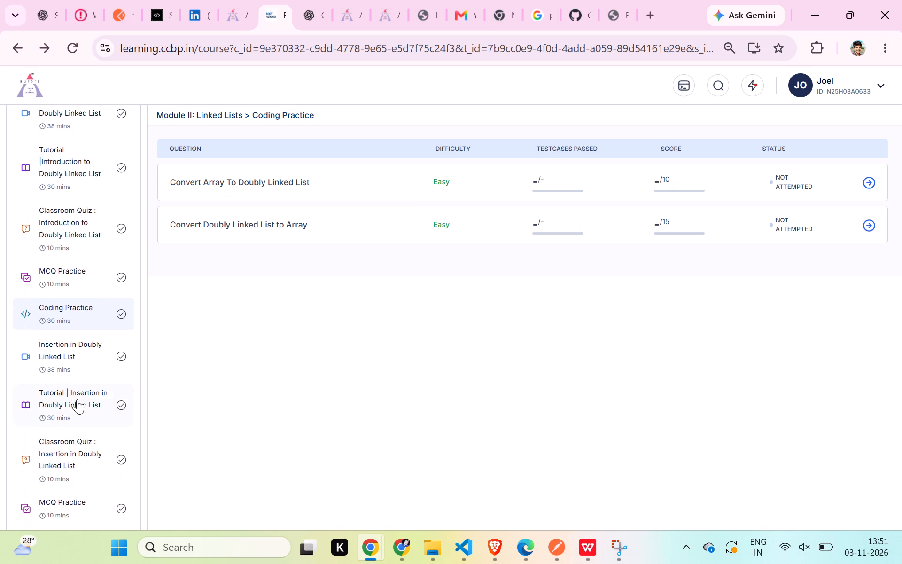
{"action": "scroll", "coordinate": [77, 399], "scroll_direction": "down", "scroll_amount": 1}
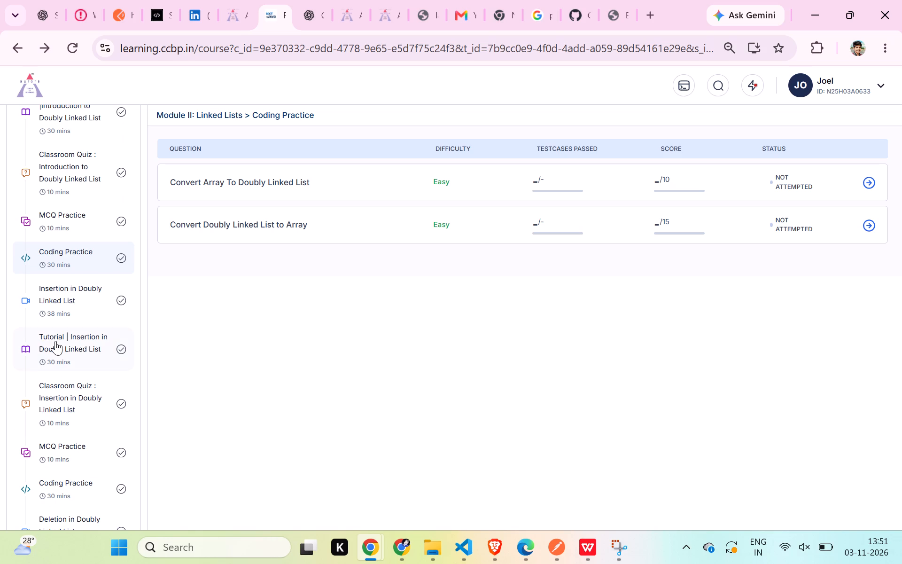
{"action": "left_click", "coordinate": [55, 341]}
{"action": "left_click", "coordinate": [70, 484]}
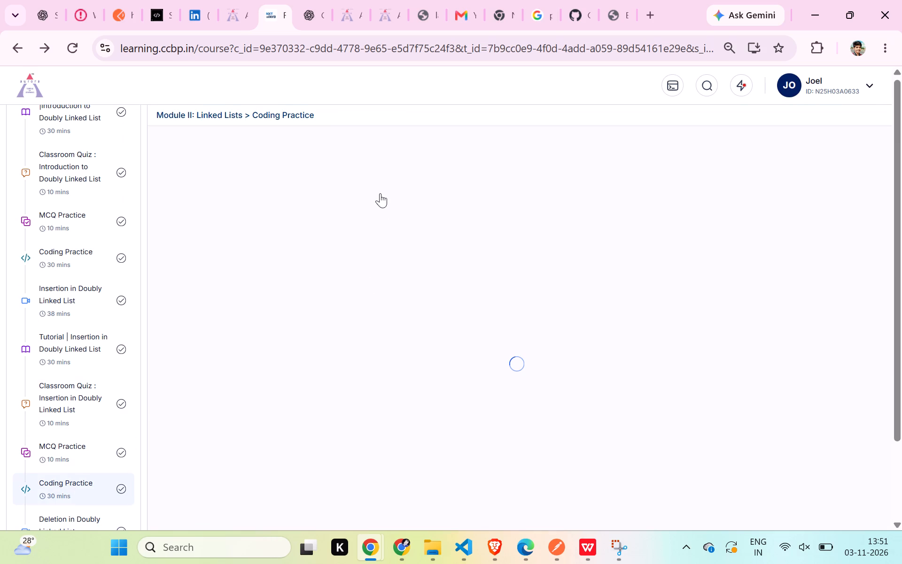
{"action": "left_click", "coordinate": [380, 193]}
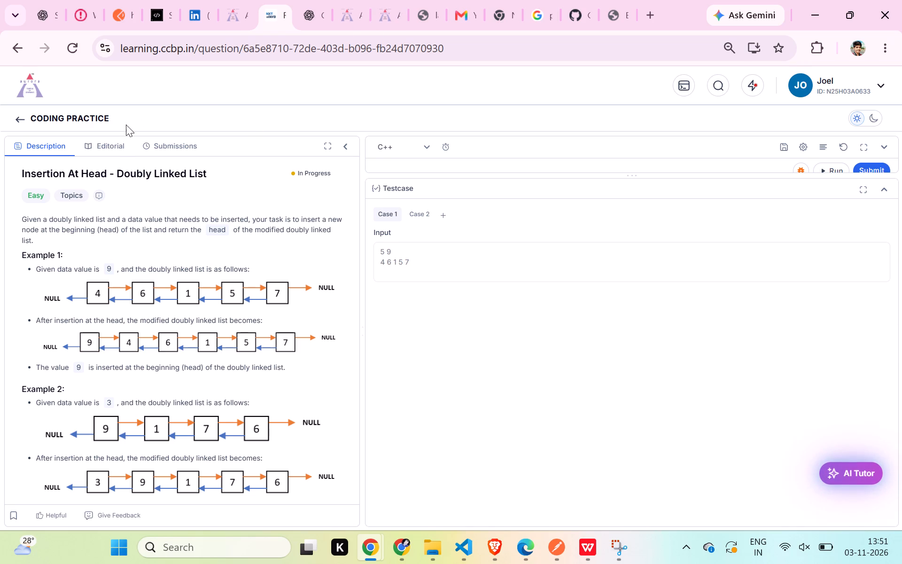
Copy the full CPP code implementation from the editorial of the Insertion At Head problem.
{"action": "left_click", "coordinate": [100, 141]}
{"action": "scroll", "coordinate": [146, 410], "scroll_direction": "down", "scroll_amount": 4}
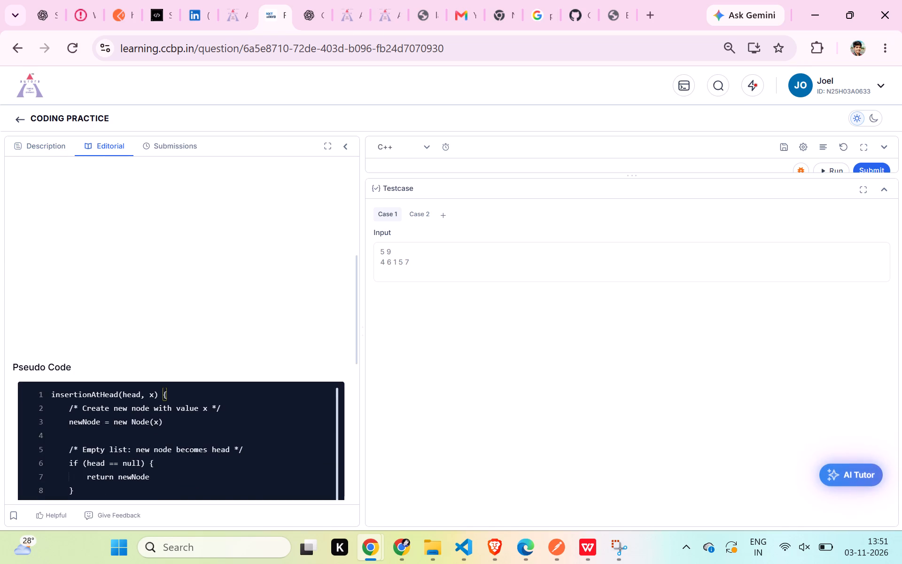
{"action": "scroll", "coordinate": [184, 420], "scroll_direction": "down", "scroll_amount": 17}
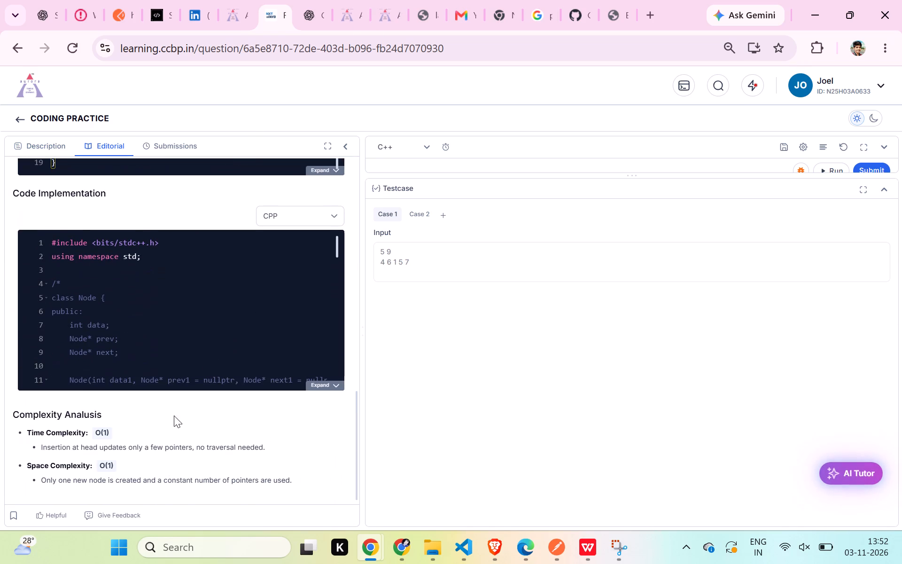
{"action": "left_click", "coordinate": [159, 270]}
{"action": "left_click", "coordinate": [167, 320]}
{"action": "key", "text": "ctrl+a"}
{"action": "key", "text": "ctrl+c"}
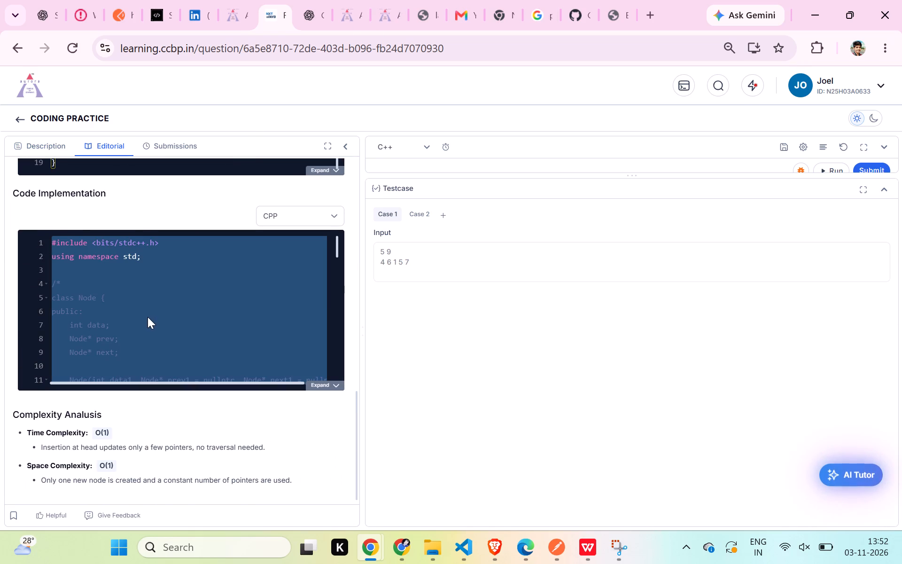
Enlarge the code editor, replace all its code with the copied editorial solution, and run it against the test cases.
{"action": "scroll", "coordinate": [559, 311], "scroll_direction": "up", "scroll_amount": 8}
{"action": "scroll", "coordinate": [643, 211], "scroll_direction": "up", "scroll_amount": 1}
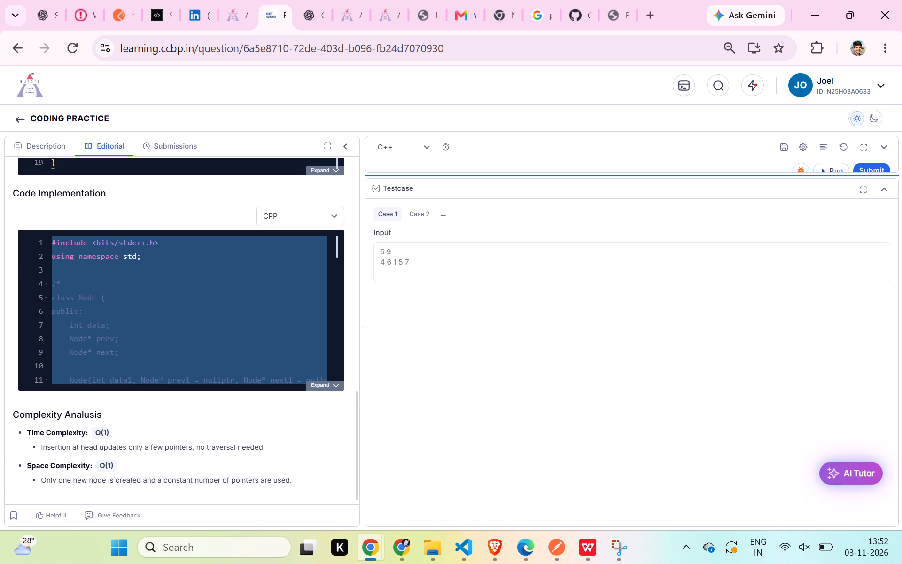
{"action": "left_click_drag", "start_coordinate": [649, 174], "coordinate": [669, 379]}
{"action": "left_click", "coordinate": [587, 223]}
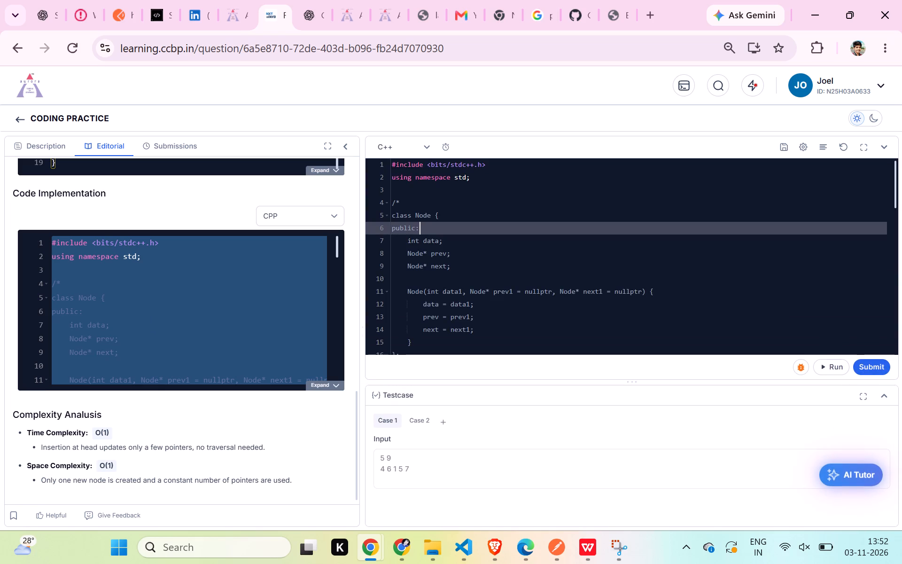
{"action": "key", "text": "ctrl+a"}
{"action": "key", "text": "ctrl+v"}
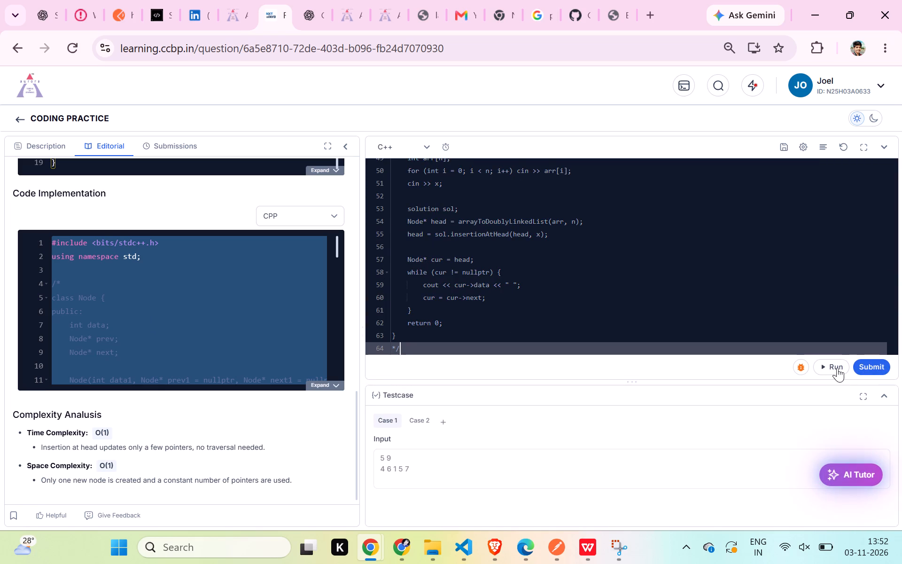
{"action": "left_click", "coordinate": [837, 368]}
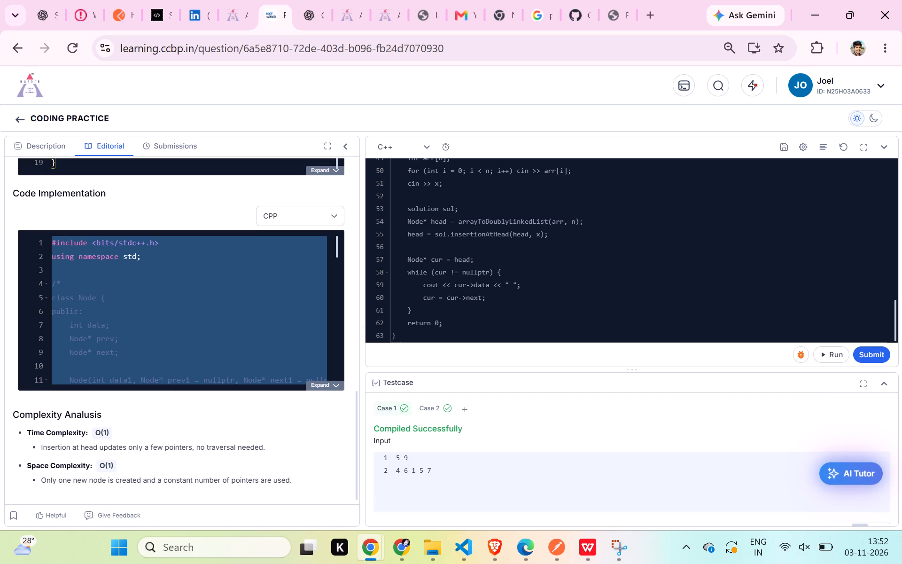
Collapse the test case area to enlarge the editor, and show the problem description beside the beginning of the code.
{"action": "left_click_drag", "start_coordinate": [609, 367], "coordinate": [664, 563]}
{"action": "scroll", "coordinate": [605, 423], "scroll_direction": "up", "scroll_amount": 12}
{"action": "scroll", "coordinate": [614, 423], "scroll_direction": "down", "scroll_amount": 1}
{"action": "scroll", "coordinate": [614, 423], "scroll_direction": "up", "scroll_amount": 6}
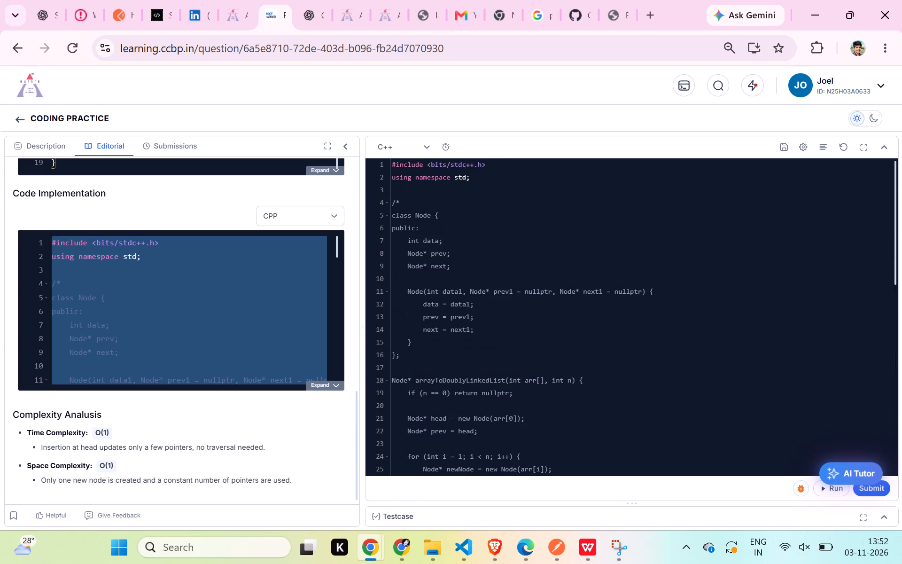
{"action": "scroll", "coordinate": [614, 423], "scroll_direction": "up", "scroll_amount": 3}
{"action": "scroll", "coordinate": [85, 421], "scroll_direction": "up", "scroll_amount": 1}
{"action": "left_click", "coordinate": [132, 336]}
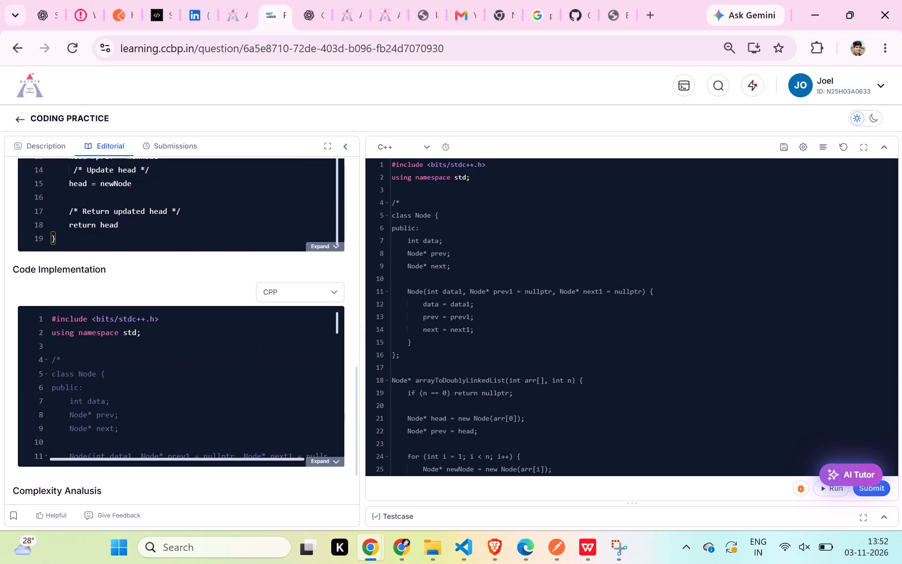
{"action": "left_click", "coordinate": [16, 144]}
{"action": "scroll", "coordinate": [155, 433], "scroll_direction": "up", "scroll_amount": 6}
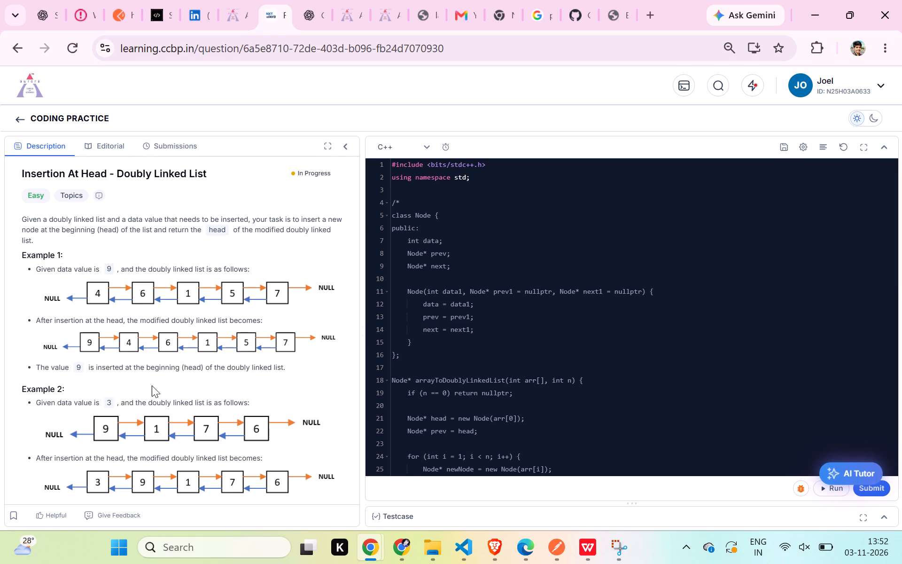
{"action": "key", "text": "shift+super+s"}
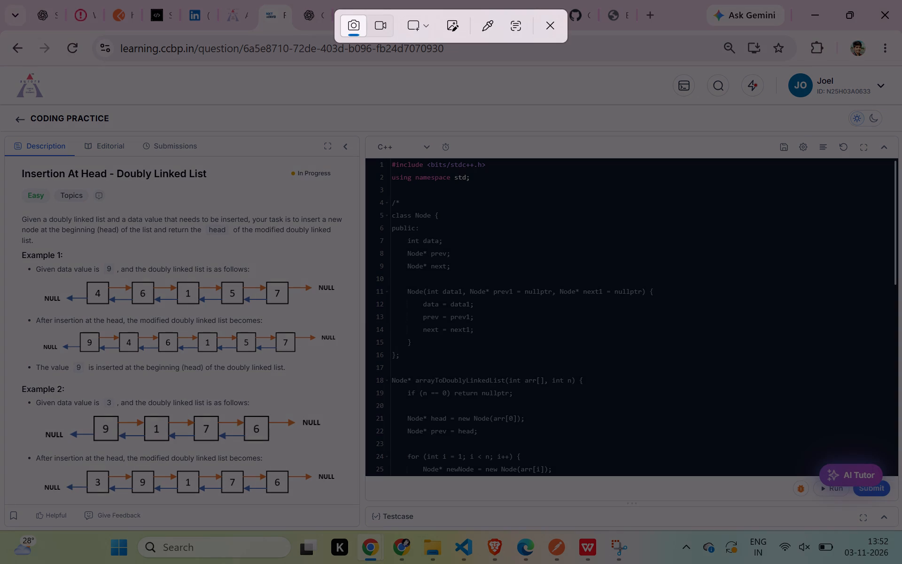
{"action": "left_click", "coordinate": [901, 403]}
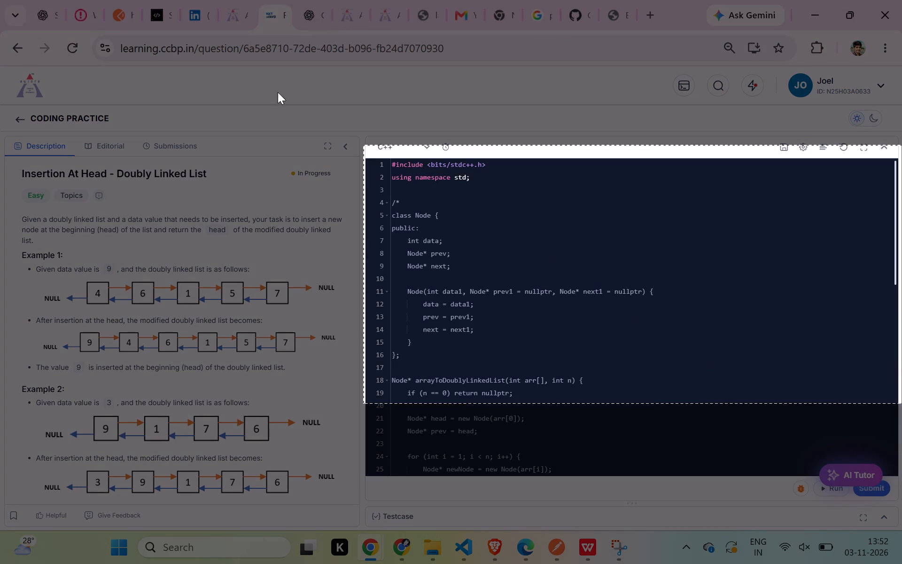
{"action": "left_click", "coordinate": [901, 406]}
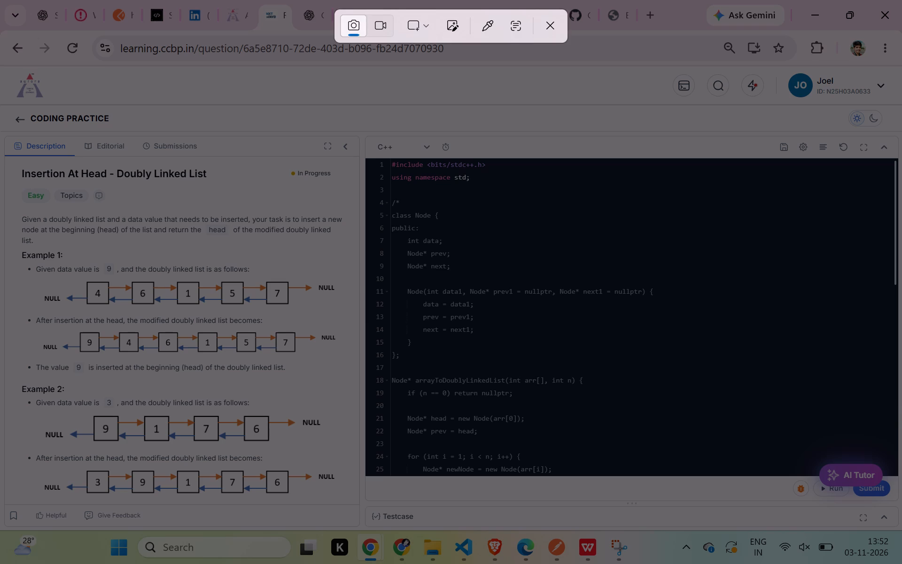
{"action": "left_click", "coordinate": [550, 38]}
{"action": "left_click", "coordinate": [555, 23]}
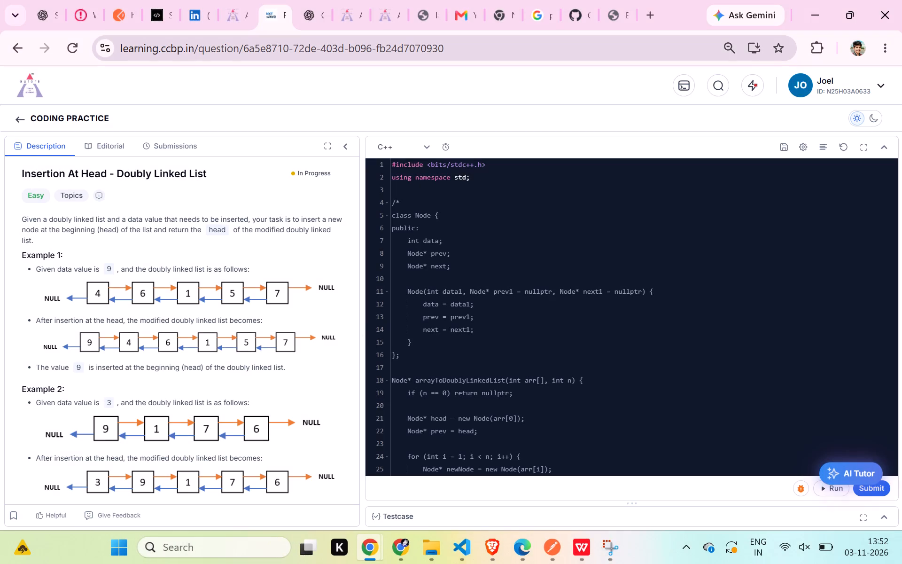
Capture a screenshot of the Insertion At Head problem page, from the site header down to the test case bar, without the taskbar.
{"action": "key", "text": "shift+super+s"}
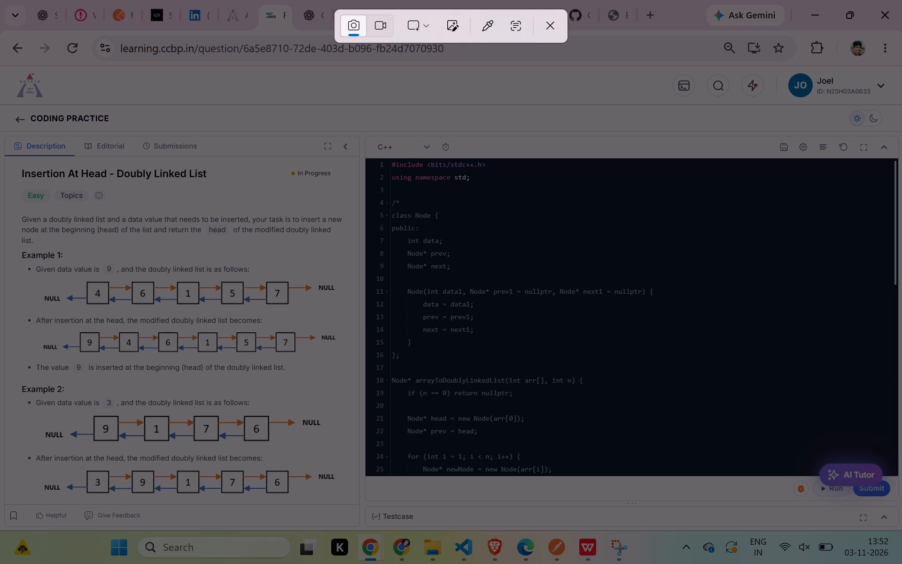
{"action": "left_click_drag", "start_coordinate": [0, 61], "coordinate": [901, 520]}
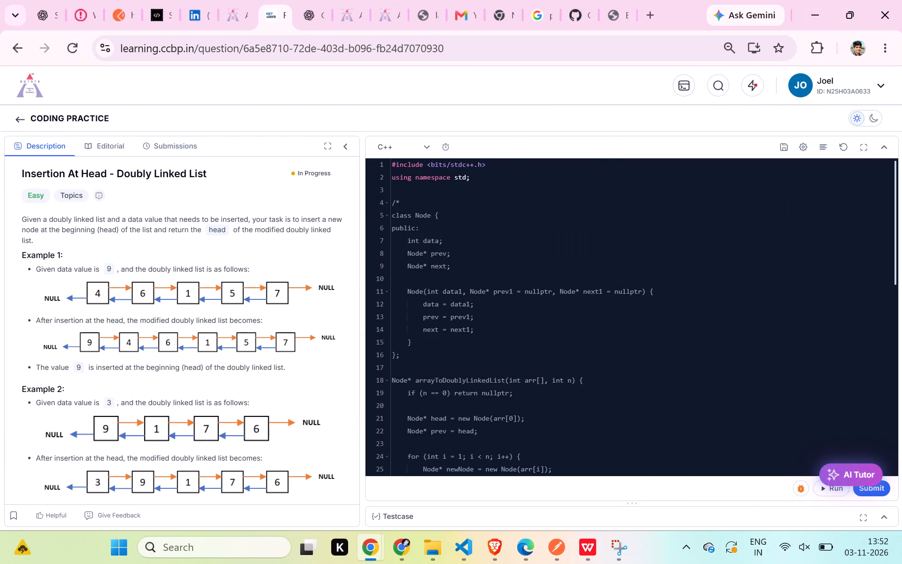
Copy the new Insertion At Head capture and paste it below the output screenshot heading on page 15 of the LAB-2 report in WPS Office.
{"action": "left_click", "coordinate": [669, 413]}
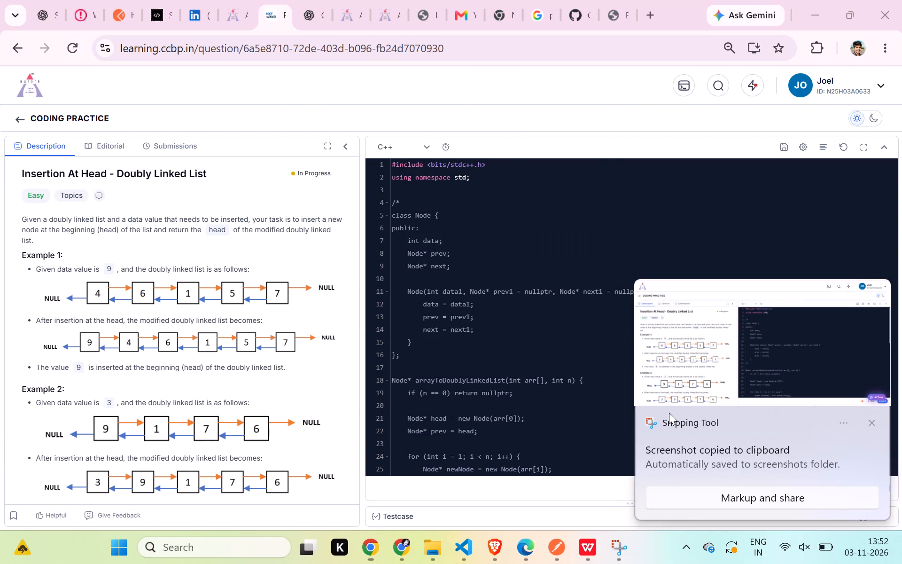
{"action": "left_click", "coordinate": [742, 235]}
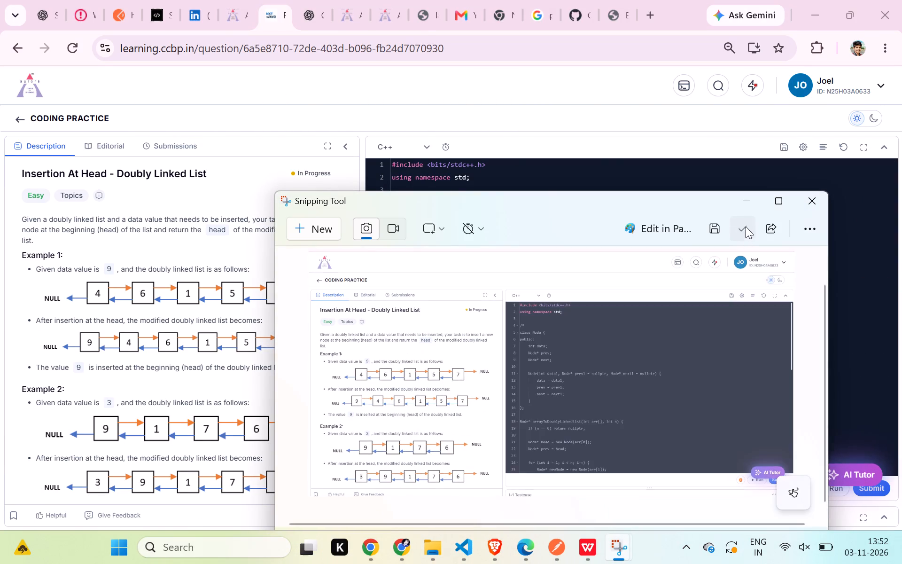
{"action": "left_click", "coordinate": [748, 205]}
{"action": "key", "text": "alt+Tab"}
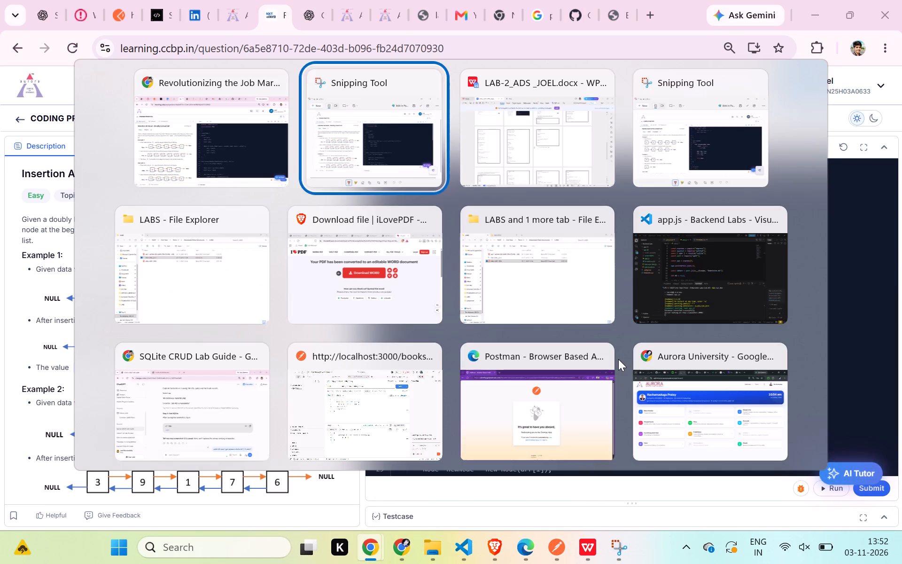
{"action": "key", "text": "alt+Tab"}
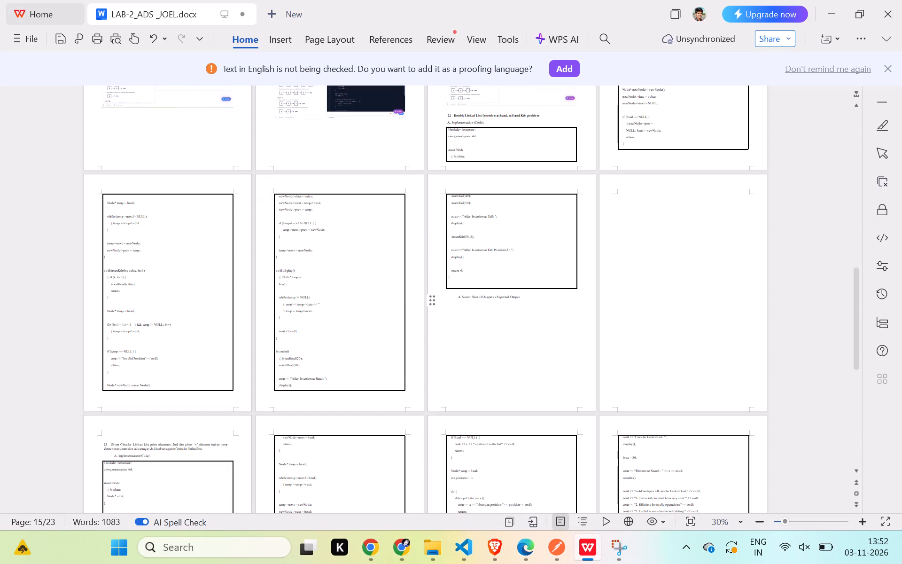
{"action": "key", "text": "ctrl+v"}
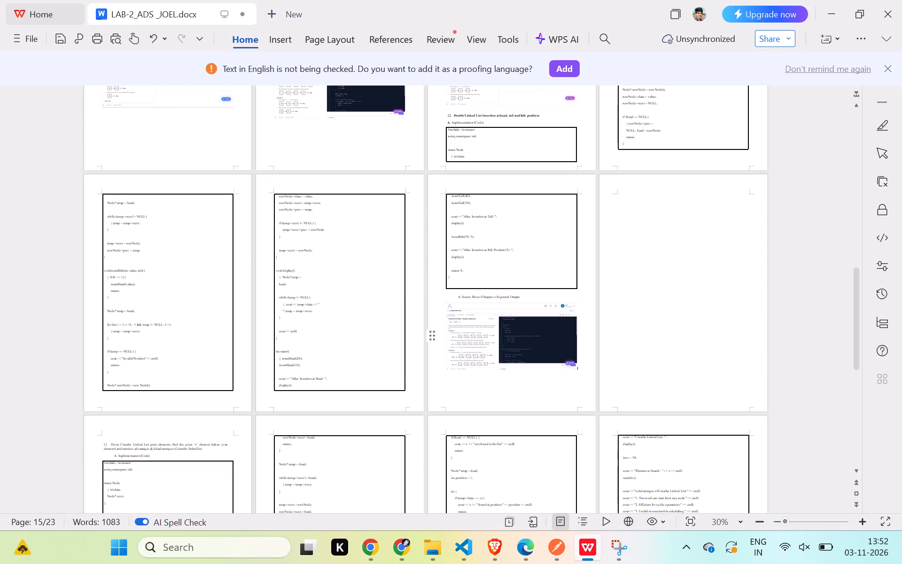
Add blank lines below the pasted capture on page 15 until the text position reaches the following page.
{"action": "key", "text": "Return"}
{"action": "key", "text": "Return"}
{"action": "key", "text": "Return"}
{"action": "key", "text": "Return"}
{"action": "key", "text": "Return"}
{"action": "key", "text": "Return"}
{"action": "key", "text": "Return"}
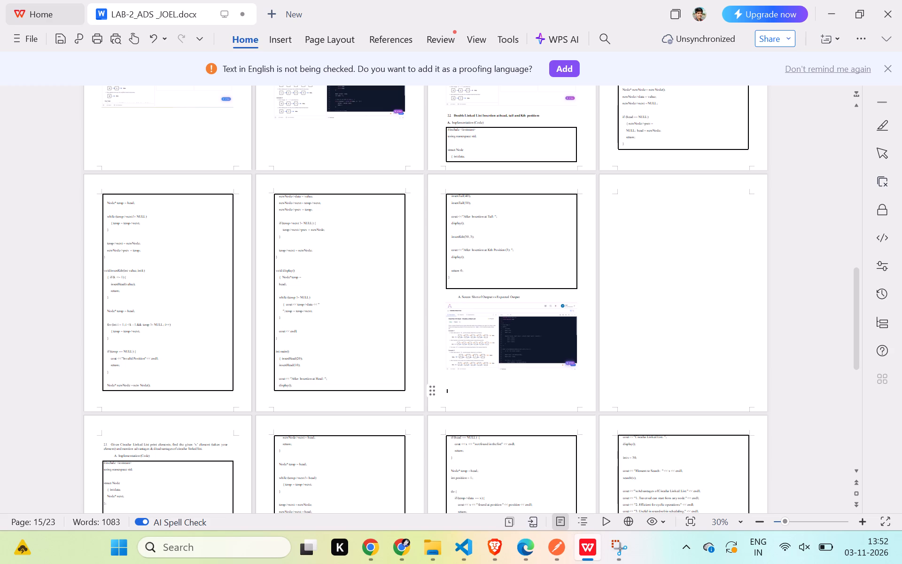
{"action": "key", "text": "Return"}
{"action": "key", "text": "Return"}
{"action": "key", "text": "Return"}
{"action": "key", "text": "Return"}
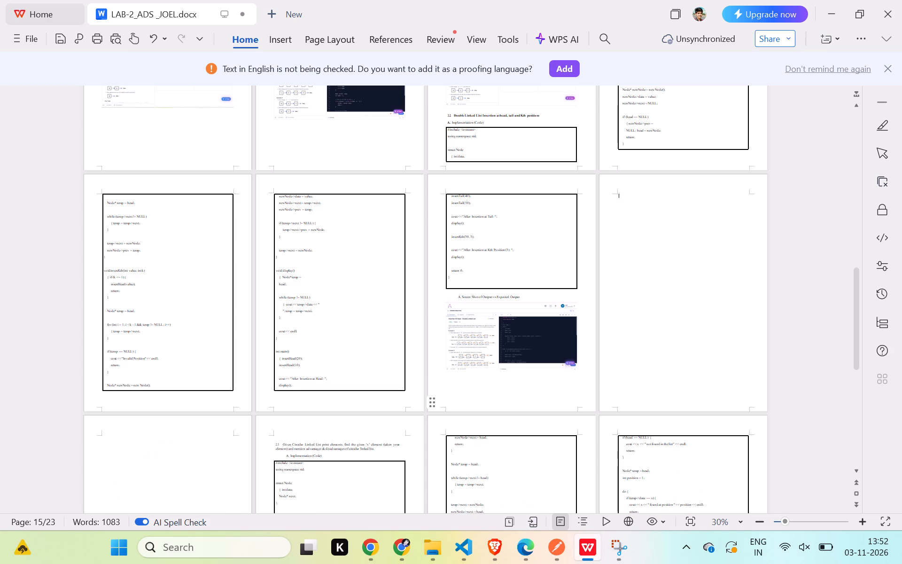
In Chrome, bring the solution class and the description's task-to-output-format sections into view, and capture the page from site header to test case bar.
{"action": "key", "text": "alt+Tab"}
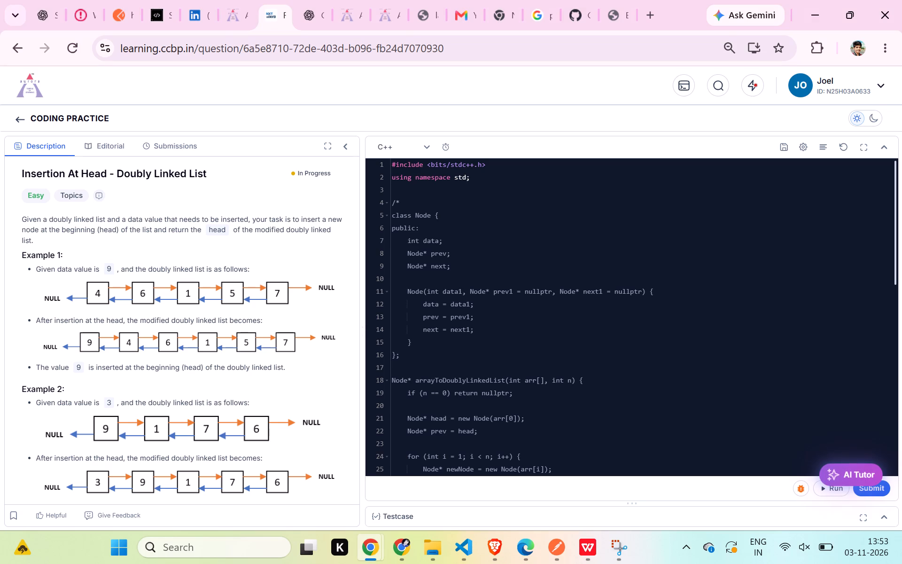
{"action": "scroll", "coordinate": [508, 364], "scroll_direction": "down", "scroll_amount": 8}
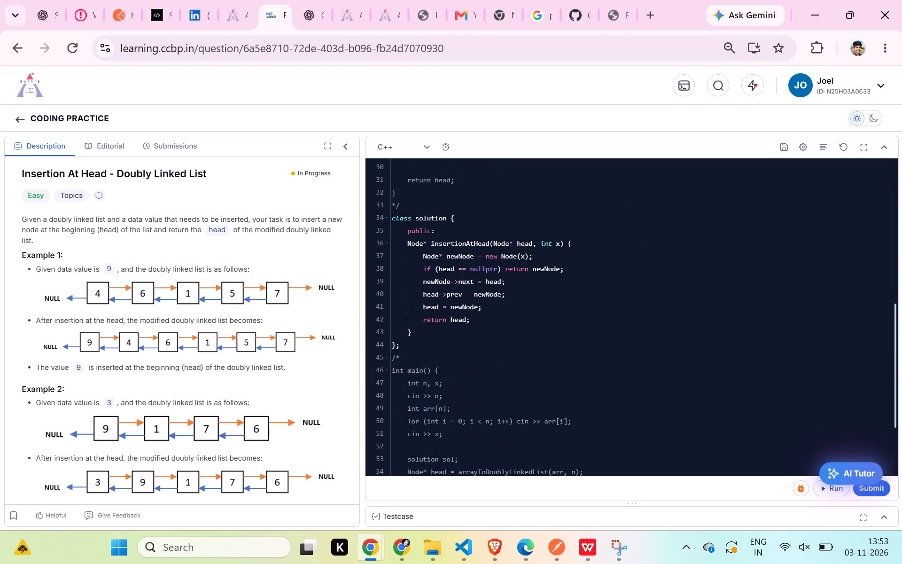
{"action": "scroll", "coordinate": [508, 364], "scroll_direction": "down", "scroll_amount": 11}
{"action": "scroll", "coordinate": [508, 364], "scroll_direction": "up", "scroll_amount": 1}
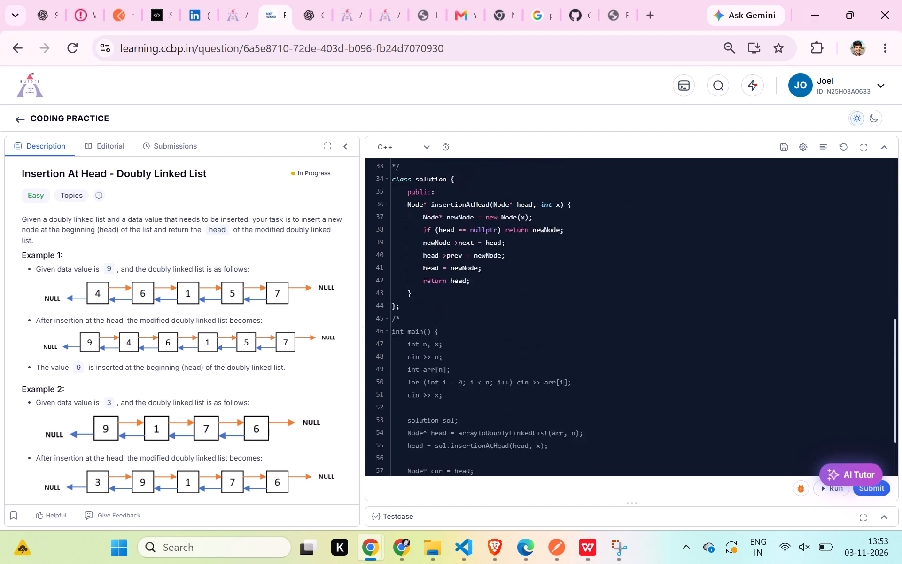
{"action": "scroll", "coordinate": [508, 364], "scroll_direction": "up", "scroll_amount": 3}
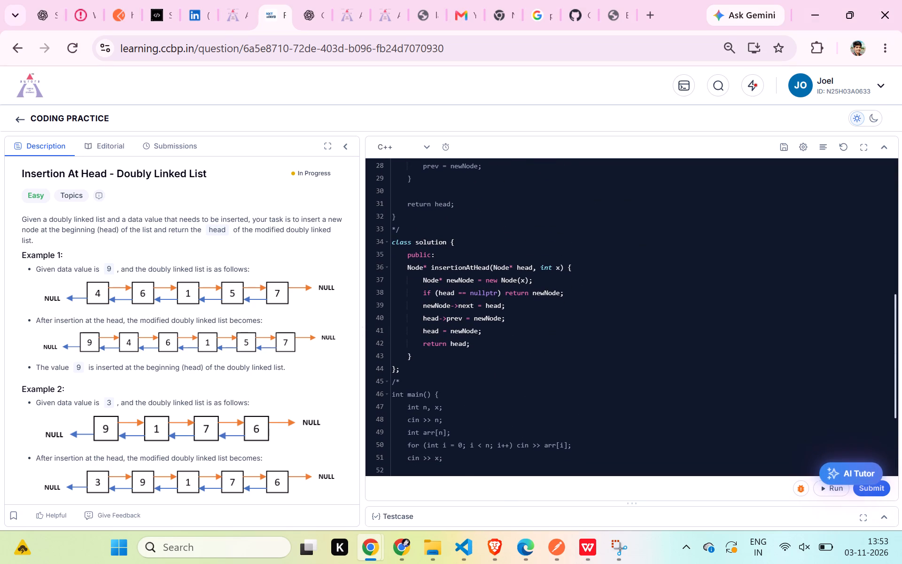
{"action": "scroll", "coordinate": [298, 226], "scroll_direction": "down", "scroll_amount": 3}
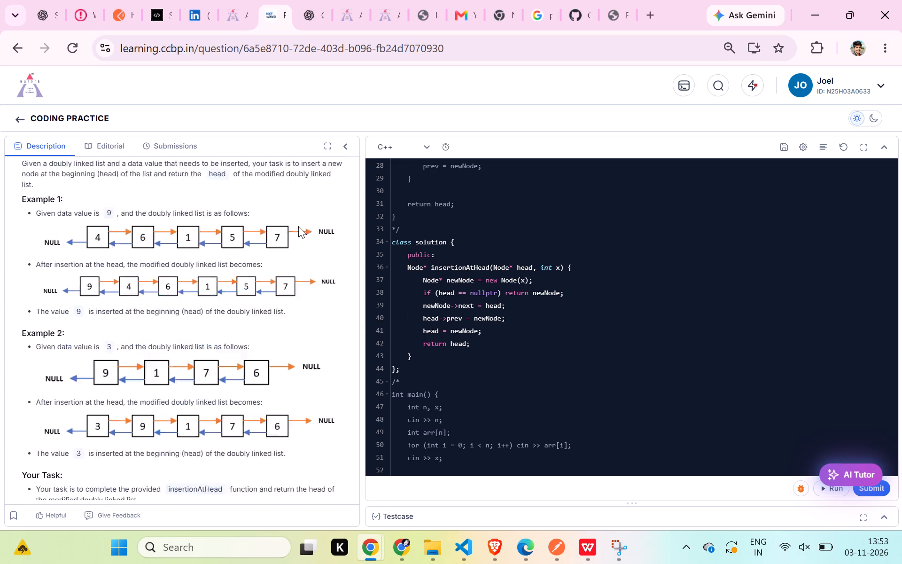
{"action": "scroll", "coordinate": [298, 226], "scroll_direction": "down", "scroll_amount": 7}
{"action": "scroll", "coordinate": [298, 226], "scroll_direction": "up", "scroll_amount": 1}
{"action": "scroll", "coordinate": [298, 226], "scroll_direction": "down", "scroll_amount": 3}
{"action": "key", "text": "shift+super+s"}
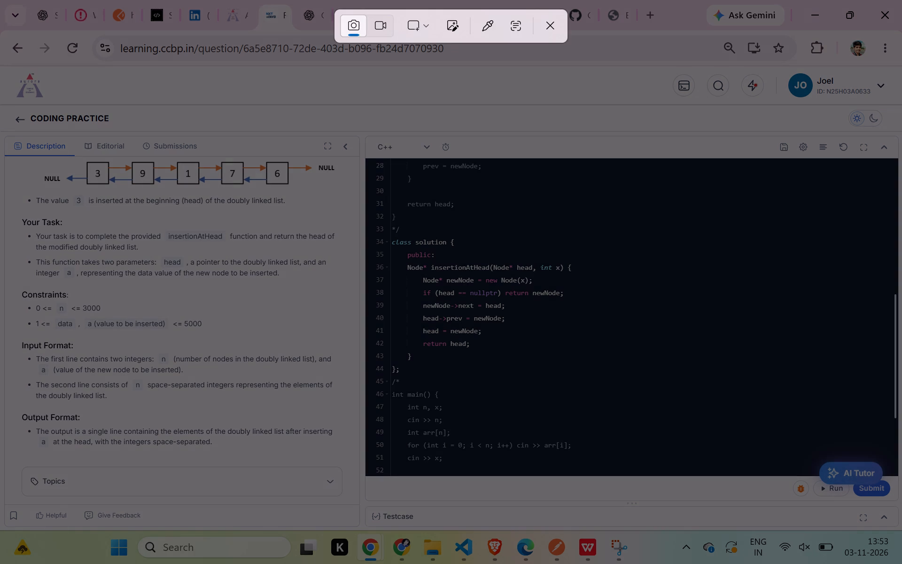
{"action": "left_click_drag", "start_coordinate": [1, 66], "coordinate": [901, 526]}
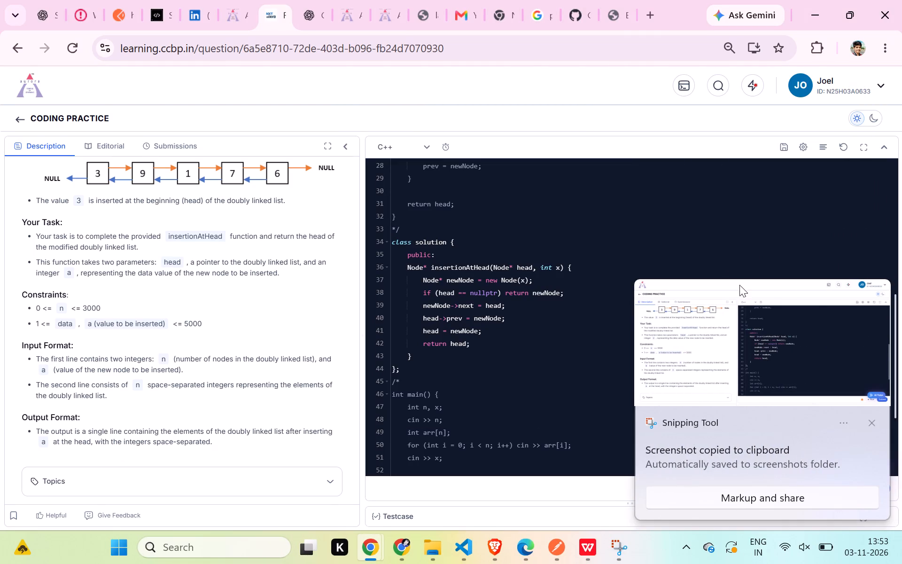
Copy the solution class capture and paste it into the WPS report directly after the first Insertion At Head picture.
{"action": "left_click", "coordinate": [772, 371]}
{"action": "left_click", "coordinate": [751, 223]}
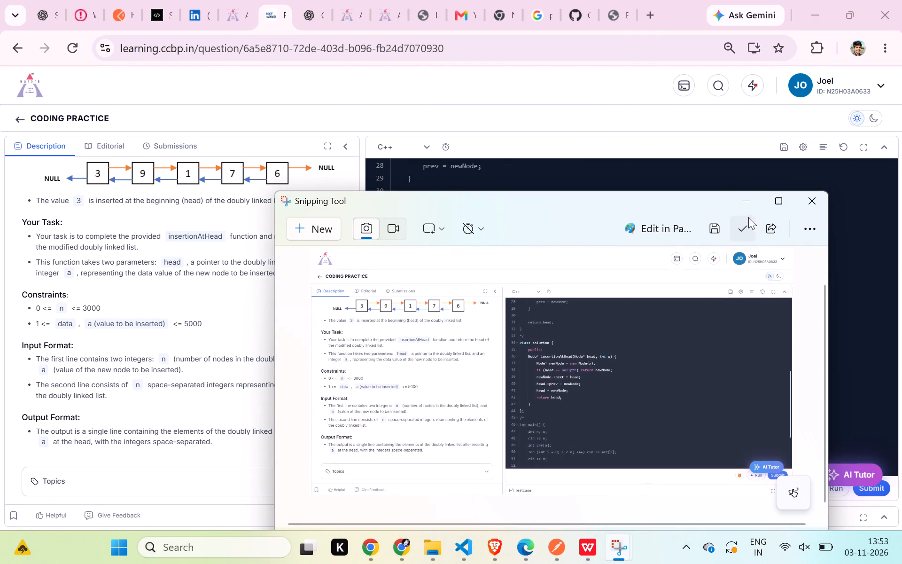
{"action": "left_click", "coordinate": [745, 202]}
{"action": "key", "text": "alt+Tab"}
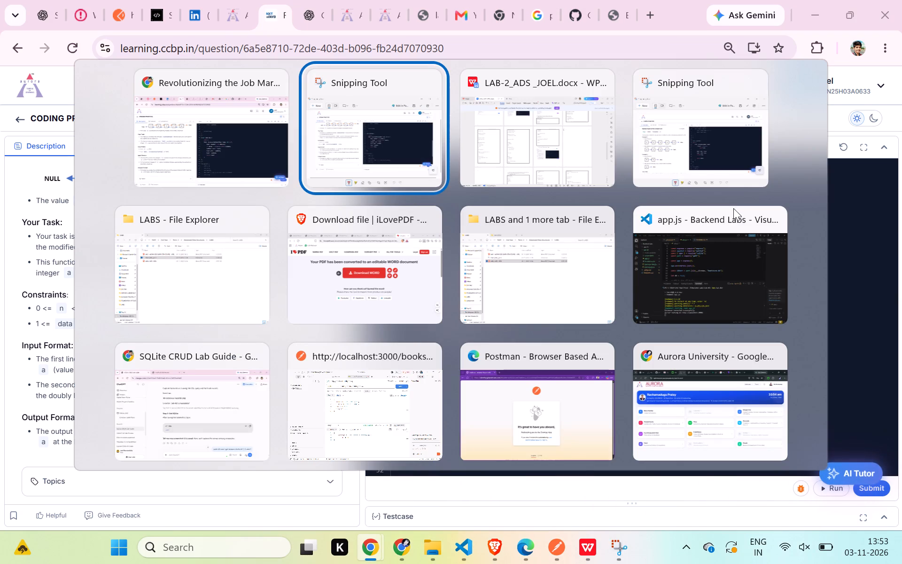
{"action": "key", "text": "alt+Tab"}
{"action": "left_click", "coordinate": [586, 352]}
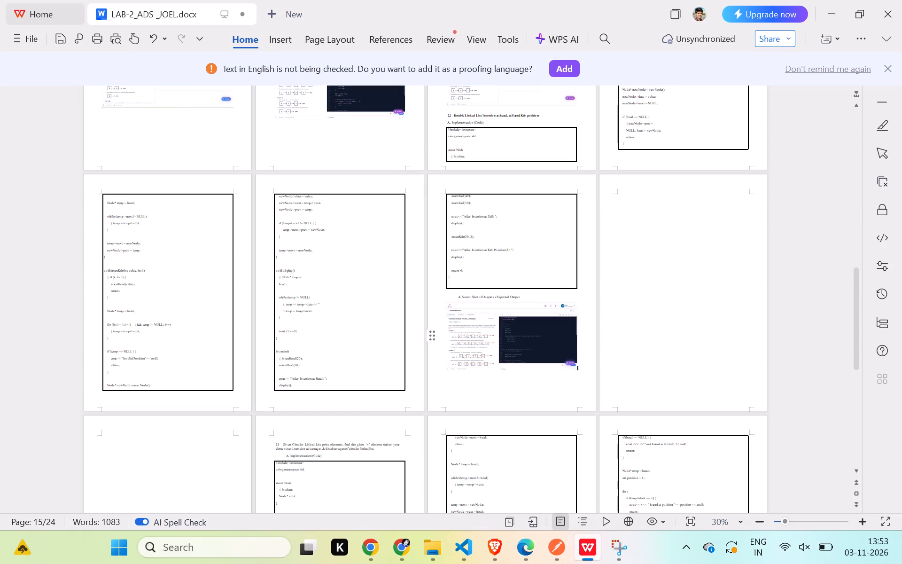
{"action": "key", "text": "Up"}
{"action": "key", "text": "Right"}
{"action": "key", "text": "Right"}
{"action": "key", "text": "ctrl+v"}
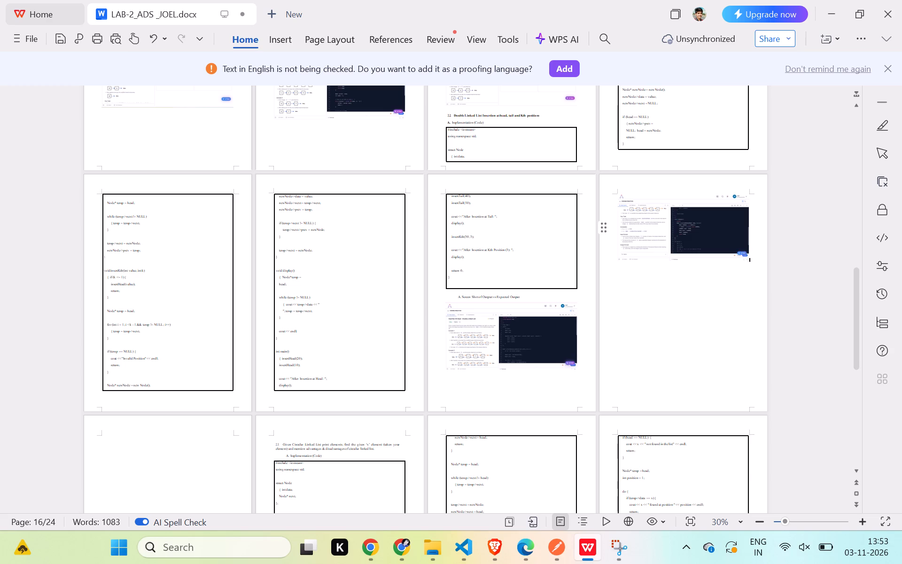
In Chrome, return the problem description to its start, run the code again, and enlarge the test case area over the editor.
{"action": "key", "text": "alt+Tab"}
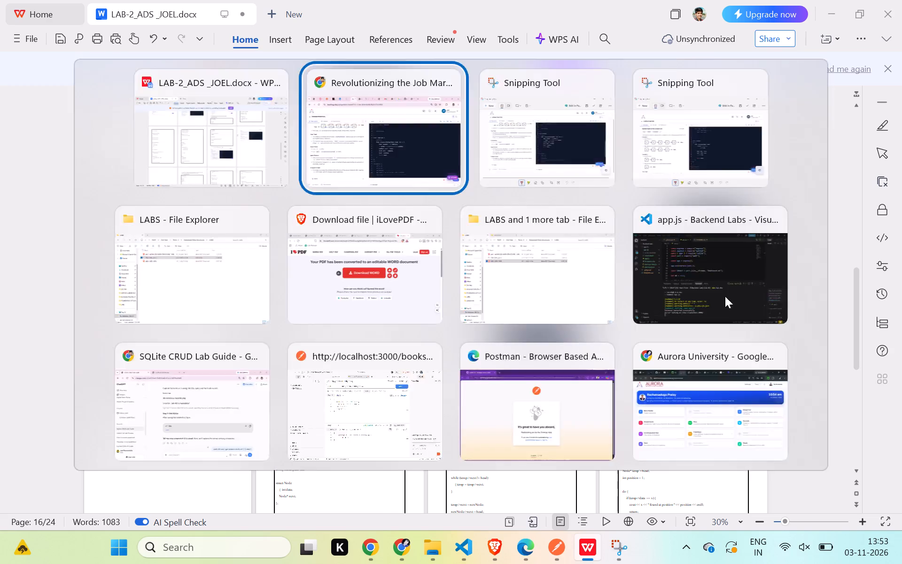
{"action": "scroll", "coordinate": [152, 334], "scroll_direction": "down", "scroll_amount": 2}
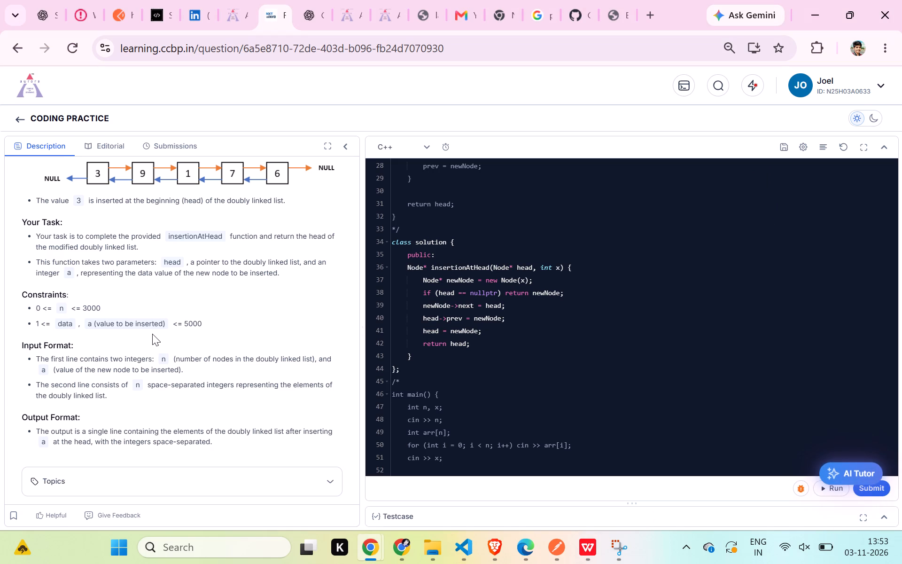
{"action": "scroll", "coordinate": [152, 334], "scroll_direction": "down", "scroll_amount": 3}
{"action": "scroll", "coordinate": [151, 334], "scroll_direction": "up", "scroll_amount": 14}
{"action": "scroll", "coordinate": [425, 364], "scroll_direction": "down", "scroll_amount": 5}
{"action": "scroll", "coordinate": [425, 364], "scroll_direction": "up", "scroll_amount": 3}
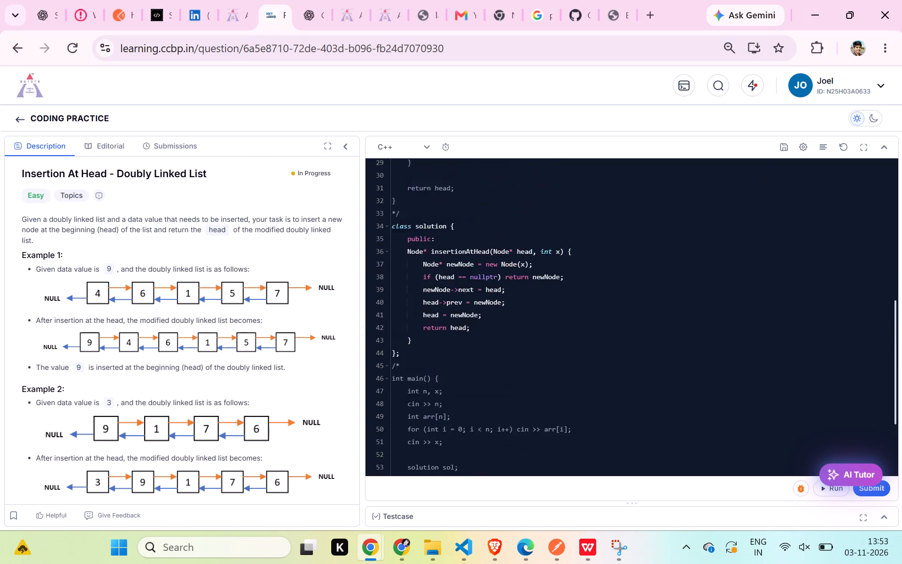
{"action": "scroll", "coordinate": [425, 364], "scroll_direction": "up", "scroll_amount": 1}
{"action": "left_click_drag", "start_coordinate": [637, 501], "coordinate": [660, 368]}
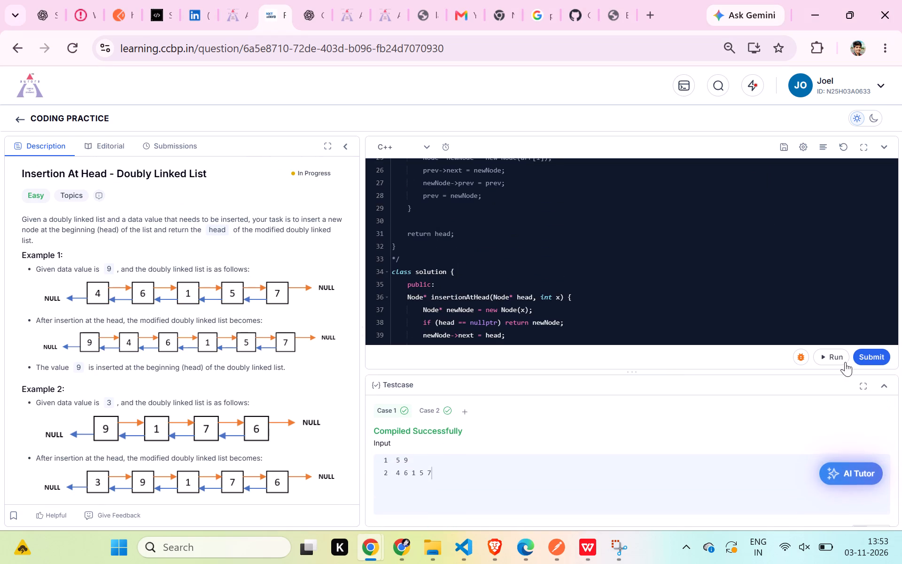
{"action": "left_click", "coordinate": [845, 362]}
{"action": "left_click_drag", "start_coordinate": [652, 369], "coordinate": [648, 226]}
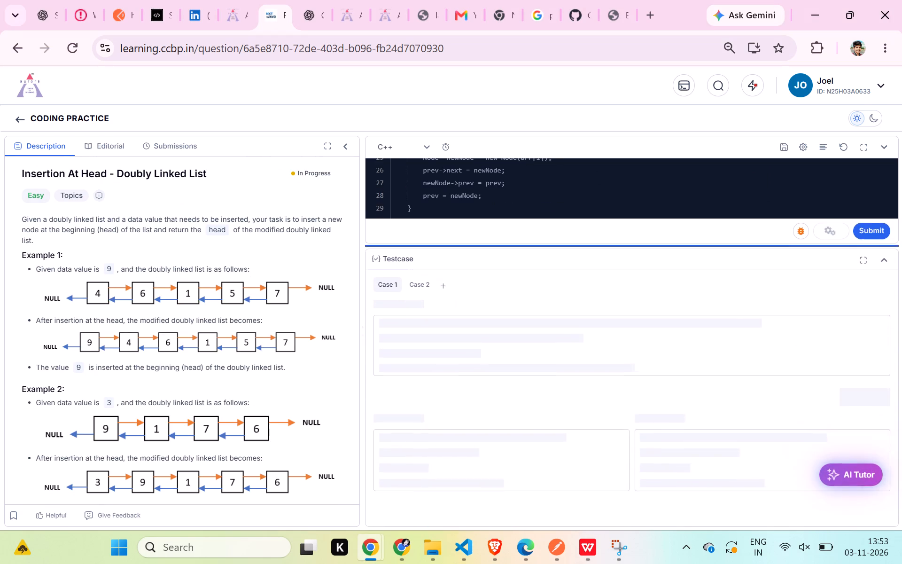
{"action": "left_click_drag", "start_coordinate": [648, 226], "coordinate": [658, 167]}
{"action": "left_click", "coordinate": [658, 167]}
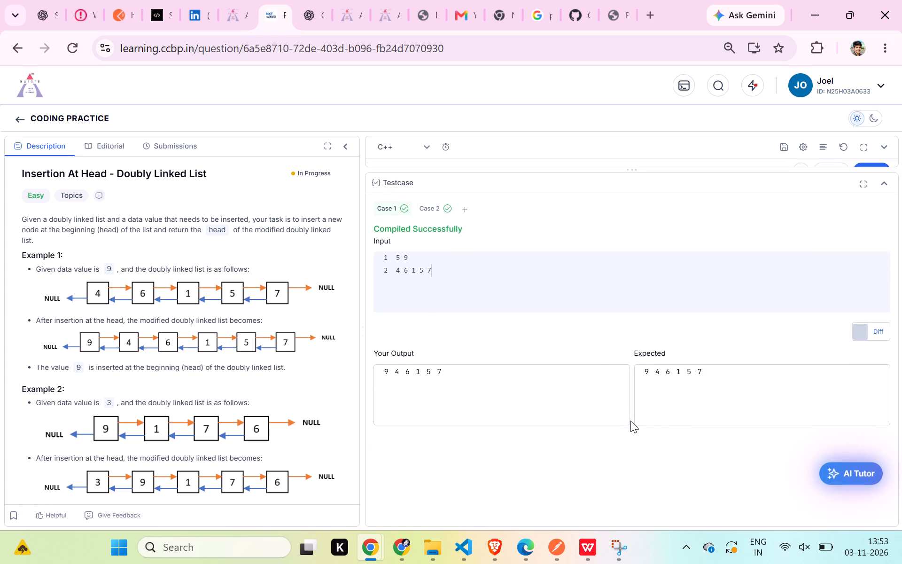
Capture a screenshot of the Insertion At Head page with the Case 1 results, from the site header down to the taskbar's edge.
{"action": "key", "text": "shift+super+s"}
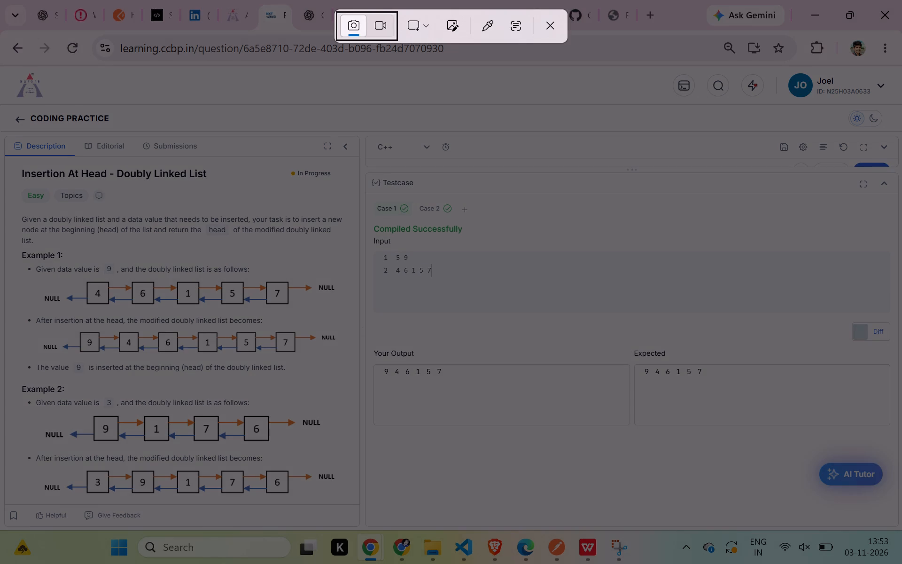
{"action": "left_click_drag", "start_coordinate": [0, 66], "coordinate": [901, 531]}
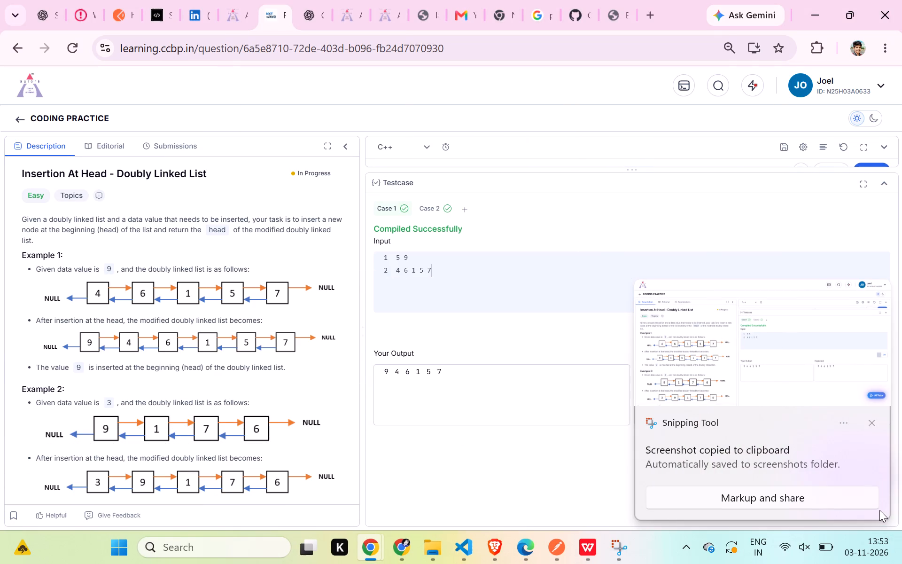
Copy the test case results capture and paste it into the WPS report on a new line below the solution class picture on page 16.
{"action": "left_click", "coordinate": [799, 342]}
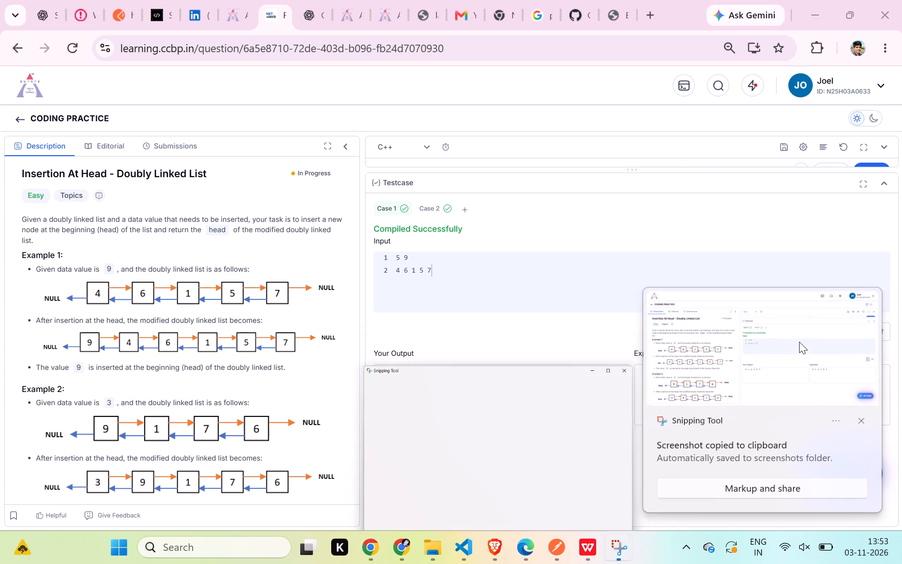
{"action": "left_click", "coordinate": [751, 234]}
{"action": "key", "text": "alt+Tab"}
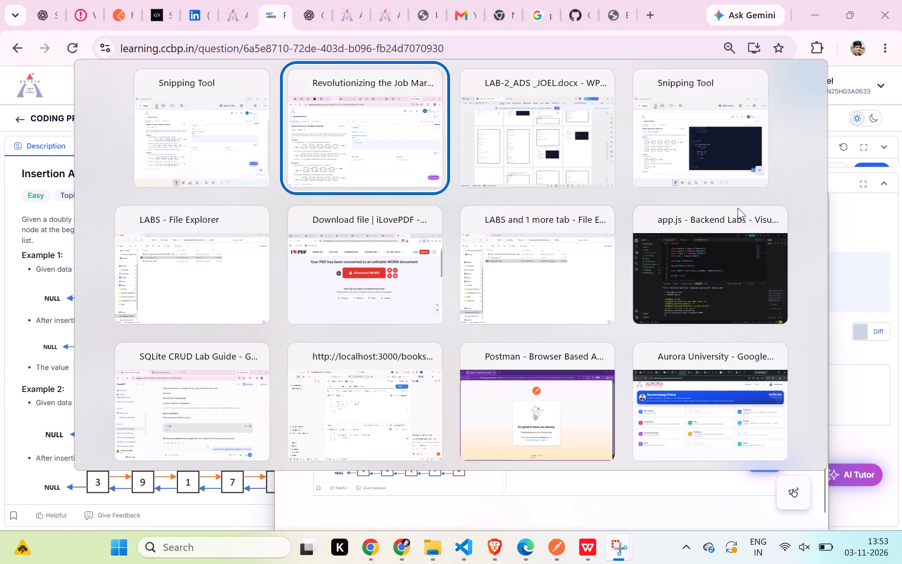
{"action": "key", "text": "alt+Tab"}
{"action": "left_click", "coordinate": [647, 345]}
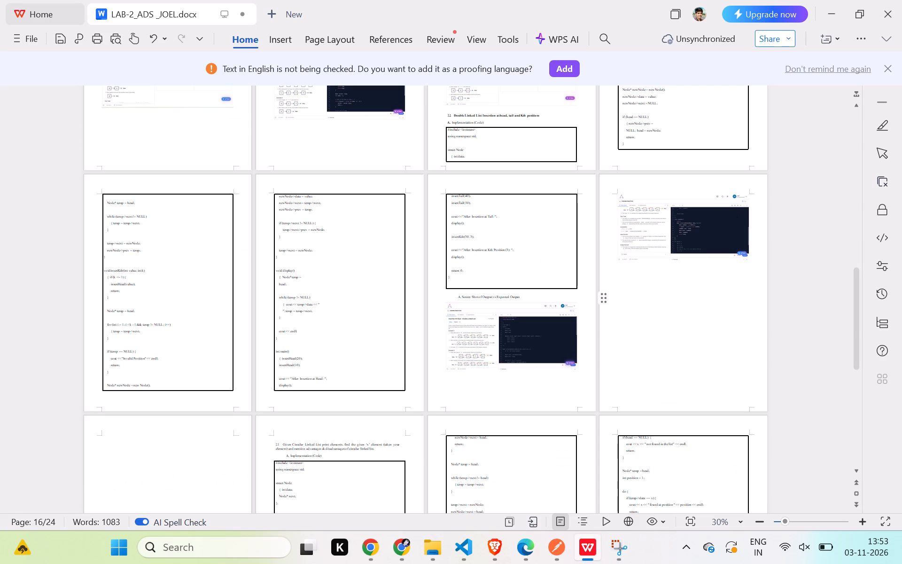
{"action": "left_click", "coordinate": [761, 254]}
{"action": "key", "text": "Return"}
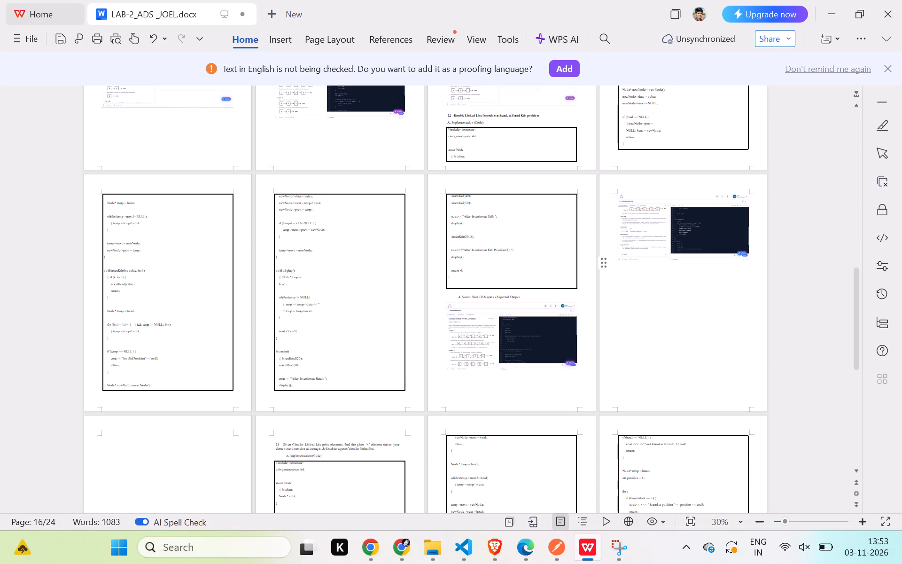
{"action": "key", "text": "ctrl+v"}
Insert blank line spacing between the solution class picture and the test case results picture on page 16.
{"action": "left_click", "coordinate": [765, 256]}
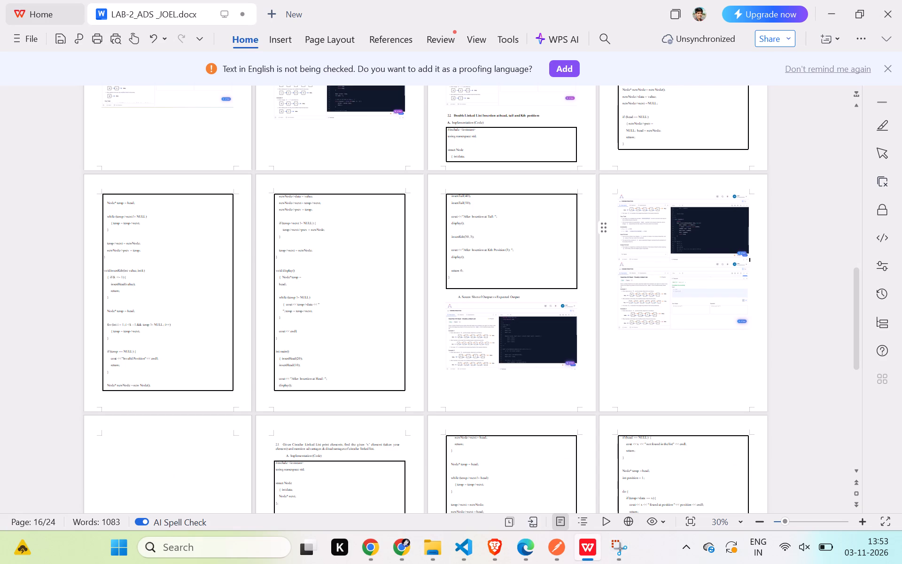
{"action": "key", "text": "Return"}
{"action": "key", "text": "Return"}
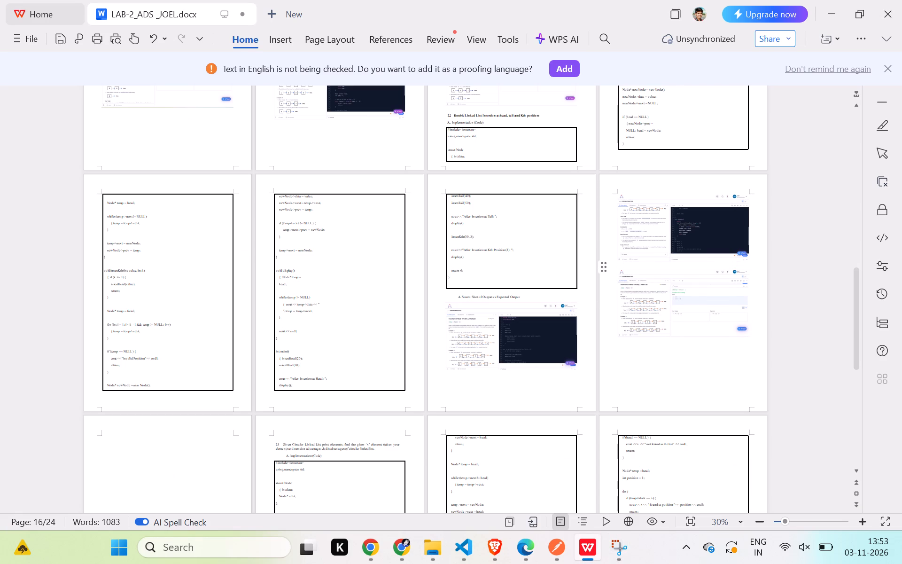
Add more blank line spacing between the solution class picture and the test case results picture on page 16.
{"action": "key", "text": "Return"}
{"action": "key", "text": "Return"}
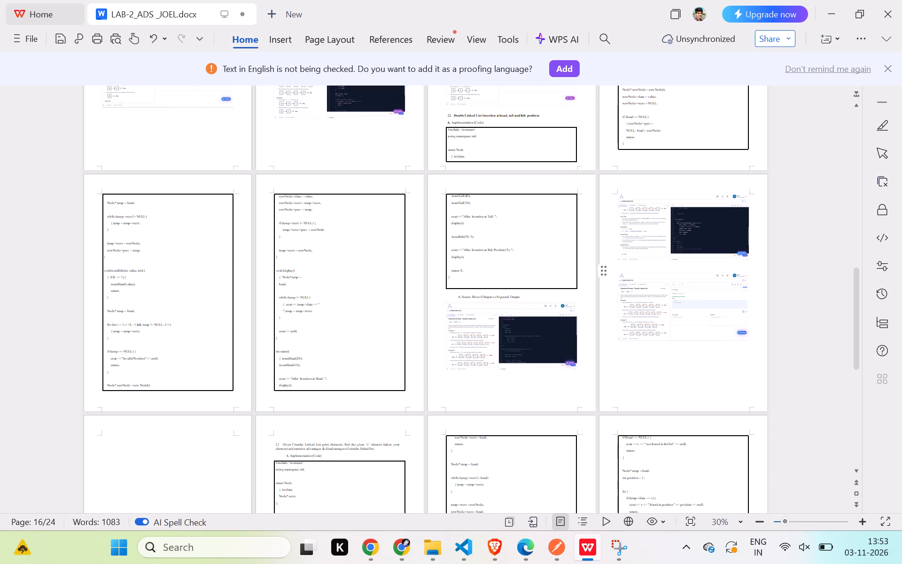
{"action": "key", "text": "Return"}
{"action": "key", "text": "BackSpace"}
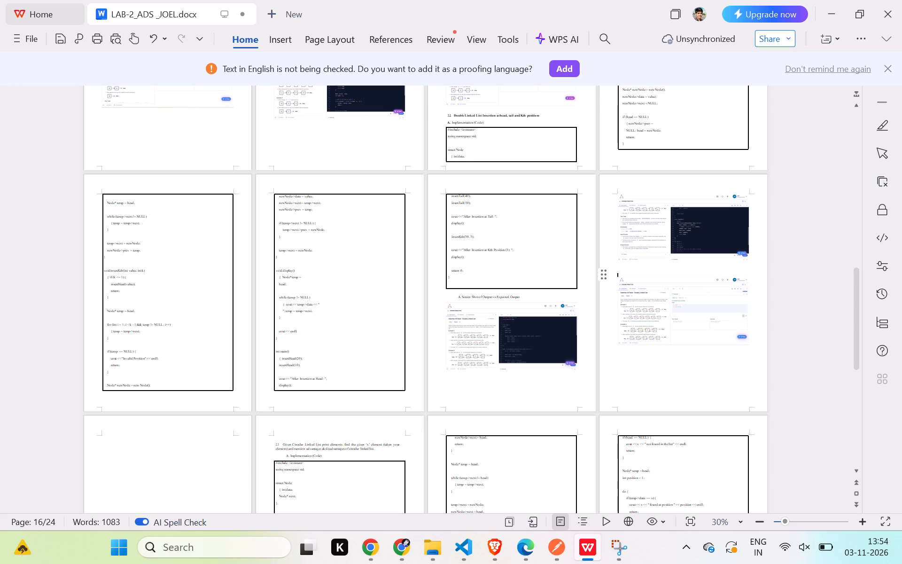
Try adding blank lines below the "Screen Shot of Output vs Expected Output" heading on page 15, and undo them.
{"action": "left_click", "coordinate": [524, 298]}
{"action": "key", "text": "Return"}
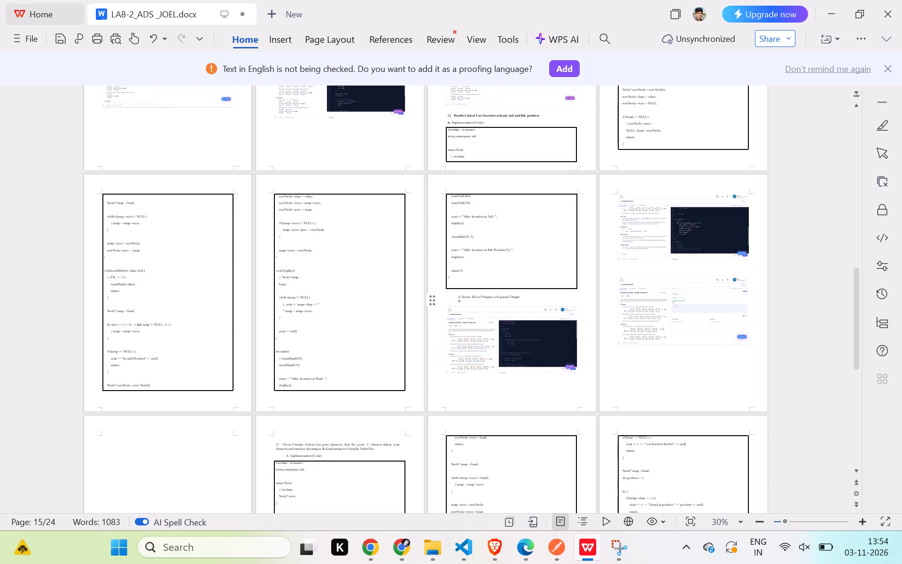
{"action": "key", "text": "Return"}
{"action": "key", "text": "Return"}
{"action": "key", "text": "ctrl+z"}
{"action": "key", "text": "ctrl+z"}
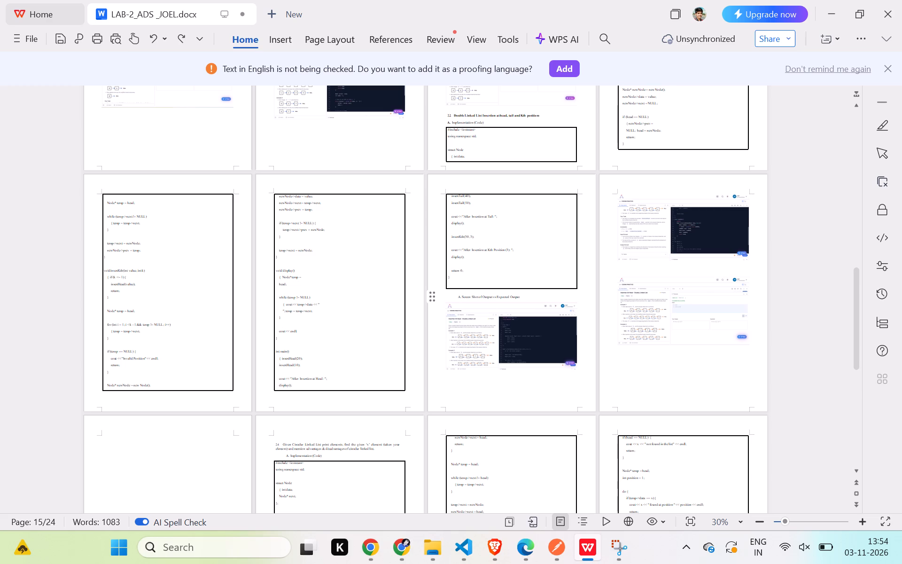
Replace the automatic number of the Circular Linked List question heading on page 18 with the typed number 2.3.
{"action": "scroll", "coordinate": [491, 263], "scroll_direction": "down", "scroll_amount": 1}
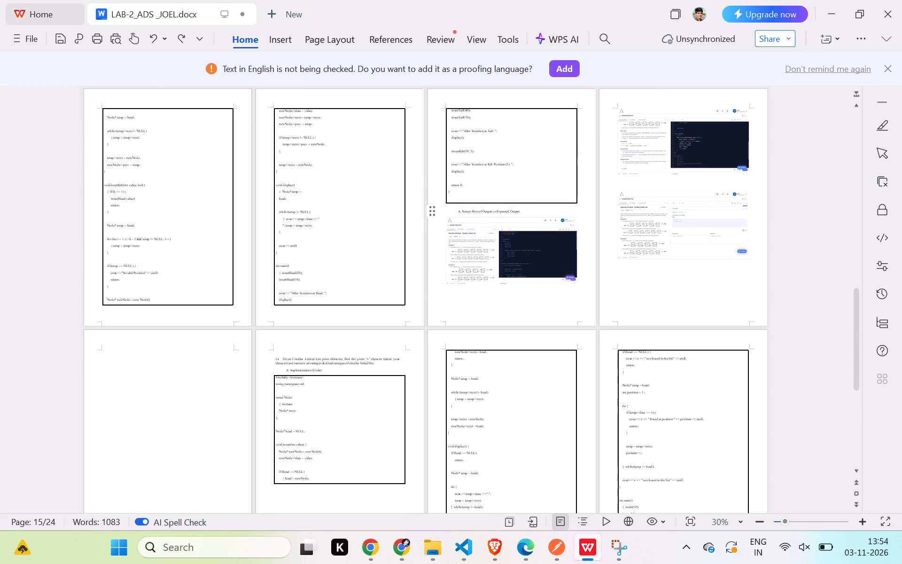
{"action": "scroll", "coordinate": [281, 401], "scroll_direction": "up", "scroll_amount": 4, "text": "ctrl"}
{"action": "scroll", "coordinate": [281, 401], "scroll_direction": "down", "scroll_amount": 5}
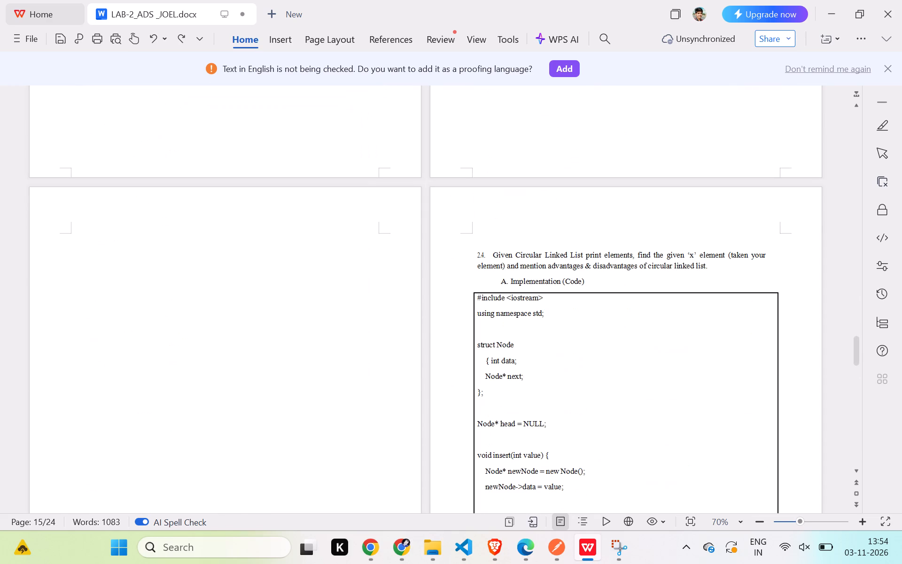
{"action": "left_click", "coordinate": [487, 252]}
{"action": "key", "text": "Left"}
{"action": "key", "text": "BackSpace"}
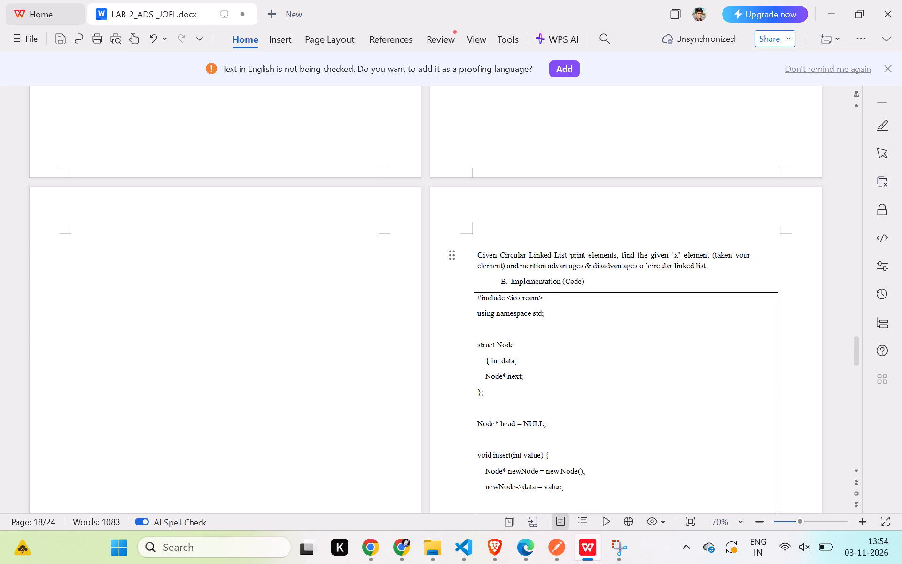
{"action": "type", "text": "2.3"}
{"action": "key", "text": "space"}
Review the earlier linked list deletion pages and the Double Linked List section for their headings, captions and picture layout.
{"action": "scroll", "coordinate": [567, 250], "scroll_direction": "up", "scroll_amount": 4}
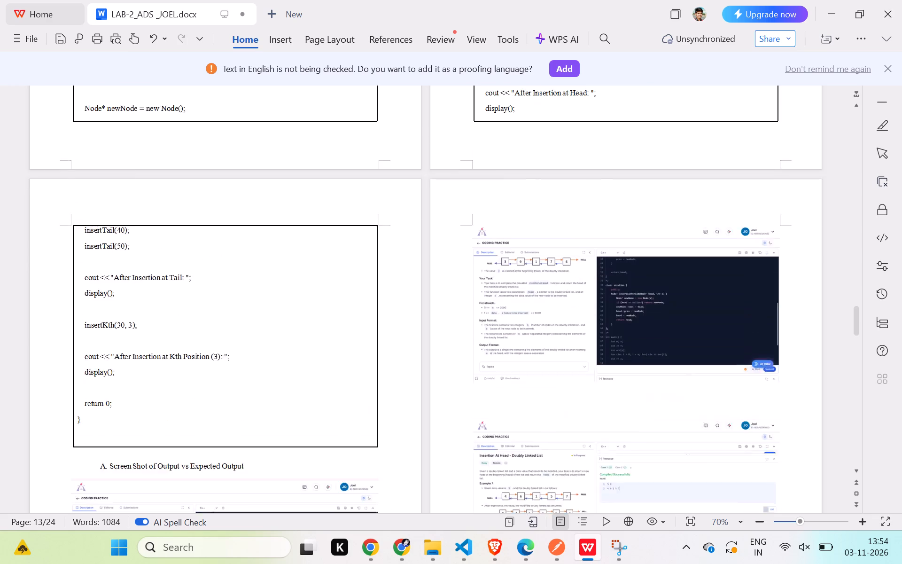
{"action": "scroll", "coordinate": [567, 250], "scroll_direction": "up", "scroll_amount": 7}
{"action": "scroll", "coordinate": [567, 250], "scroll_direction": "down", "scroll_amount": 2}
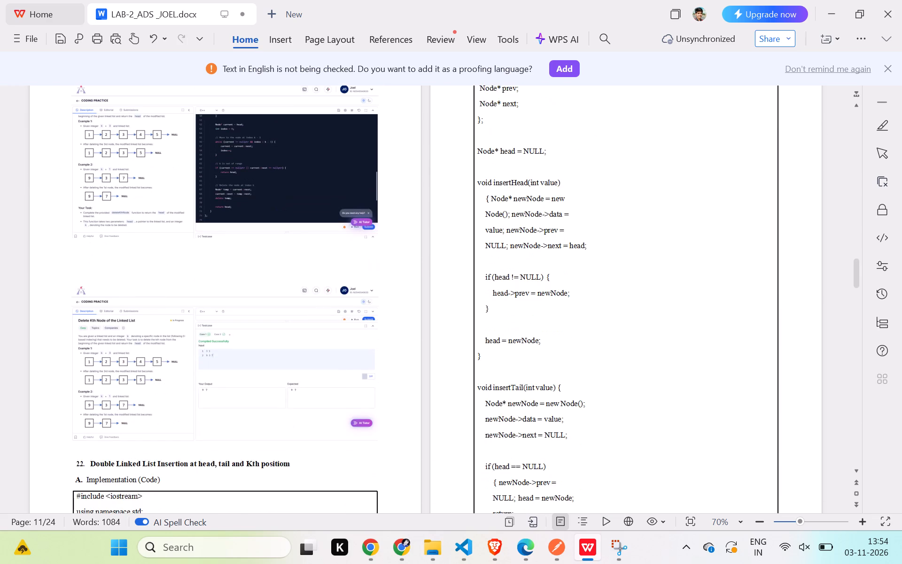
{"action": "scroll", "coordinate": [567, 250], "scroll_direction": "down", "scroll_amount": 7}
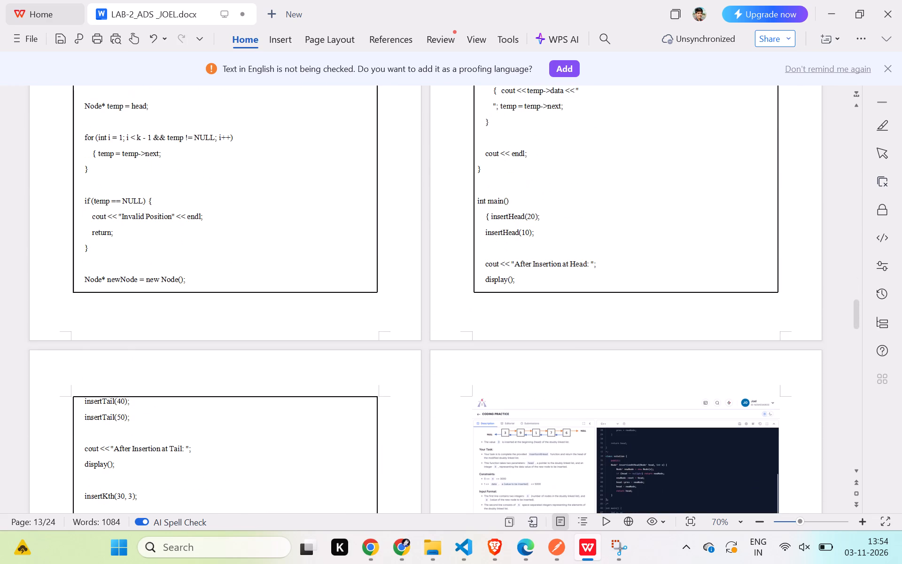
{"action": "scroll", "coordinate": [567, 250], "scroll_direction": "down", "scroll_amount": 2}
{"action": "scroll", "coordinate": [437, 258], "scroll_direction": "up", "scroll_amount": 1}
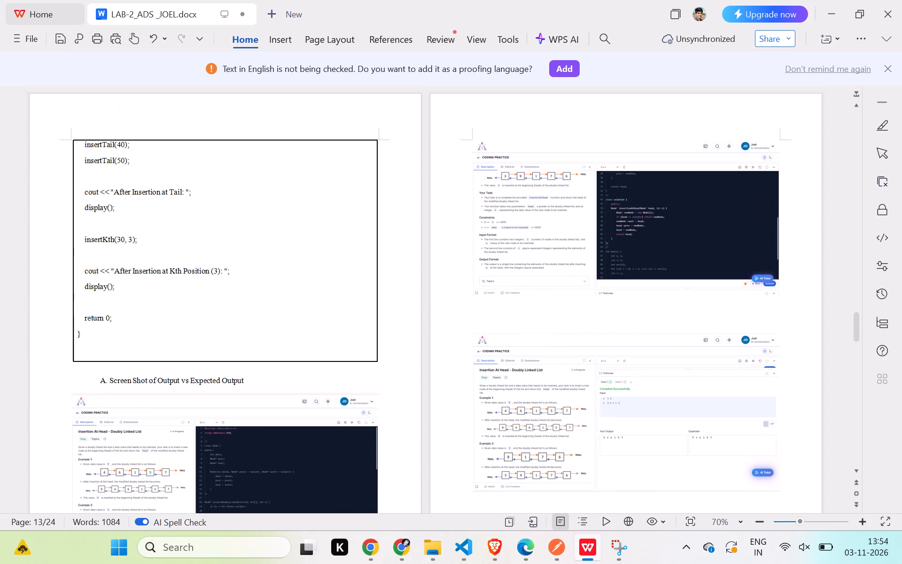
{"action": "scroll", "coordinate": [437, 258], "scroll_direction": "up", "scroll_amount": 1}
{"action": "scroll", "coordinate": [312, 268], "scroll_direction": "up", "scroll_amount": 6}
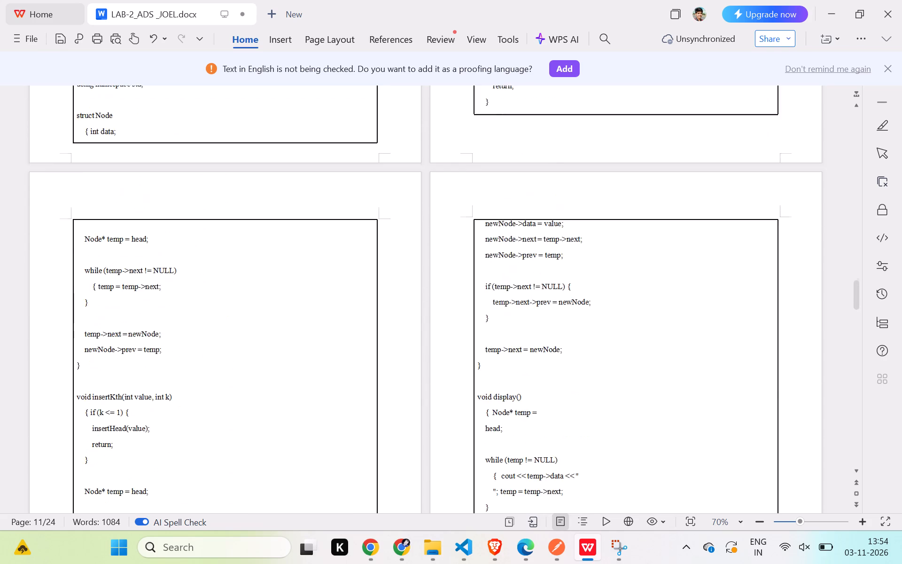
{"action": "scroll", "coordinate": [312, 268], "scroll_direction": "up", "scroll_amount": 3}
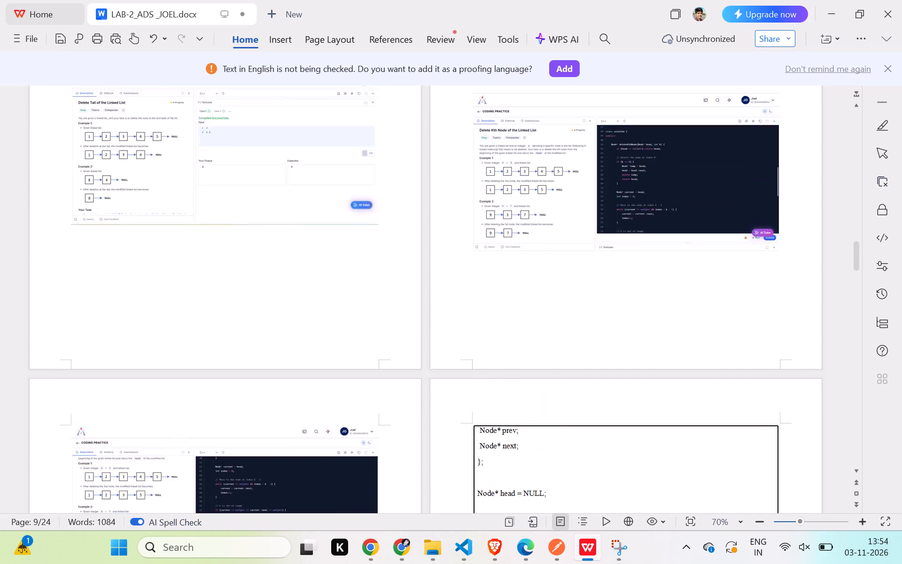
{"action": "scroll", "coordinate": [312, 268], "scroll_direction": "up", "scroll_amount": 2}
{"action": "scroll", "coordinate": [312, 268], "scroll_direction": "down", "scroll_amount": 1}
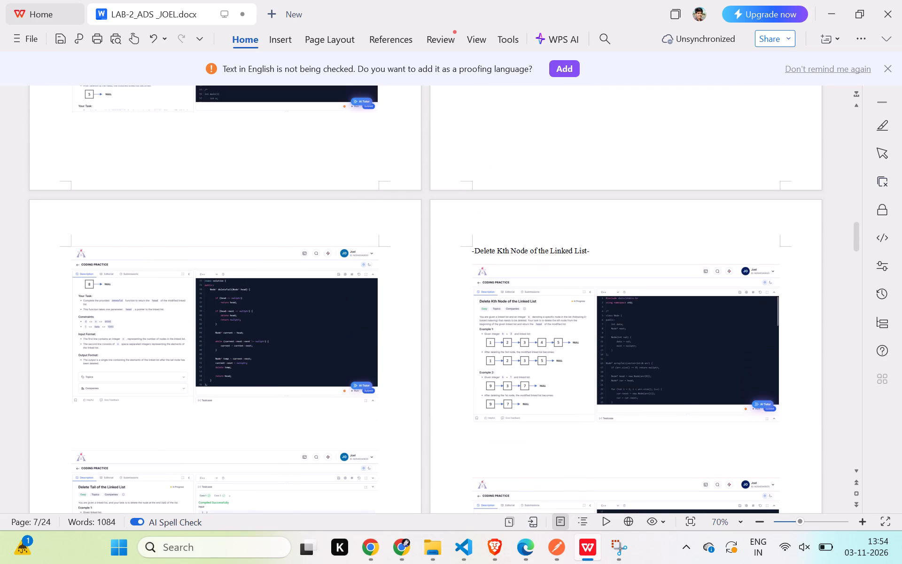
{"action": "scroll", "coordinate": [312, 268], "scroll_direction": "down", "scroll_amount": 1}
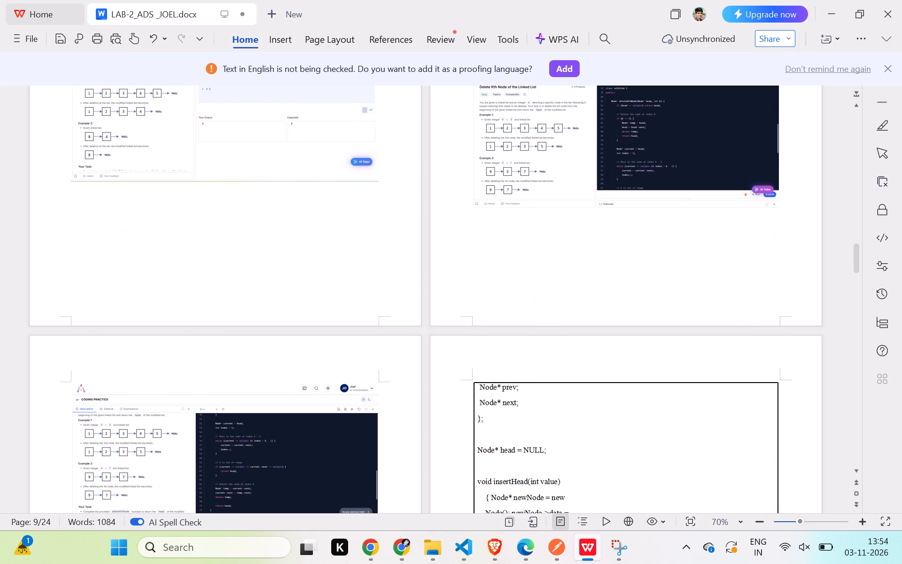
{"action": "scroll", "coordinate": [312, 268], "scroll_direction": "down", "scroll_amount": 2}
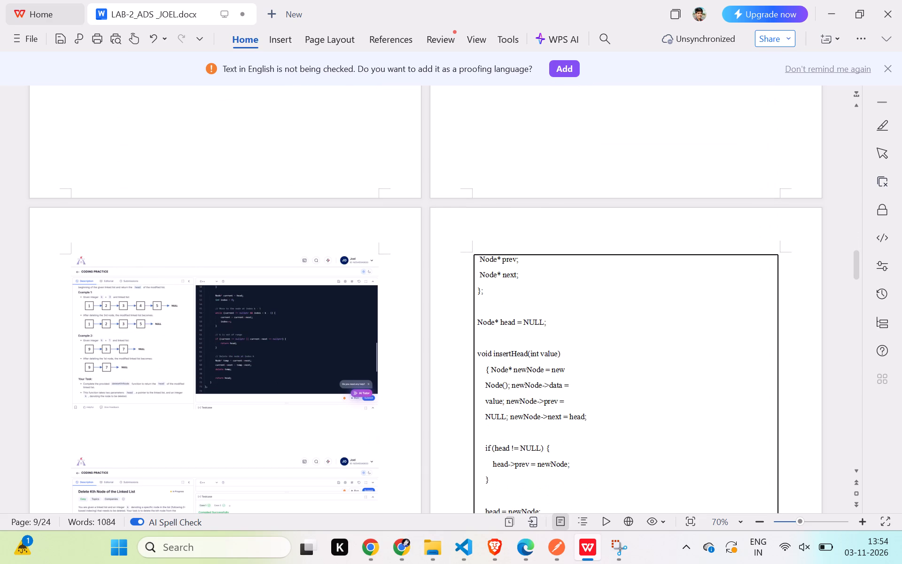
{"action": "scroll", "coordinate": [312, 268], "scroll_direction": "down", "scroll_amount": 2}
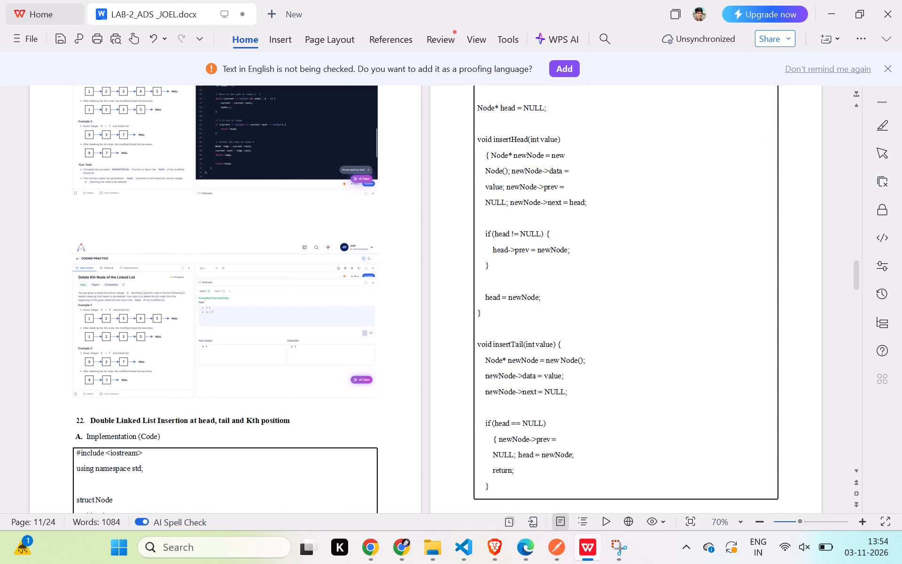
{"action": "scroll", "coordinate": [229, 436], "scroll_direction": "down", "scroll_amount": 1}
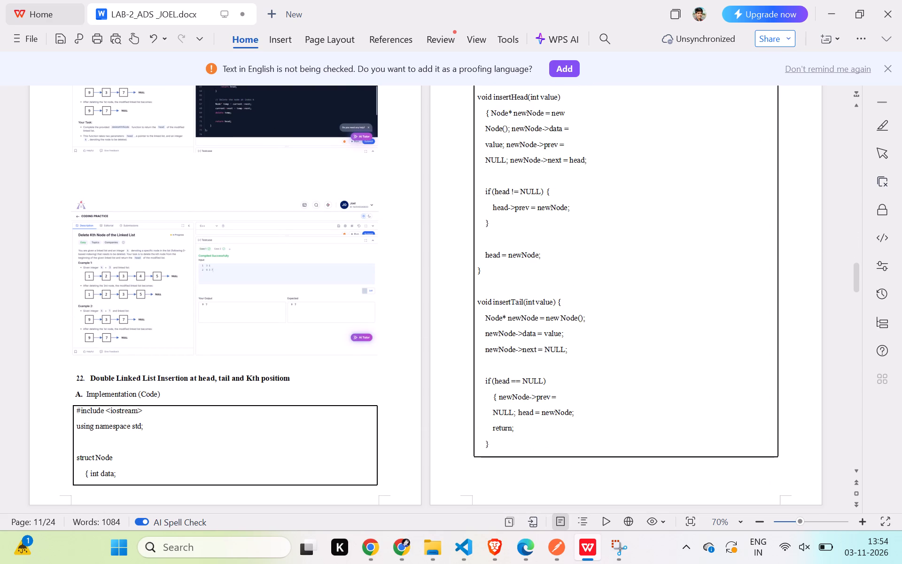
{"action": "left_click", "coordinate": [199, 396]}
Insert several unnumbered blank lines between the "Screen Shot of Output vs Expected Output" heading and the first picture on page 15.
{"action": "scroll", "coordinate": [341, 387], "scroll_direction": "down", "scroll_amount": 1}
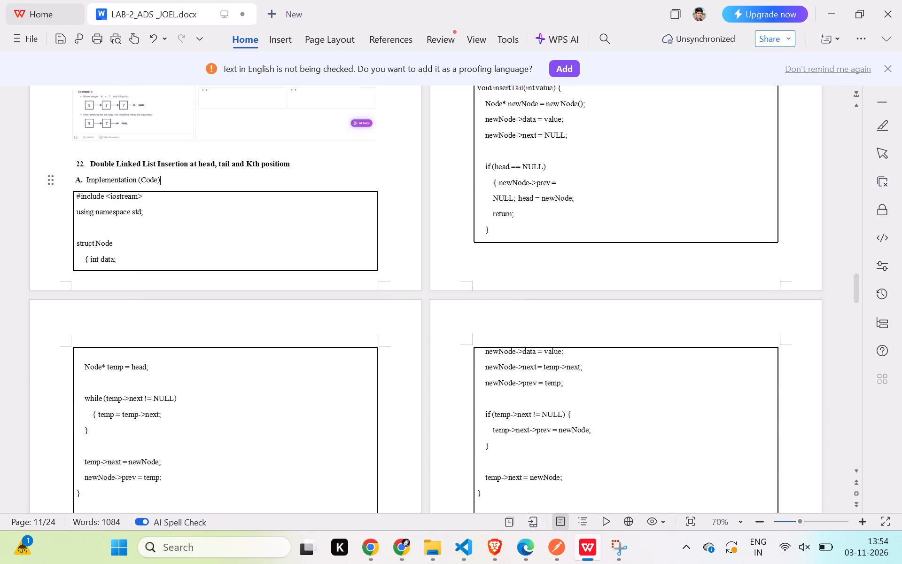
{"action": "scroll", "coordinate": [341, 387], "scroll_direction": "down", "scroll_amount": 6}
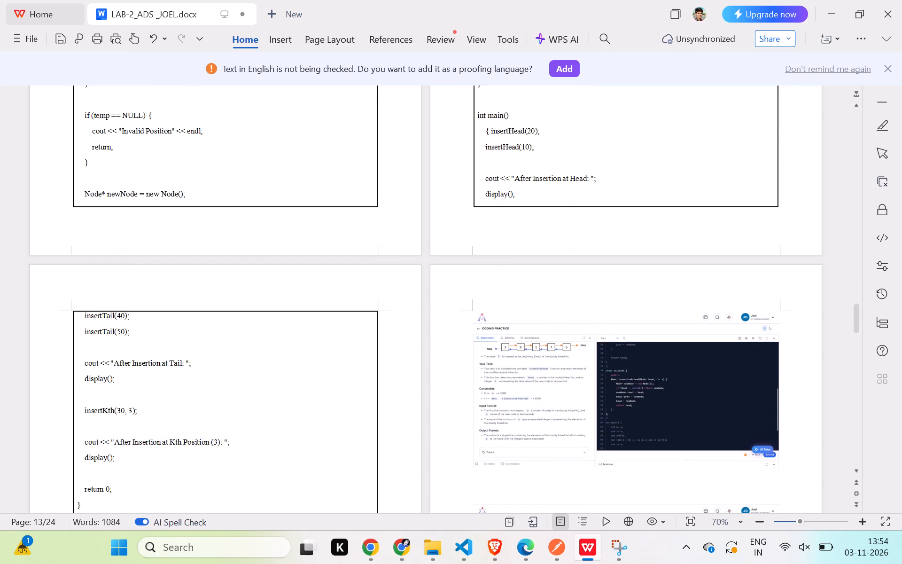
{"action": "scroll", "coordinate": [341, 387], "scroll_direction": "down", "scroll_amount": 1}
{"action": "left_click", "coordinate": [271, 255]}
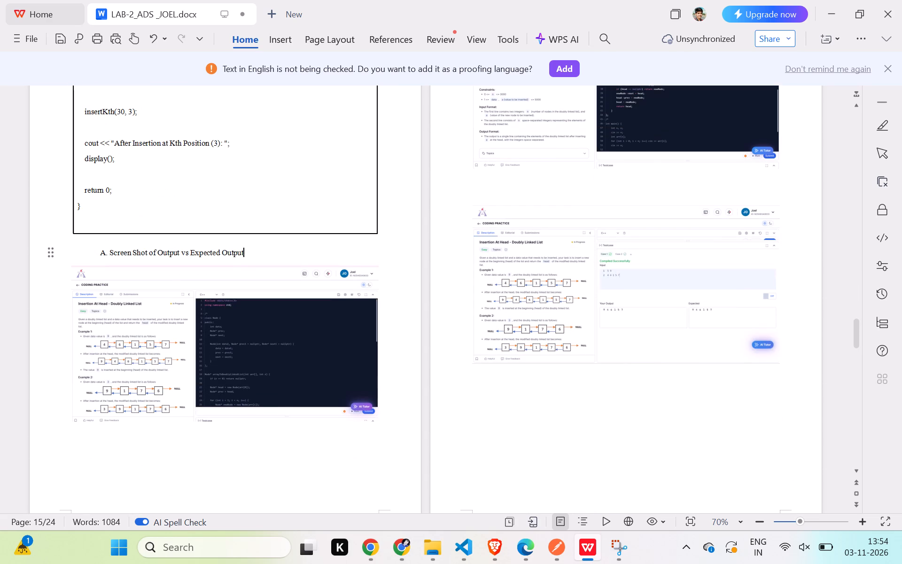
{"action": "key", "text": "Return"}
{"action": "key", "text": "BackSpace"}
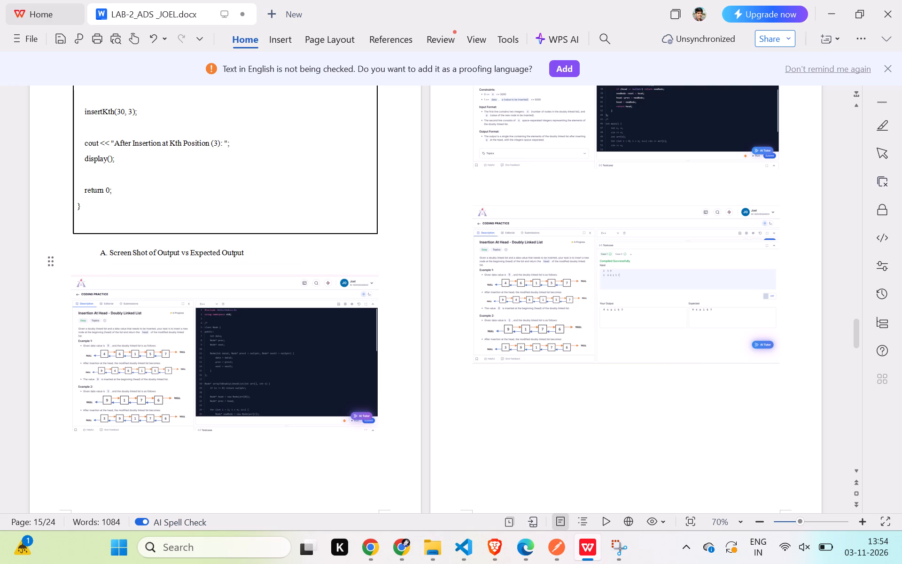
{"action": "key", "text": "Return"}
{"action": "key", "text": "Left"}
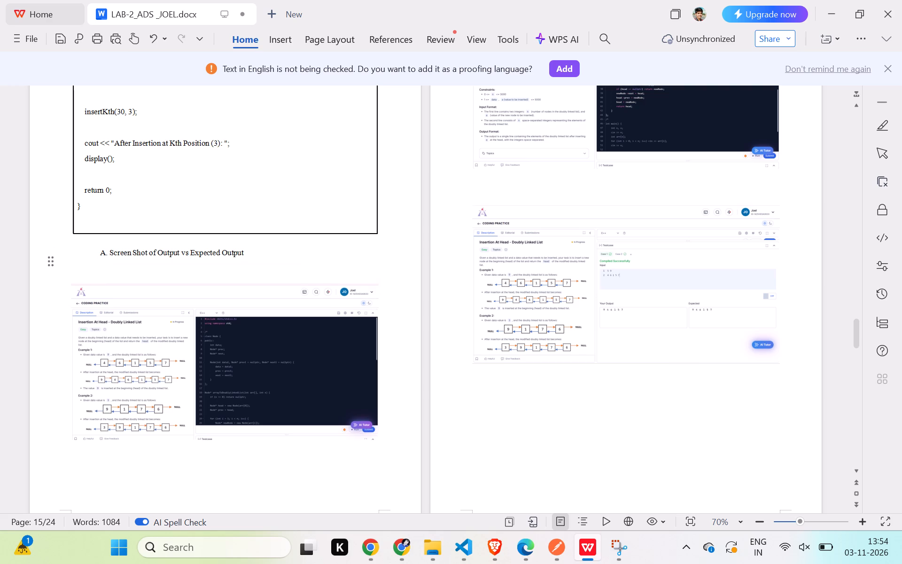
{"action": "key", "text": "Return"}
{"action": "key", "text": "Left"}
{"action": "key", "text": "Return"}
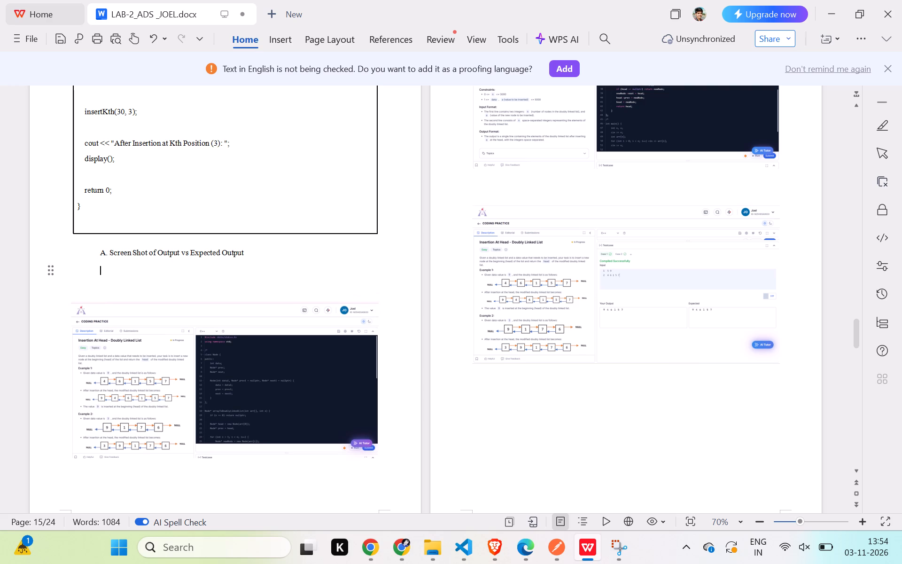
{"action": "key", "text": "Left"}
{"action": "key", "text": "Return"}
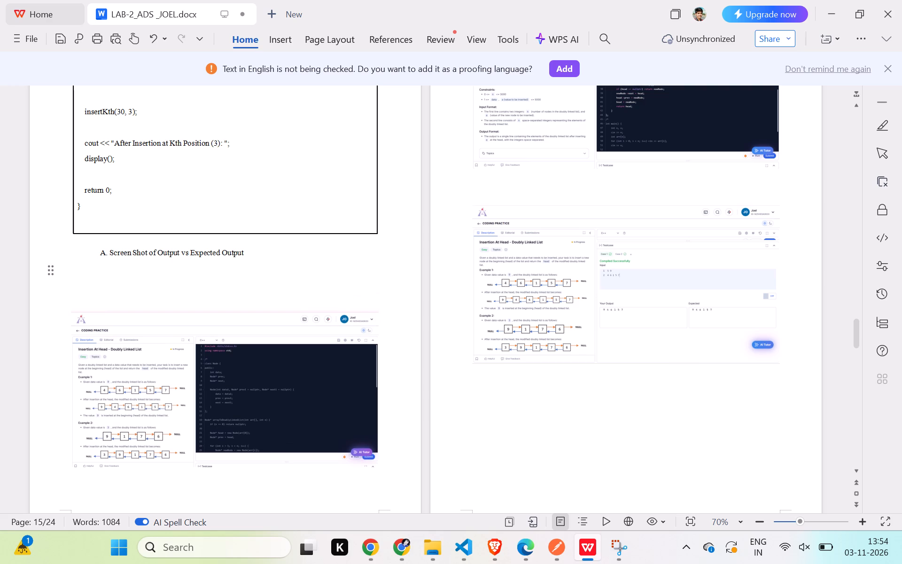
Enter the caption "Insertion at Head -Doubly Linked List" below the "Screen Shot of Output vs Expected Output" heading on page 15.
{"action": "key", "text": "Down"}
{"action": "key", "text": "Left"}
{"action": "key", "text": "Left"}
{"action": "key", "text": "Down"}
{"action": "key", "text": "Down"}
{"action": "key", "text": "alt+Tab"}
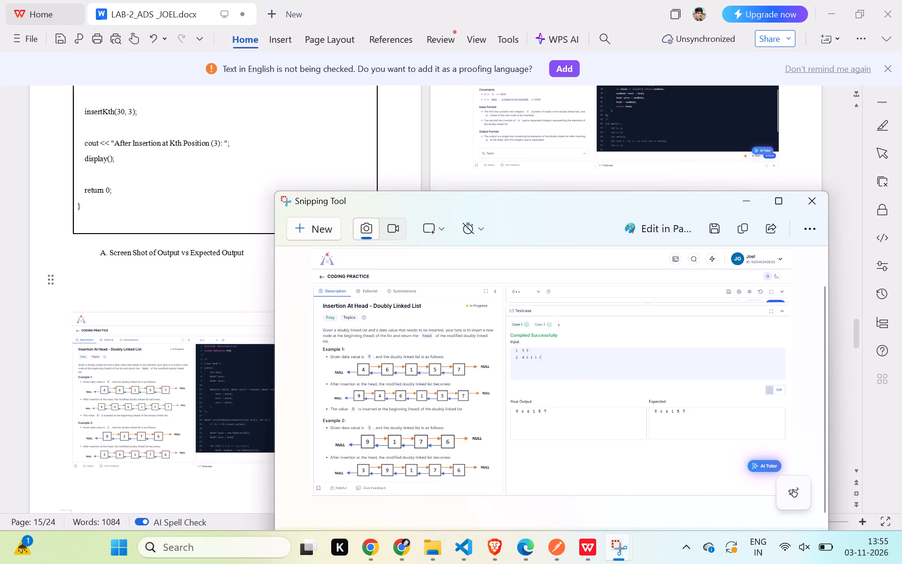
{"action": "left_click", "coordinate": [748, 198]}
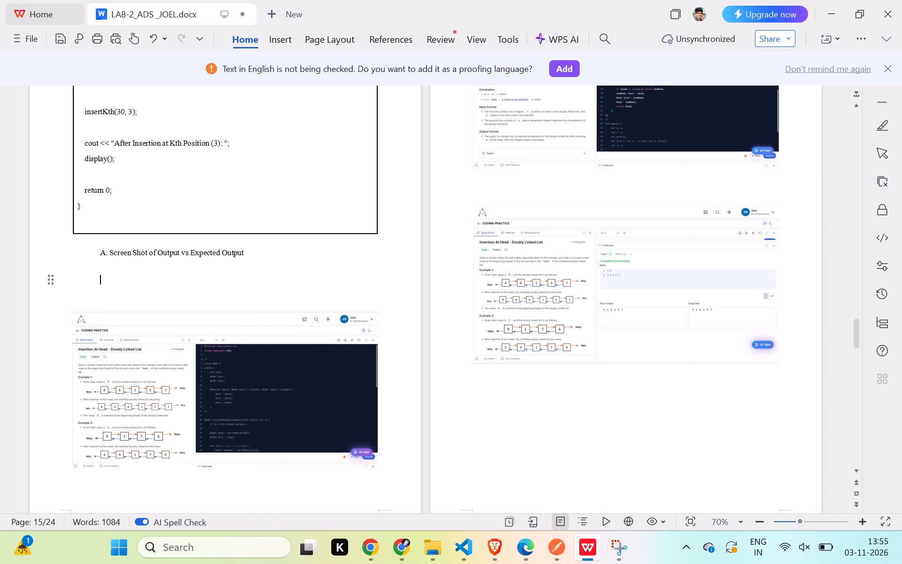
{"action": "type", "text": "INSE"}
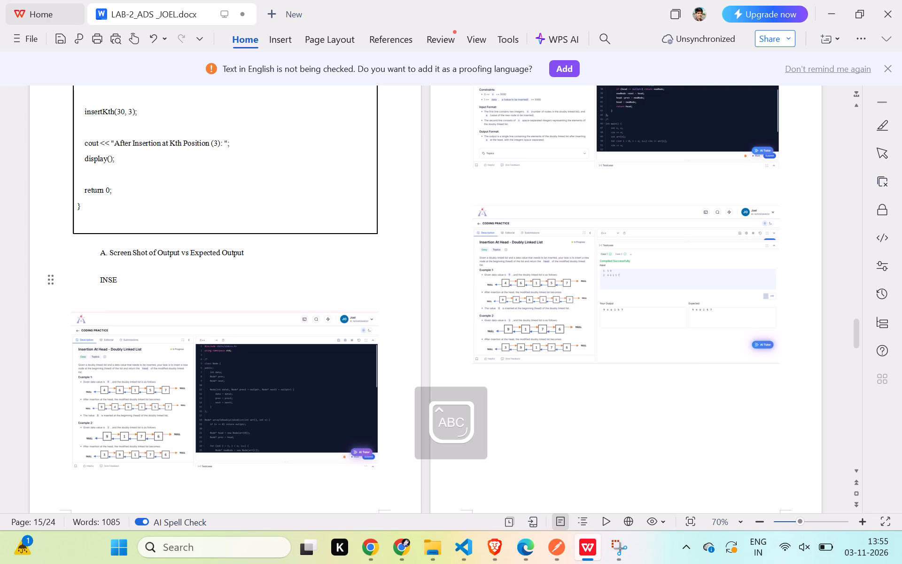
{"action": "key", "text": "BackSpace"}
{"action": "key", "text": "BackSpace"}
{"action": "key", "text": "BackSpace"}
{"action": "key", "text": "BackSpace"}
{"action": "key", "text": "BackSpace"}
{"action": "key", "text": "BackSpace"}
{"action": "key", "text": "BackSpace"}
{"action": "type", "text": "rtion o"}
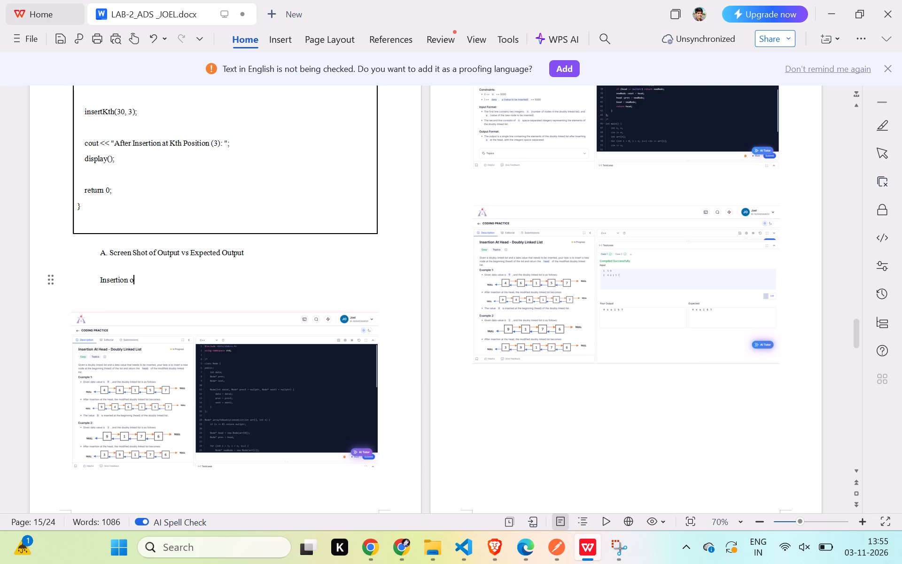
{"action": "key", "text": "BackSpace"}
{"action": "key", "text": "BackSpace"}
{"action": "key", "text": "space"}
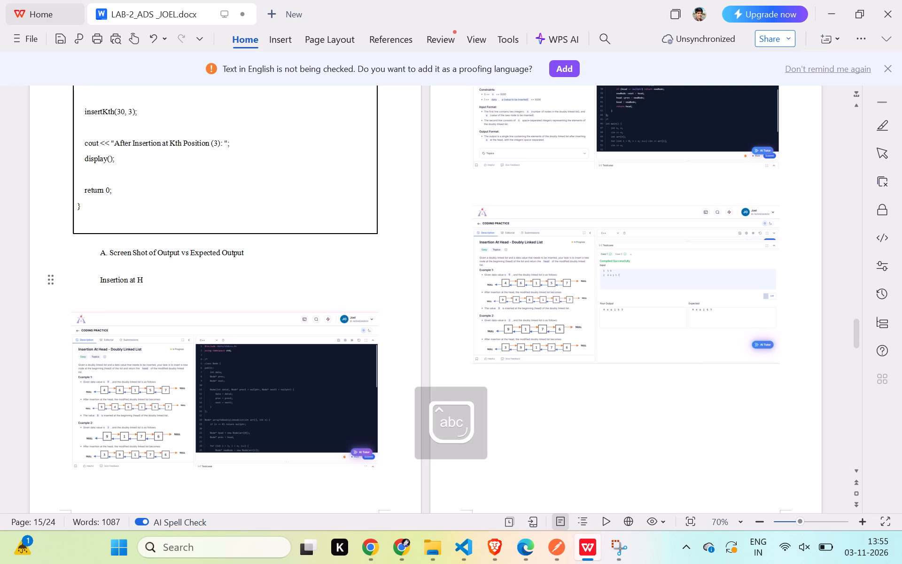
{"action": "type", "text": "ead"}
{"action": "key", "text": "space"}
{"action": "type", "text": "bly"}
{"action": "key", "text": "space"}
{"action": "key", "text": "BackSpace"}
{"action": "key", "text": "BackSpace"}
{"action": "key", "text": "BackSpace"}
{"action": "key", "text": "BackSpace"}
{"action": "key", "text": "BackSpace"}
{"action": "key", "text": "BackSpace"}
{"action": "key", "text": "t"}
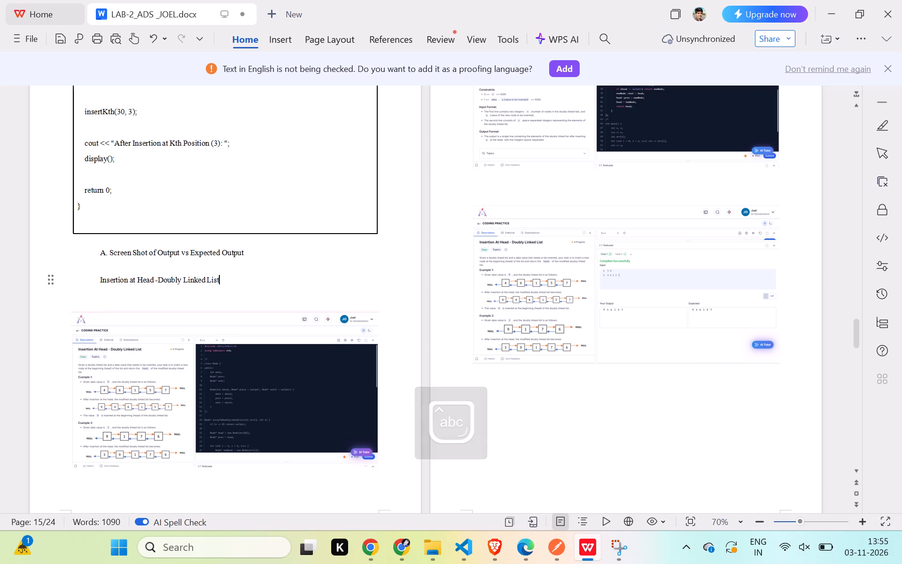
Prefix the "Insertion at Head -Doubly Linked List" caption with a hyphen.
{"action": "left_click_drag", "start_coordinate": [238, 282], "coordinate": [100, 283]}
{"action": "left_click", "coordinate": [100, 283]}
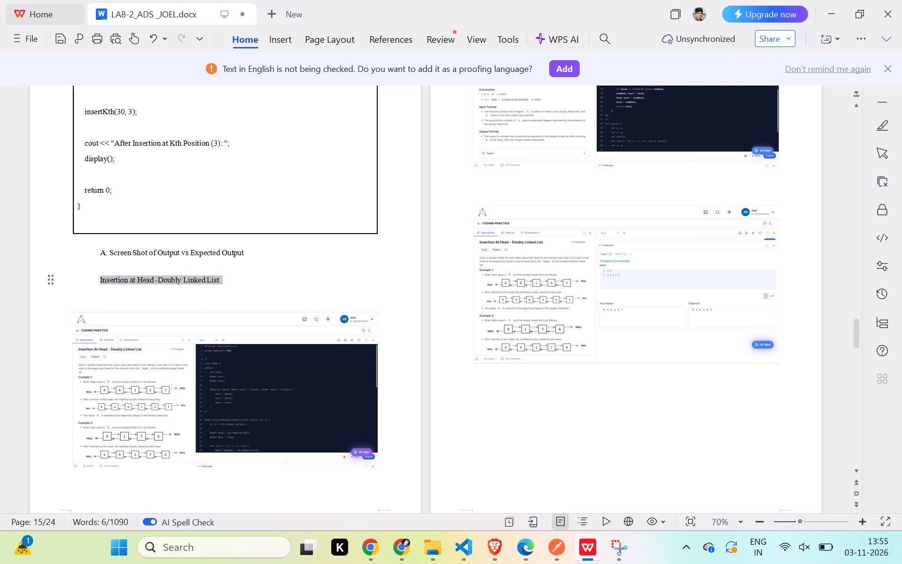
{"action": "key", "text": "minus"}
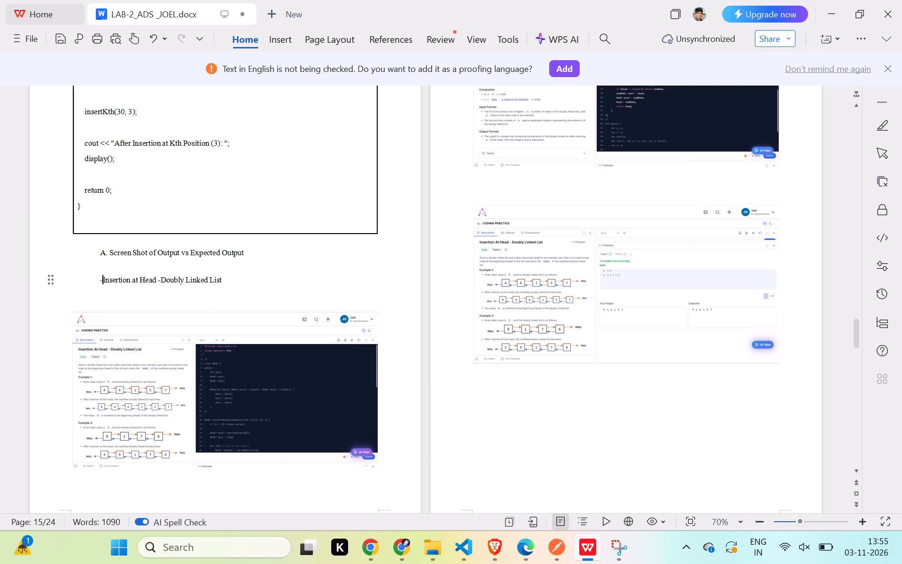
Remove the extra blank space between the Insertion at Head caption and the first picture on page 15.
{"action": "left_click", "coordinate": [241, 287]}
{"action": "key", "text": "BackSpace"}
{"action": "key", "text": "BackSpace"}
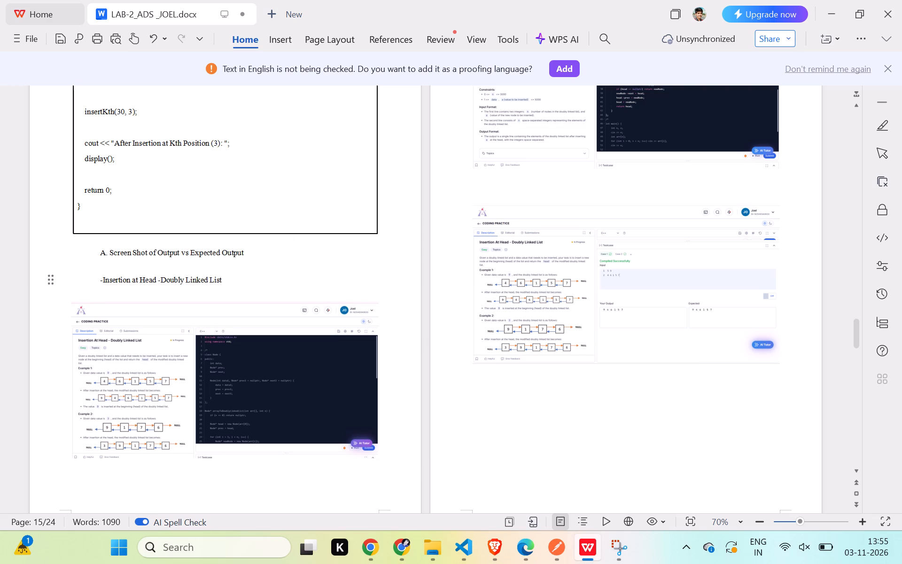
Remove the indent of the "-Insertion at Head -Doubly Linked List" caption so it starts at the page margin.
{"action": "left_click", "coordinate": [101, 284]}
{"action": "key", "text": "Up"}
{"action": "key", "text": "Left"}
{"action": "key", "text": "Down"}
{"action": "key", "text": "BackSpace"}
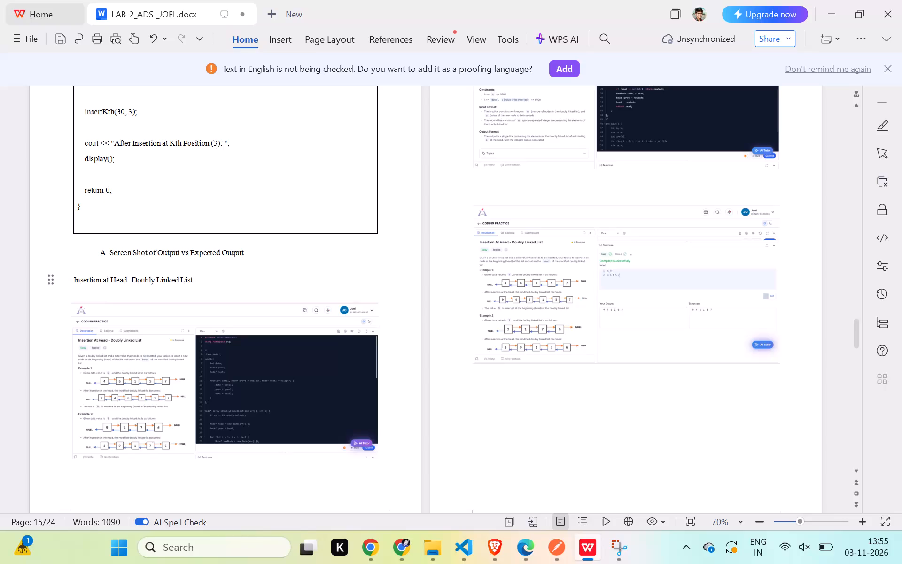
{"action": "left_click", "coordinate": [228, 287]}
Start a new caption line with a hyphen below the last Insertion At Head output picture on page 16.
{"action": "scroll", "coordinate": [228, 287], "scroll_direction": "up", "scroll_amount": 1}
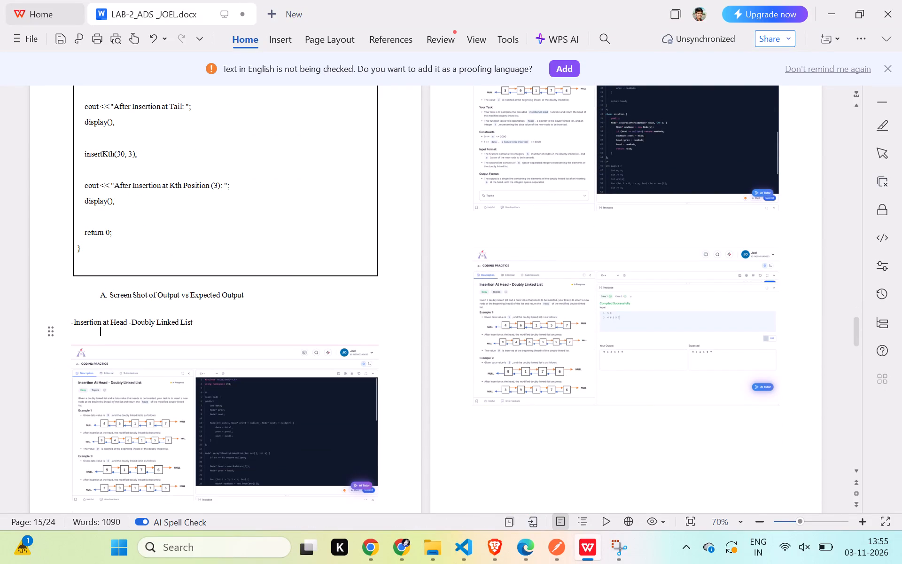
{"action": "scroll", "coordinate": [200, 326], "scroll_direction": "right", "scroll_amount": 1}
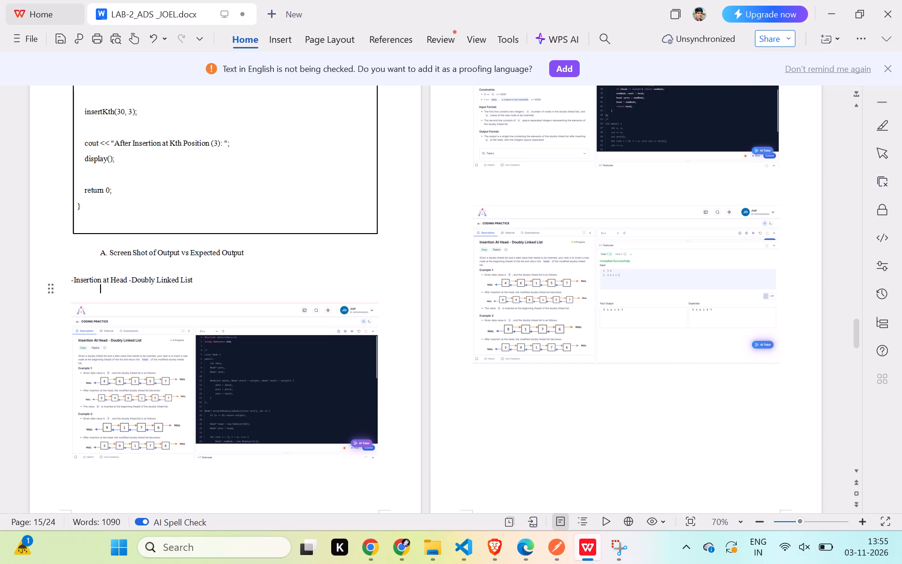
{"action": "scroll", "coordinate": [304, 332], "scroll_direction": "down", "scroll_amount": 1}
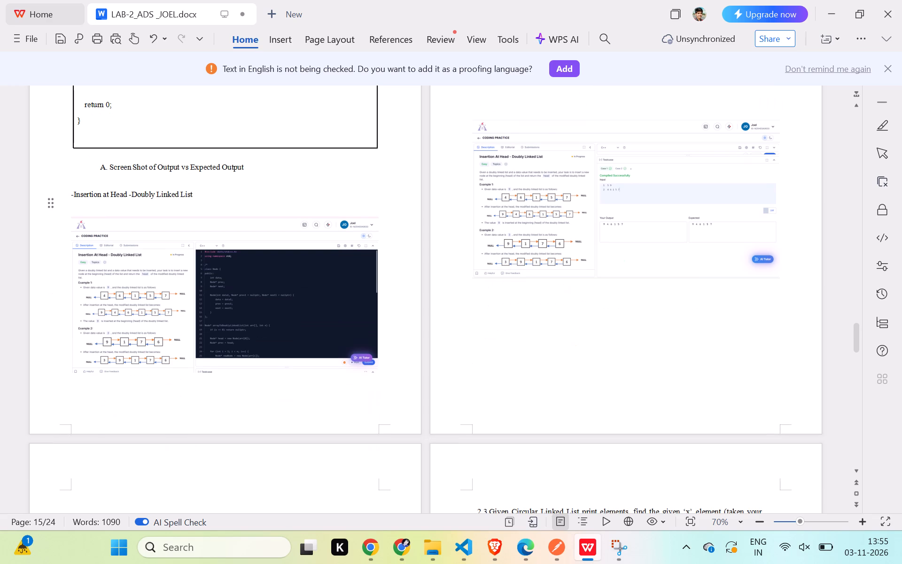
{"action": "left_click", "coordinate": [796, 274]}
{"action": "key", "text": "Return"}
{"action": "key", "text": "Return"}
{"action": "key", "text": "minus"}
{"action": "key", "text": "alt+grave"}
Switch to Chrome, submit the Insertion At Head - Doubly Linked List solution, and return to the Coding Practice question list.
{"action": "key", "text": "alt+Tab"}
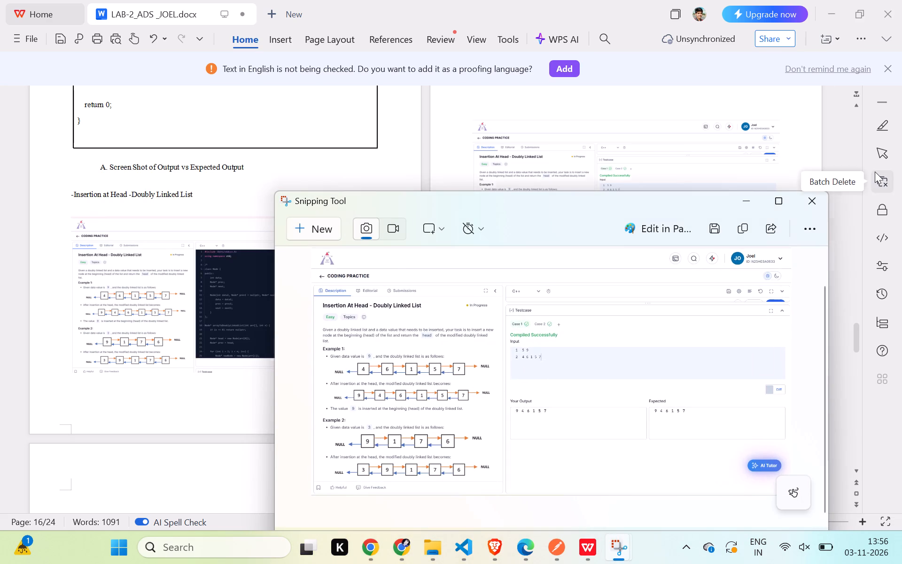
{"action": "key", "text": "alt+Tab"}
{"action": "key", "text": "alt+Tab"}
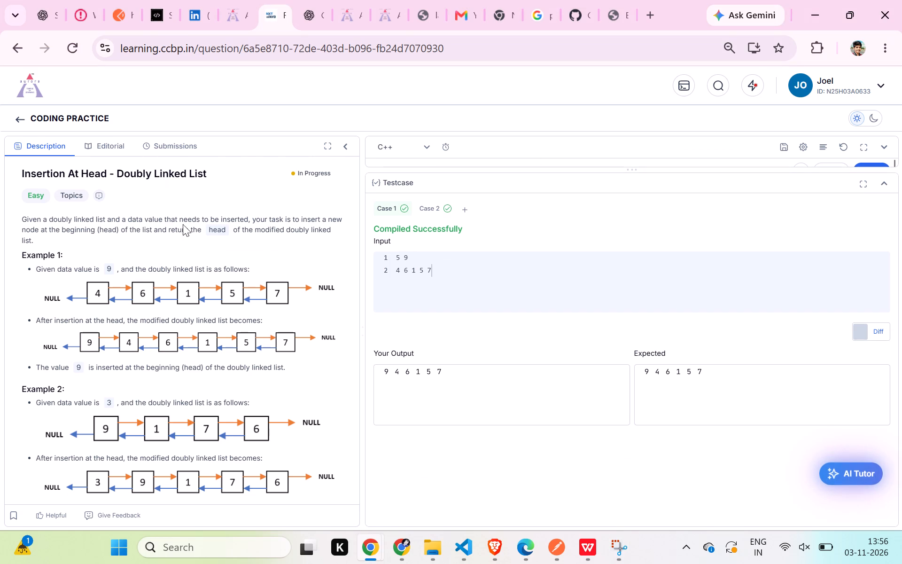
{"action": "key", "text": "alt+Tab"}
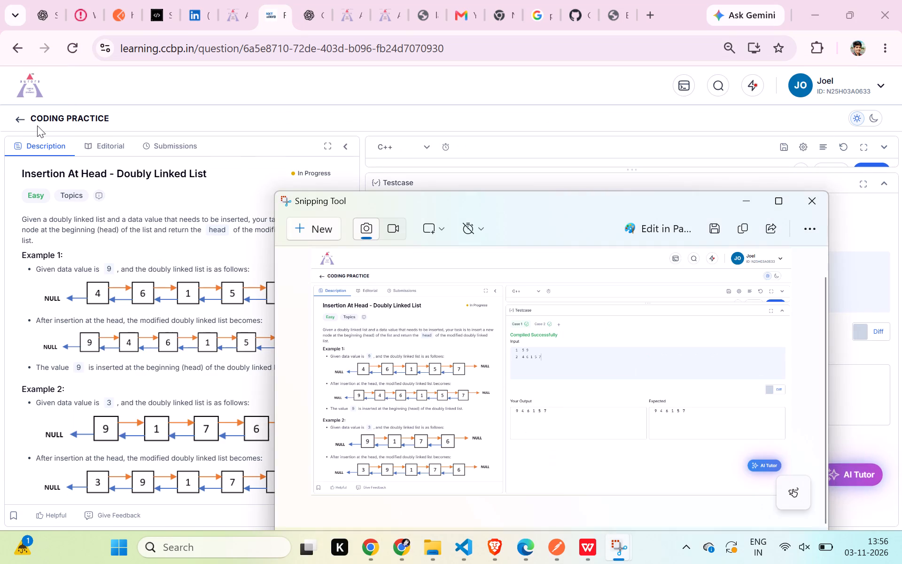
{"action": "key", "text": "alt+Tab"}
{"action": "key", "text": "alt+Tab"}
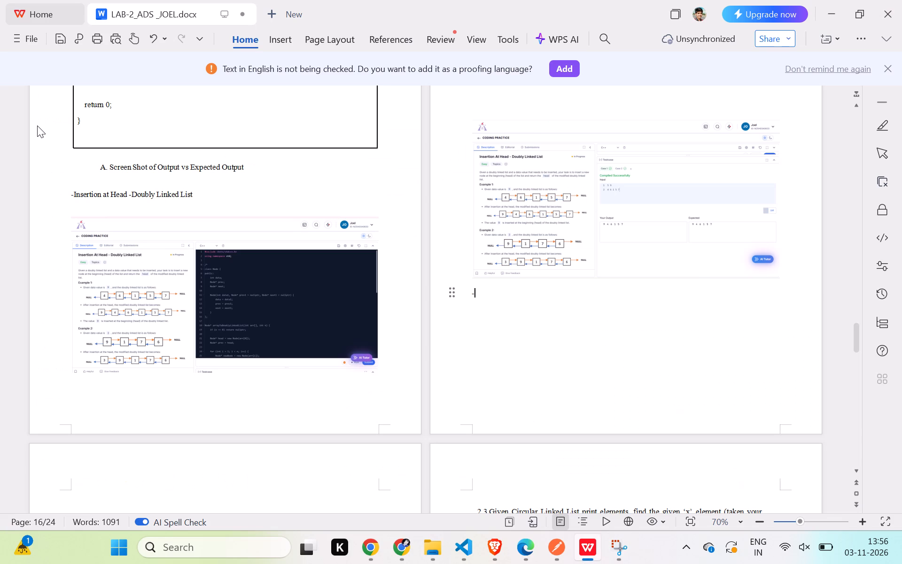
{"action": "key", "text": "alt+Tab"}
{"action": "key", "text": "alt+Tab"}
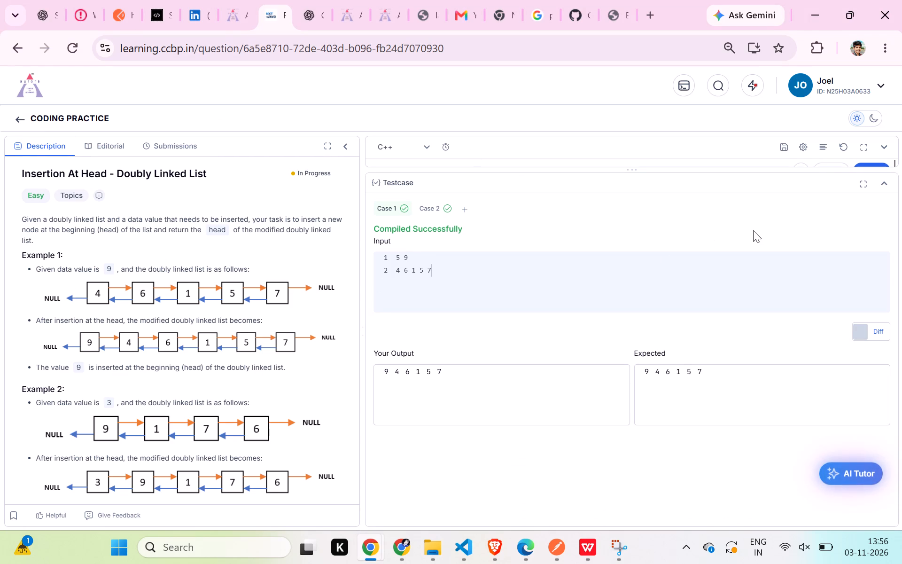
{"action": "left_click_drag", "start_coordinate": [768, 171], "coordinate": [793, 225]}
{"action": "left_click", "coordinate": [881, 204]}
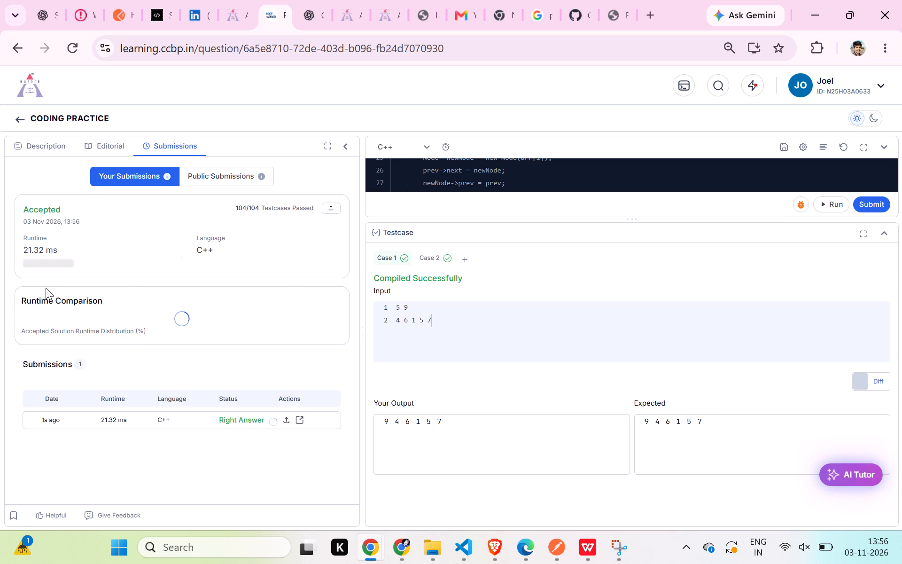
{"action": "left_click", "coordinate": [17, 123]}
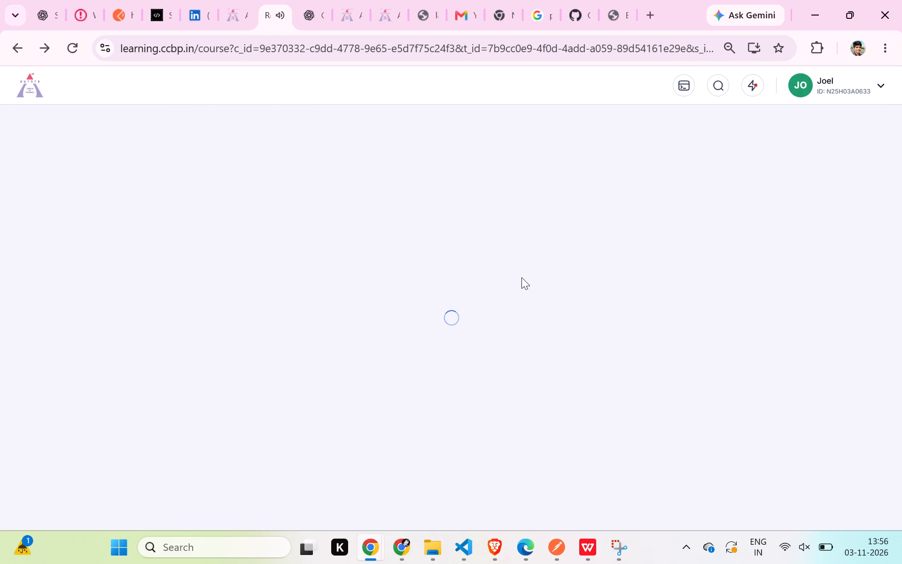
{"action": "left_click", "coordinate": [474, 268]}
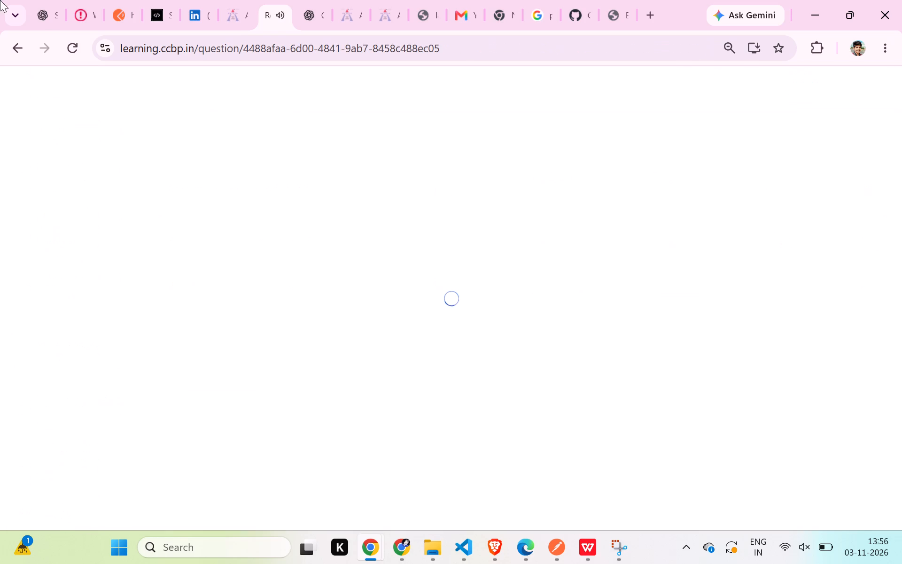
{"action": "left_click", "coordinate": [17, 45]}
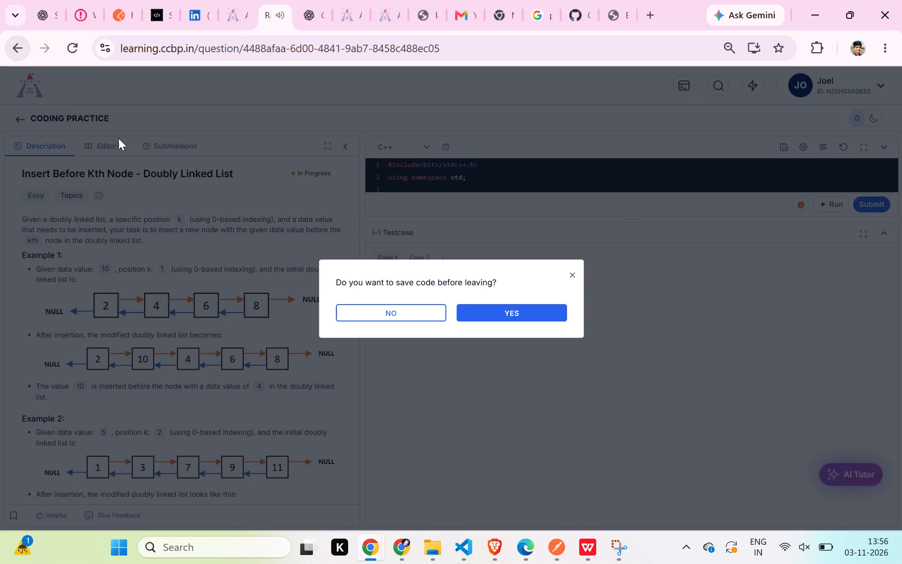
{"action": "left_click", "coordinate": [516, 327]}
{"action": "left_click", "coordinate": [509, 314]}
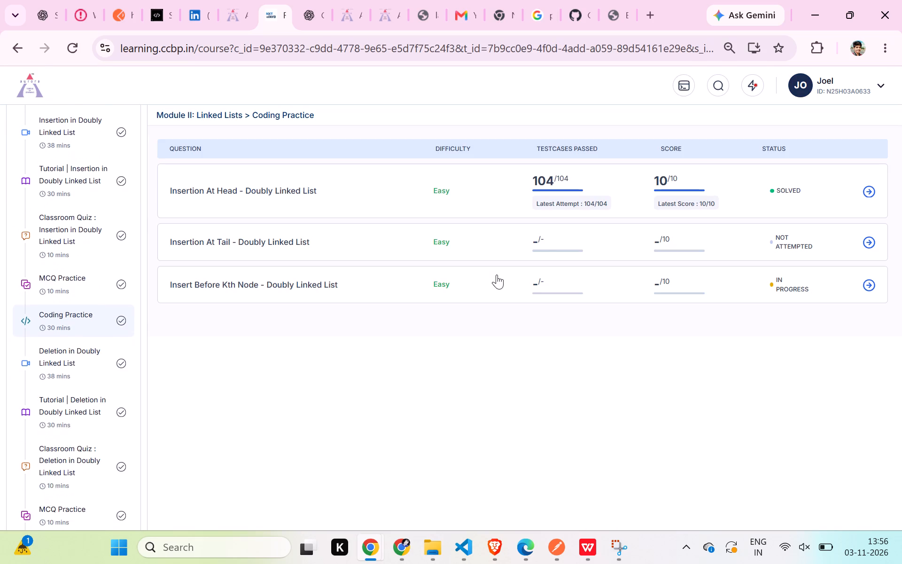
Open the Insertion At Tail - Doubly Linked List question from the Coding Practice list.
{"action": "left_click", "coordinate": [548, 252]}
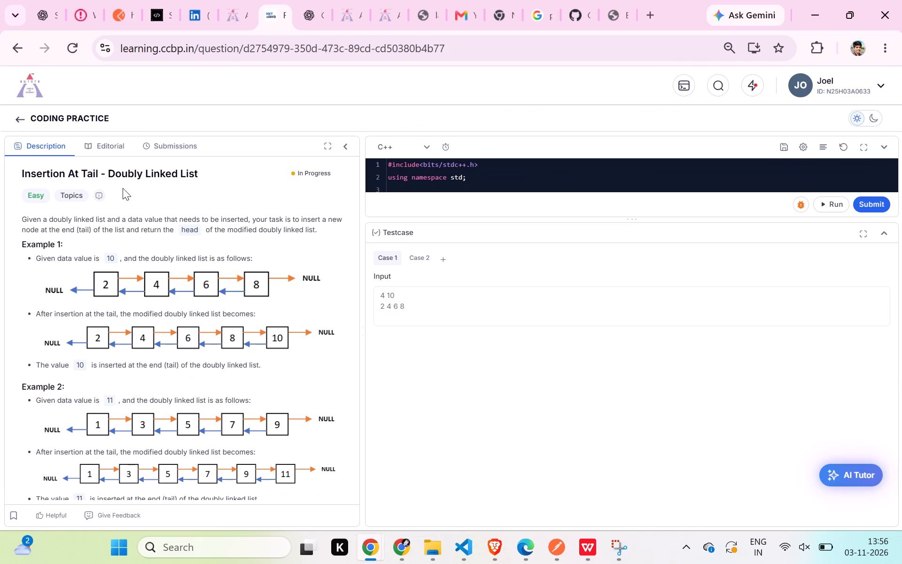
Copy the entire C++ code implementation from the editorial of the Insertion At Tail - Doubly Linked List question.
{"action": "left_click", "coordinate": [90, 142]}
{"action": "scroll", "coordinate": [157, 252], "scroll_direction": "down", "scroll_amount": 5}
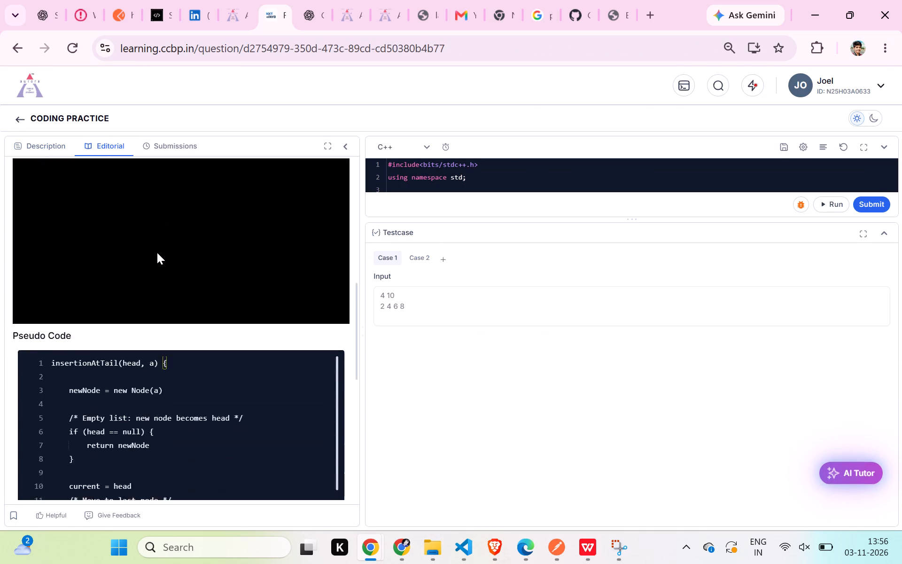
{"action": "scroll", "coordinate": [157, 252], "scroll_direction": "down", "scroll_amount": 7}
{"action": "scroll", "coordinate": [157, 252], "scroll_direction": "up", "scroll_amount": 1}
{"action": "scroll", "coordinate": [157, 252], "scroll_direction": "down", "scroll_amount": 4}
{"action": "scroll", "coordinate": [157, 252], "scroll_direction": "up", "scroll_amount": 1}
{"action": "scroll", "coordinate": [157, 252], "scroll_direction": "down", "scroll_amount": 4}
{"action": "scroll", "coordinate": [157, 252], "scroll_direction": "up", "scroll_amount": 1}
{"action": "scroll", "coordinate": [157, 252], "scroll_direction": "down", "scroll_amount": 7}
{"action": "triple_click", "coordinate": [166, 268]}
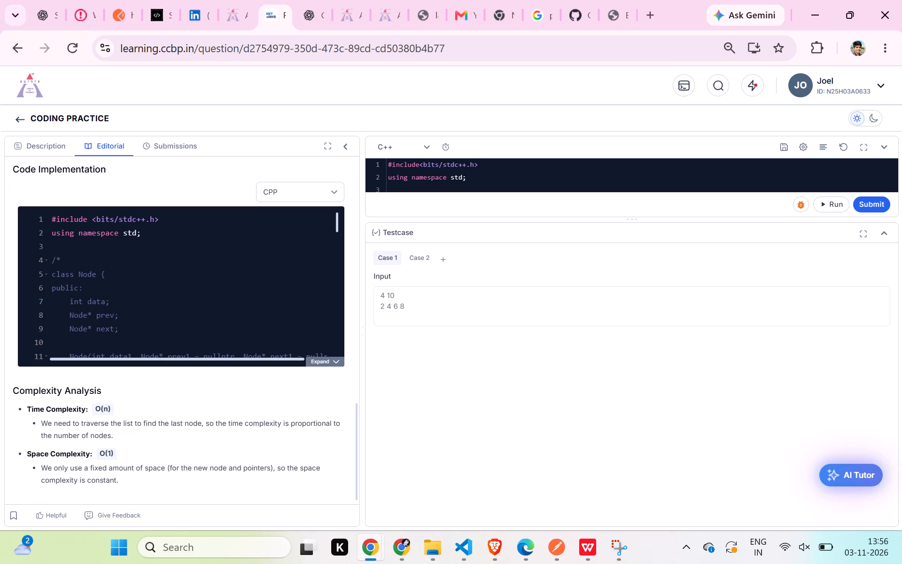
{"action": "left_click", "coordinate": [166, 268]}
{"action": "key", "text": "ctrl+c"}
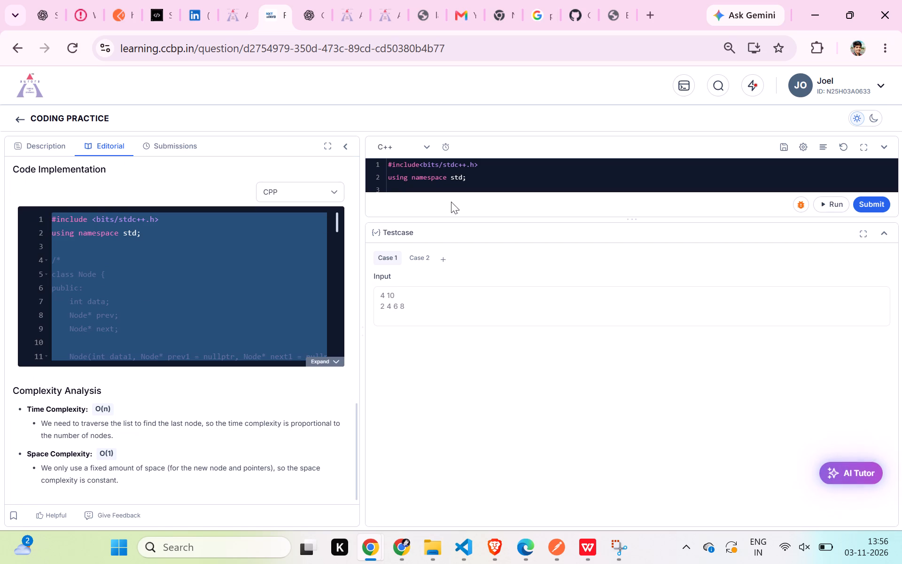
Replace all code in the C++ editor with the copied insertionAtTail solution and run it against the sample test cases.
{"action": "left_click_drag", "start_coordinate": [491, 217], "coordinate": [519, 322]}
{"action": "left_click", "coordinate": [504, 248]}
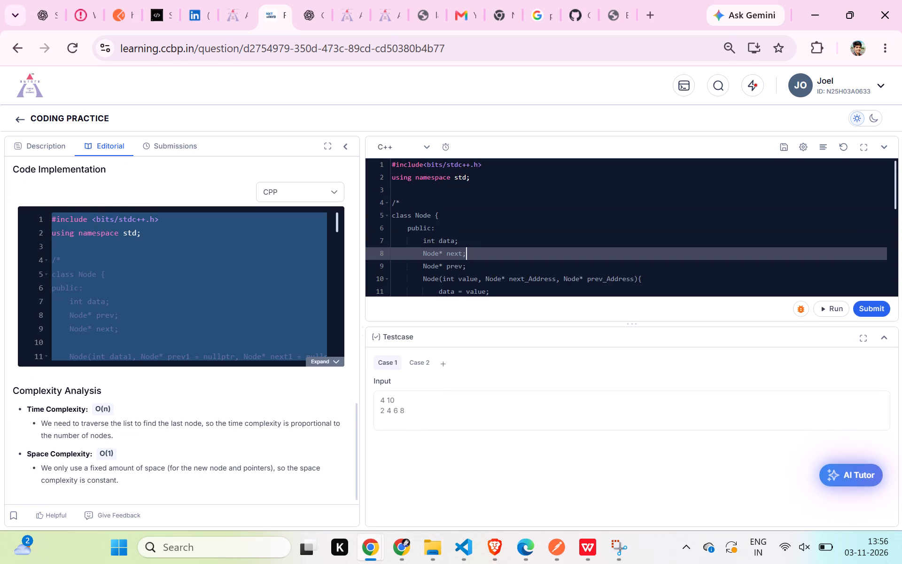
{"action": "key", "text": "ctrl+a"}
{"action": "key", "text": "ctrl+v"}
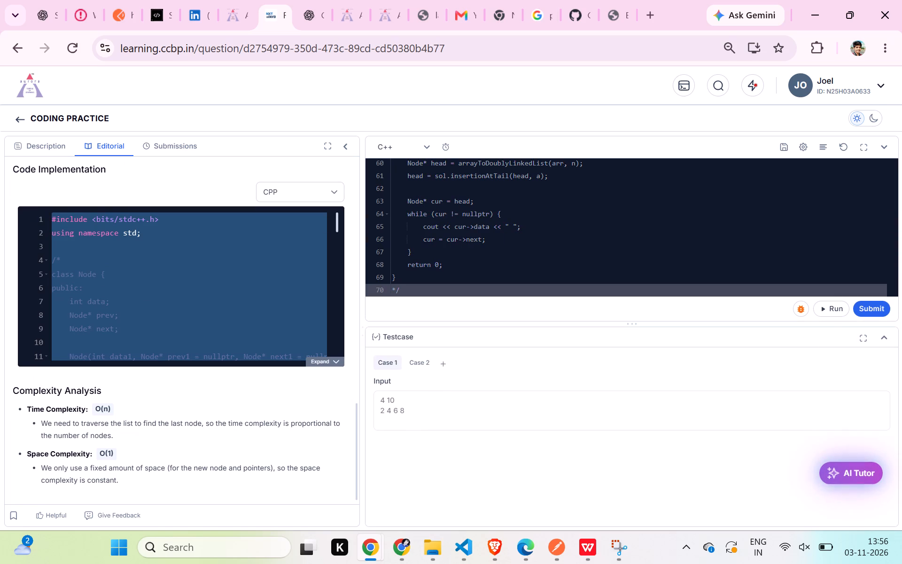
{"action": "left_click", "coordinate": [827, 296]}
{"action": "left_click", "coordinate": [828, 310]}
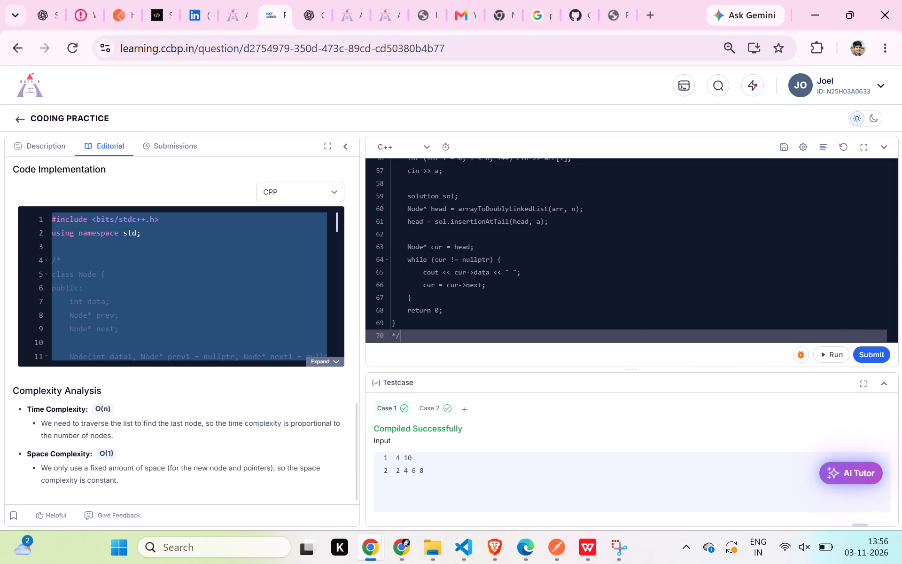
Enlarge the code editor and copy a screenshot of the Insertion At Tail description beside the beginning of the solution code.
{"action": "left_click_drag", "start_coordinate": [761, 369], "coordinate": [747, 563]}
{"action": "left_click", "coordinate": [643, 454]}
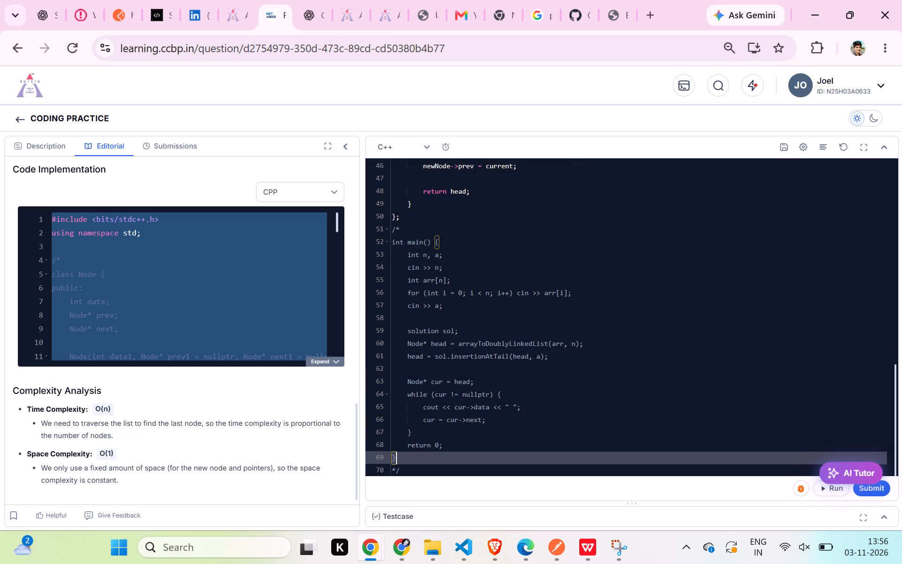
{"action": "left_click", "coordinate": [445, 467]}
{"action": "scroll", "coordinate": [202, 457], "scroll_direction": "up", "scroll_amount": 2}
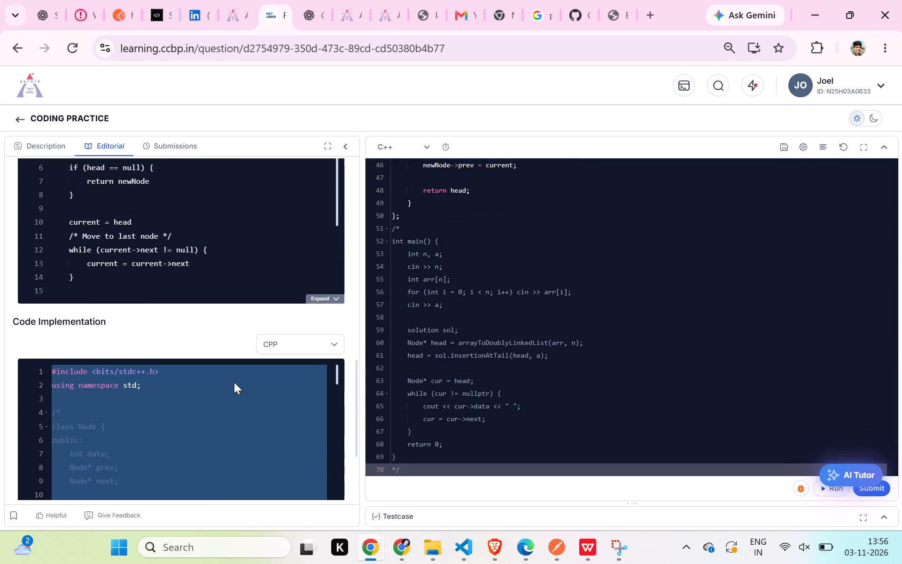
{"action": "left_click", "coordinate": [234, 382]}
{"action": "scroll", "coordinate": [268, 379], "scroll_direction": "up", "scroll_amount": 18}
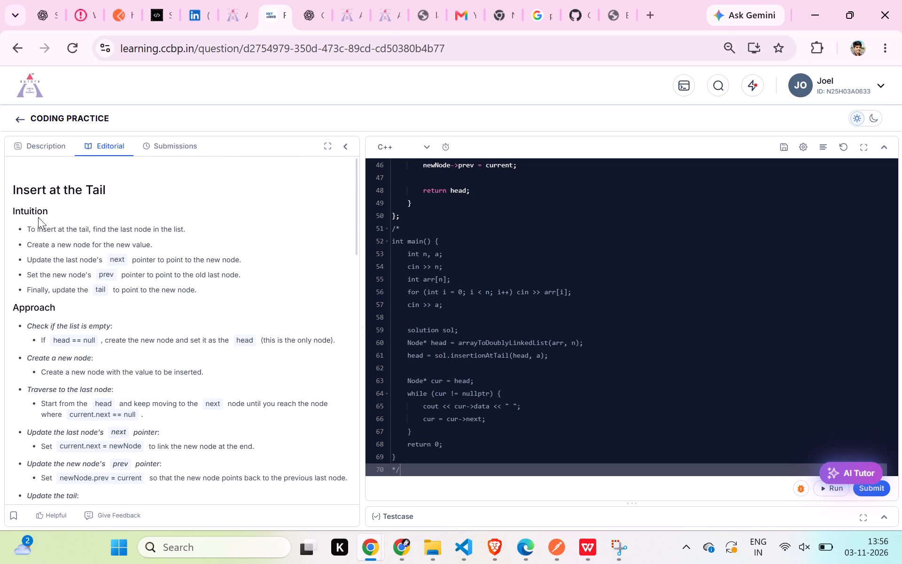
{"action": "left_click", "coordinate": [39, 155]}
{"action": "scroll", "coordinate": [156, 271], "scroll_direction": "up", "scroll_amount": 4}
{"action": "scroll", "coordinate": [475, 230], "scroll_direction": "up", "scroll_amount": 2}
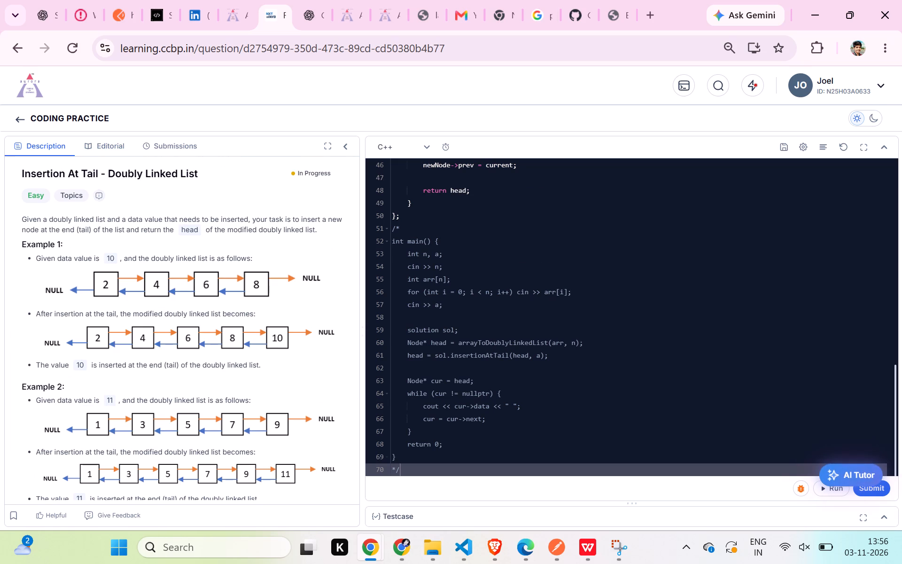
{"action": "scroll", "coordinate": [475, 230], "scroll_direction": "up", "scroll_amount": 19}
{"action": "key", "text": "shift+super+s"}
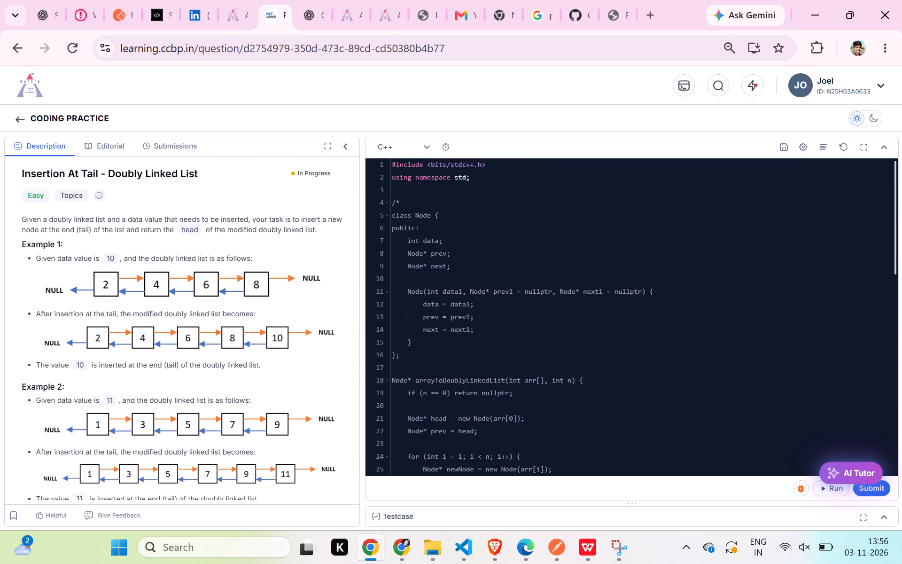
{"action": "left_click_drag", "start_coordinate": [0, 63], "coordinate": [400, 189]}
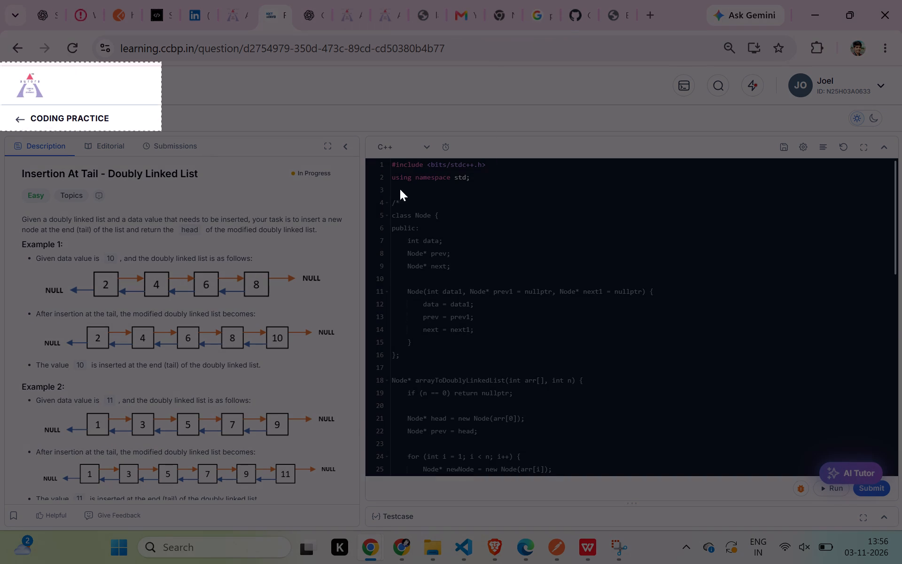
{"action": "left_click_drag", "start_coordinate": [400, 189], "coordinate": [901, 528]}
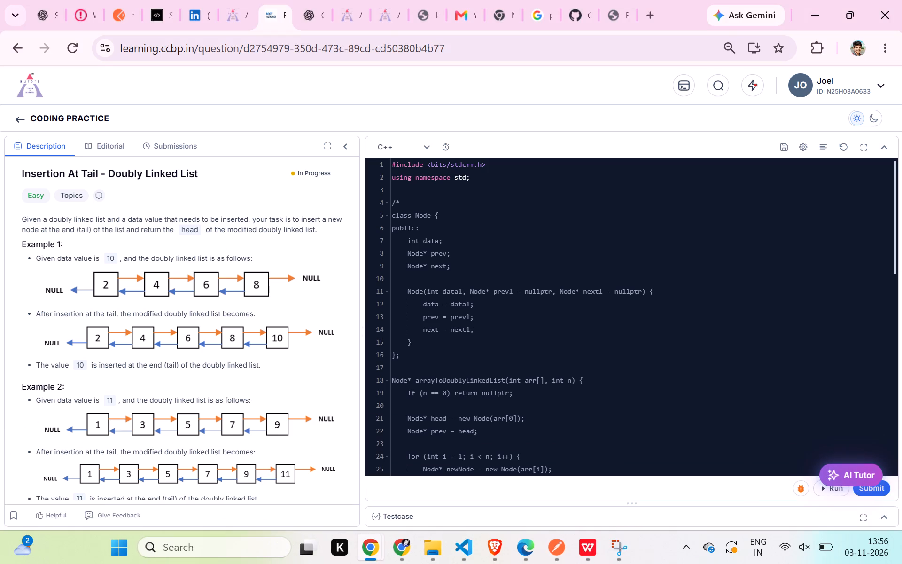
{"action": "left_click", "coordinate": [783, 330]}
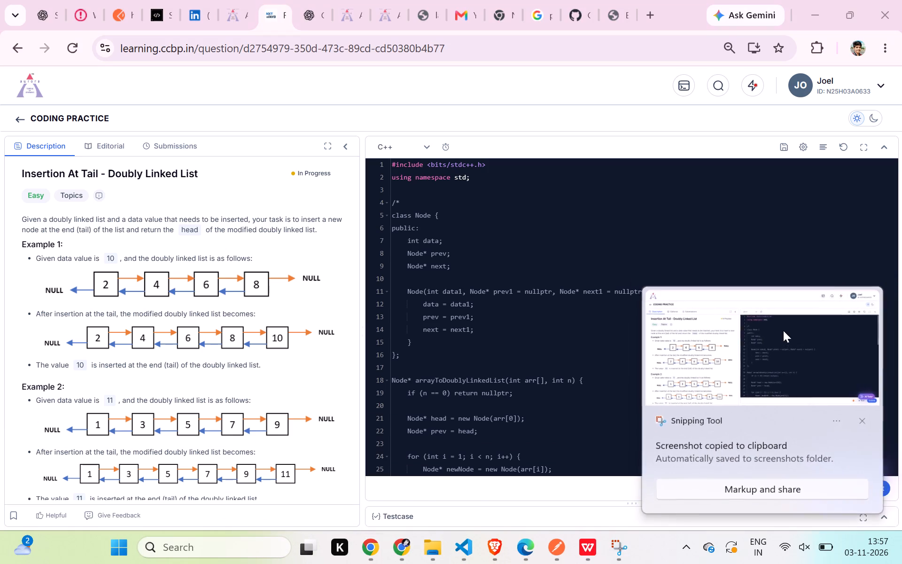
{"action": "left_click", "coordinate": [749, 228]}
{"action": "double_click", "coordinate": [751, 205]}
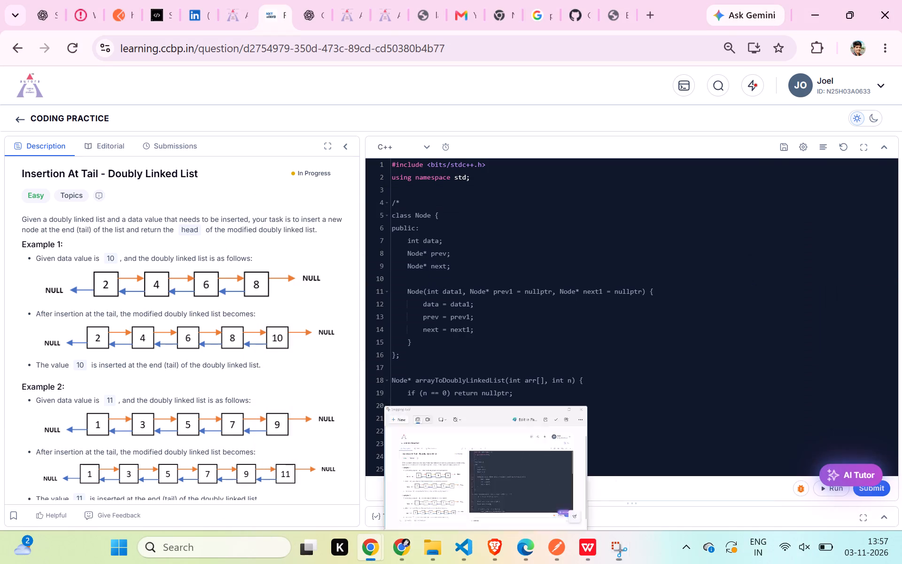
Switch to the LAB-2 report in WPS Office and paste the screenshot on a new line below the hyphen caption on page 16.
{"action": "key", "text": "alt+Tab"}
{"action": "key", "text": "alt+Tab"}
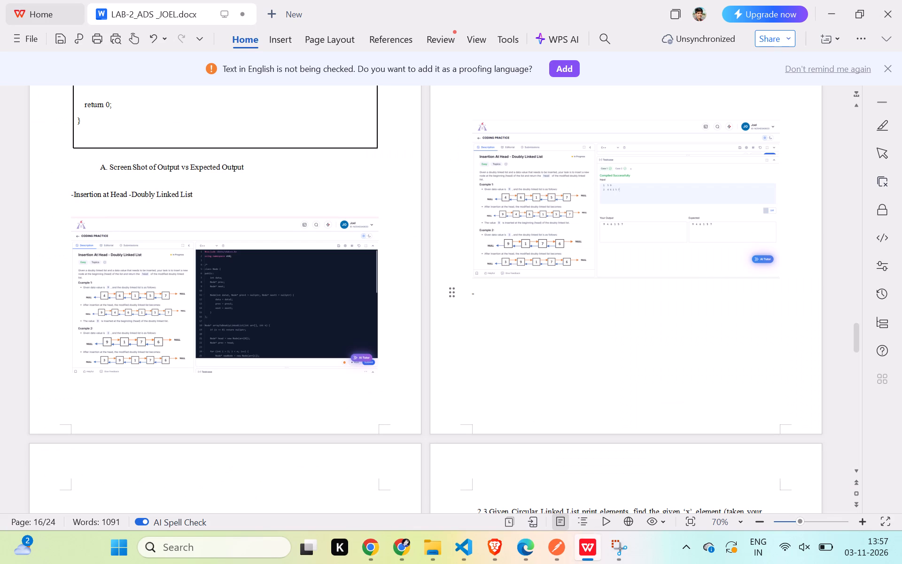
{"action": "key", "text": "Return"}
{"action": "key", "text": "Return"}
{"action": "key", "text": "ctrl+v"}
{"action": "scroll", "coordinate": [527, 323], "scroll_direction": "up", "scroll_amount": 1}
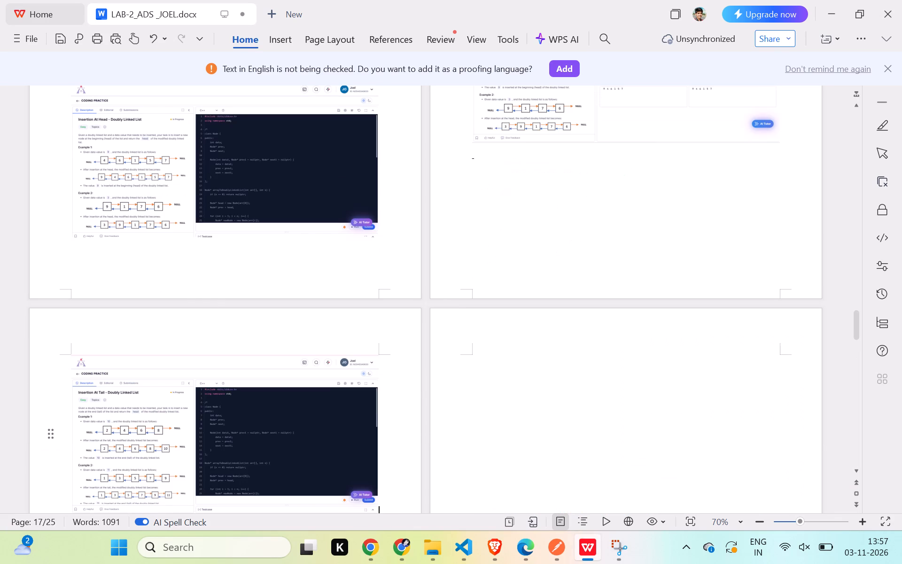
{"action": "scroll", "coordinate": [527, 323], "scroll_direction": "up", "scroll_amount": 3}
{"action": "scroll", "coordinate": [523, 326], "scroll_direction": "down", "scroll_amount": 2}
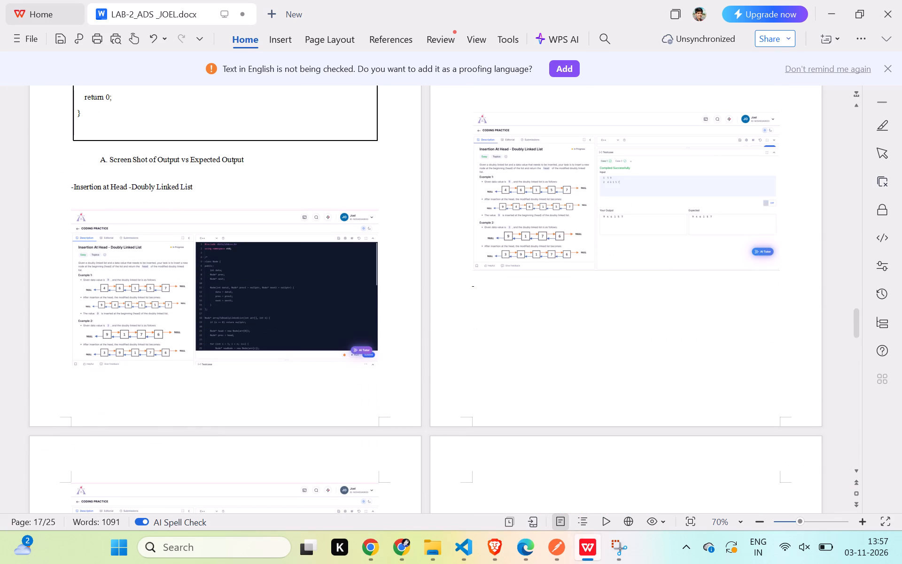
{"action": "scroll", "coordinate": [522, 275], "scroll_direction": "down", "scroll_amount": 2}
{"action": "scroll", "coordinate": [520, 348], "scroll_direction": "down", "scroll_amount": 2}
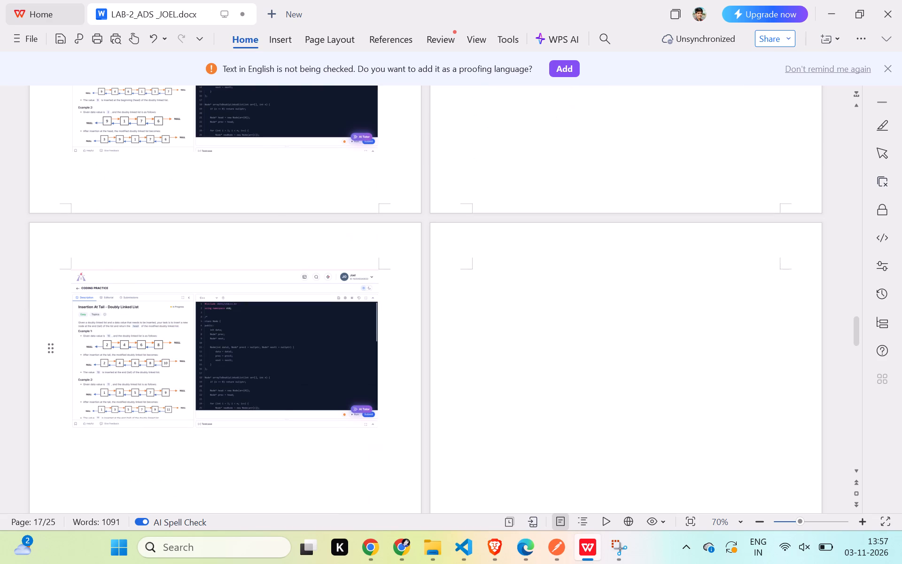
Switch back to Chrome and copy a screenshot of the question page with the solution class and its insertionAtTail function in view.
{"action": "key", "text": "alt+Tab"}
{"action": "key", "text": "alt+Tab"}
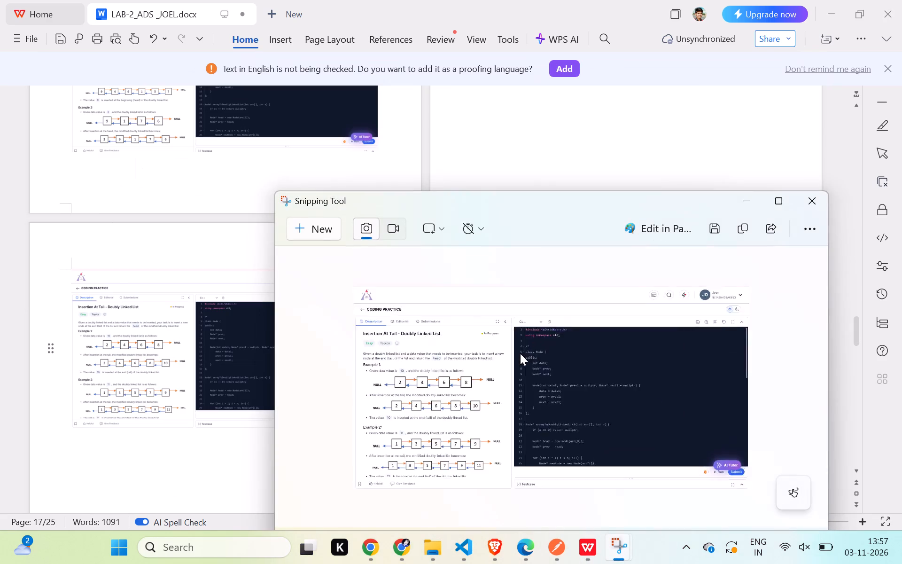
{"action": "key", "text": "alt+Tab"}
{"action": "key", "text": "alt+Tab"}
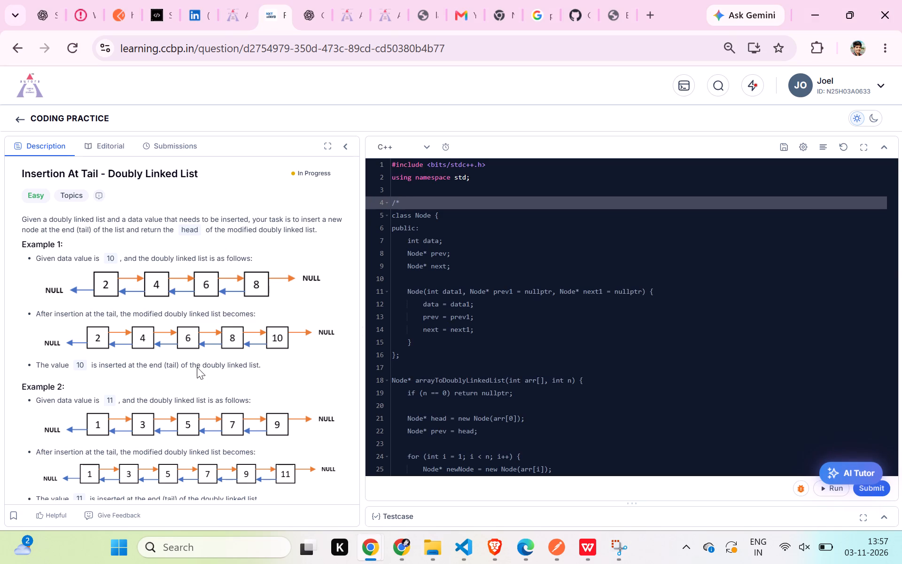
{"action": "scroll", "coordinate": [502, 319], "scroll_direction": "down", "scroll_amount": 8}
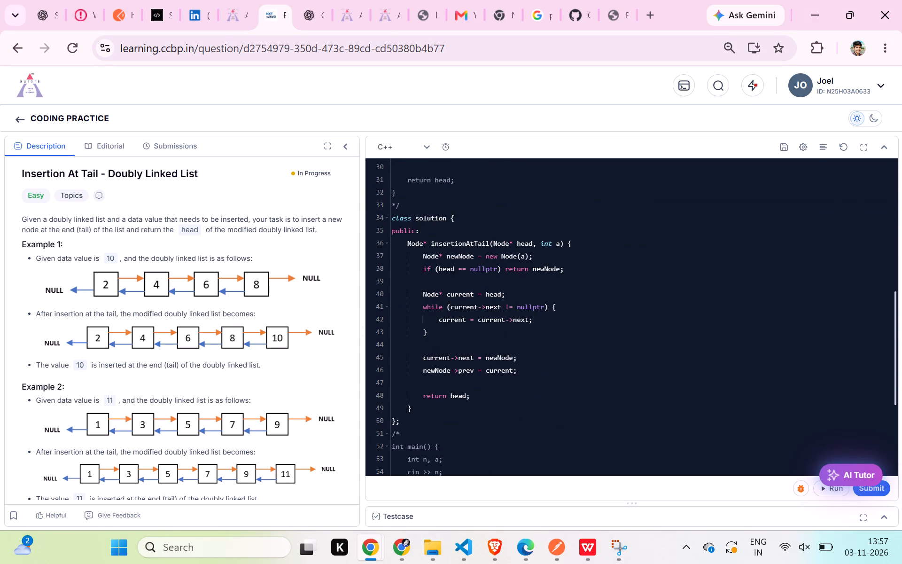
{"action": "key", "text": "shift+super+s"}
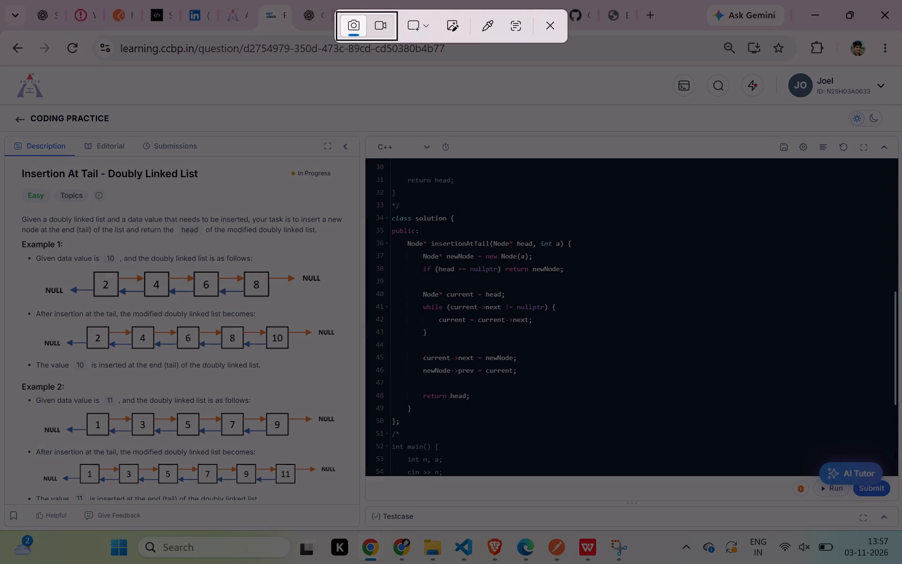
{"action": "left_click_drag", "start_coordinate": [0, 63], "coordinate": [901, 460]}
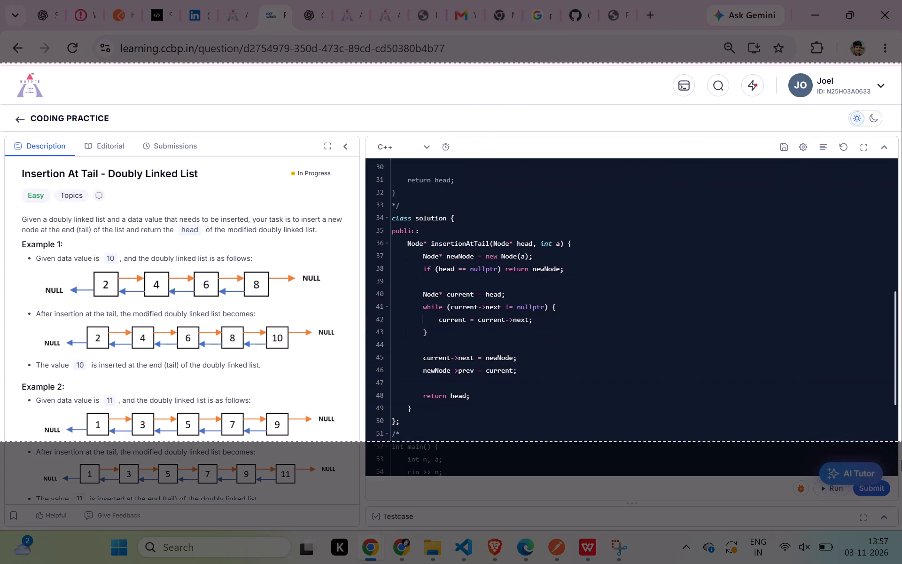
{"action": "left_click_drag", "start_coordinate": [901, 460], "coordinate": [901, 511]}
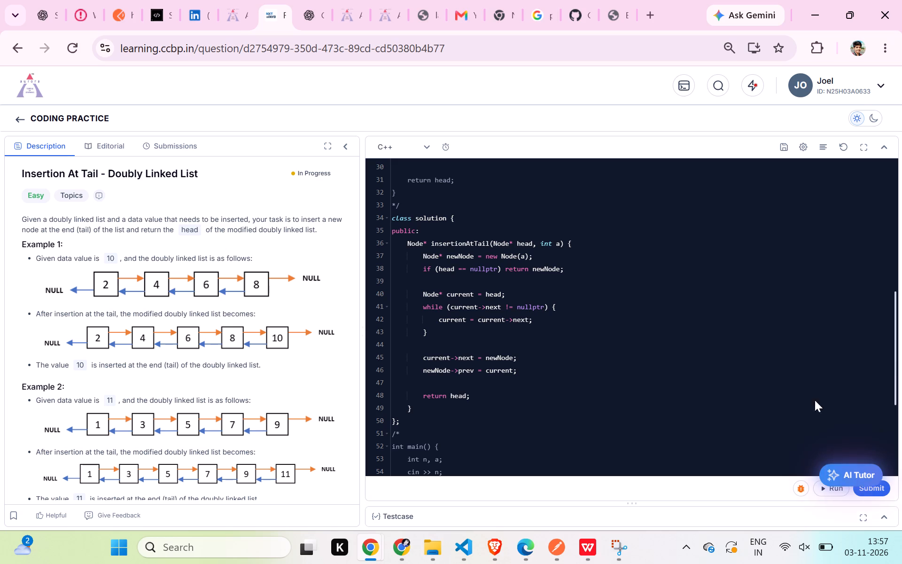
{"action": "left_click", "coordinate": [808, 384]}
{"action": "left_click", "coordinate": [745, 232]}
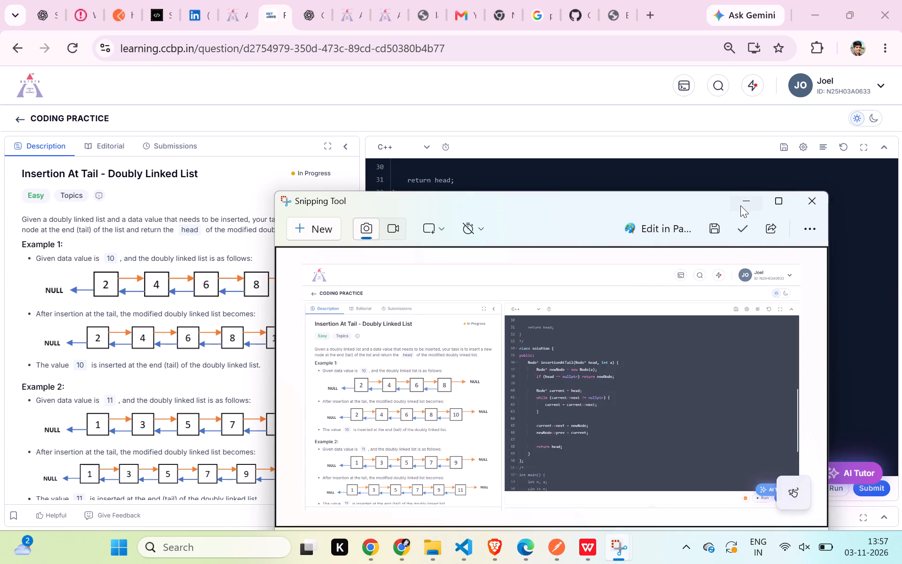
{"action": "left_click", "coordinate": [740, 205]}
Switch to the WPS report, paste the second Insertion At Tail screenshot below the first on page 17, and separate the two with blank space.
{"action": "key", "text": "alt+Tab"}
{"action": "key", "text": "alt+Tab"}
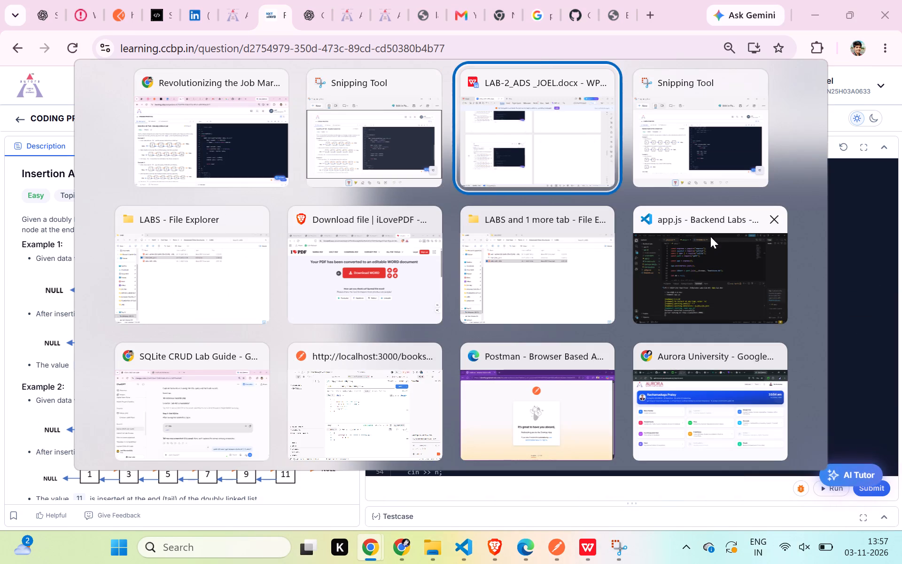
{"action": "key", "text": "ctrl+v"}
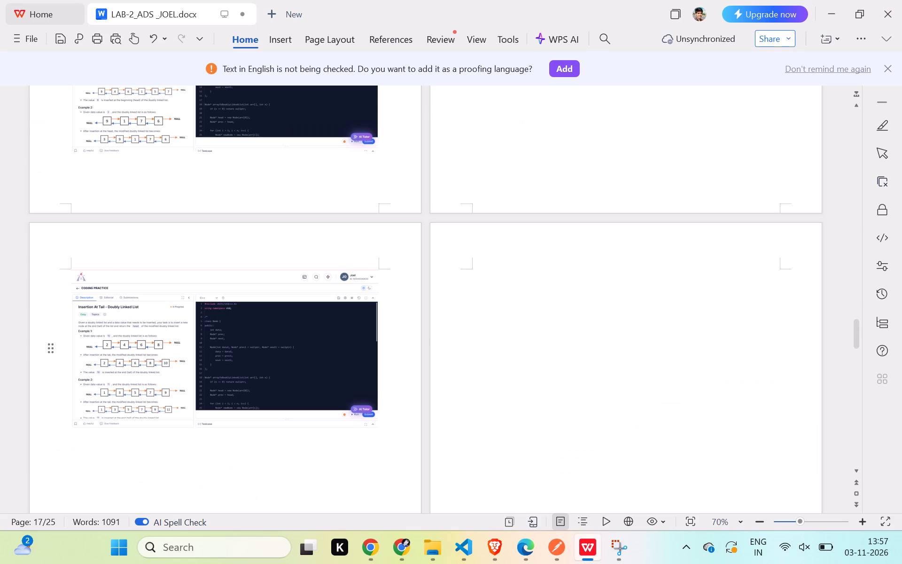
{"action": "left_click", "coordinate": [400, 318]}
{"action": "key", "text": "Return"}
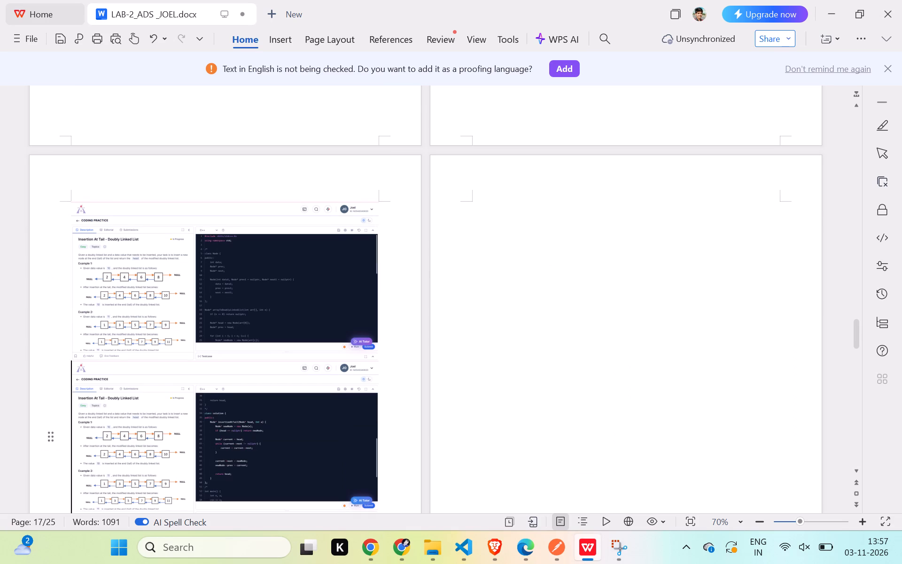
{"action": "key", "text": "Return"}
{"action": "key", "text": "Return"}
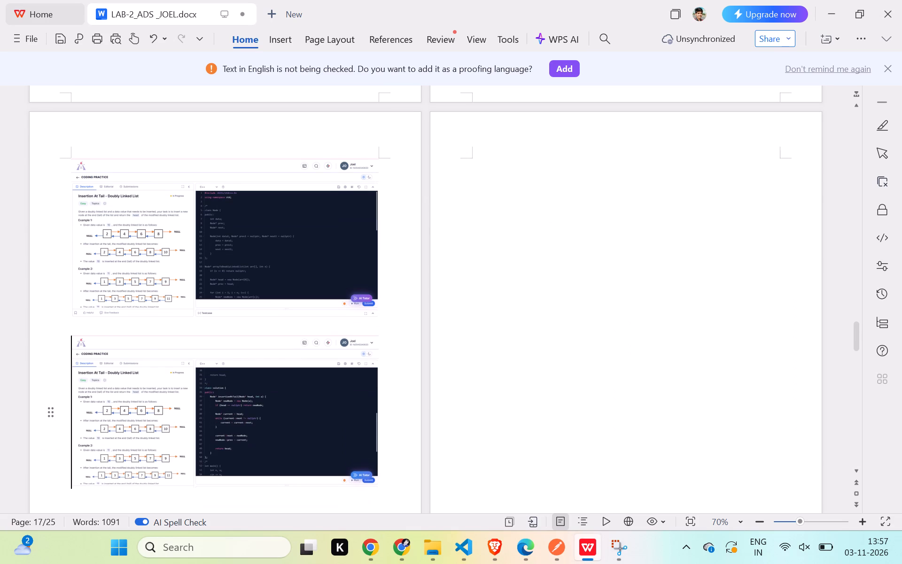
Add blank lines below the lone hyphen on page 16 until an empty line opens above the first Insertion At Tail screenshot on page 17.
{"action": "left_click", "coordinate": [131, 225]}
{"action": "scroll", "coordinate": [524, 291], "scroll_direction": "up", "scroll_amount": 1}
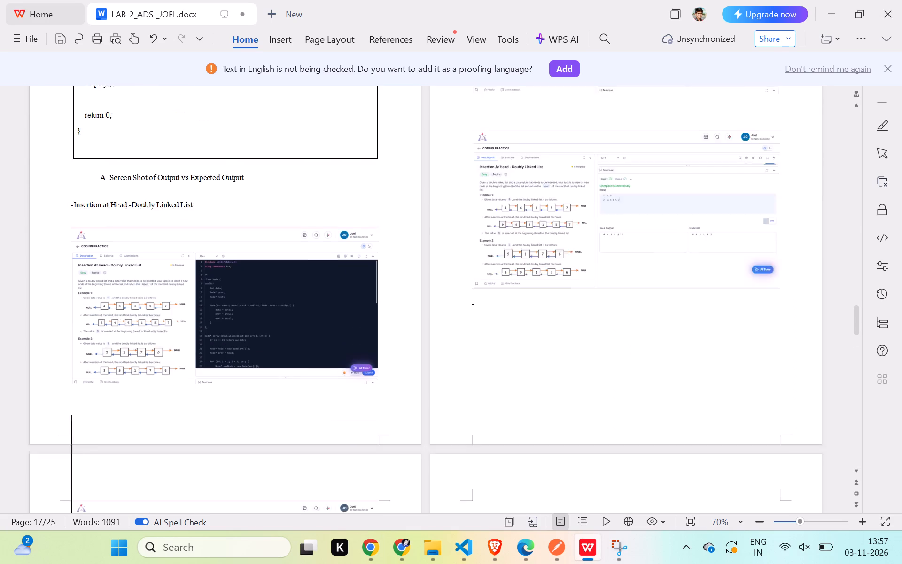
{"action": "scroll", "coordinate": [524, 291], "scroll_direction": "up", "scroll_amount": 1}
{"action": "scroll", "coordinate": [507, 397], "scroll_direction": "down", "scroll_amount": 1}
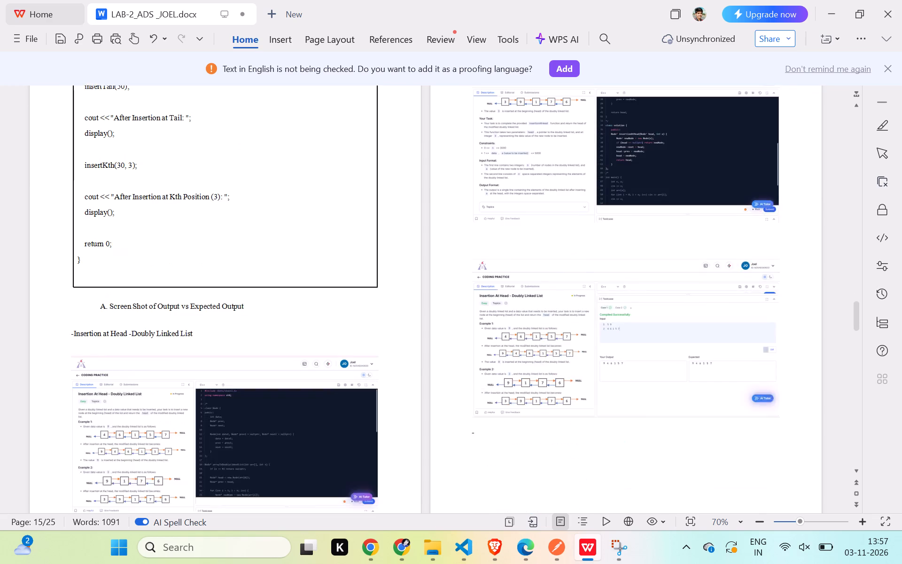
{"action": "scroll", "coordinate": [545, 475], "scroll_direction": "down", "scroll_amount": 1}
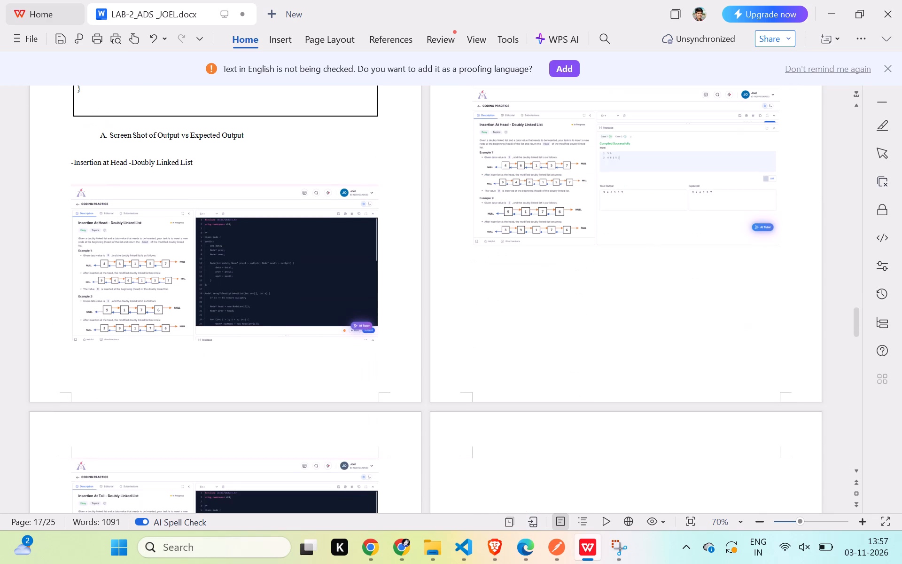
{"action": "left_click", "coordinate": [206, 429]}
{"action": "key", "text": "Up"}
{"action": "key", "text": "Right"}
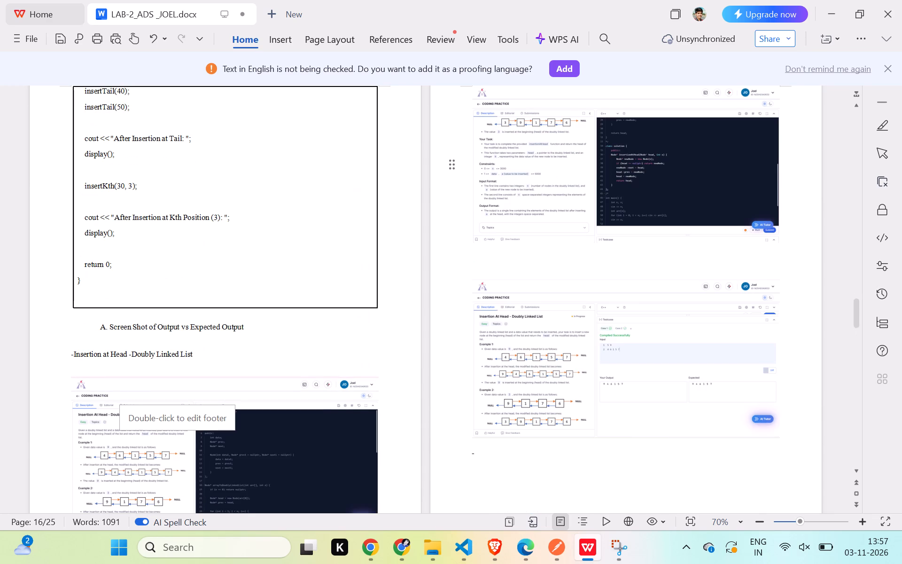
{"action": "scroll", "coordinate": [118, 397], "scroll_direction": "down", "scroll_amount": 1}
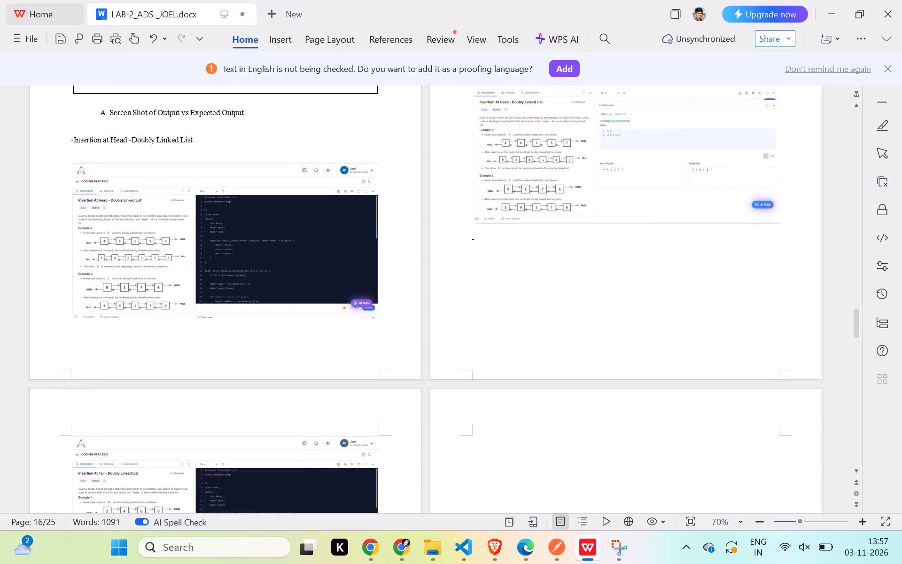
{"action": "scroll", "coordinate": [173, 386], "scroll_direction": "down", "scroll_amount": 1}
{"action": "left_click", "coordinate": [514, 242]}
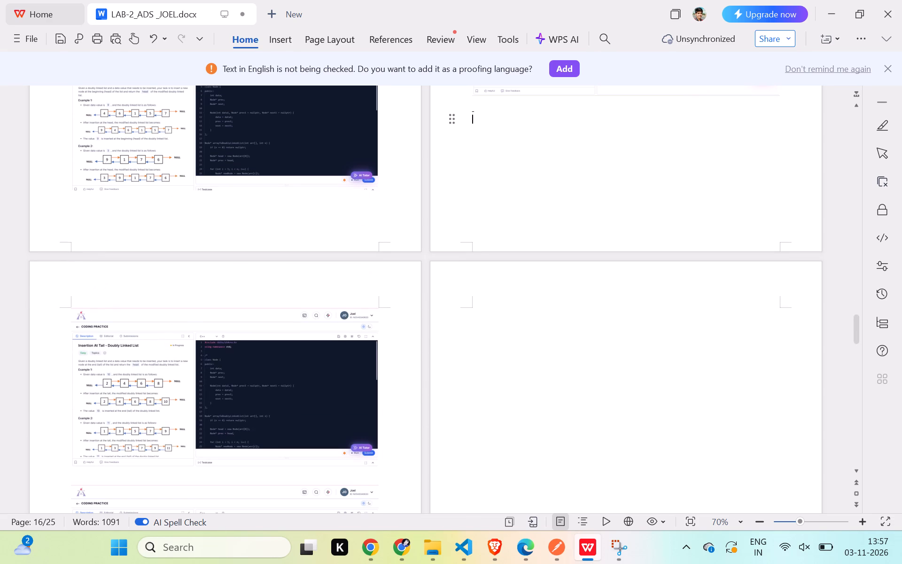
{"action": "key", "text": "Return"}
{"action": "key", "text": "Return"}
{"action": "key", "text": "Return"}
{"action": "key", "text": "Return"}
{"action": "key", "text": "Return"}
{"action": "key", "text": "Return"}
{"action": "key", "text": "Return"}
{"action": "key", "text": "Return"}
{"action": "key", "text": "Return"}
{"action": "key", "text": "Return"}
{"action": "key", "text": "Return"}
{"action": "key", "text": "Return"}
{"action": "key", "text": "Return"}
{"action": "key", "text": "Return"}
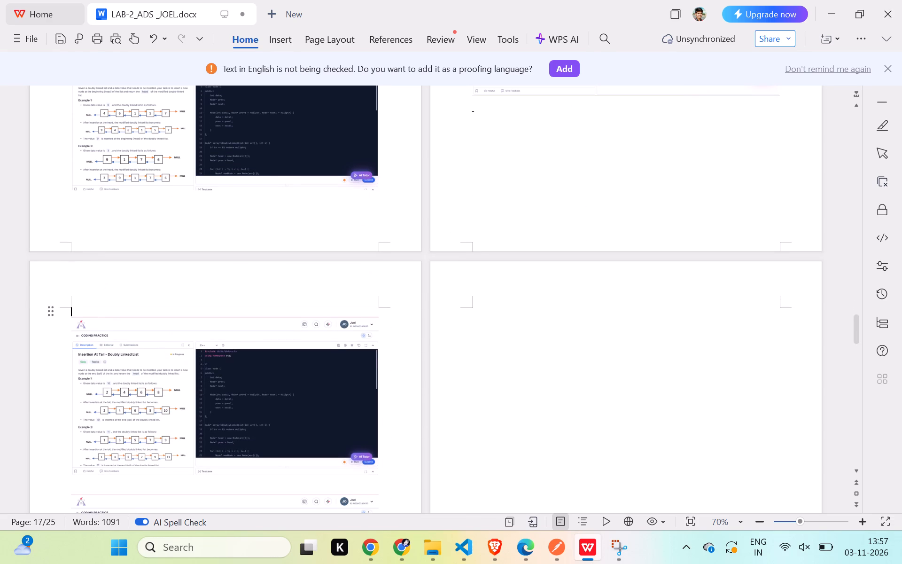
Write the caption "-Insertion At Tail - Doubly Linked List" above the first screenshot on page 17, with a blank line between caption and screenshot.
{"action": "key", "text": "minus"}
{"action": "key", "text": "Return"}
{"action": "scroll", "coordinate": [502, 254], "scroll_direction": "down", "scroll_amount": 1}
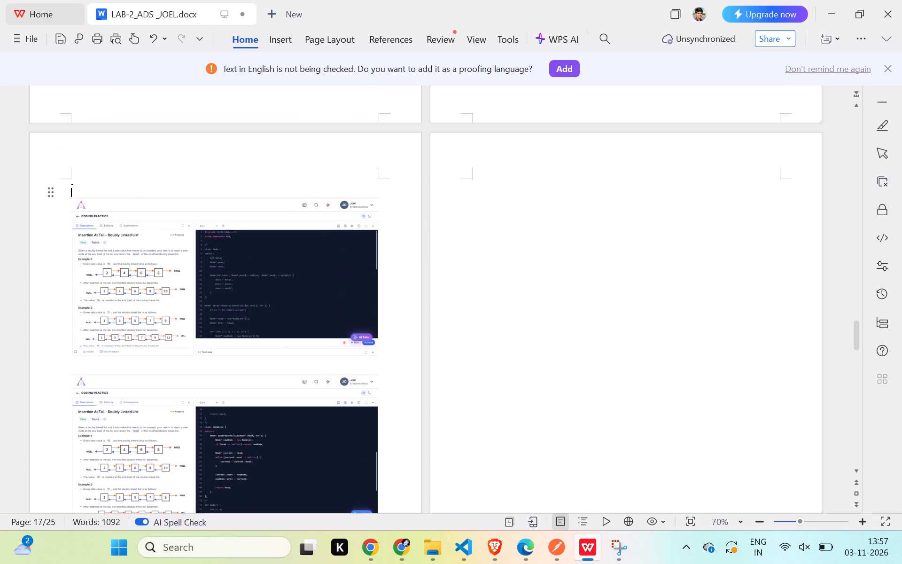
{"action": "scroll", "coordinate": [502, 254], "scroll_direction": "down", "scroll_amount": 1}
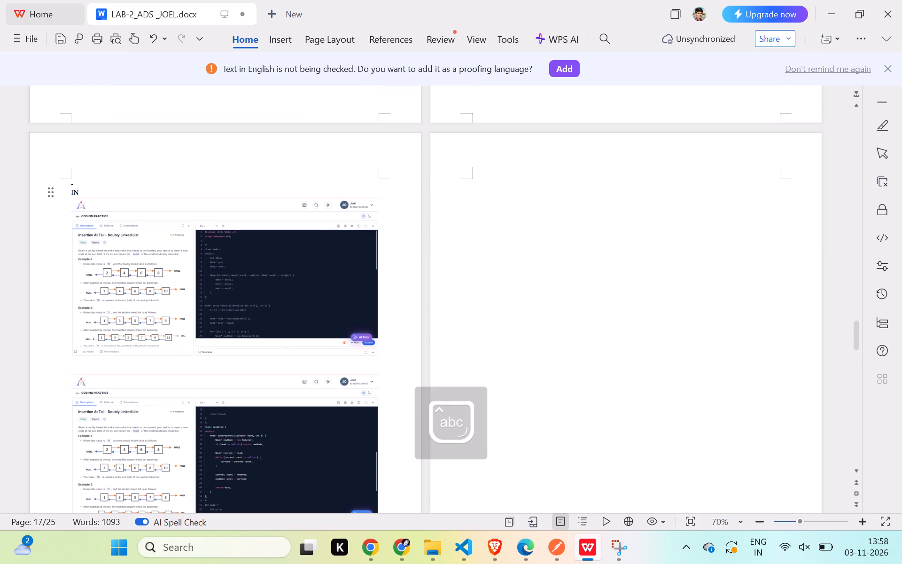
{"action": "key", "text": "BackSpace"}
{"action": "key", "text": "BackSpace"}
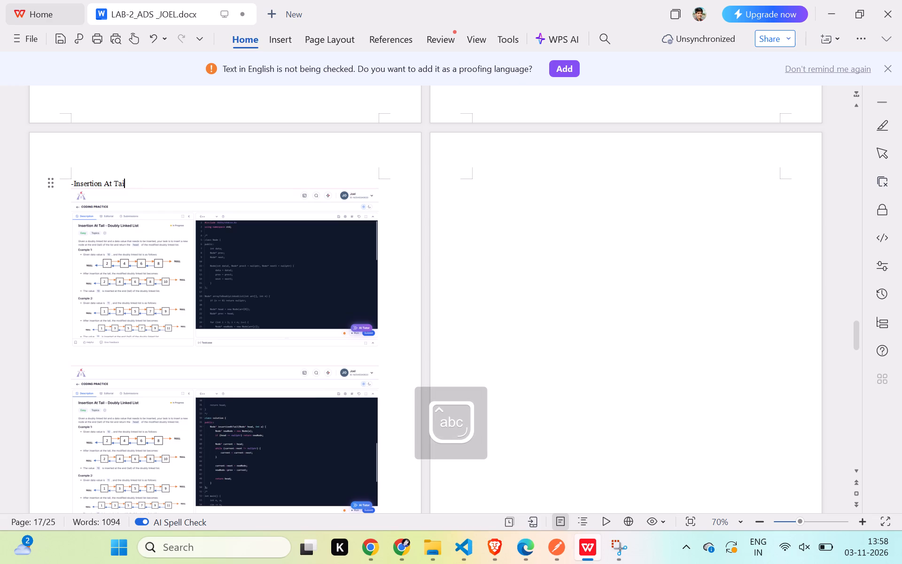
{"action": "key", "text": "BackSpace"}
{"action": "key", "text": "l"}
{"action": "key", "text": "BackSpace"}
{"action": "type", "text": "-"}
{"action": "key", "text": "space"}
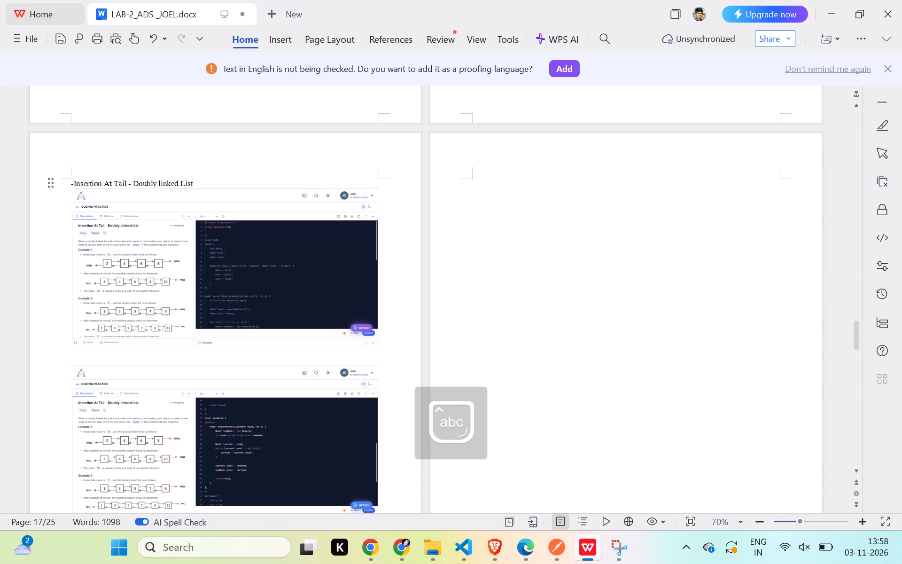
{"action": "left_click", "coordinate": [162, 185]}
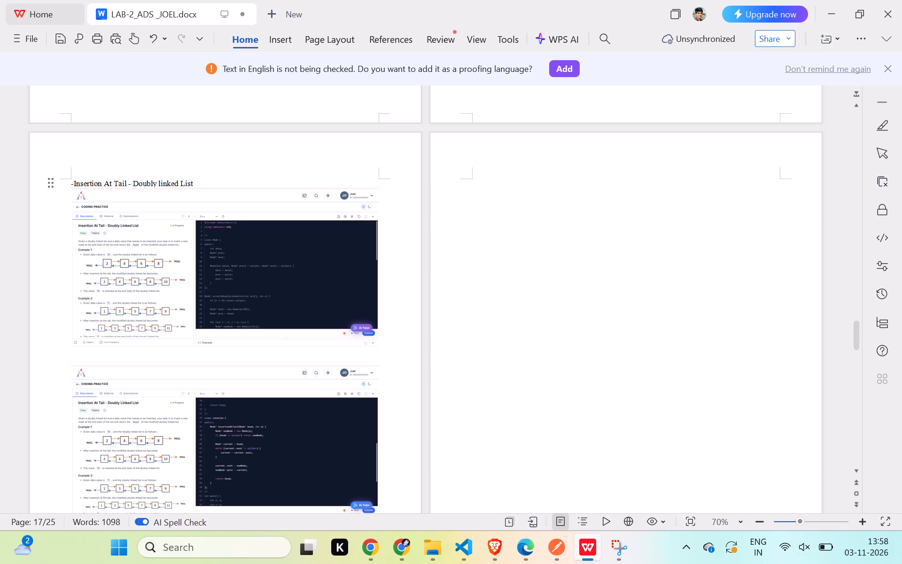
{"action": "left_click", "coordinate": [244, 184]}
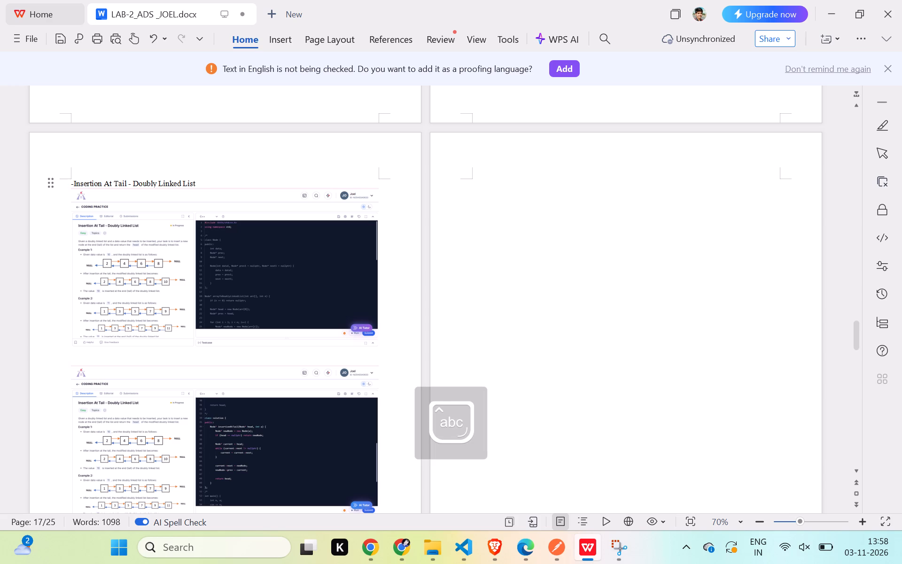
{"action": "left_click", "coordinate": [244, 184]}
{"action": "key", "text": "Return"}
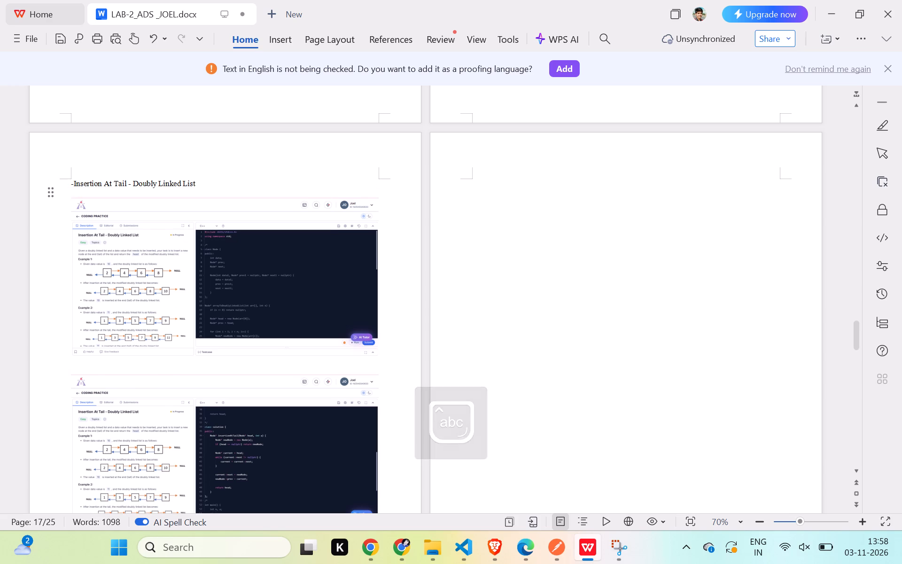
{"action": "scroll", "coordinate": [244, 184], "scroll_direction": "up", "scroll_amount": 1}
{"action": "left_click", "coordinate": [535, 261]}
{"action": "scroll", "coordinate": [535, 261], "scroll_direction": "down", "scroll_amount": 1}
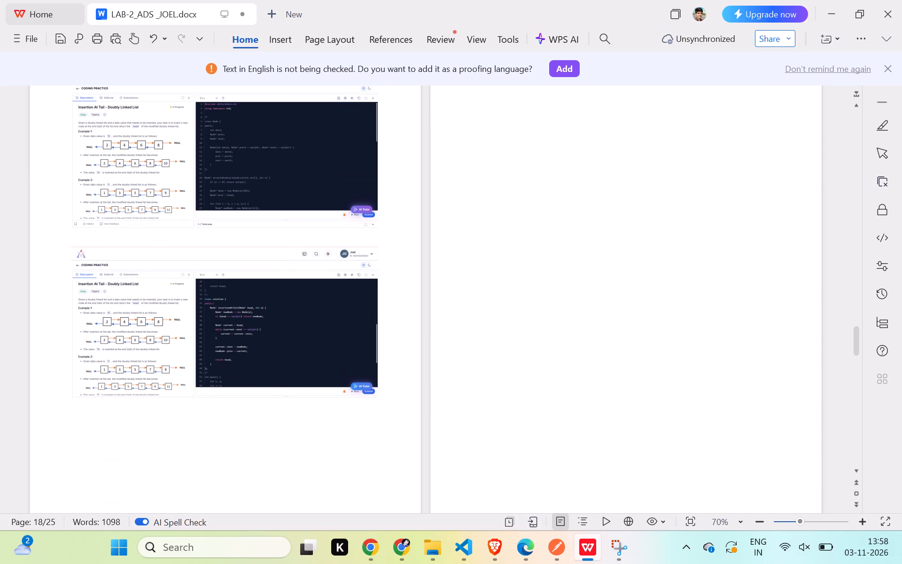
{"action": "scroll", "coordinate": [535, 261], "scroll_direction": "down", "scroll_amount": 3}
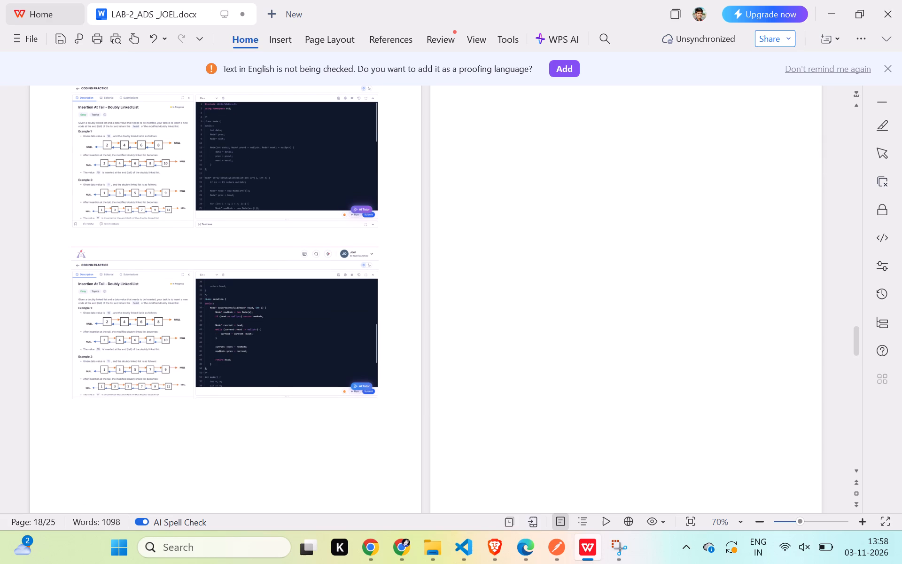
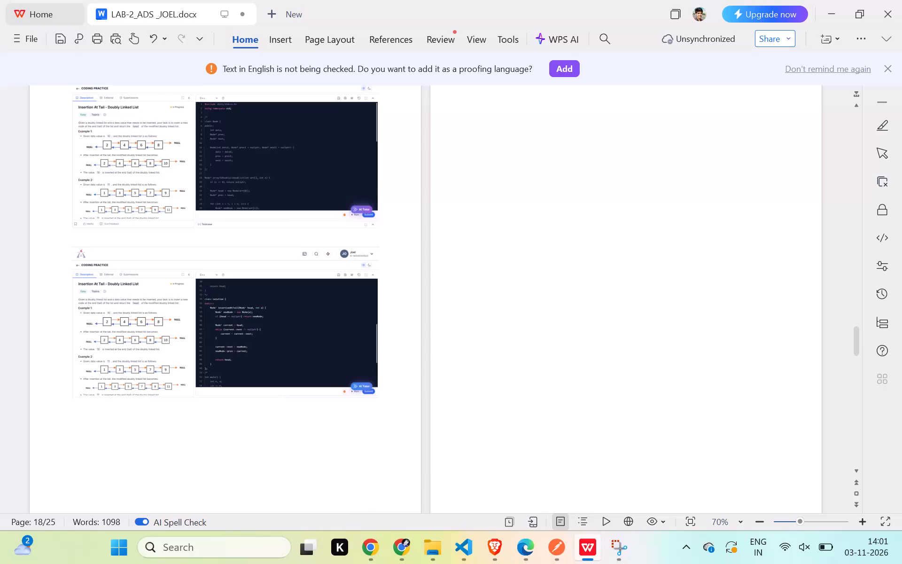
Switch to Chrome and expand the Testcase area of the Insertion At Tail question upward over the code to reveal the full output.
{"action": "scroll", "coordinate": [345, 257], "scroll_direction": "up", "scroll_amount": 4}
{"action": "scroll", "coordinate": [345, 238], "scroll_direction": "down", "scroll_amount": 2}
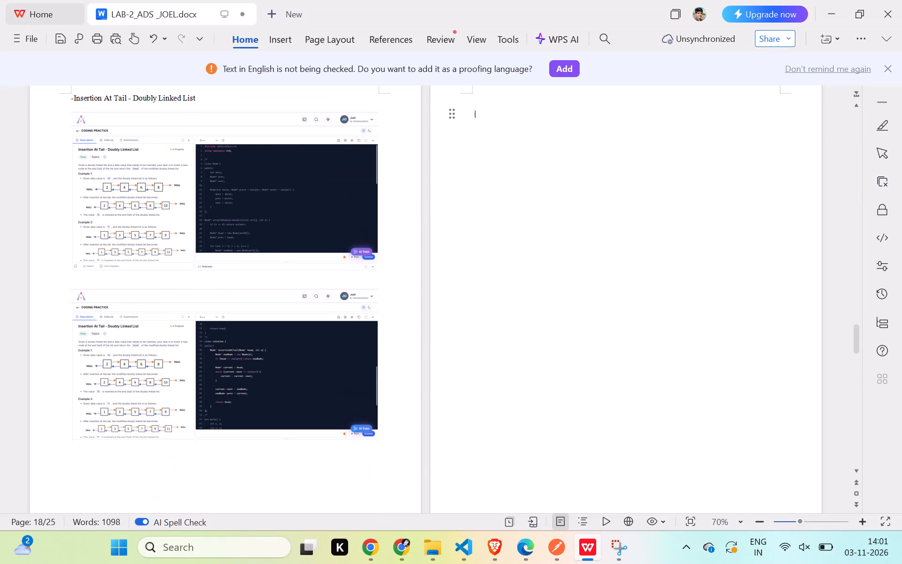
{"action": "key", "text": "alt+Tab"}
{"action": "key", "text": "alt+Tab"}
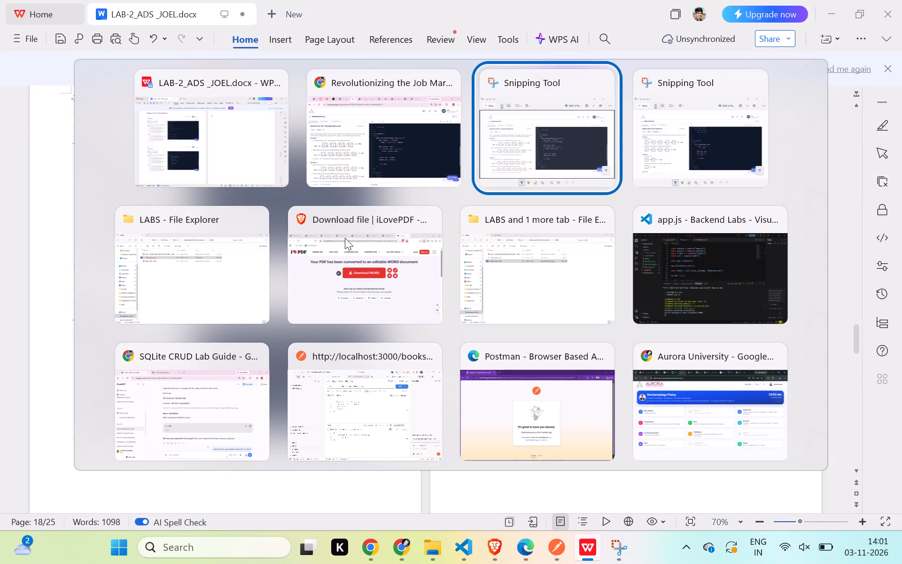
{"action": "key", "text": "alt+Left"}
{"action": "key", "text": "alt+Return"}
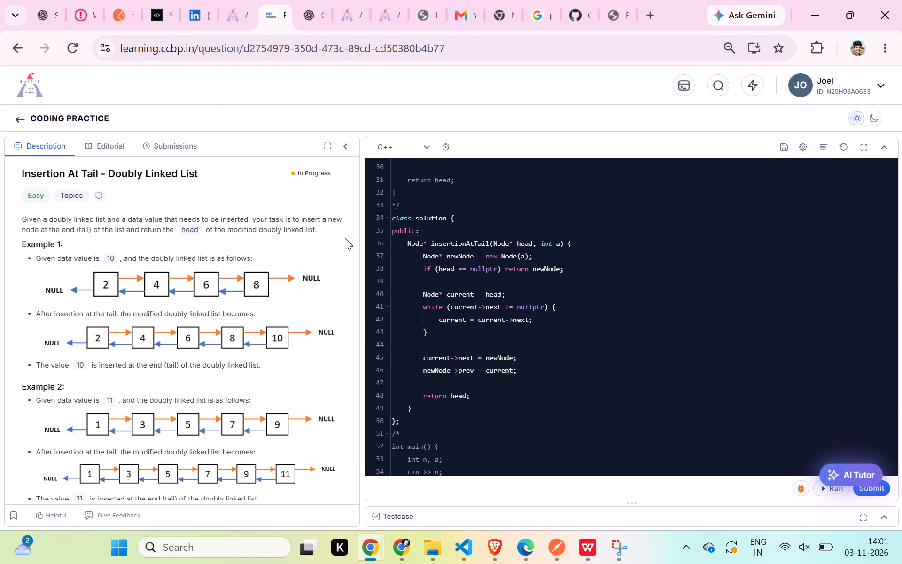
{"action": "scroll", "coordinate": [517, 357], "scroll_direction": "down", "scroll_amount": 9}
{"action": "scroll", "coordinate": [533, 372], "scroll_direction": "up", "scroll_amount": 1}
{"action": "scroll", "coordinate": [533, 372], "scroll_direction": "down", "scroll_amount": 2}
{"action": "scroll", "coordinate": [533, 372], "scroll_direction": "up", "scroll_amount": 1}
{"action": "scroll", "coordinate": [533, 372], "scroll_direction": "down", "scroll_amount": 2}
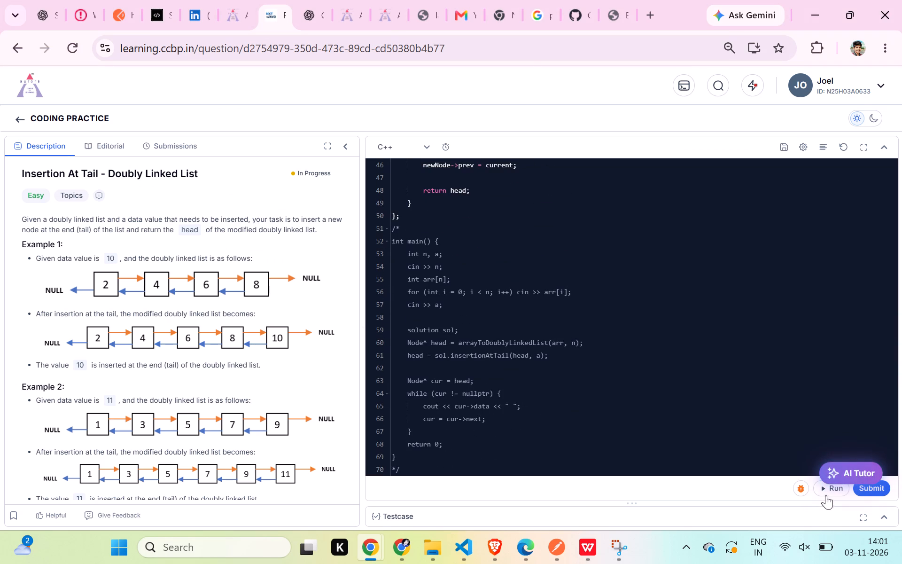
{"action": "left_click_drag", "start_coordinate": [690, 502], "coordinate": [729, 128]}
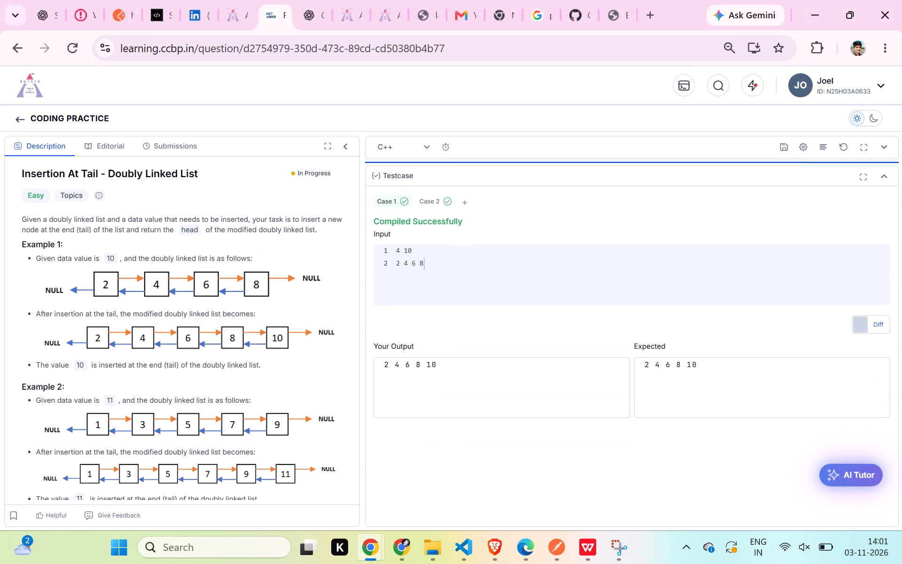
{"action": "left_click_drag", "start_coordinate": [729, 128], "coordinate": [729, 127]}
Copy a screenshot of the Insertion At Tail page with the Case 1 input and output in view.
{"action": "key", "text": "shift+super+s"}
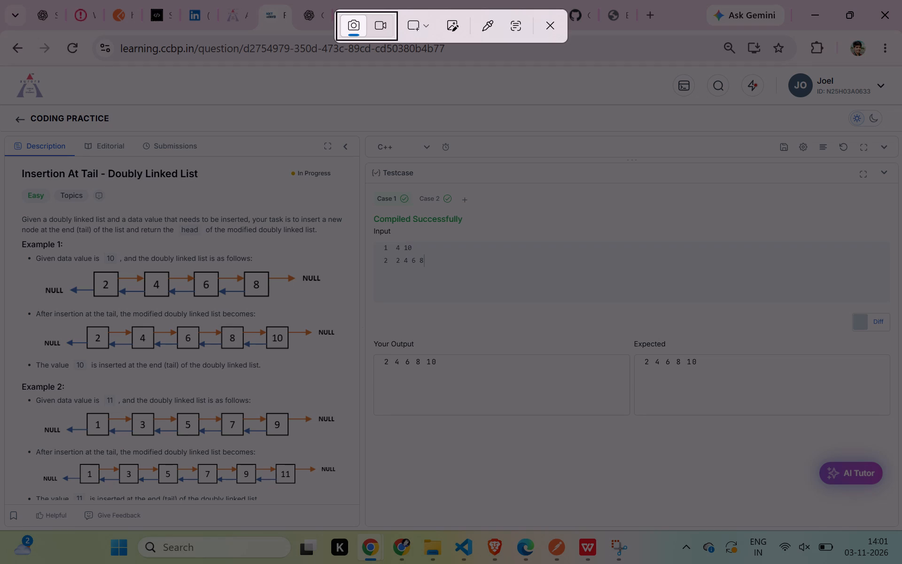
{"action": "left_click_drag", "start_coordinate": [0, 70], "coordinate": [901, 549]}
{"action": "left_click", "coordinate": [901, 526]}
{"action": "left_click", "coordinate": [841, 409]}
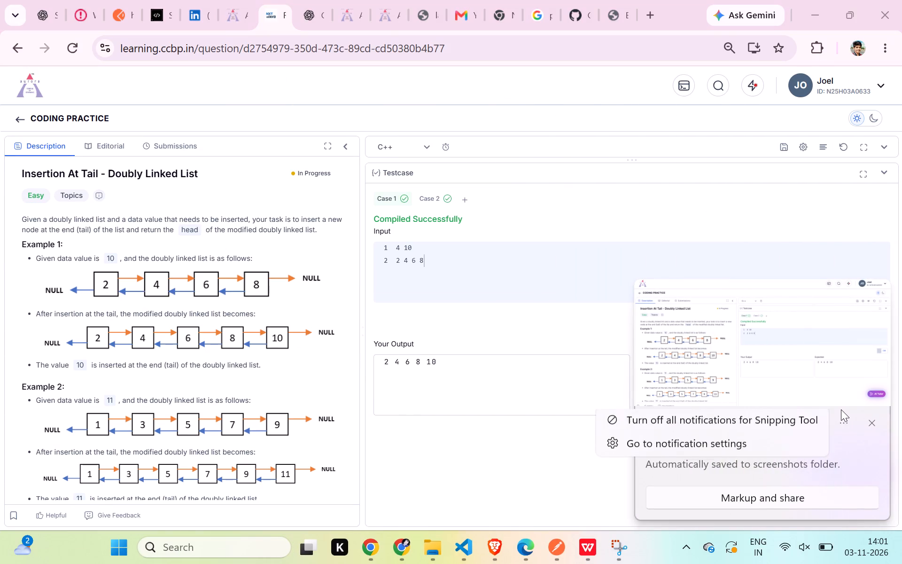
{"action": "double_click", "coordinate": [857, 350]}
{"action": "left_click", "coordinate": [743, 235]}
{"action": "left_click", "coordinate": [740, 208]}
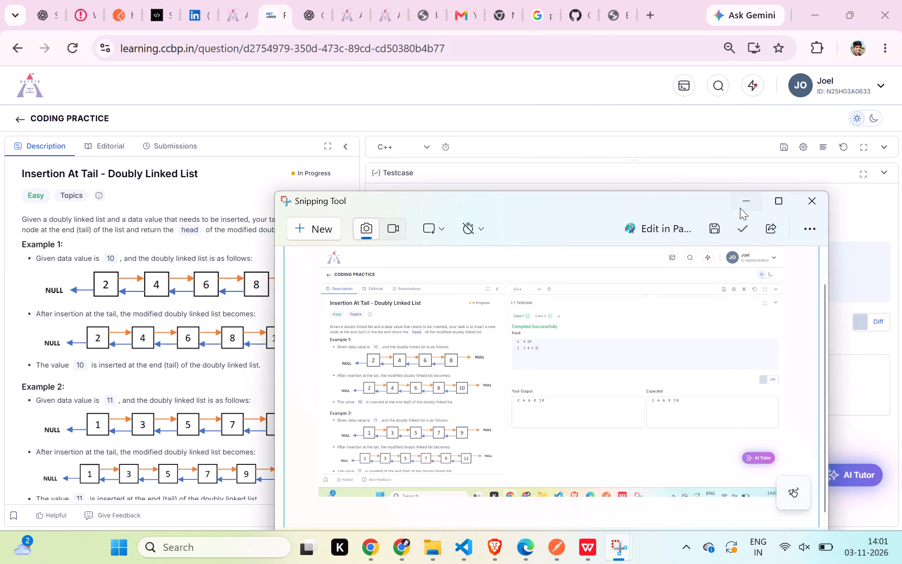
Switch to the WPS report, paste the Insertion At Tail output screenshot on page 18, and start a new line below it.
{"action": "key", "text": "alt+Tab"}
{"action": "key", "text": "alt+Tab"}
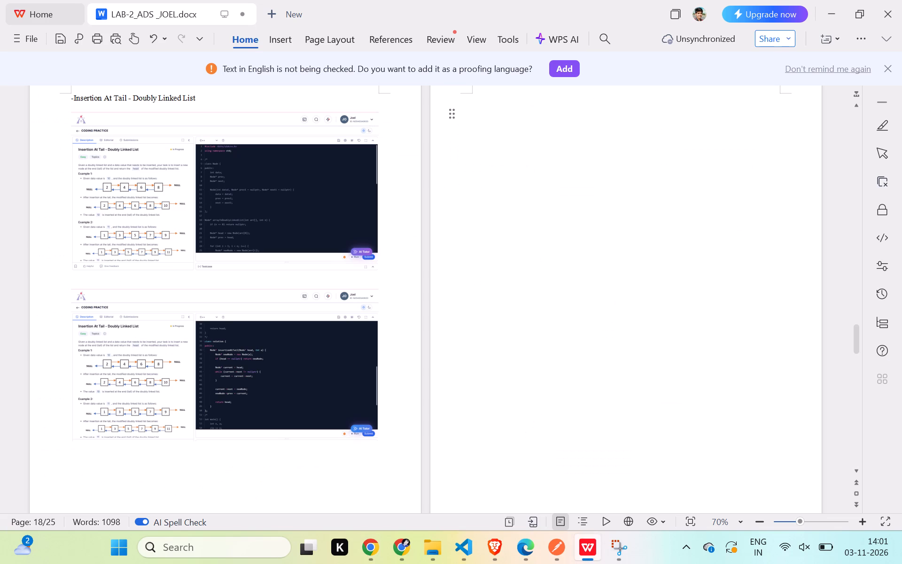
{"action": "key", "text": "ctrl+v"}
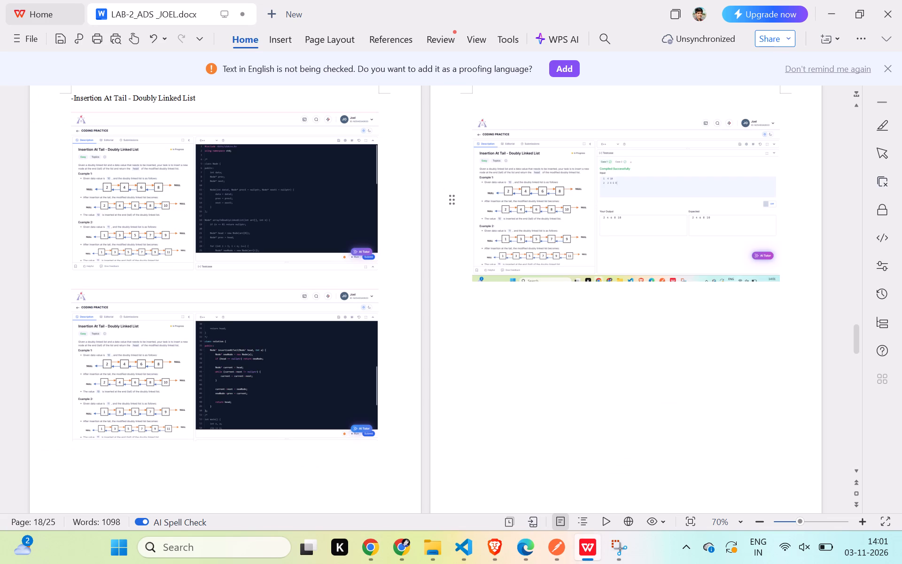
{"action": "key", "text": "Return"}
{"action": "key", "text": "Return"}
{"action": "scroll", "coordinate": [901, 222], "scroll_direction": "right", "scroll_amount": 1}
{"action": "scroll", "coordinate": [642, 294], "scroll_direction": "up", "scroll_amount": 1}
Switch back to Chrome, reopen Insertion At Tail from the Coding Practice question list, and bring its code editor back into view above the test cases.
{"action": "key", "text": "alt+Tab"}
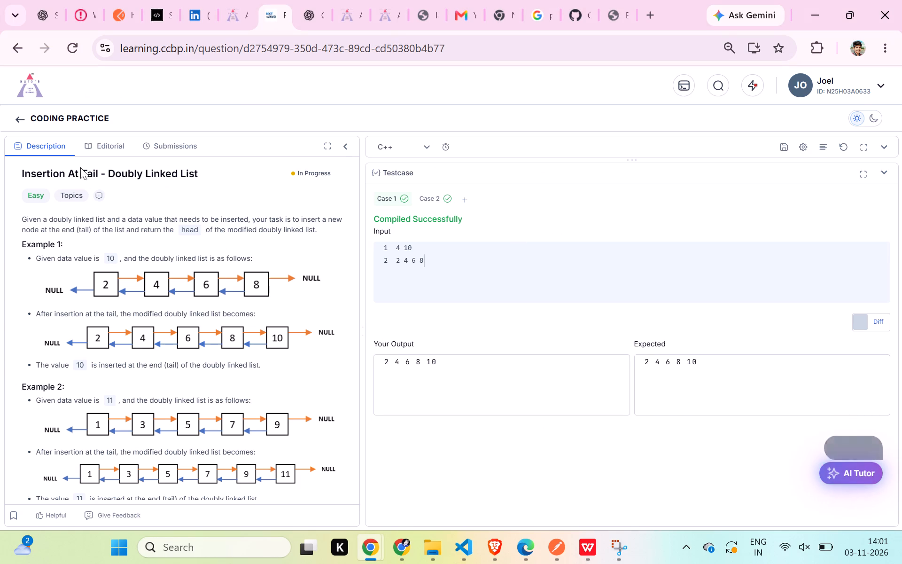
{"action": "left_click", "coordinate": [23, 122]}
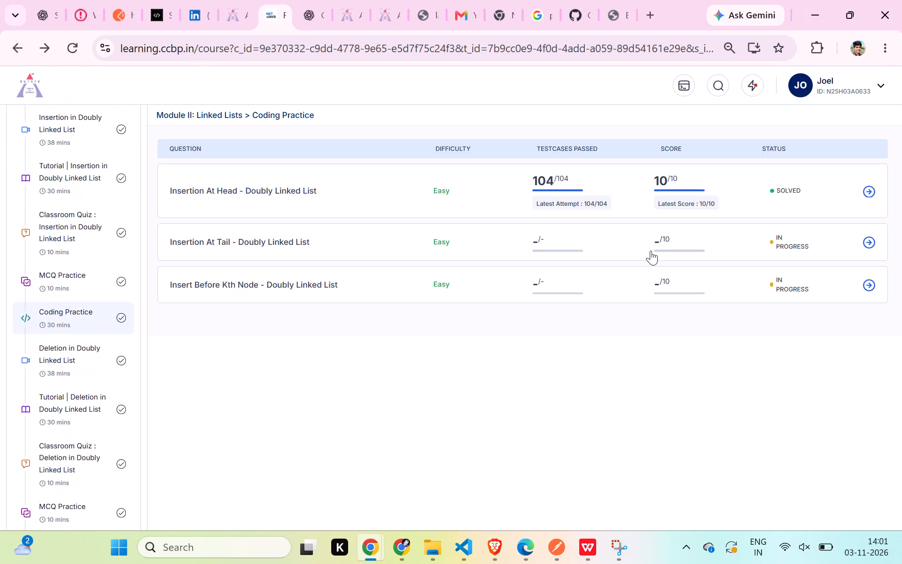
{"action": "left_click", "coordinate": [651, 251]}
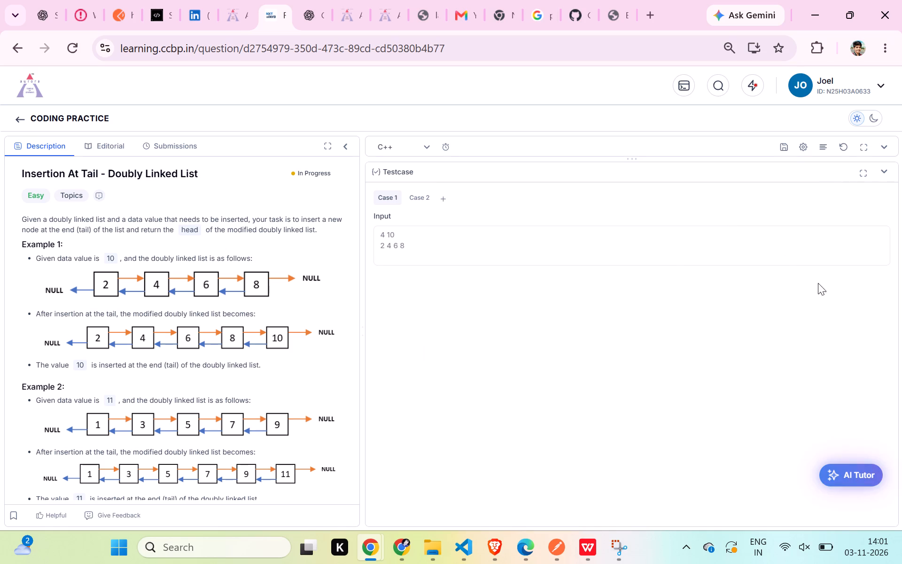
{"action": "scroll", "coordinate": [668, 257], "scroll_direction": "up", "scroll_amount": 1}
{"action": "left_click_drag", "start_coordinate": [659, 159], "coordinate": [674, 303]}
{"action": "scroll", "coordinate": [708, 254], "scroll_direction": "down", "scroll_amount": 6}
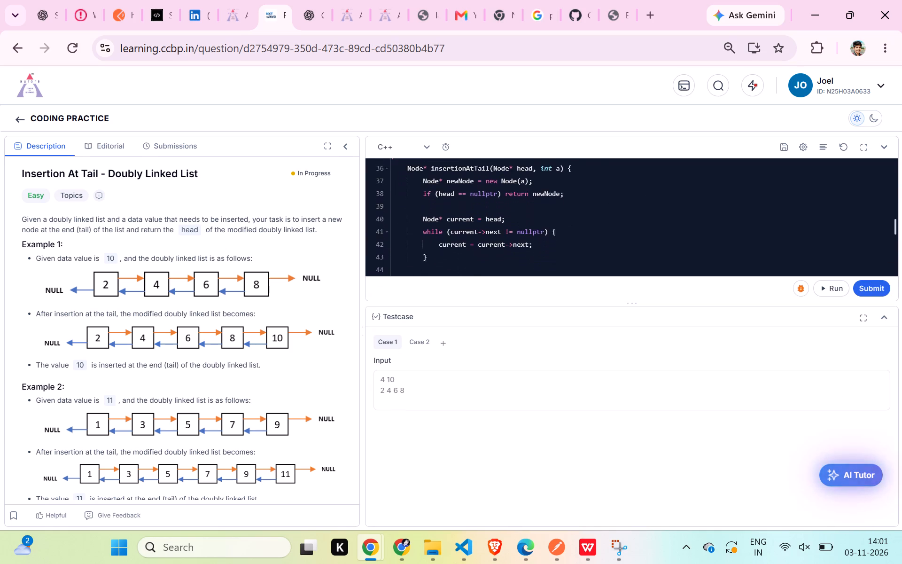
{"action": "scroll", "coordinate": [708, 254], "scroll_direction": "down", "scroll_amount": 1}
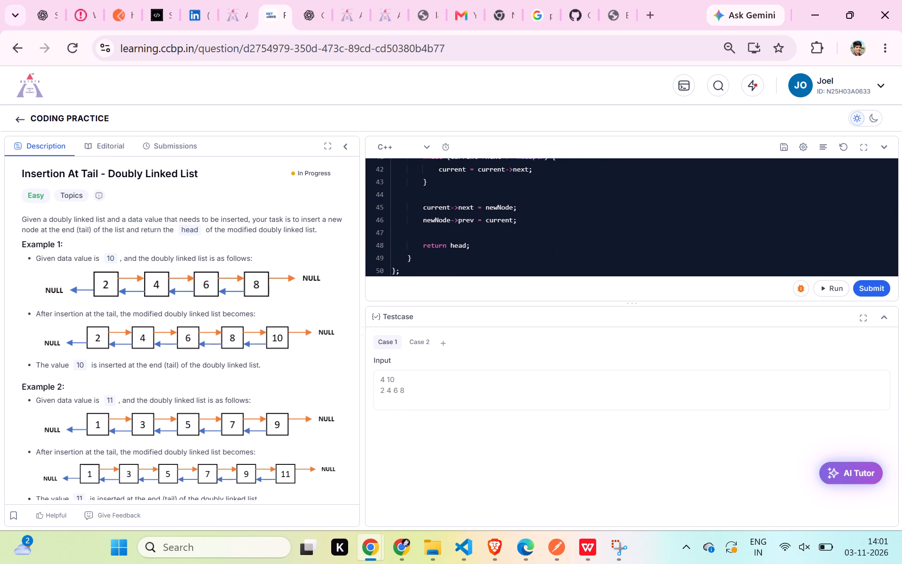
Replace the Insertion At Tail code with the CPP implementation from the Editorial and submit it.
{"action": "left_click", "coordinate": [110, 142]}
{"action": "scroll", "coordinate": [115, 318], "scroll_direction": "down", "scroll_amount": 12}
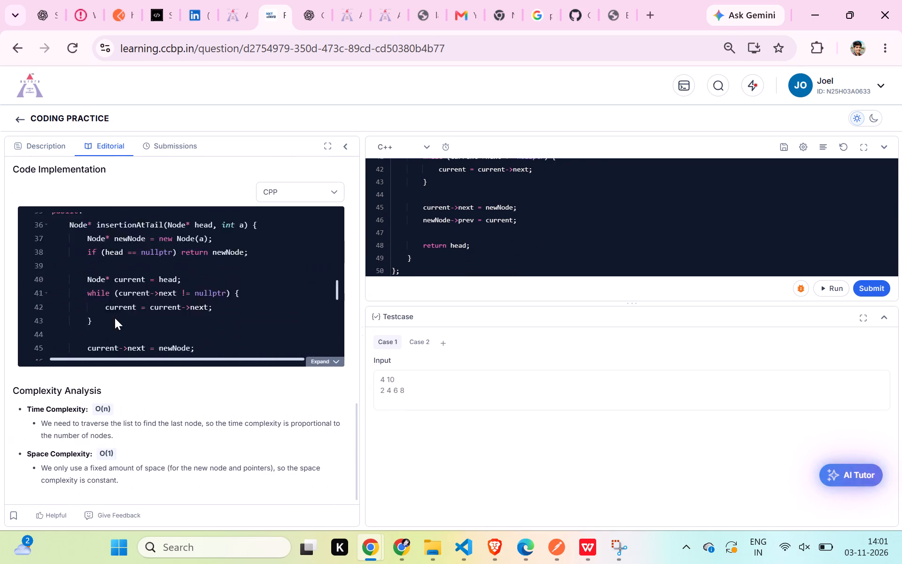
{"action": "triple_click", "coordinate": [115, 318]}
{"action": "double_click", "coordinate": [115, 318]}
{"action": "double_click", "coordinate": [115, 318]}
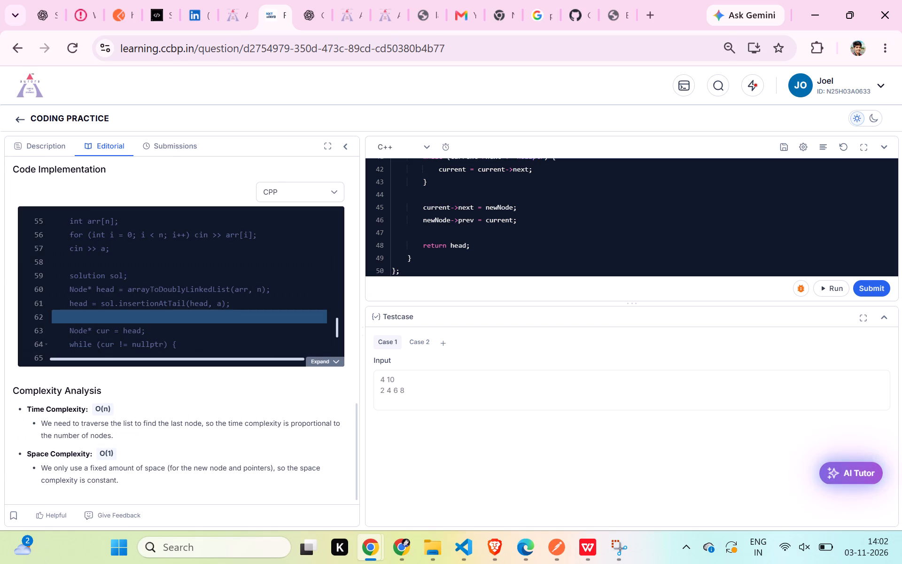
{"action": "left_click", "coordinate": [115, 318]}
{"action": "key", "text": "ctrl+c"}
{"action": "left_click", "coordinate": [115, 318]}
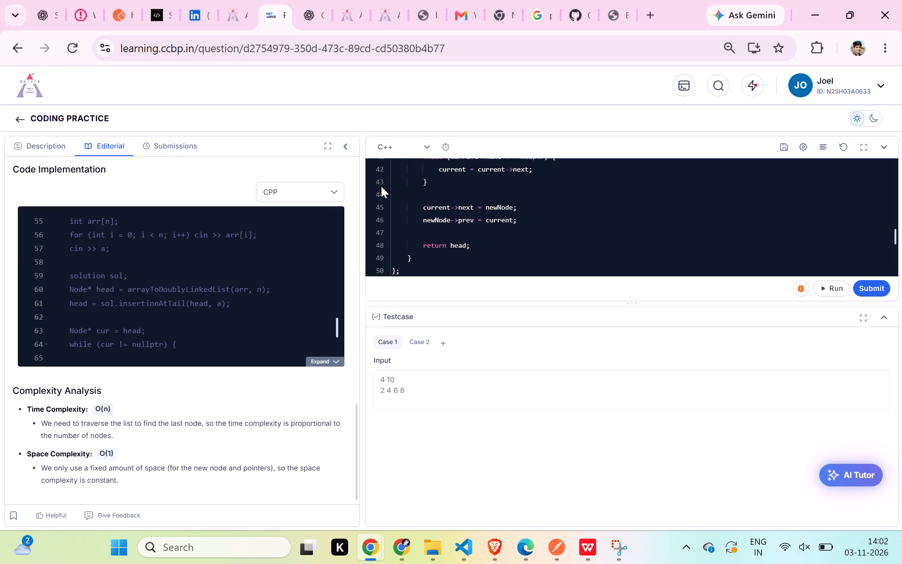
{"action": "left_click", "coordinate": [442, 199]}
{"action": "key", "text": "ctrl+a"}
{"action": "key", "text": "ctrl+v"}
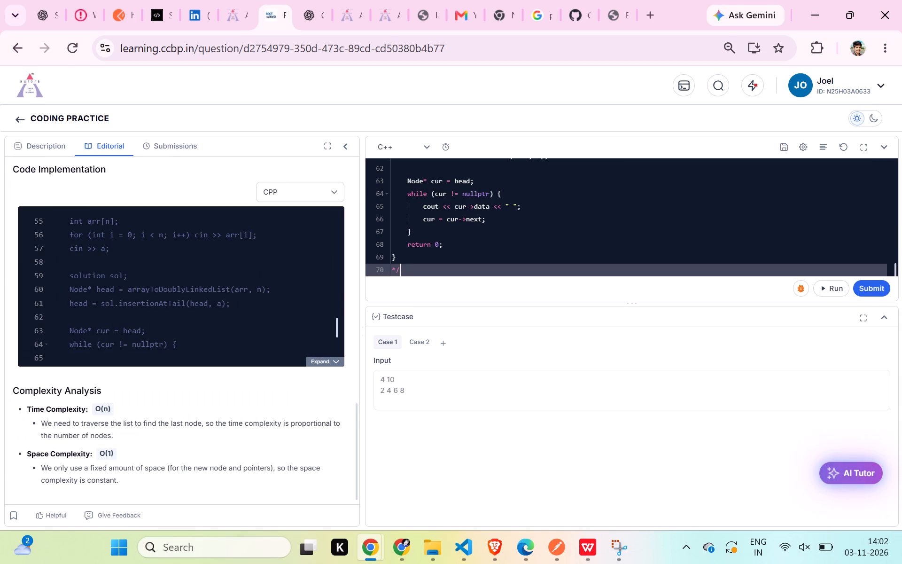
{"action": "left_click", "coordinate": [875, 292]}
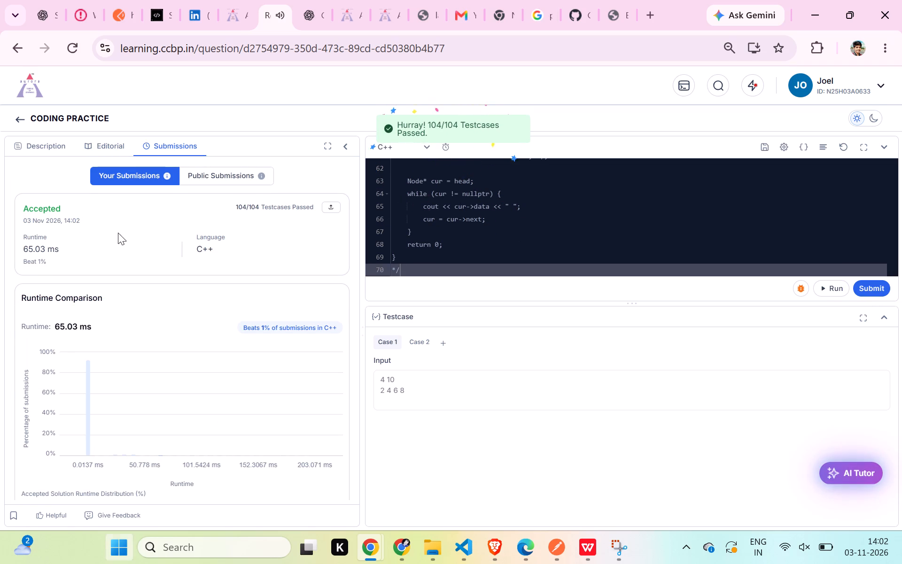
Return to the Coding Practice question list and open Insert Before Kth Node - Doubly Linked List.
{"action": "left_click", "coordinate": [23, 119]}
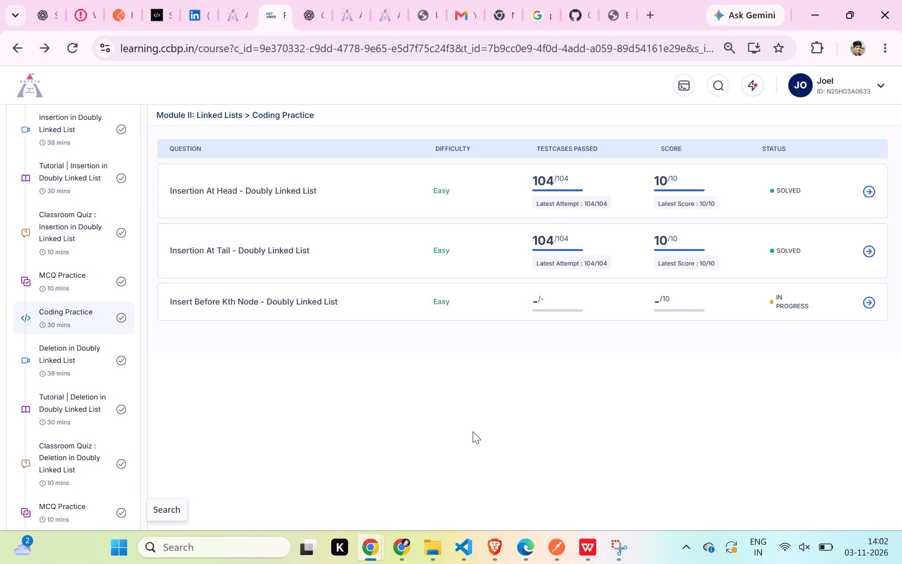
{"action": "left_click", "coordinate": [551, 319]}
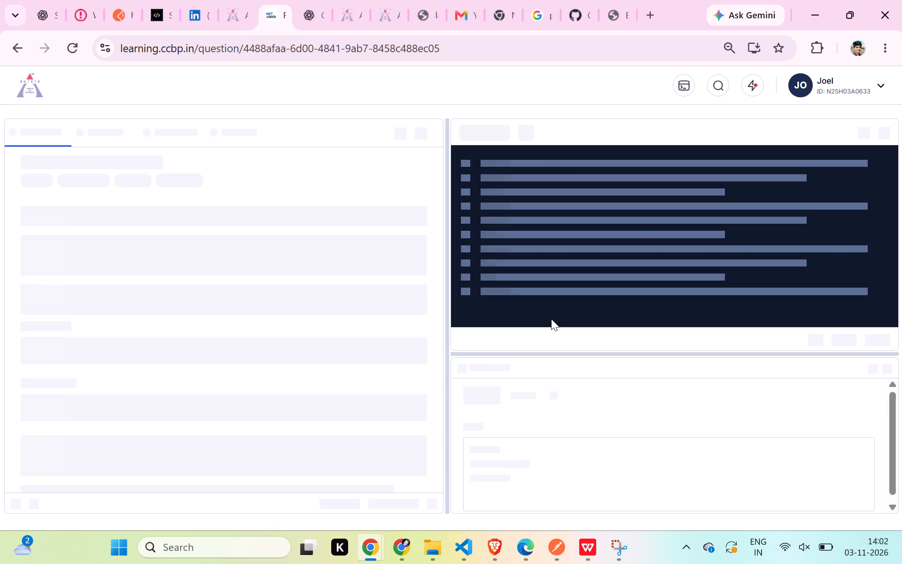
Replace the Insert Before Kth Node starter code with the CPP implementation copied from the question's Editorial.
{"action": "left_click", "coordinate": [130, 142]}
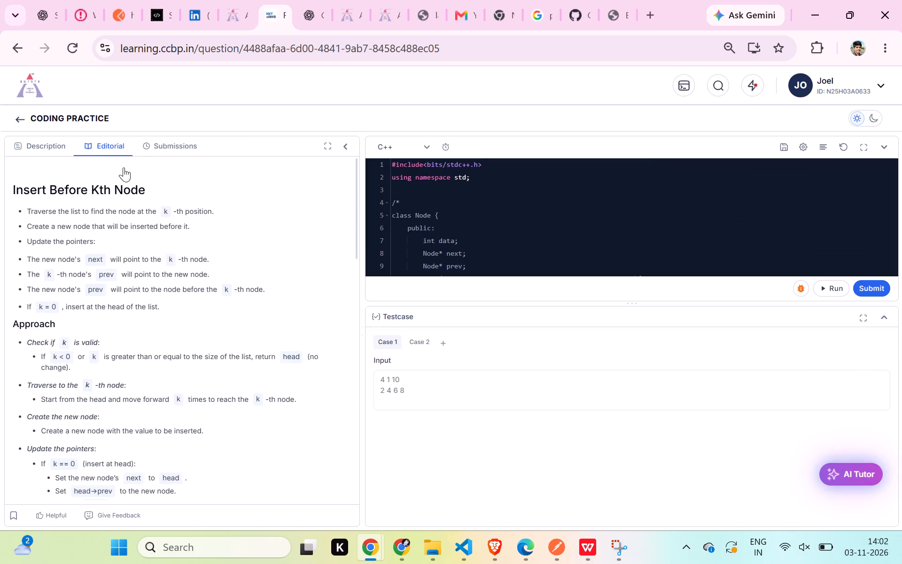
{"action": "scroll", "coordinate": [138, 243], "scroll_direction": "down", "scroll_amount": 10}
{"action": "scroll", "coordinate": [142, 250], "scroll_direction": "up", "scroll_amount": 1}
{"action": "scroll", "coordinate": [142, 250], "scroll_direction": "down", "scroll_amount": 1}
{"action": "scroll", "coordinate": [142, 250], "scroll_direction": "up", "scroll_amount": 1}
{"action": "scroll", "coordinate": [142, 250], "scroll_direction": "down", "scroll_amount": 8}
{"action": "scroll", "coordinate": [142, 250], "scroll_direction": "up", "scroll_amount": 1}
{"action": "scroll", "coordinate": [142, 250], "scroll_direction": "down", "scroll_amount": 6}
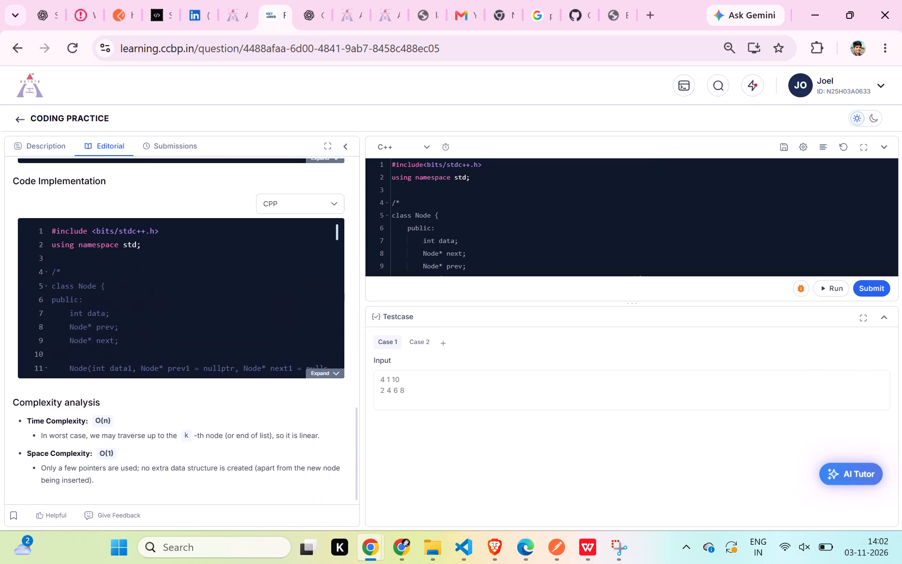
{"action": "triple_click", "coordinate": [142, 250]}
{"action": "left_click", "coordinate": [142, 250]}
{"action": "key", "text": "ctrl+c"}
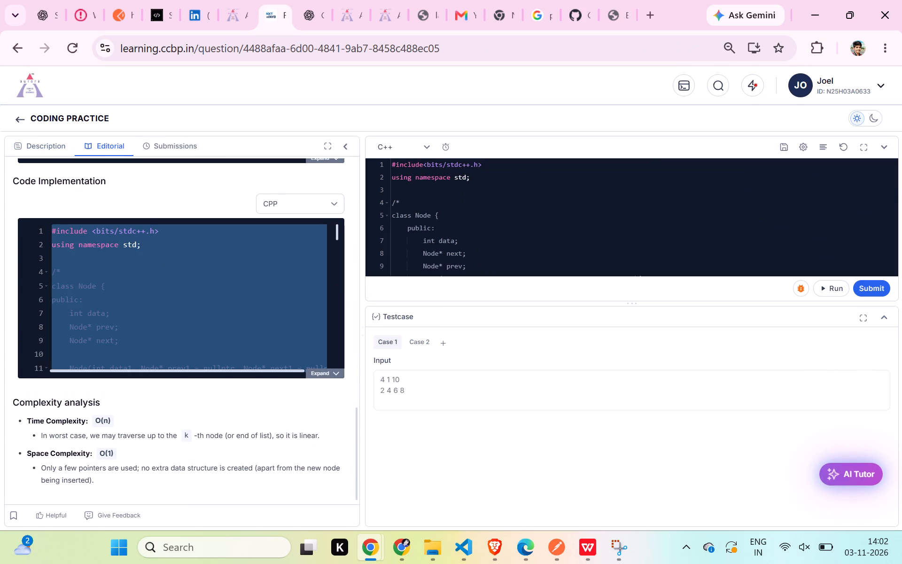
{"action": "left_click", "coordinate": [214, 271]}
{"action": "left_click", "coordinate": [507, 245]}
{"action": "key", "text": "ctrl+a"}
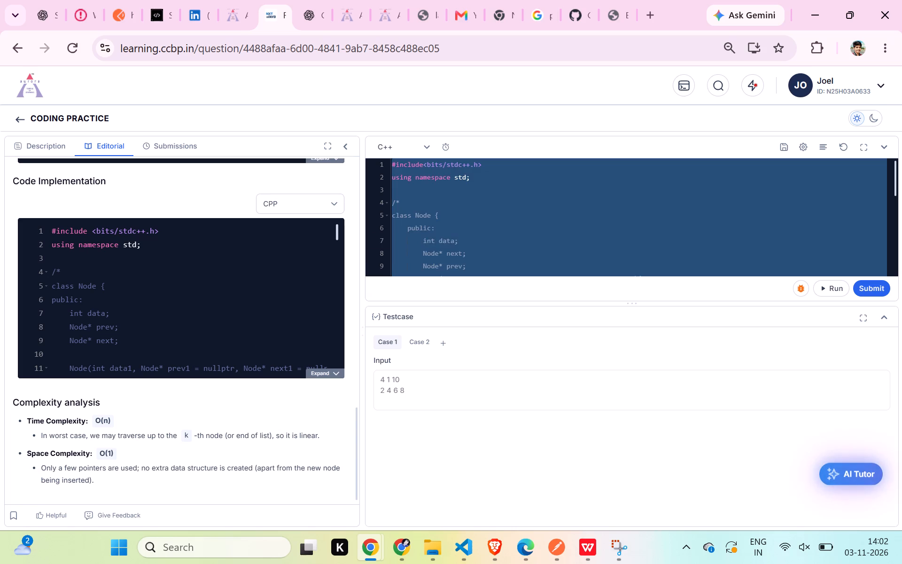
{"action": "key", "text": "ctrl+v"}
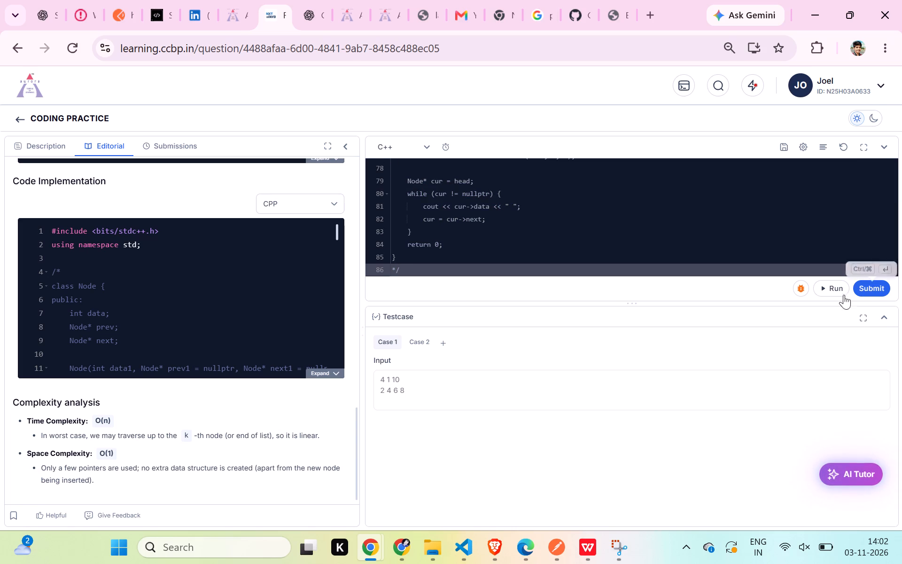
Enlarge the code editor over the test cases and show the question description beside the beginning of the Insert Before Kth Node code.
{"action": "left_click", "coordinate": [455, 307]}
{"action": "left_click_drag", "start_coordinate": [455, 304], "coordinate": [535, 563]}
{"action": "left_click", "coordinate": [39, 141]}
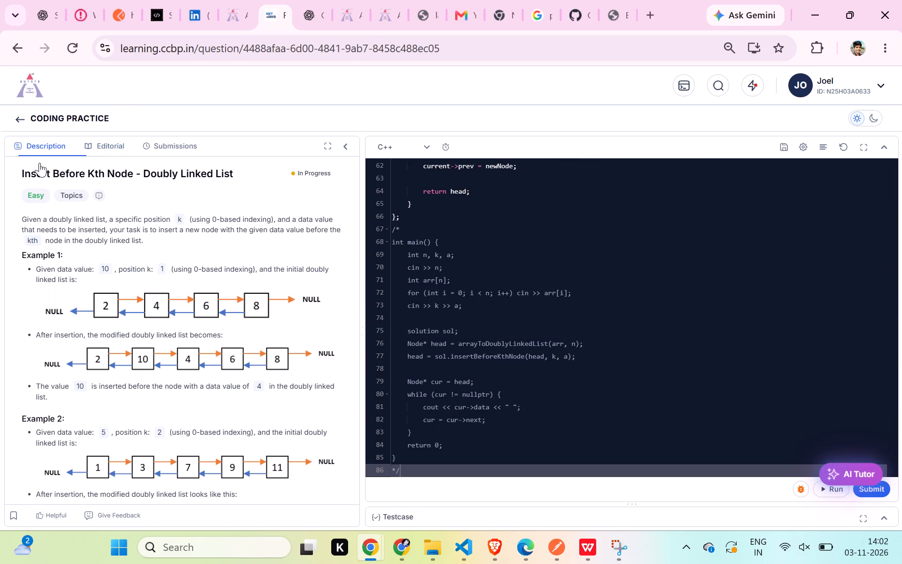
{"action": "scroll", "coordinate": [25, 250], "scroll_direction": "up", "scroll_amount": 3}
{"action": "scroll", "coordinate": [462, 284], "scroll_direction": "up", "scroll_amount": 12}
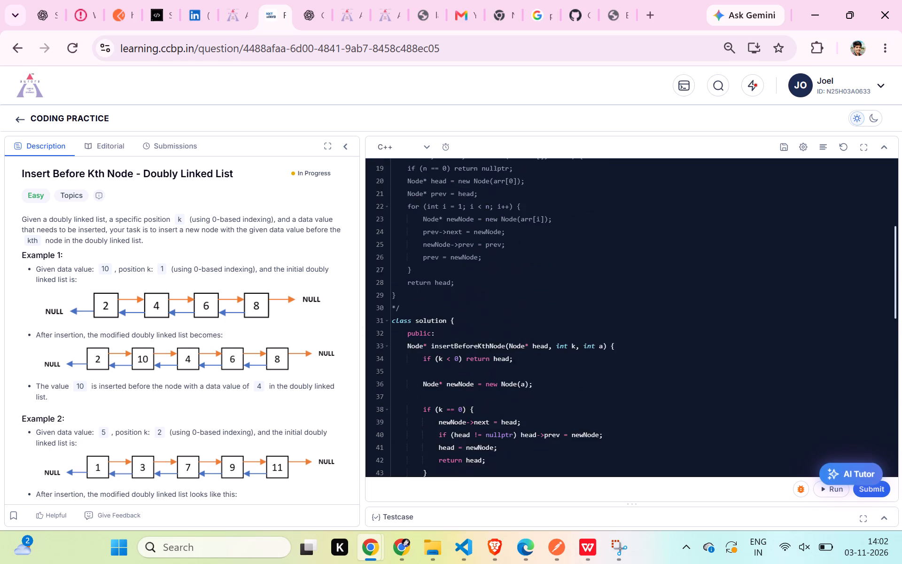
{"action": "scroll", "coordinate": [462, 284], "scroll_direction": "up", "scroll_amount": 10}
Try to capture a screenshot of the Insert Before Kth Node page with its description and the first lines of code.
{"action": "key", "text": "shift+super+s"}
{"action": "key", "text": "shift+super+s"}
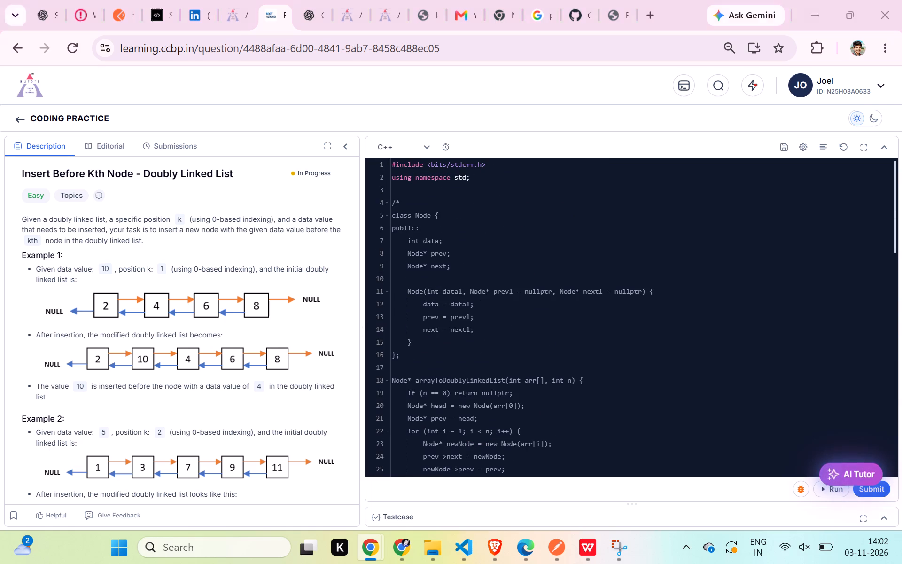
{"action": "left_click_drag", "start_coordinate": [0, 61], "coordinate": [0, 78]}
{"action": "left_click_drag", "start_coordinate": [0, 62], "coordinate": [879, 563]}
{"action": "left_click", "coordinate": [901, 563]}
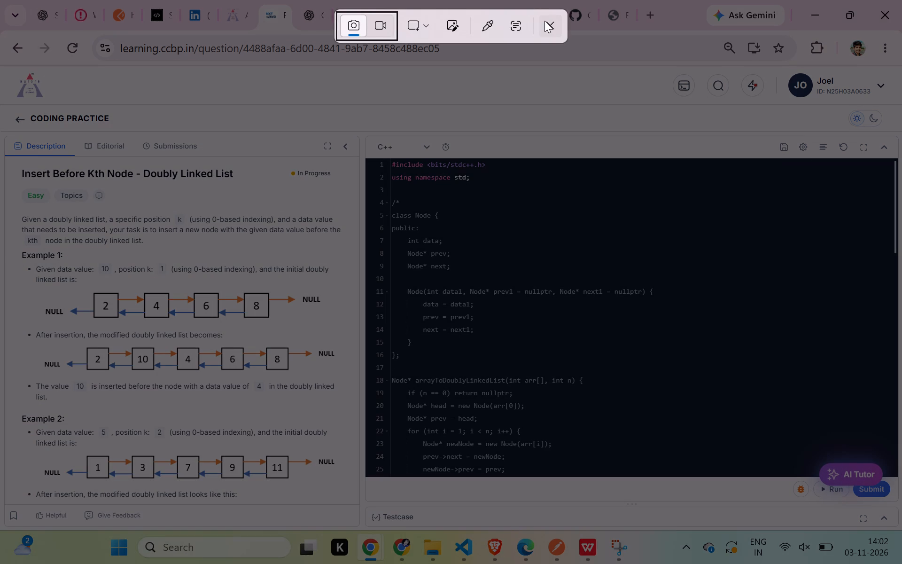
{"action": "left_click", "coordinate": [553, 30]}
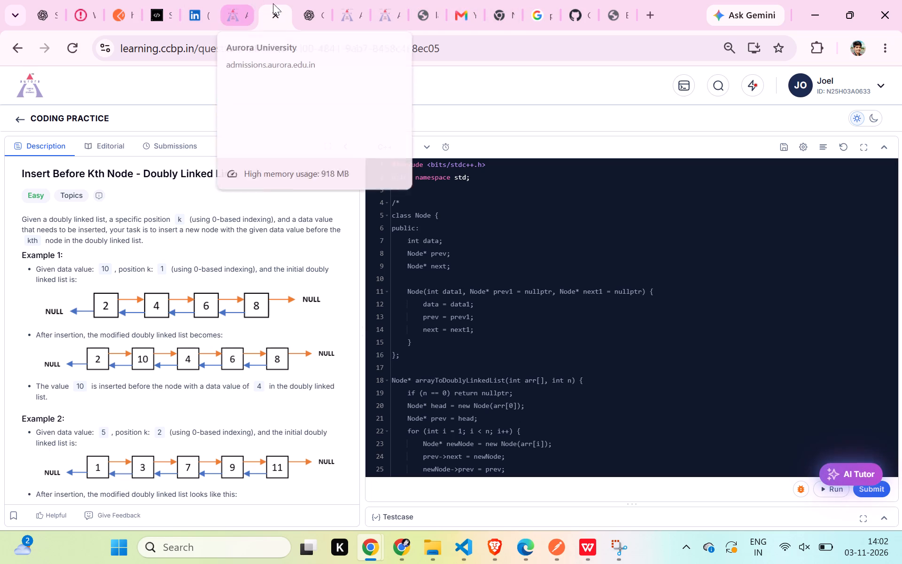
Open the Insert Before Kth Node page's address in a new browser tab and refresh the page there.
{"action": "left_click", "coordinate": [641, 54]}
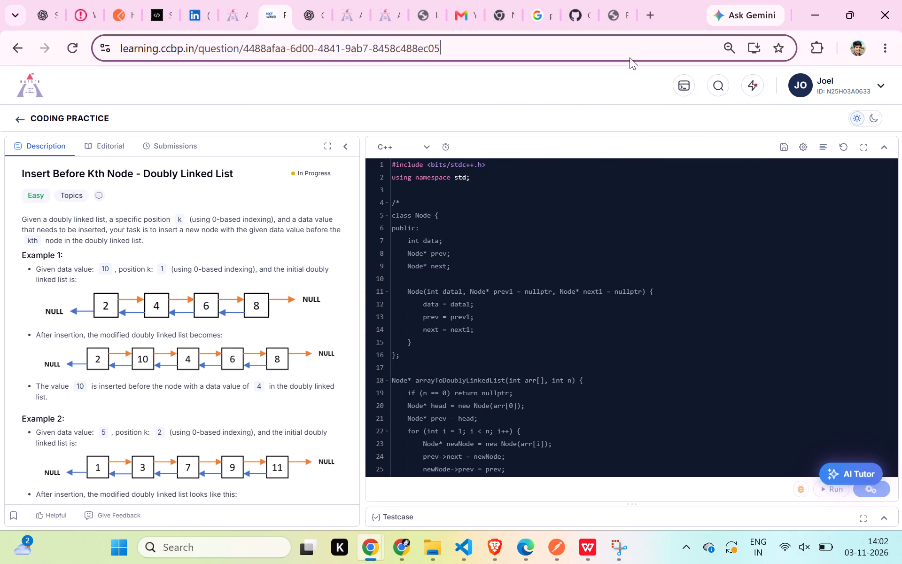
{"action": "key", "text": "ctrl+c"}
{"action": "left_click", "coordinate": [645, 9]}
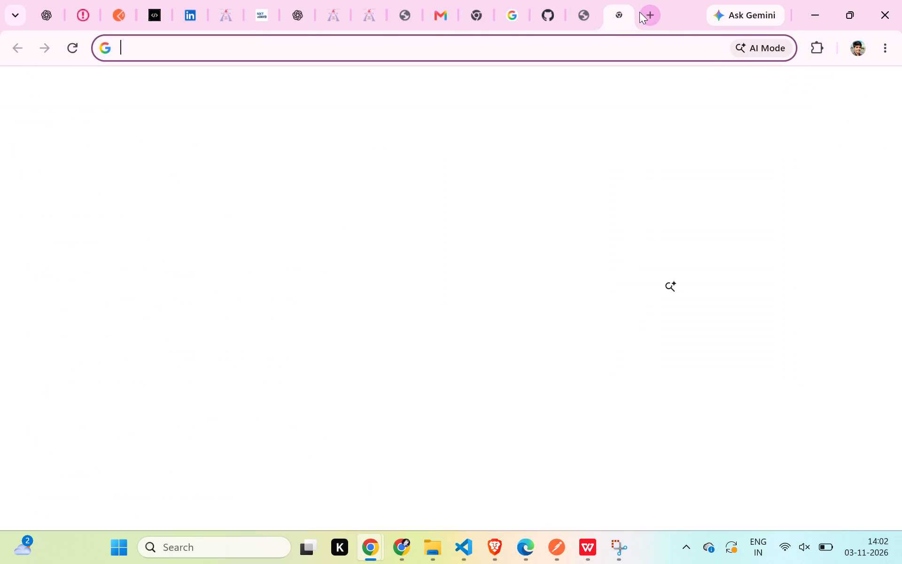
{"action": "key", "text": "ctrl+v"}
{"action": "key", "text": "Return"}
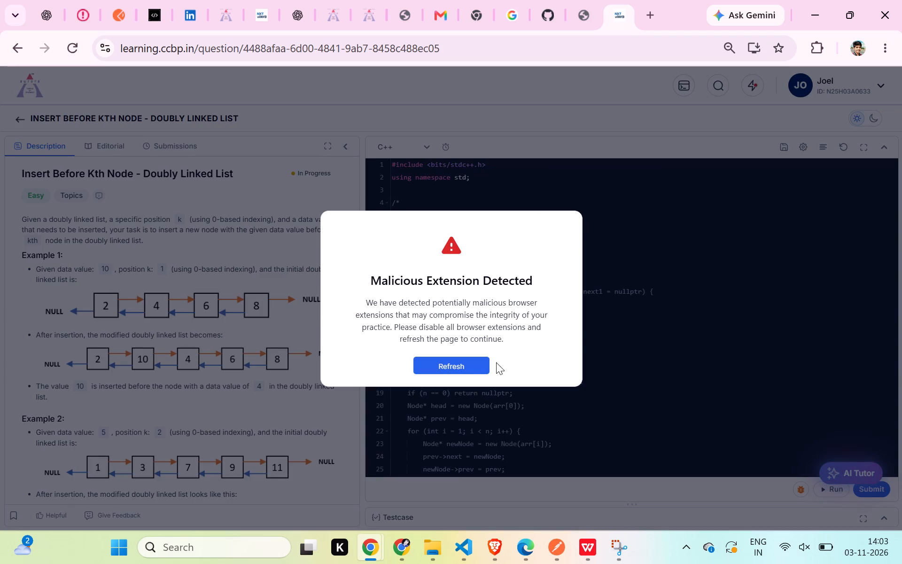
{"action": "left_click", "coordinate": [476, 359]}
{"action": "left_click", "coordinate": [594, 139]}
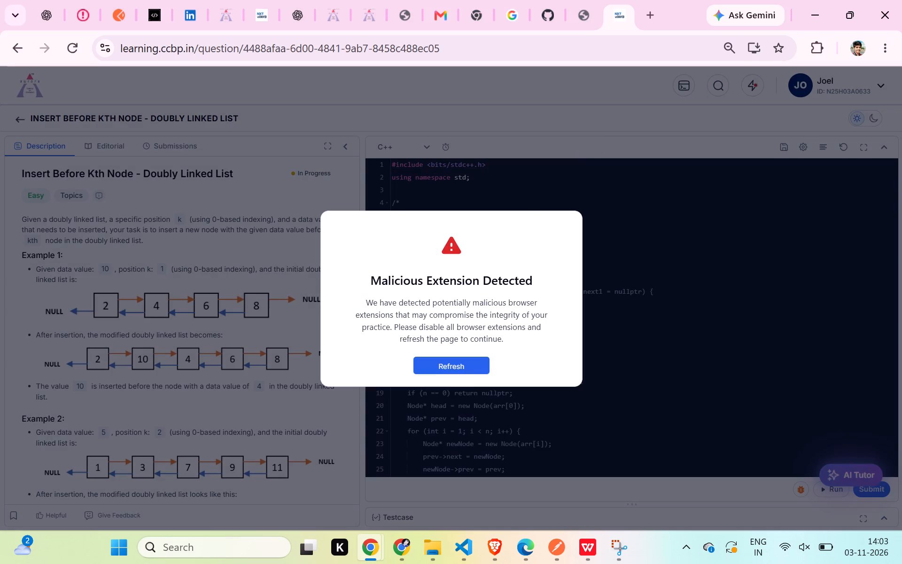
{"action": "left_click", "coordinate": [474, 373]}
{"action": "left_click", "coordinate": [532, 150]}
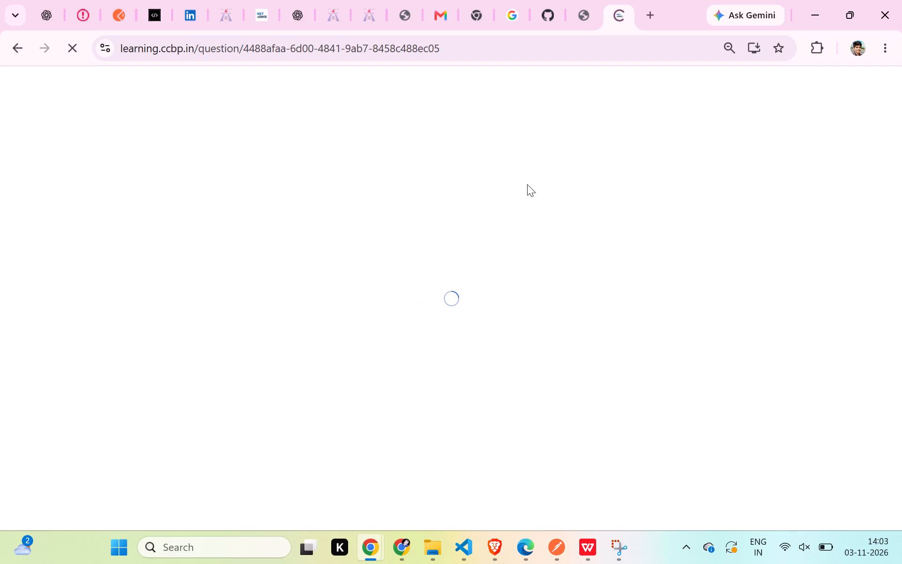
{"action": "left_click", "coordinate": [272, 0]}
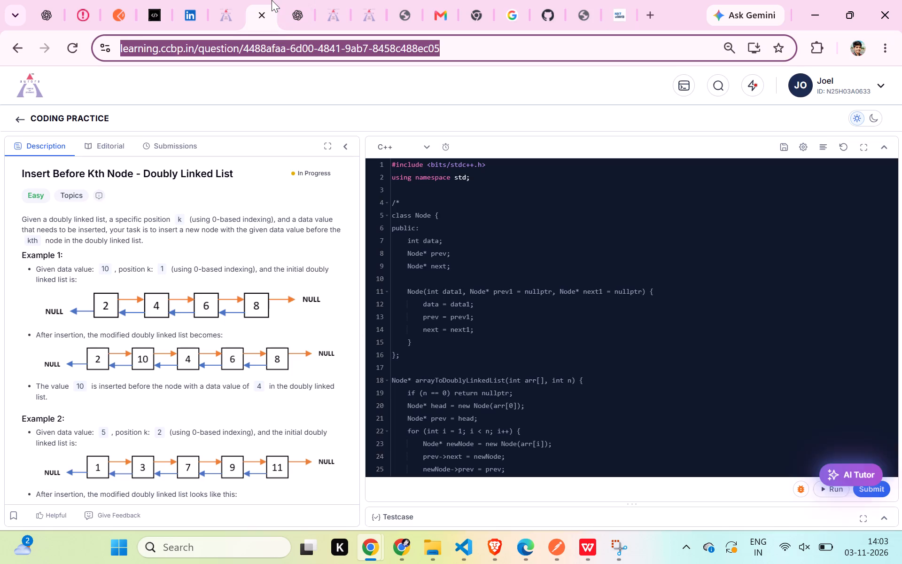
{"action": "left_click", "coordinate": [607, 99]}
{"action": "left_click", "coordinate": [609, 0]}
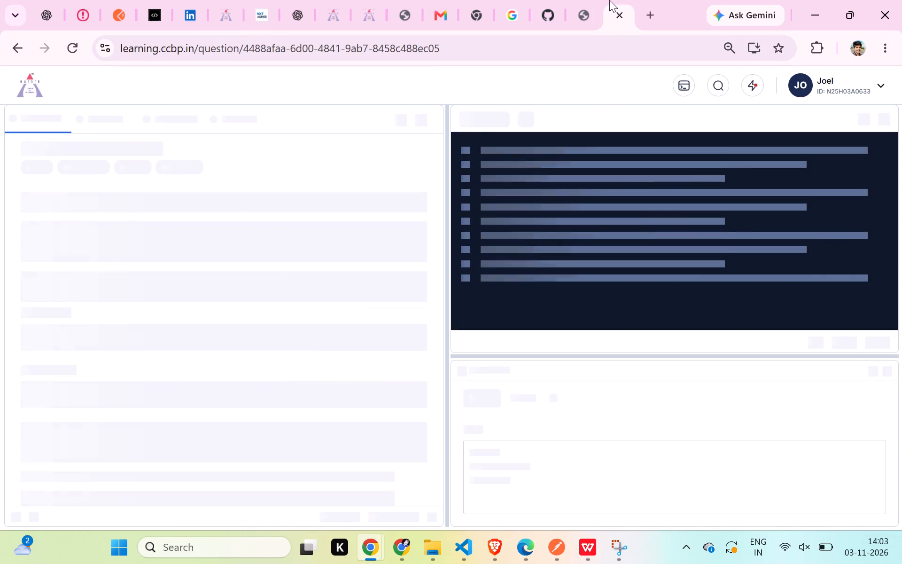
Go to the learning portal's home page and open the In class Quiz for Matrix Properties from the current lecture's course resources.
{"action": "left_click", "coordinate": [40, 74]}
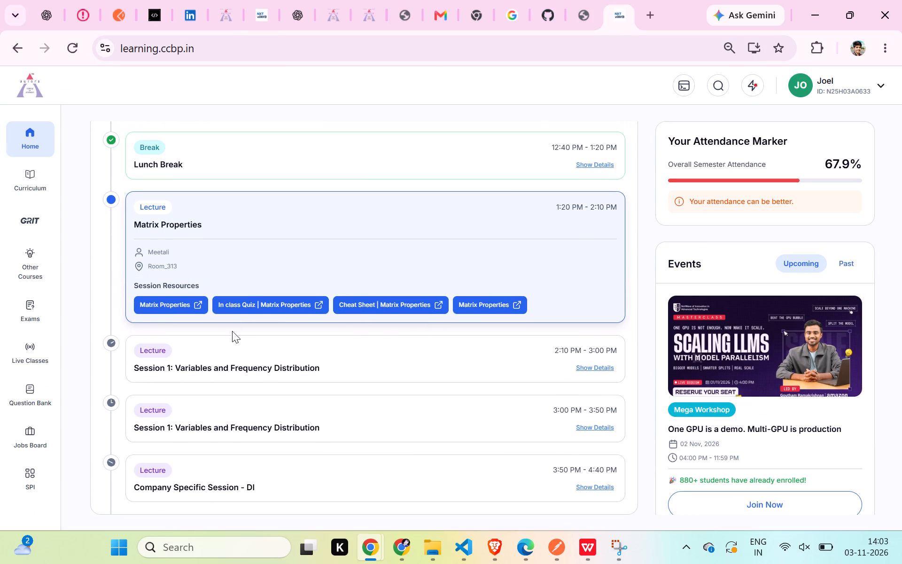
{"action": "left_click", "coordinate": [181, 309]}
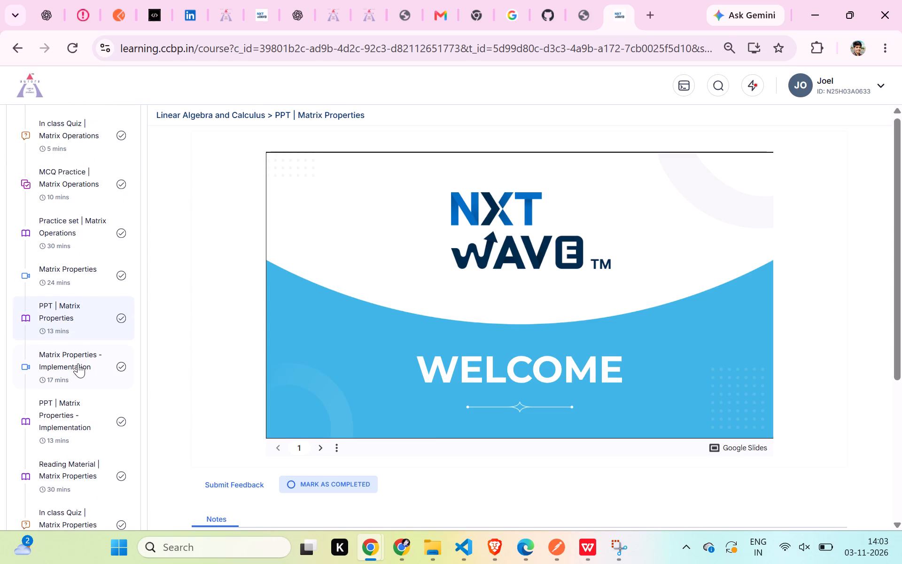
{"action": "scroll", "coordinate": [78, 363], "scroll_direction": "down", "scroll_amount": 2}
{"action": "left_click", "coordinate": [73, 363]}
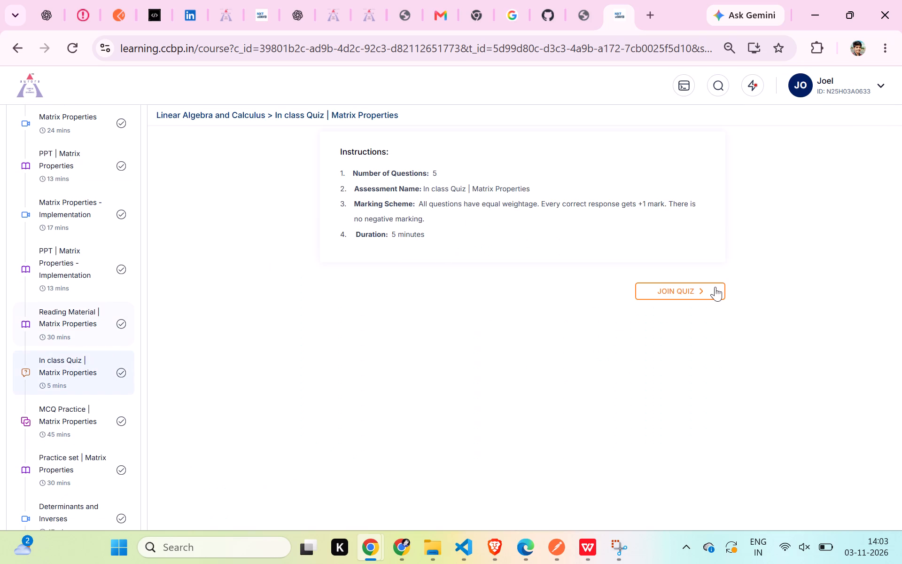
Join the Matrix Properties live quiz with the instructor's quiz code, correcting the code's last character.
{"action": "left_click", "coordinate": [705, 290]}
{"action": "left_click", "coordinate": [459, 324]}
{"action": "left_click", "coordinate": [456, 319]}
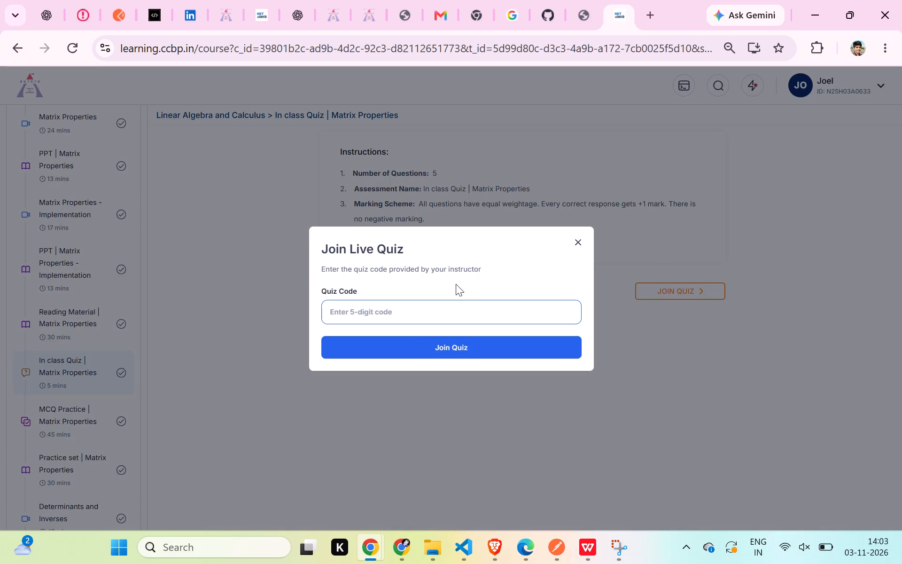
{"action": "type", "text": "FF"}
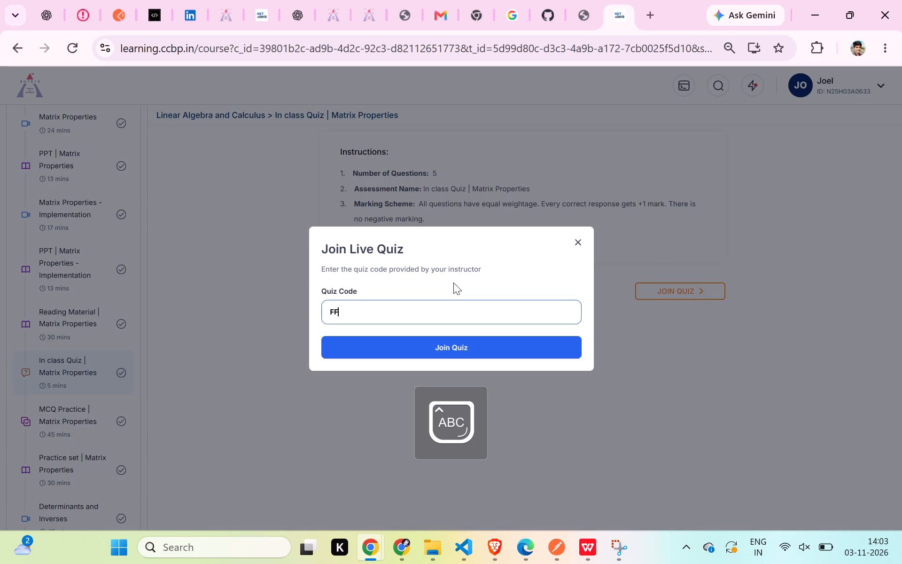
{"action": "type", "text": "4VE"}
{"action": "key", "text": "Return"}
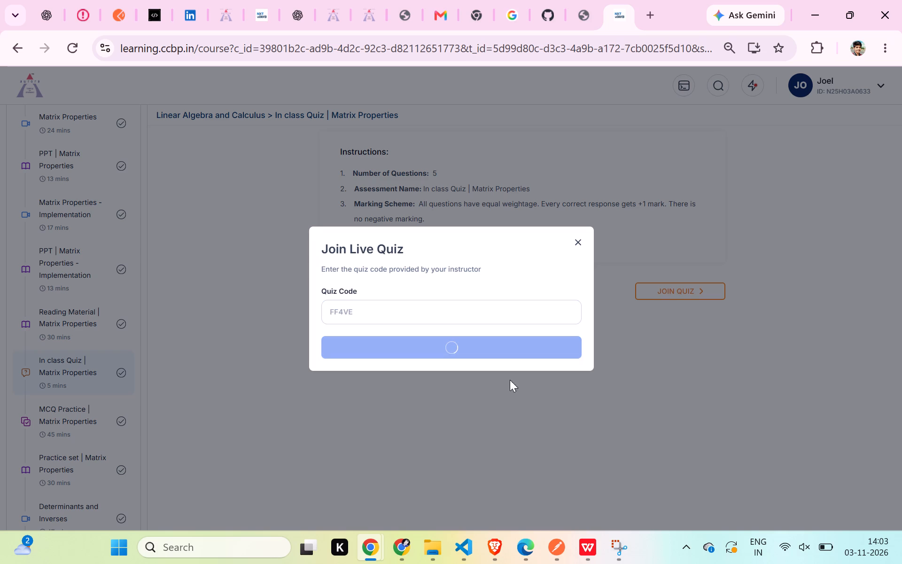
{"action": "left_click", "coordinate": [403, 319]}
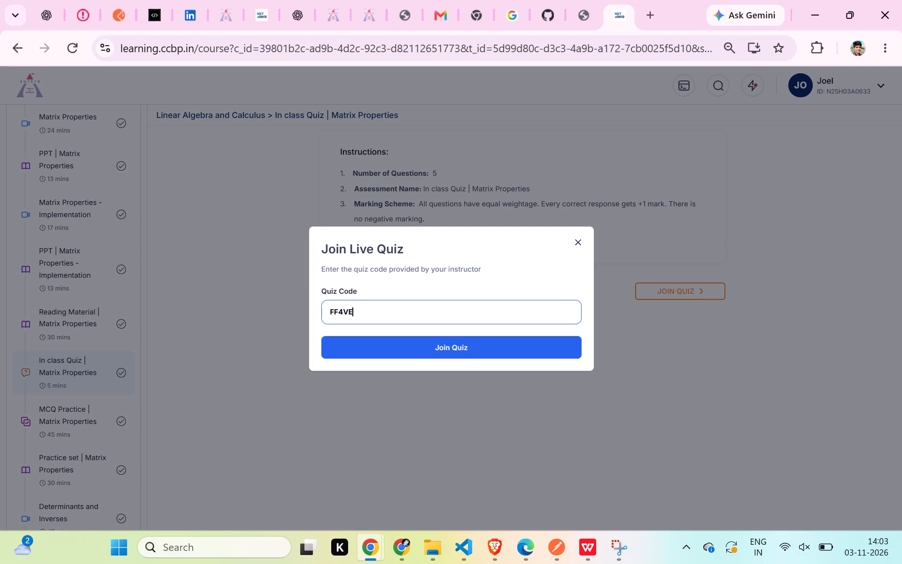
{"action": "key", "text": "BackSpace"}
{"action": "key", "text": "3"}
{"action": "key", "text": "Return"}
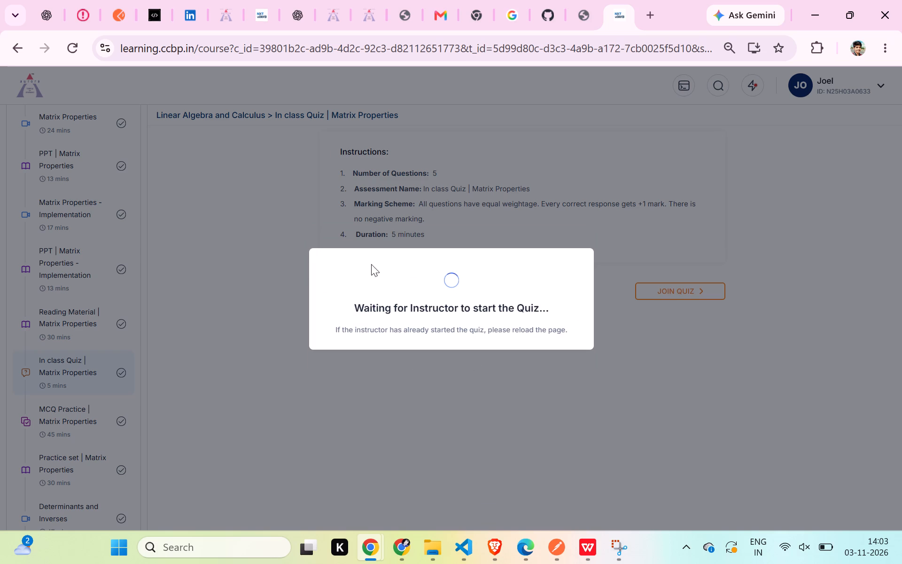
Switch to the LAB-2 report in WPS Office and review the doubly linked list screenshots through the end of the Insertion At Tail section.
{"action": "left_click", "coordinate": [273, 0]}
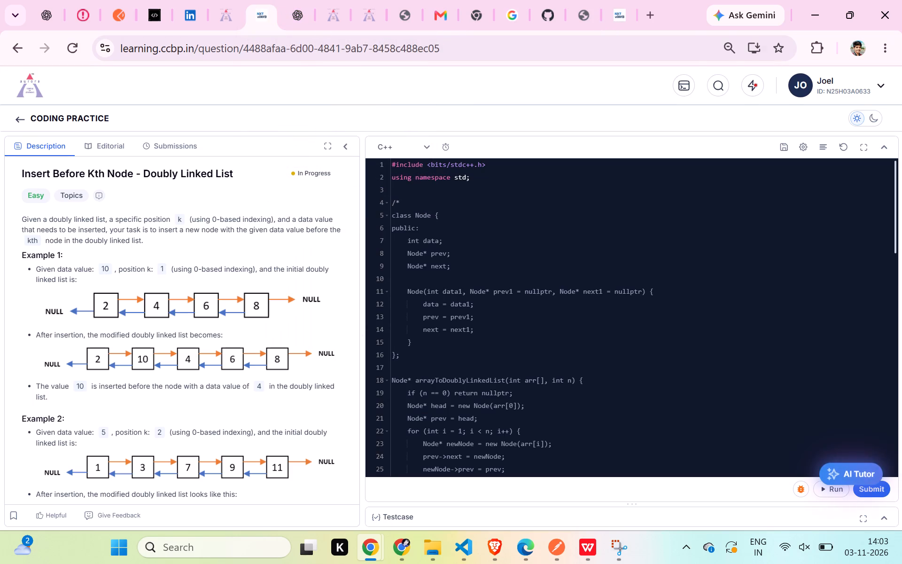
{"action": "left_click", "coordinate": [586, 549]}
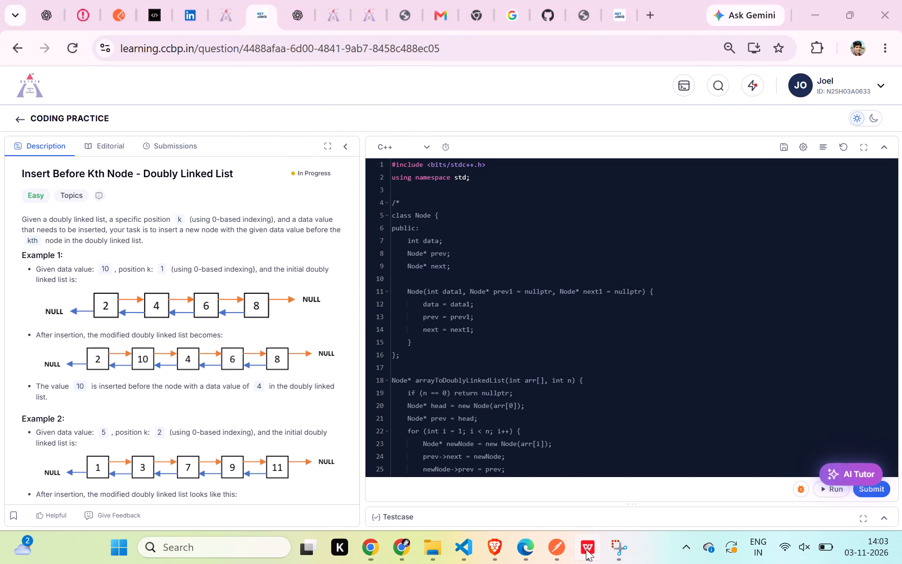
{"action": "scroll", "coordinate": [430, 320], "scroll_direction": "up", "scroll_amount": 1}
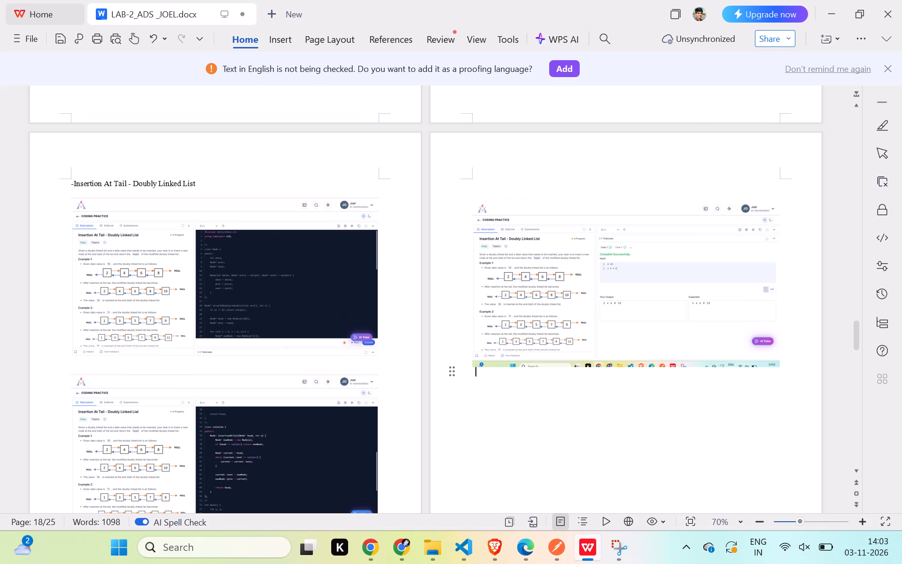
{"action": "scroll", "coordinate": [430, 320], "scroll_direction": "up", "scroll_amount": 3}
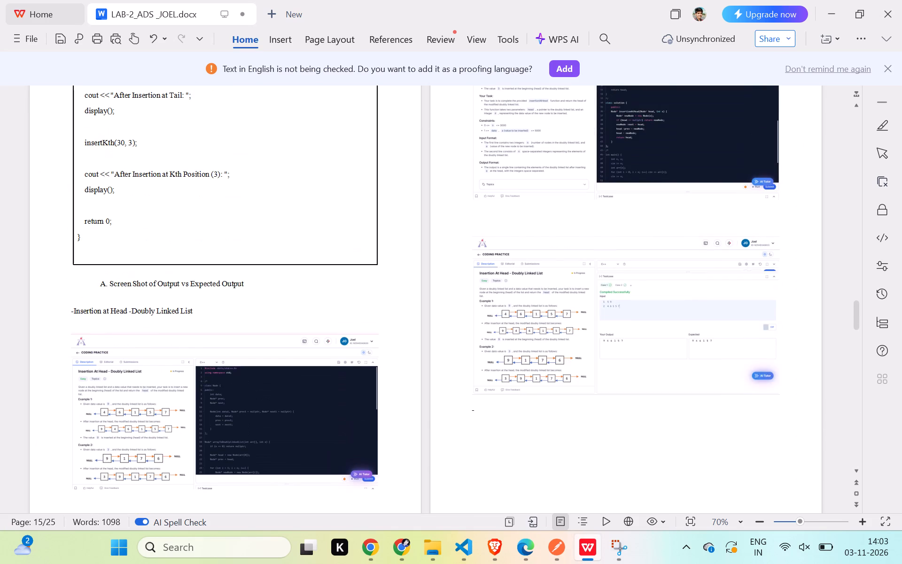
{"action": "scroll", "coordinate": [430, 320], "scroll_direction": "down", "scroll_amount": 1}
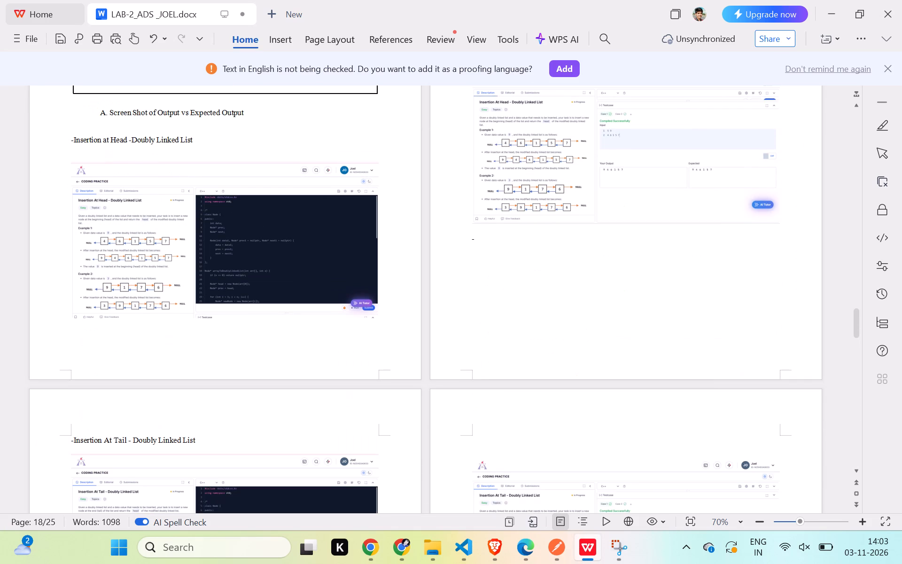
{"action": "scroll", "coordinate": [430, 320], "scroll_direction": "down", "scroll_amount": 3}
{"action": "scroll", "coordinate": [430, 320], "scroll_direction": "right", "scroll_amount": 1}
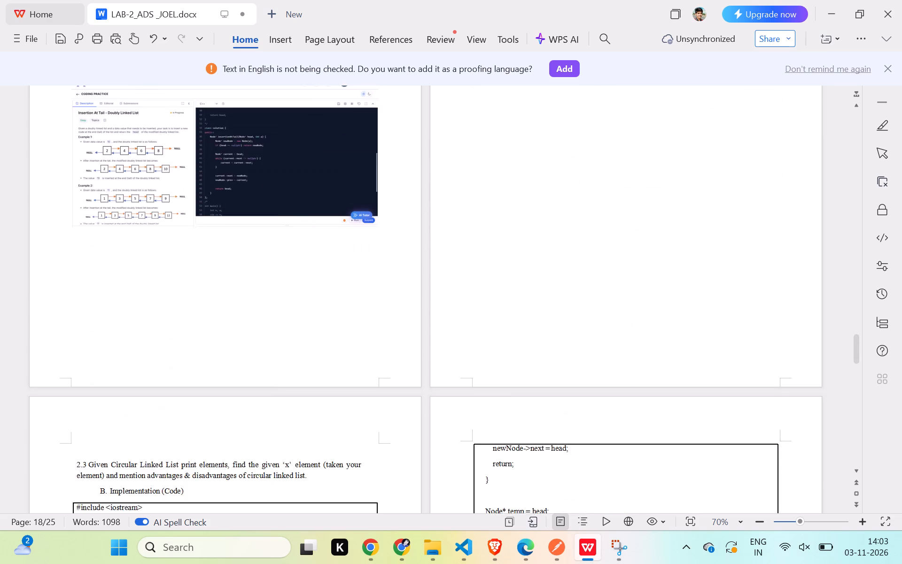
{"action": "scroll", "coordinate": [430, 320], "scroll_direction": "right", "scroll_amount": 1}
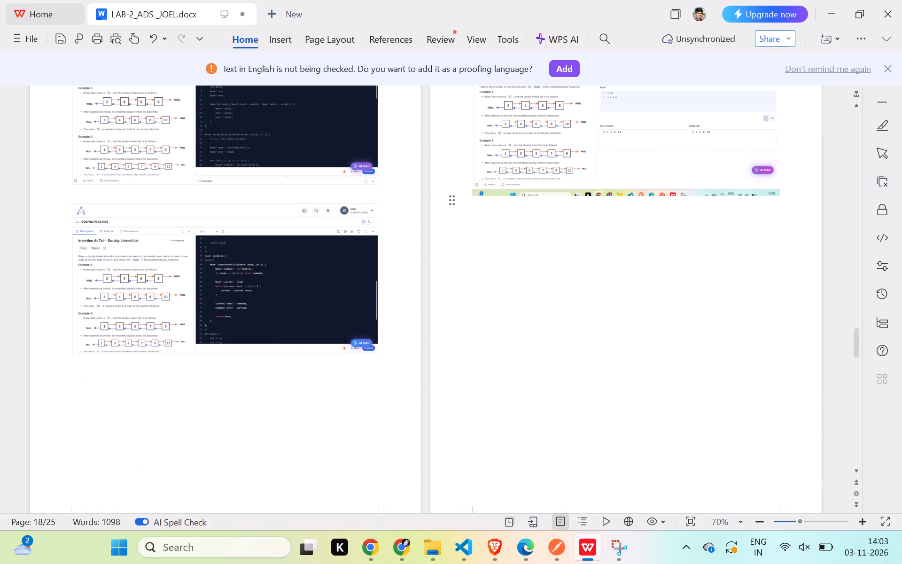
Switch to Chrome and capture a screenshot of the Insert Before Kth Node page with its description and first lines of code.
{"action": "key", "text": "alt+Tab"}
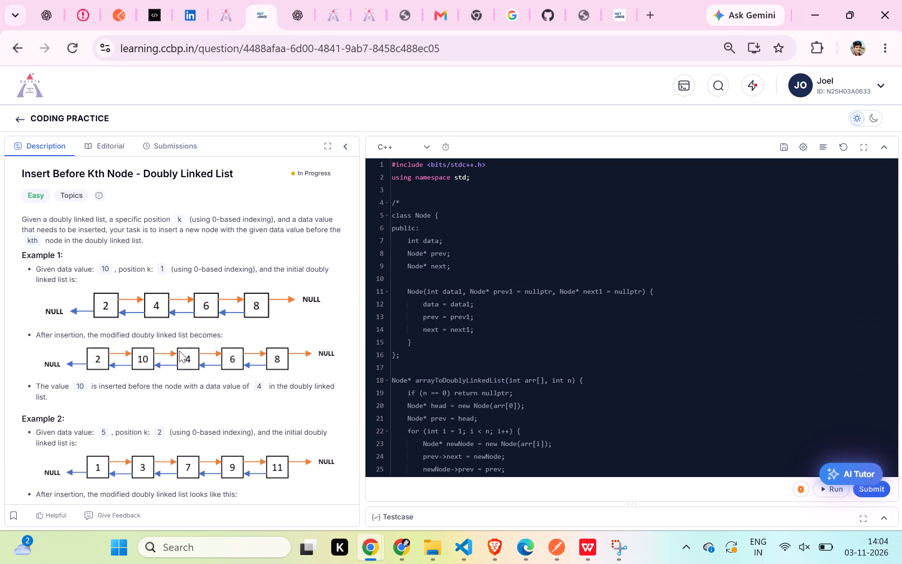
{"action": "scroll", "coordinate": [482, 294], "scroll_direction": "up", "scroll_amount": 3}
{"action": "key", "text": "shift+super+s"}
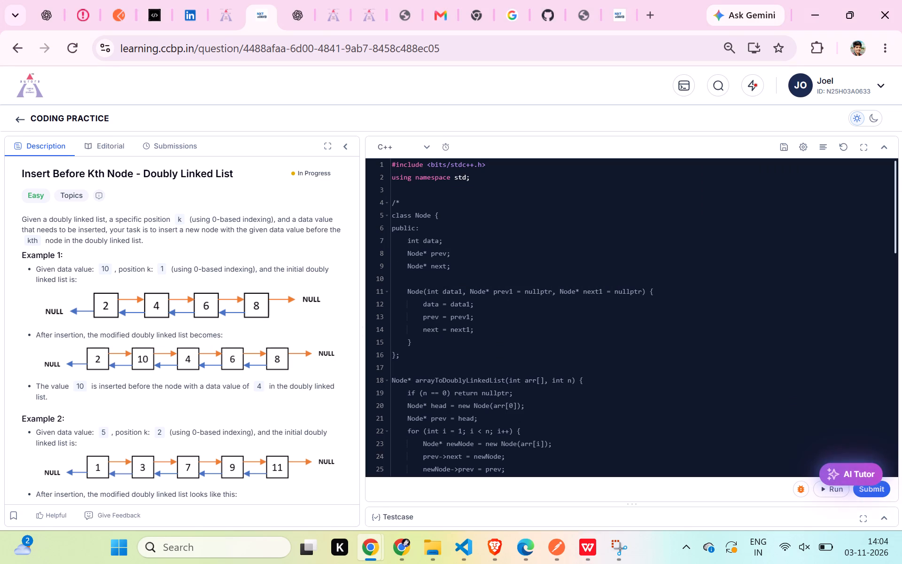
{"action": "left_click_drag", "start_coordinate": [0, 67], "coordinate": [19, 74]}
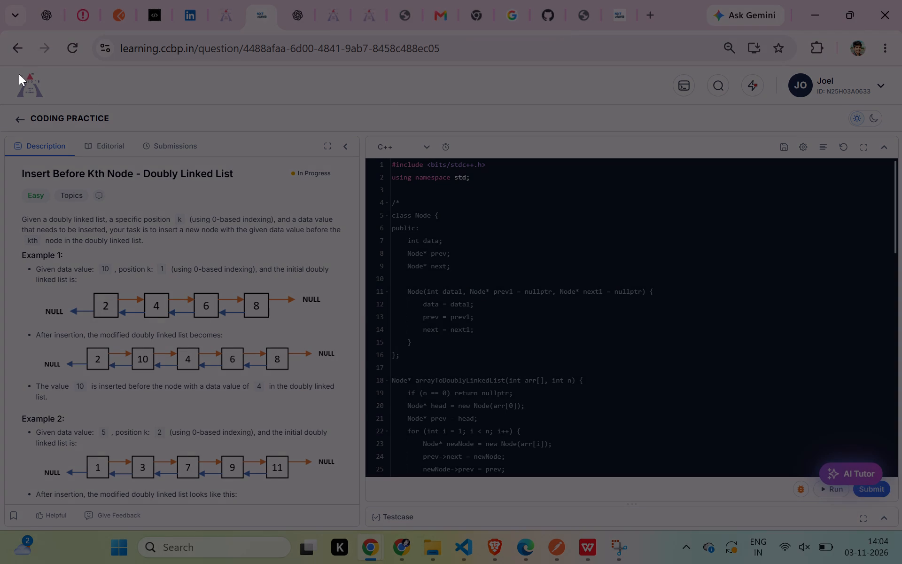
{"action": "left_click_drag", "start_coordinate": [19, 74], "coordinate": [901, 528]}
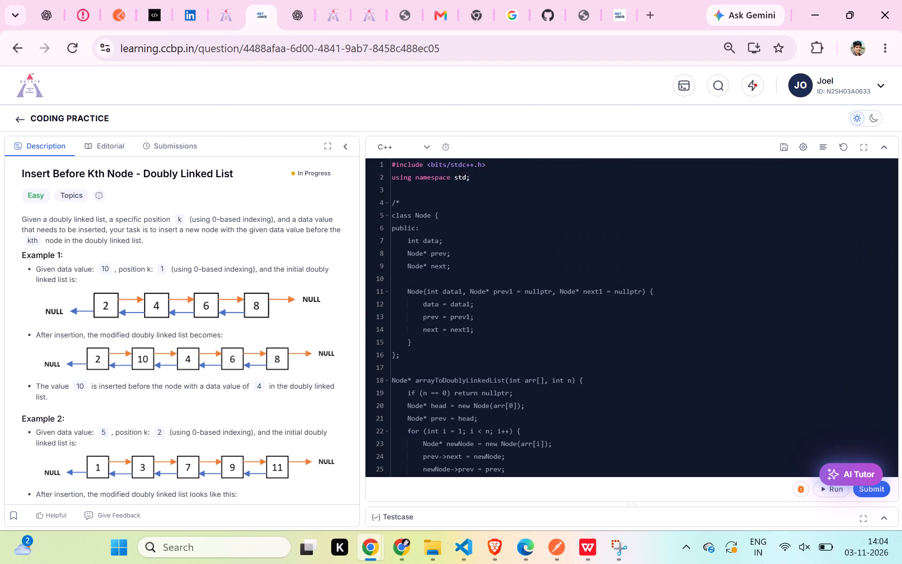
{"action": "left_click", "coordinate": [796, 385]}
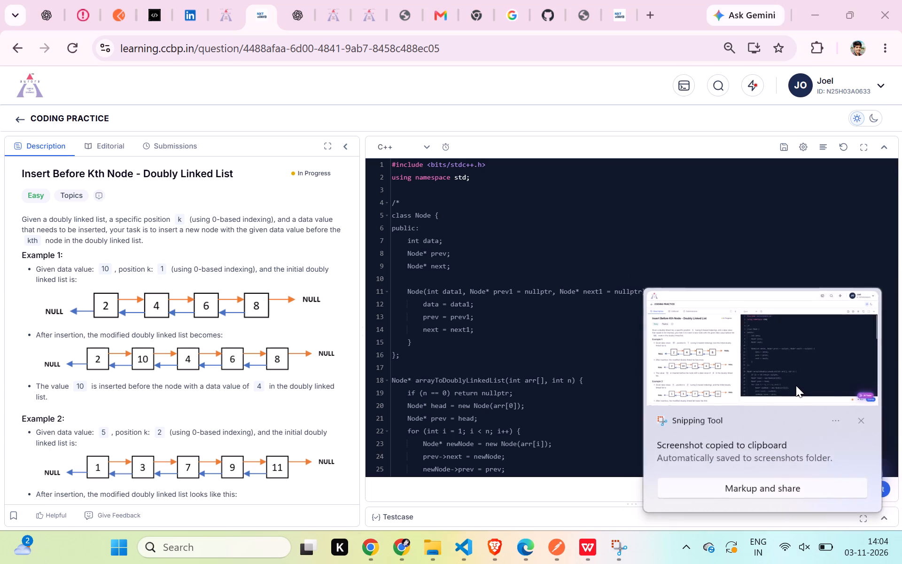
{"action": "left_click", "coordinate": [749, 235]}
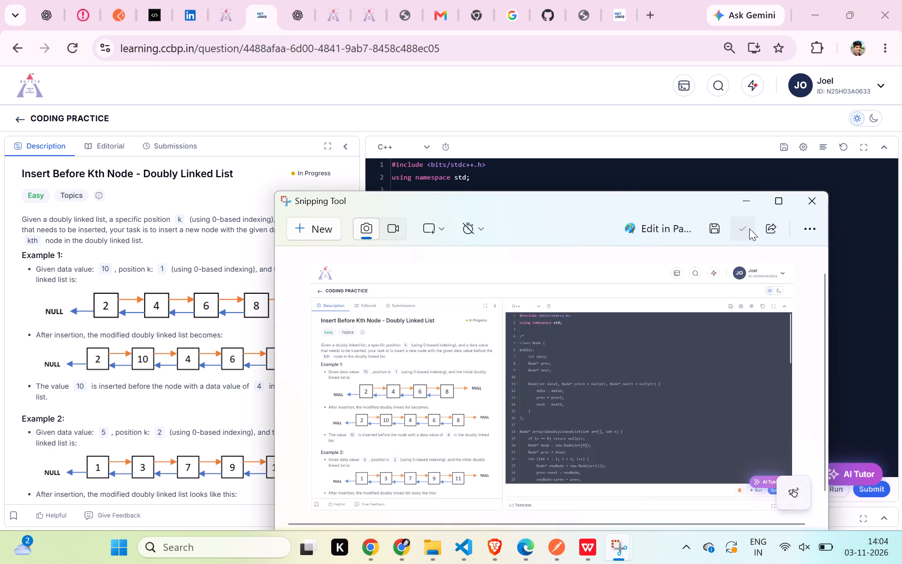
{"action": "left_click", "coordinate": [749, 197]}
Paste the Insert Before Kth Node screenshot into the WPS Office report, three lines below the Insertion At Tail output screenshot.
{"action": "key", "text": "alt+Tab"}
{"action": "key", "text": "alt+Tab"}
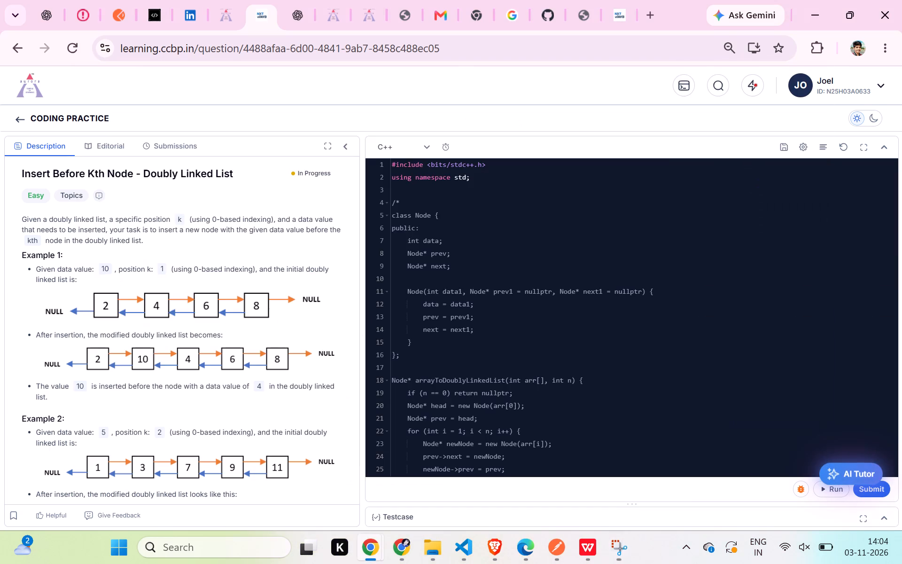
{"action": "key", "text": "alt+Tab"}
{"action": "key", "text": "alt+Tab"}
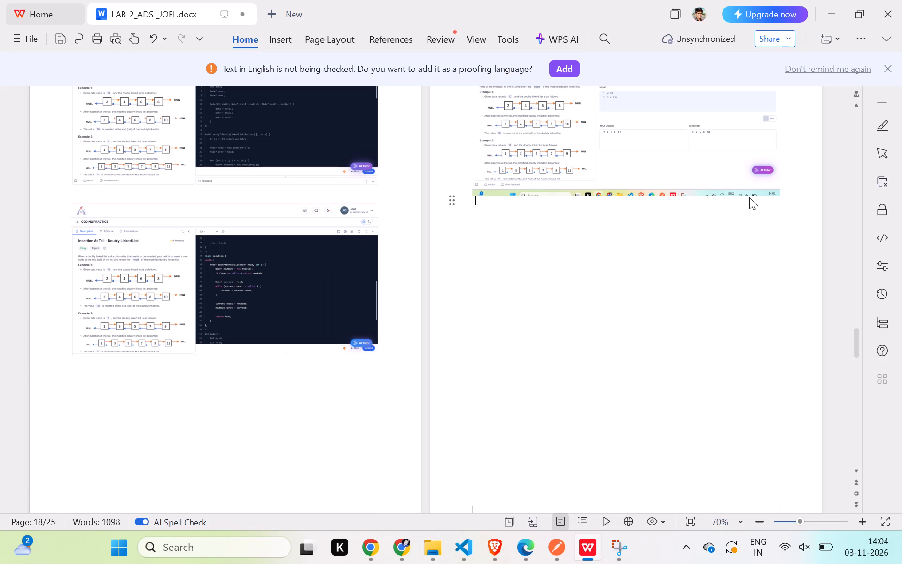
{"action": "key", "text": "Return"}
{"action": "key", "text": "Return"}
{"action": "key", "text": "Return"}
{"action": "key", "text": "ctrl+v"}
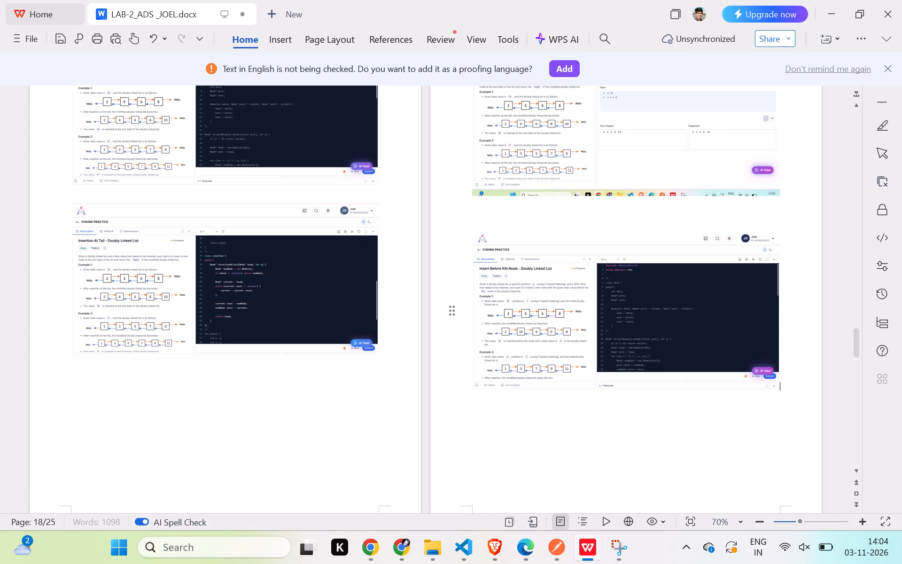
Switch to Chrome and capture a screenshot of the Insert Before Kth Node page with the code from class solution, line 31, onward.
{"action": "key", "text": "alt+Tab"}
{"action": "key", "text": "alt+Tab"}
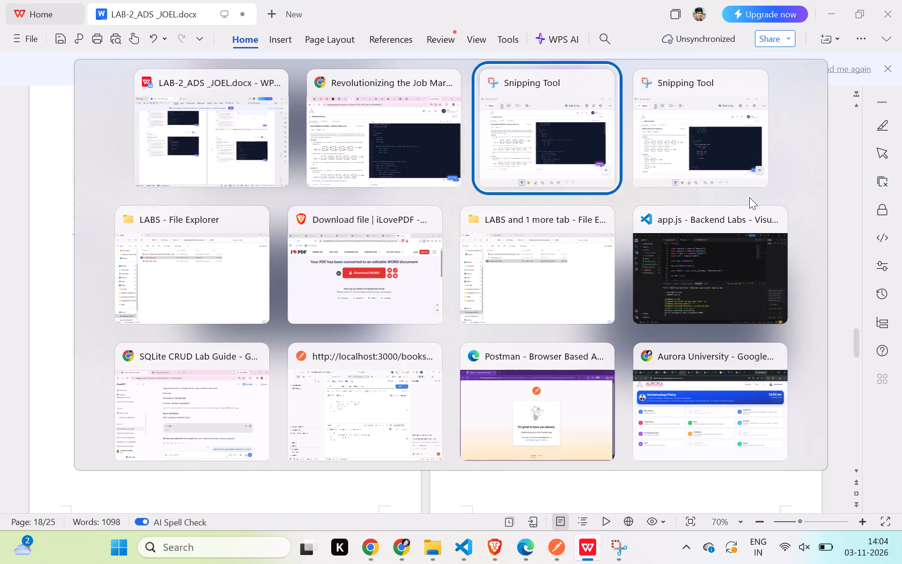
{"action": "key", "text": "alt+Tab"}
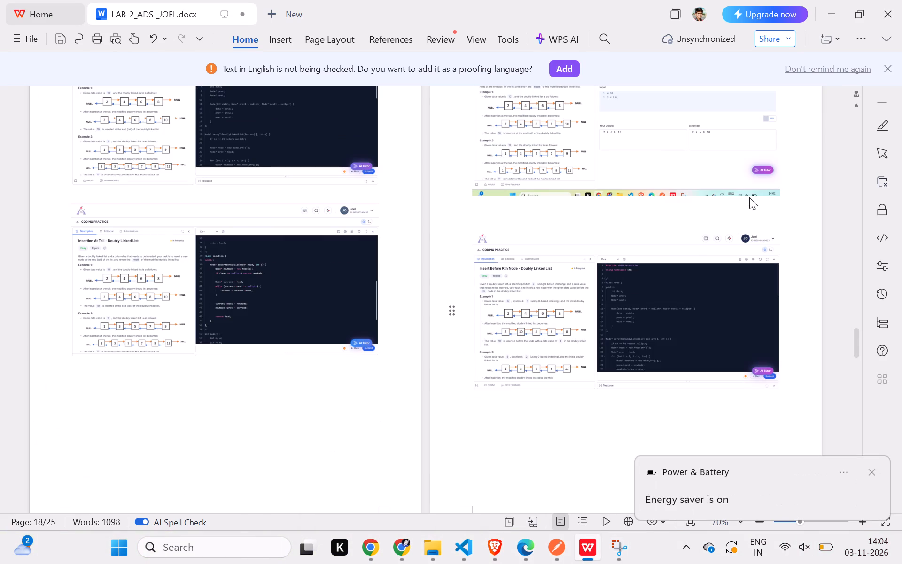
{"action": "key", "text": "alt+Tab"}
{"action": "key", "text": "alt+Tab"}
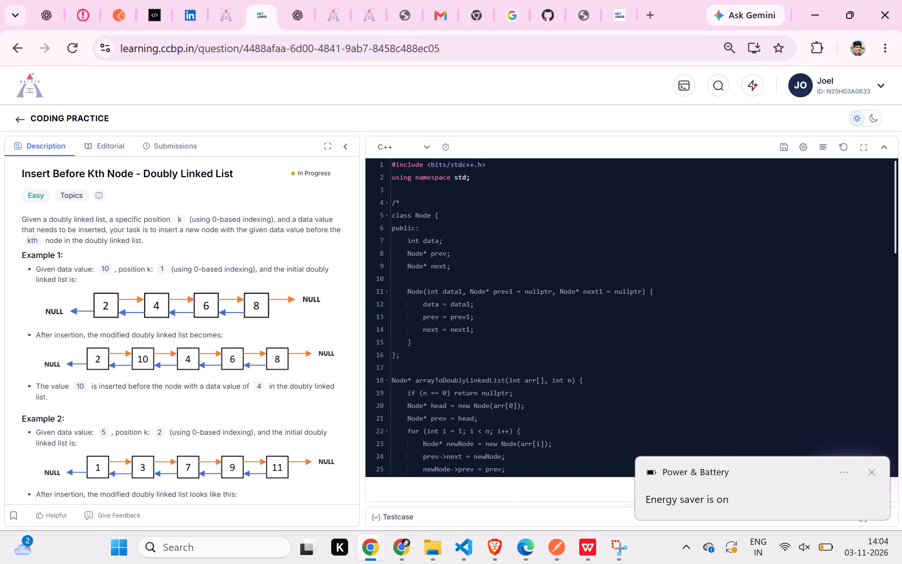
{"action": "scroll", "coordinate": [423, 369], "scroll_direction": "down", "scroll_amount": 6}
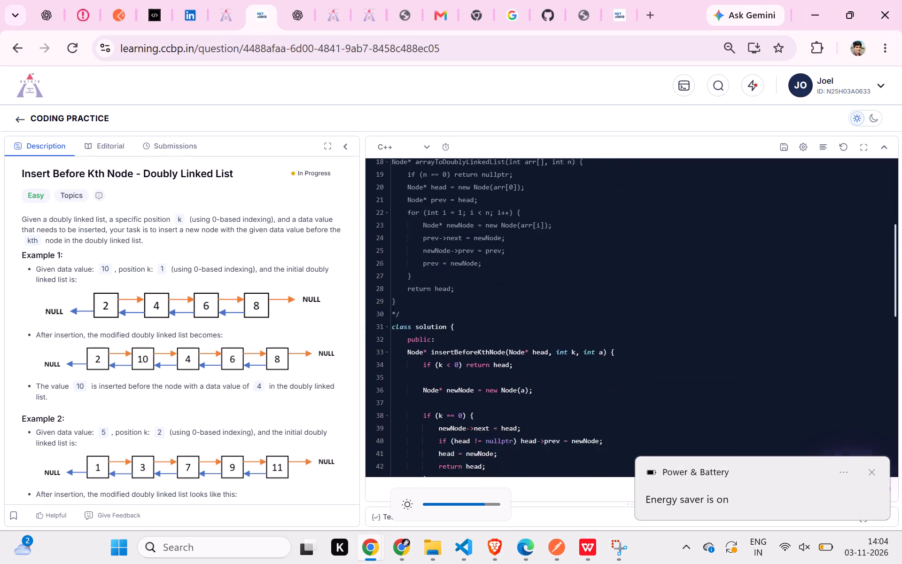
{"action": "scroll", "coordinate": [423, 369], "scroll_direction": "down", "scroll_amount": 3}
{"action": "scroll", "coordinate": [423, 369], "scroll_direction": "up", "scroll_amount": 1}
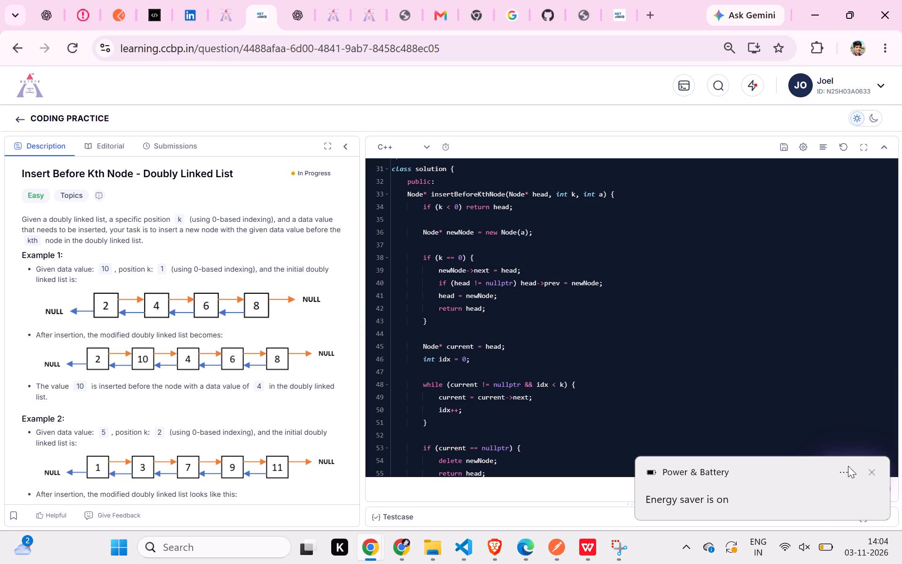
{"action": "left_click", "coordinate": [872, 468]}
{"action": "key", "text": "shift+super+s"}
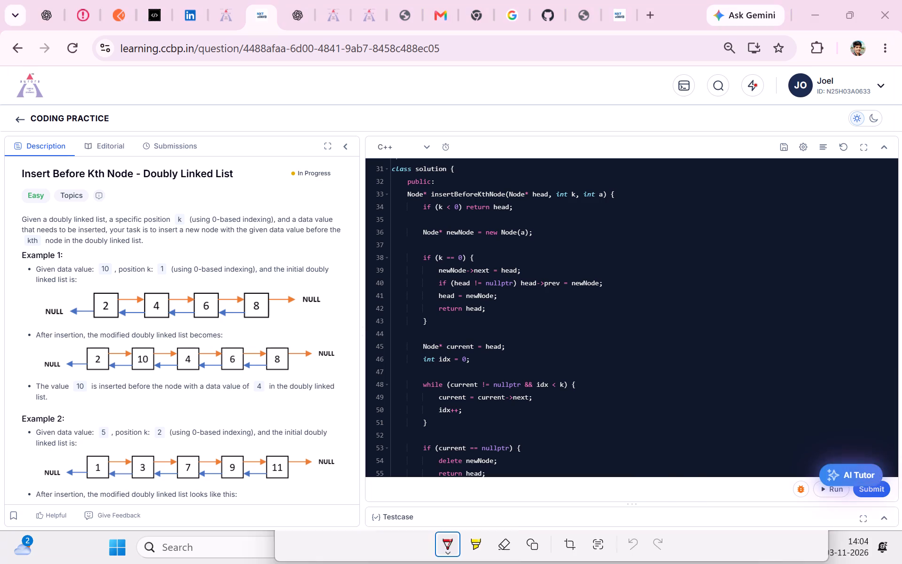
{"action": "left_click_drag", "start_coordinate": [0, 65], "coordinate": [898, 538]}
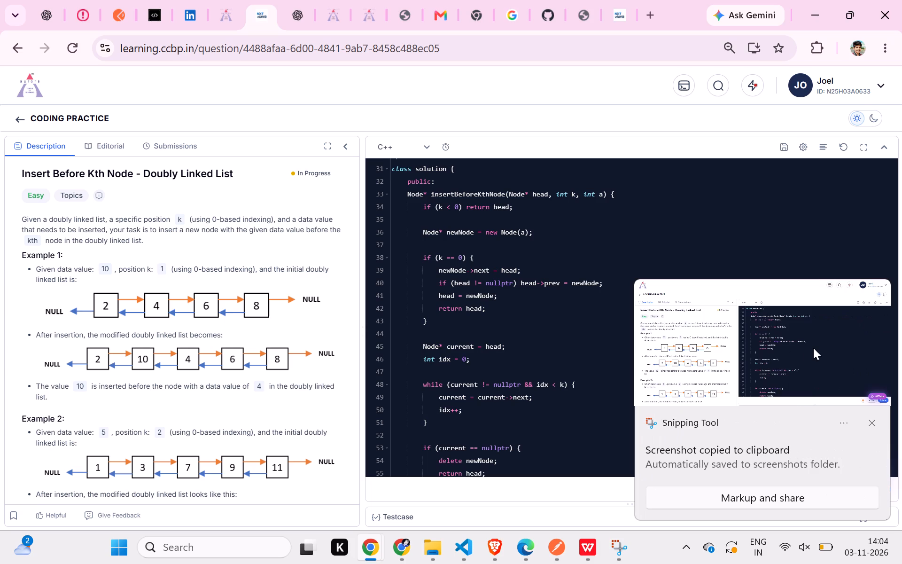
{"action": "left_click", "coordinate": [813, 348]}
{"action": "left_click", "coordinate": [750, 233]}
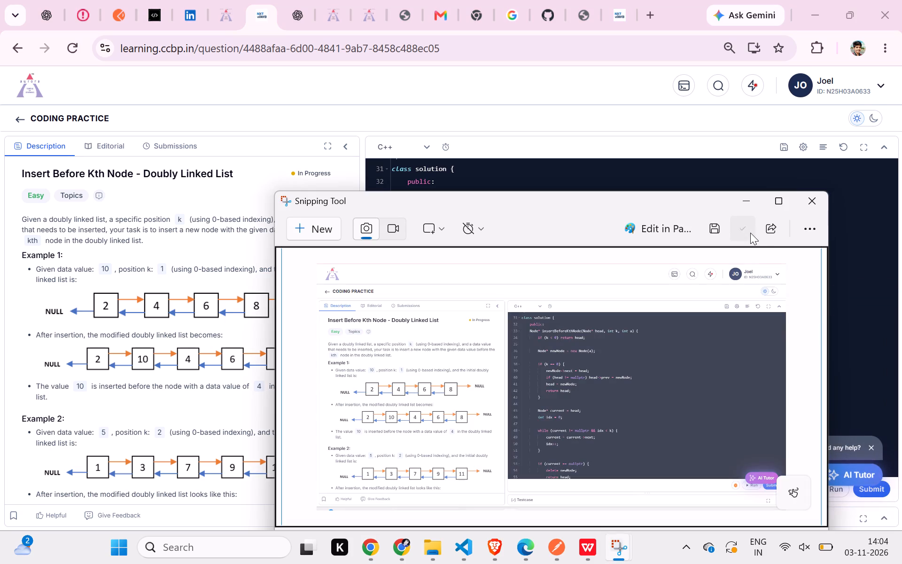
{"action": "left_click", "coordinate": [747, 215]}
{"action": "left_click", "coordinate": [748, 206]}
Switch to WPS Office and paste the class solution screenshot after the first Insert Before Kth Node screenshot in the LAB-2 report.
{"action": "key", "text": "alt+Tab"}
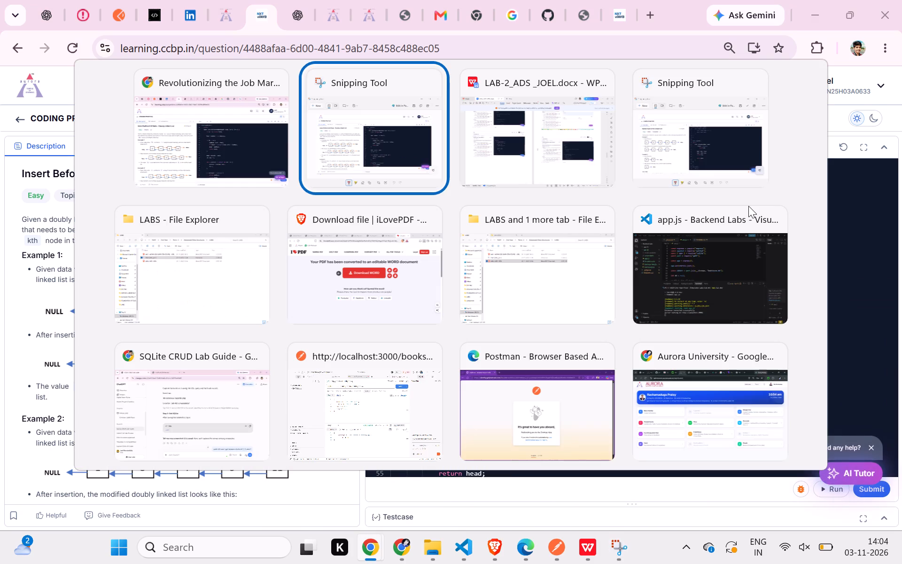
{"action": "key", "text": "alt+Tab"}
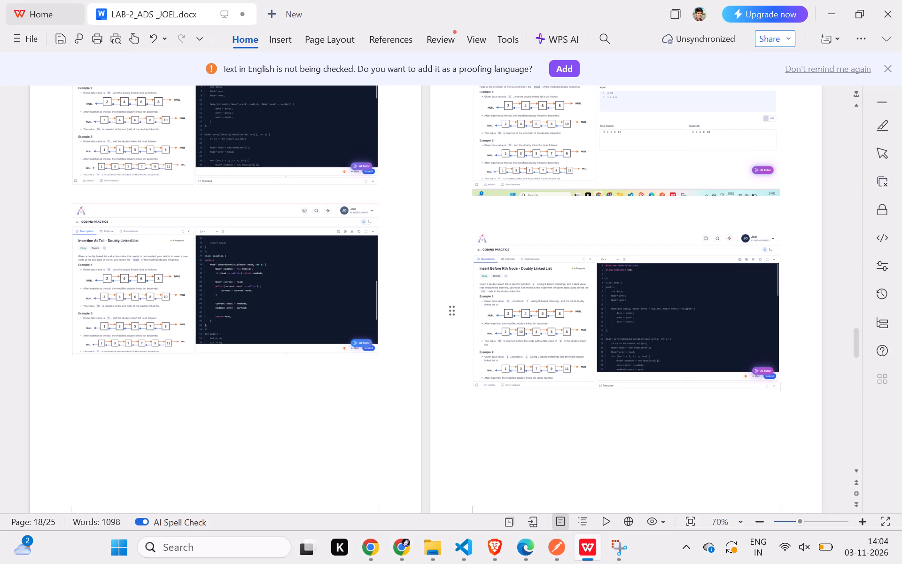
{"action": "key", "text": "ctrl+v"}
{"action": "scroll", "coordinate": [786, 326], "scroll_direction": "down", "scroll_amount": 1}
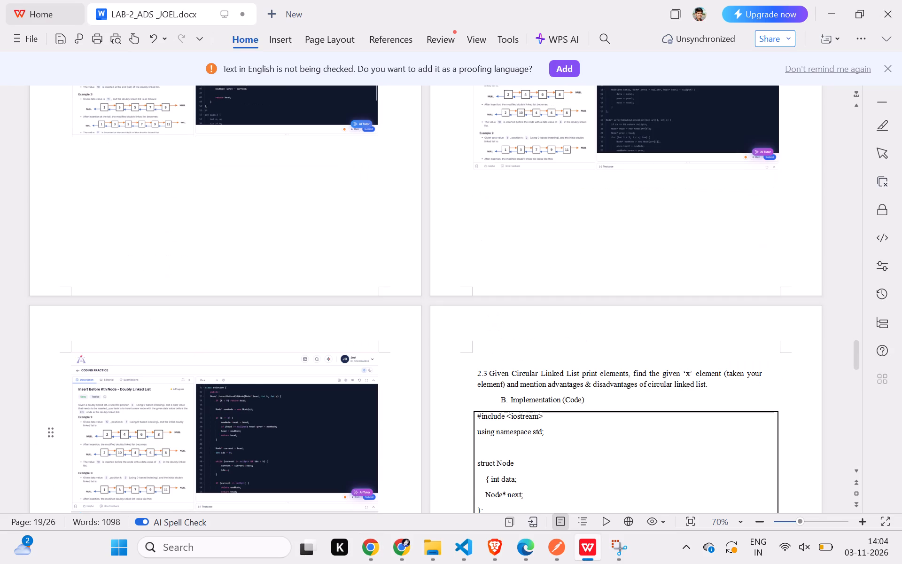
{"action": "scroll", "coordinate": [786, 326], "scroll_direction": "down", "scroll_amount": 2}
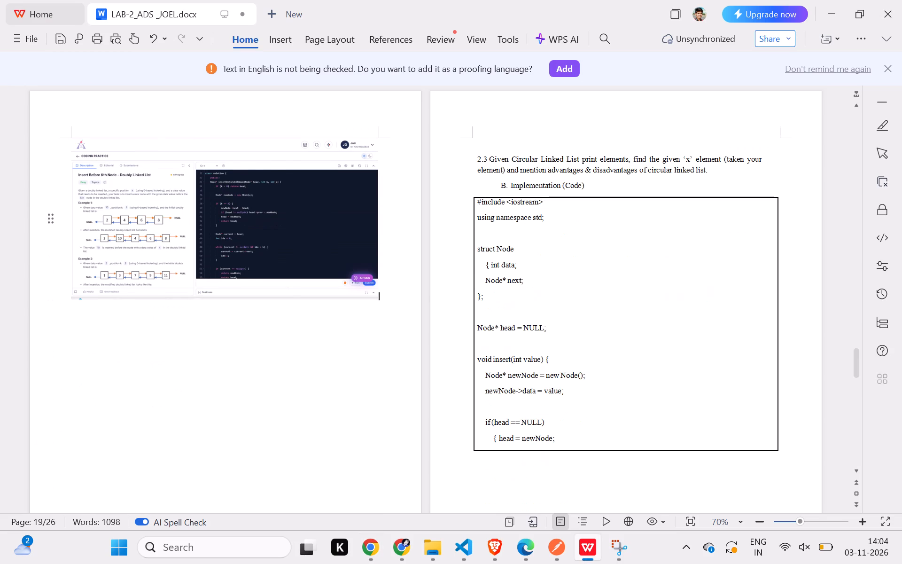
Switch to the Matrix Properties quiz in Chrome and submit "2 × 3 matrix" as the matrix whose determinant is not defined.
{"action": "key", "text": "alt+Tab"}
{"action": "left_click", "coordinate": [623, 0]}
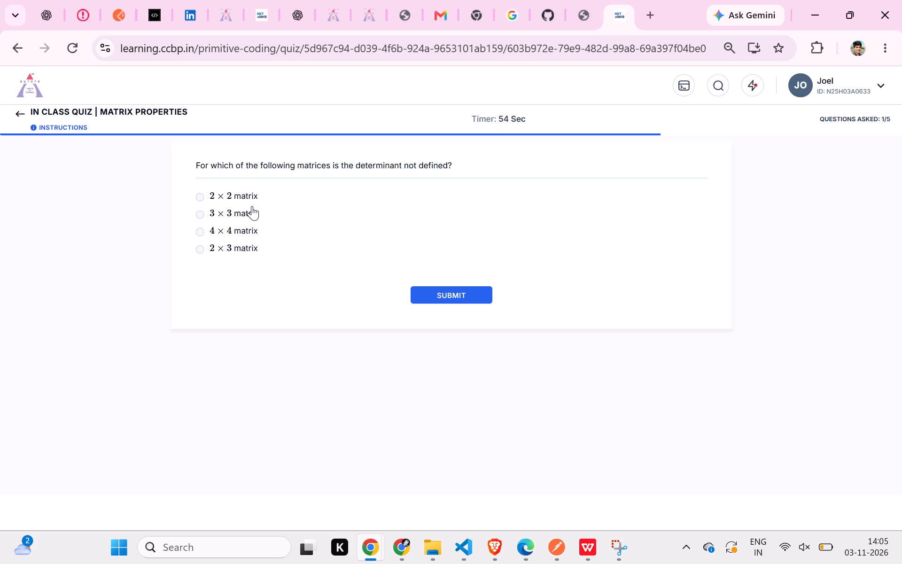
{"action": "left_click", "coordinate": [258, 245]}
{"action": "left_click", "coordinate": [454, 301]}
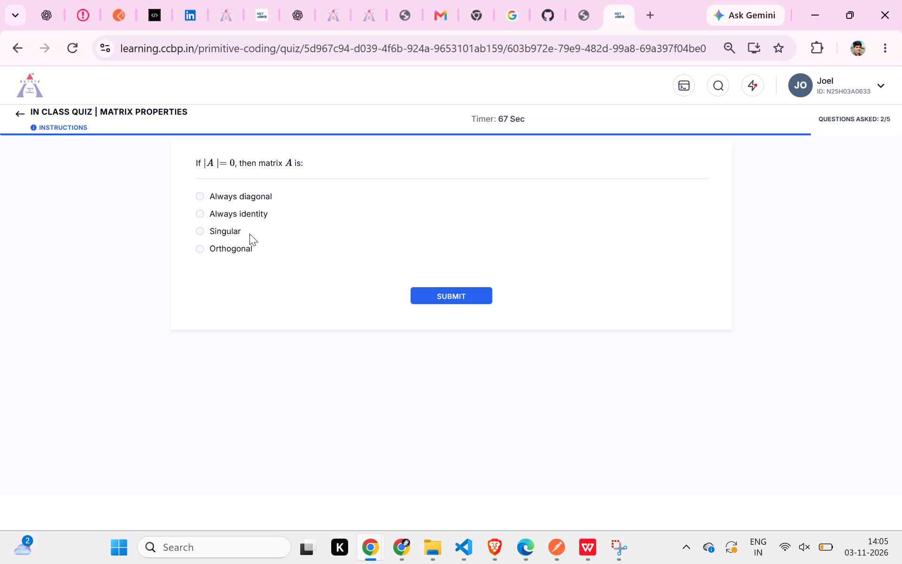
Submit "Singular" as the answer to the second quiz question about matrix A with |A| = 0.
{"action": "left_click", "coordinate": [220, 233]}
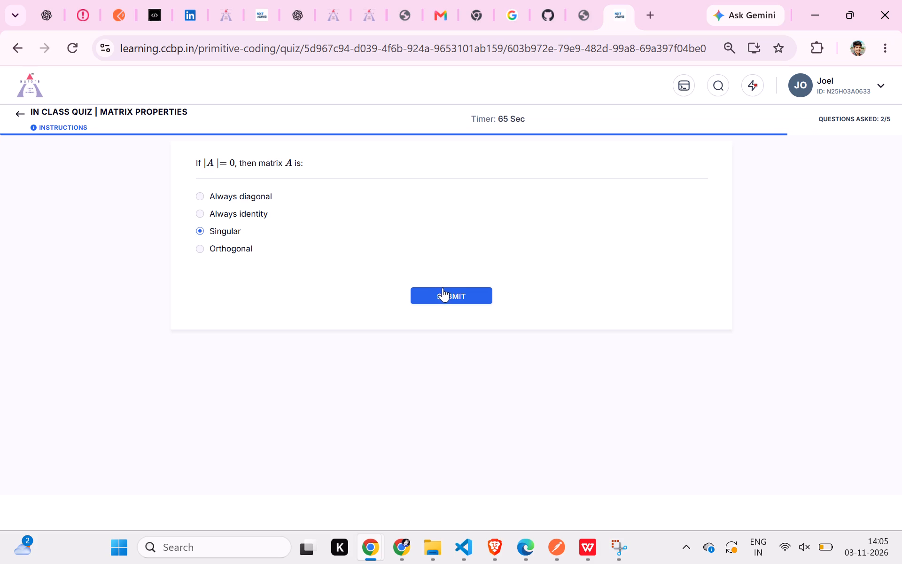
{"action": "left_click", "coordinate": [441, 288]}
Switch to the LAB-2 report in WPS Office and review the doubly linked list screenshots from Insertion at Head through Insert Before Kth Node.
{"action": "left_click", "coordinate": [587, 552]}
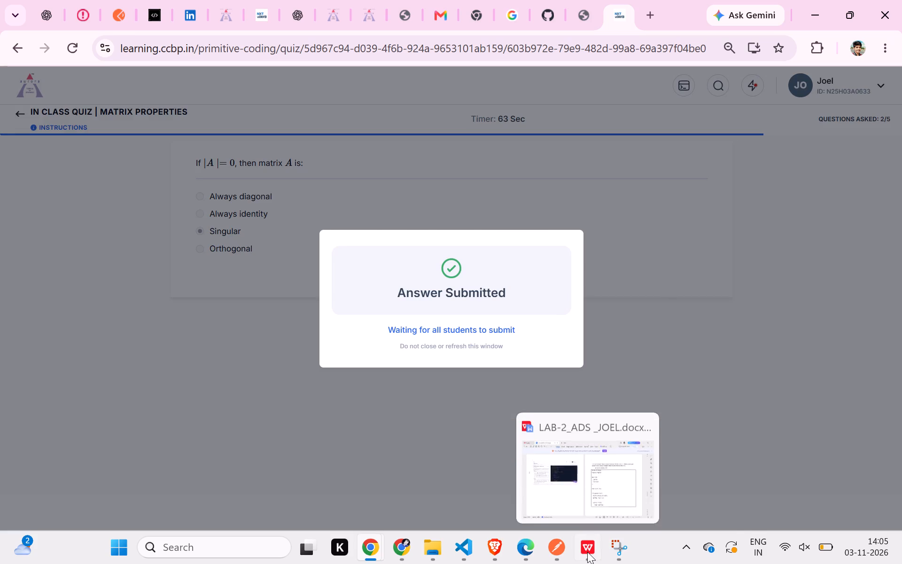
{"action": "scroll", "coordinate": [373, 316], "scroll_direction": "up", "scroll_amount": 1}
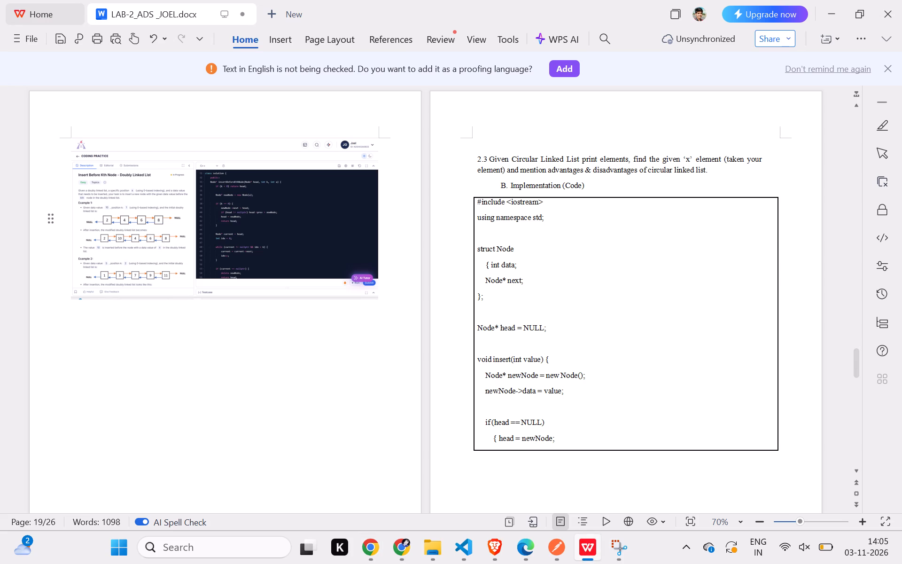
{"action": "scroll", "coordinate": [373, 316], "scroll_direction": "up", "scroll_amount": 4}
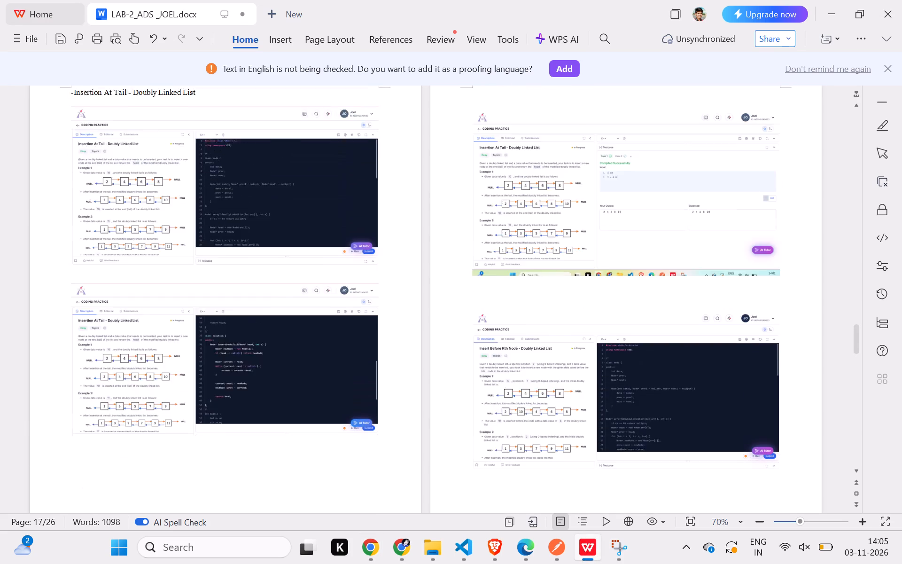
{"action": "scroll", "coordinate": [373, 316], "scroll_direction": "up", "scroll_amount": 3}
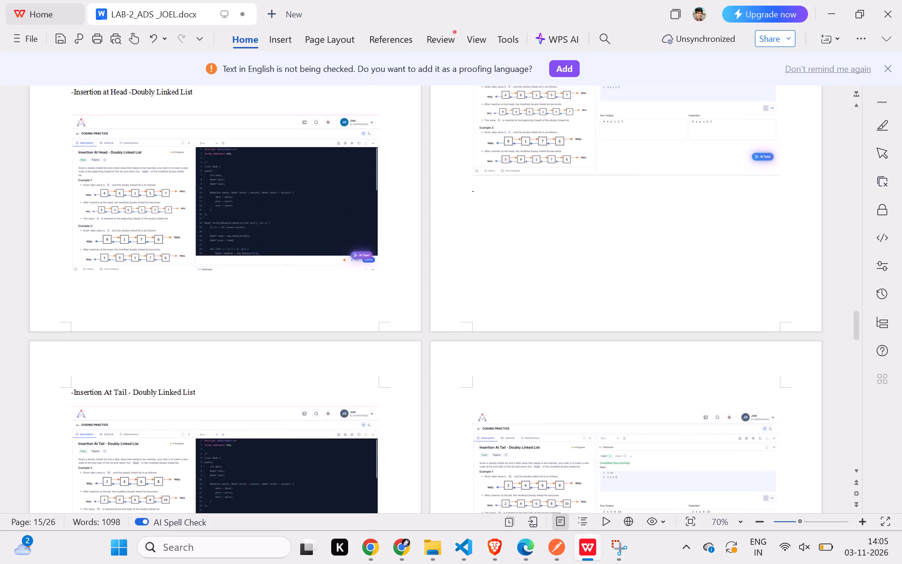
{"action": "scroll", "coordinate": [373, 316], "scroll_direction": "up", "scroll_amount": 1}
{"action": "scroll", "coordinate": [373, 316], "scroll_direction": "down", "scroll_amount": 3}
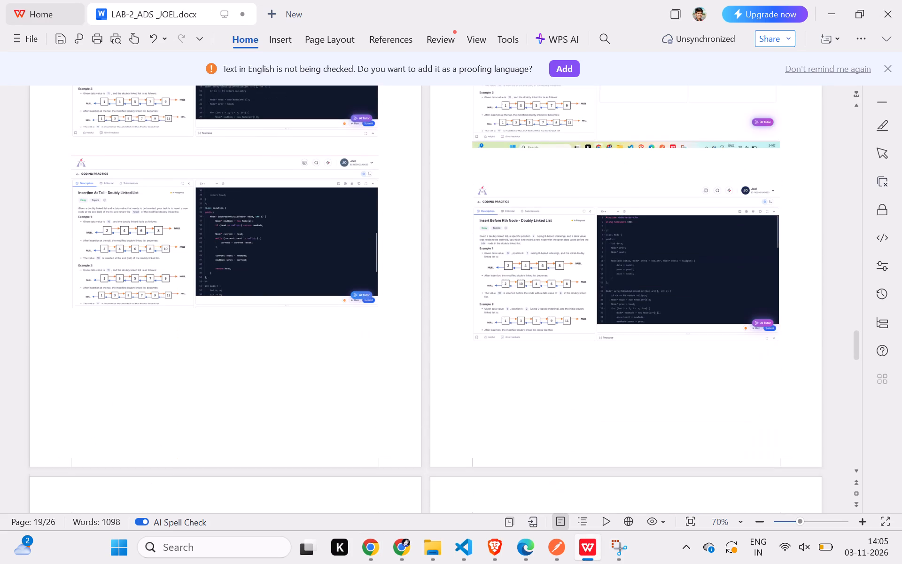
{"action": "scroll", "coordinate": [373, 316], "scroll_direction": "down", "scroll_amount": 5}
{"action": "scroll", "coordinate": [373, 316], "scroll_direction": "up", "scroll_amount": 1}
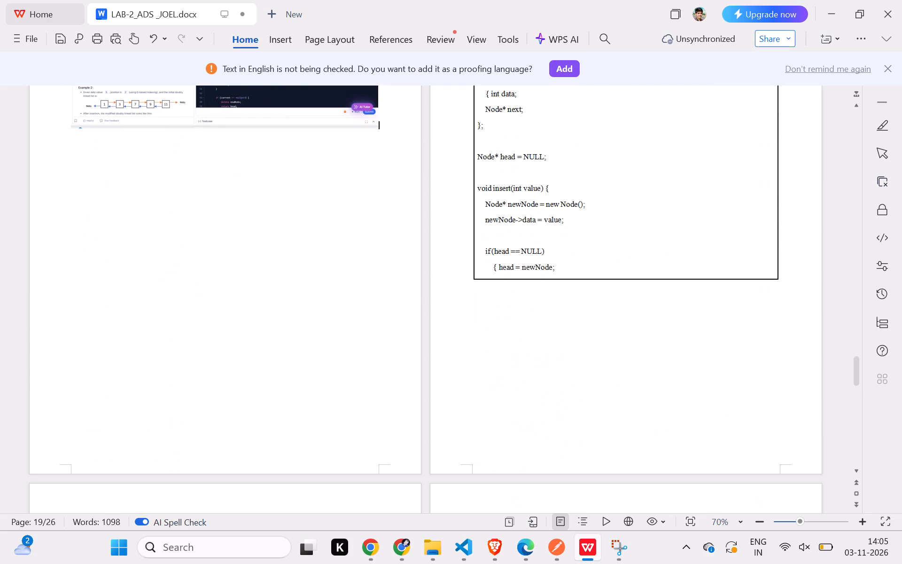
{"action": "scroll", "coordinate": [373, 316], "scroll_direction": "up", "scroll_amount": 6}
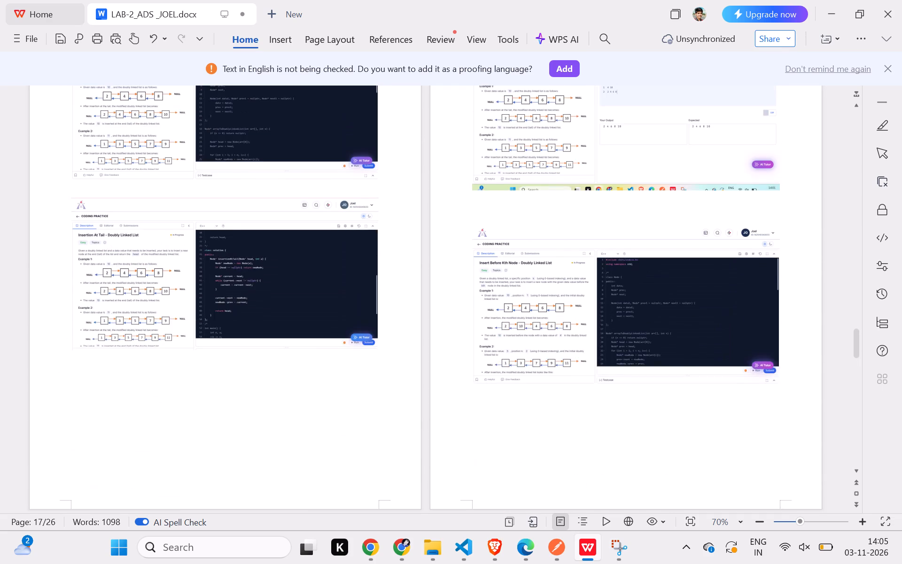
{"action": "scroll", "coordinate": [373, 316], "scroll_direction": "up", "scroll_amount": 2}
{"action": "scroll", "coordinate": [373, 316], "scroll_direction": "down", "scroll_amount": 4}
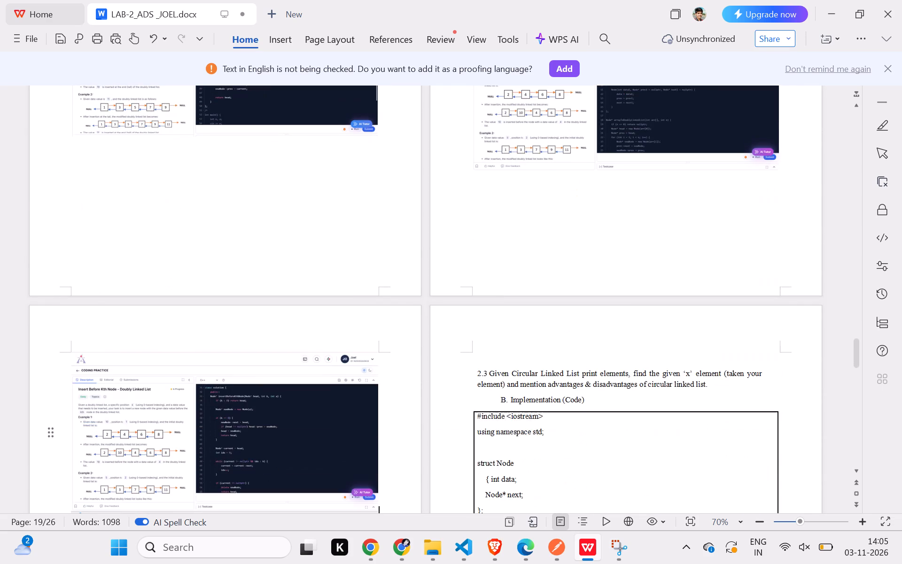
{"action": "scroll", "coordinate": [373, 316], "scroll_direction": "down", "scroll_amount": 1}
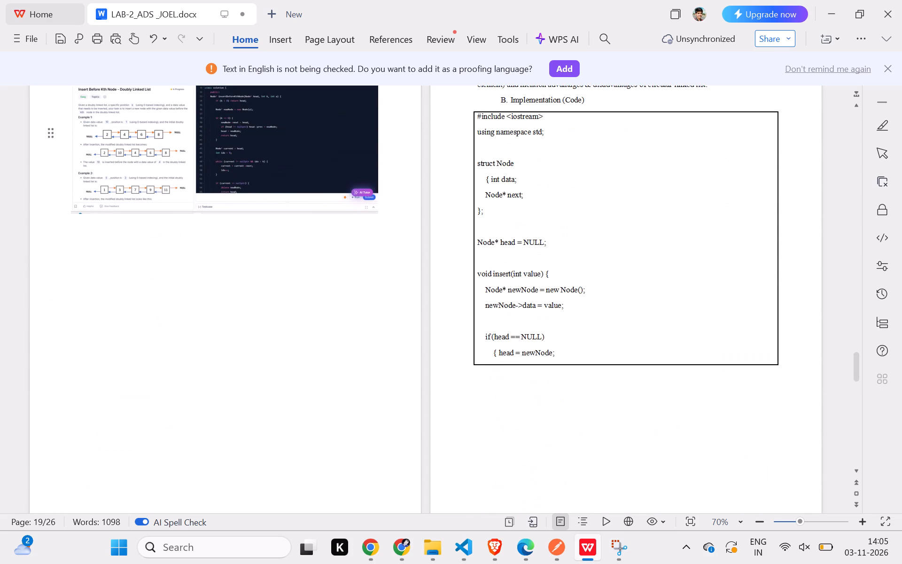
Copy the Insert Before Kth Node class solution screenshot again from Snipping Tool and return to the LAB-2 report.
{"action": "left_click", "coordinate": [624, 553]}
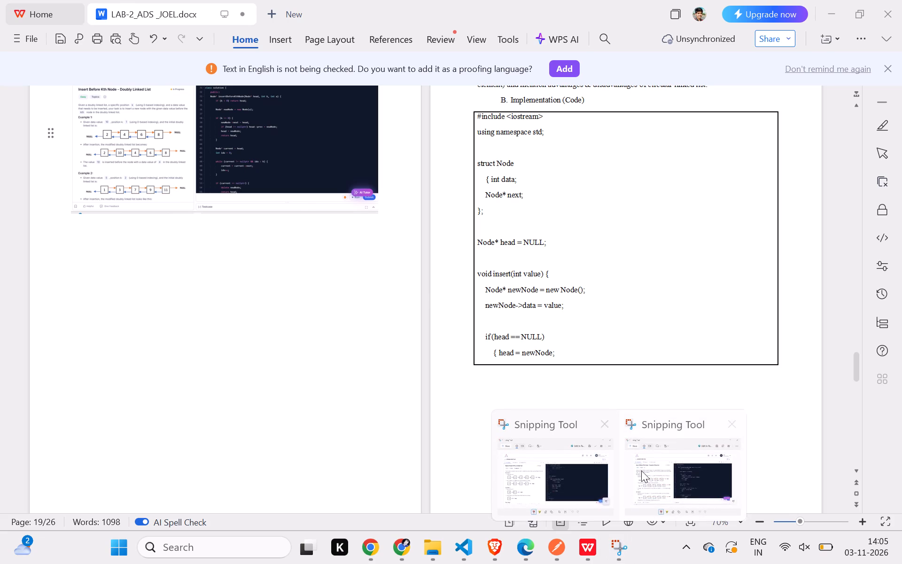
{"action": "left_click", "coordinate": [677, 476]}
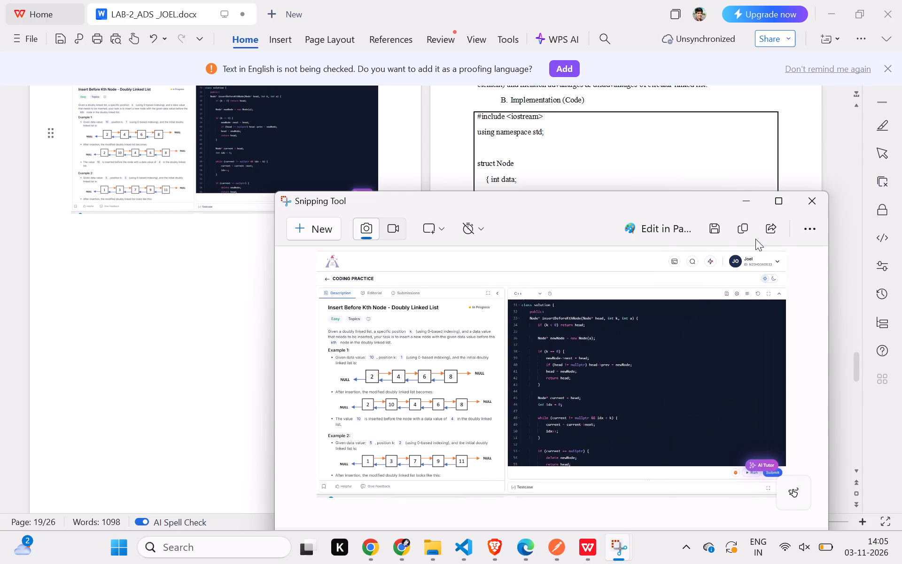
{"action": "left_click", "coordinate": [732, 230]}
{"action": "left_click", "coordinate": [744, 203]}
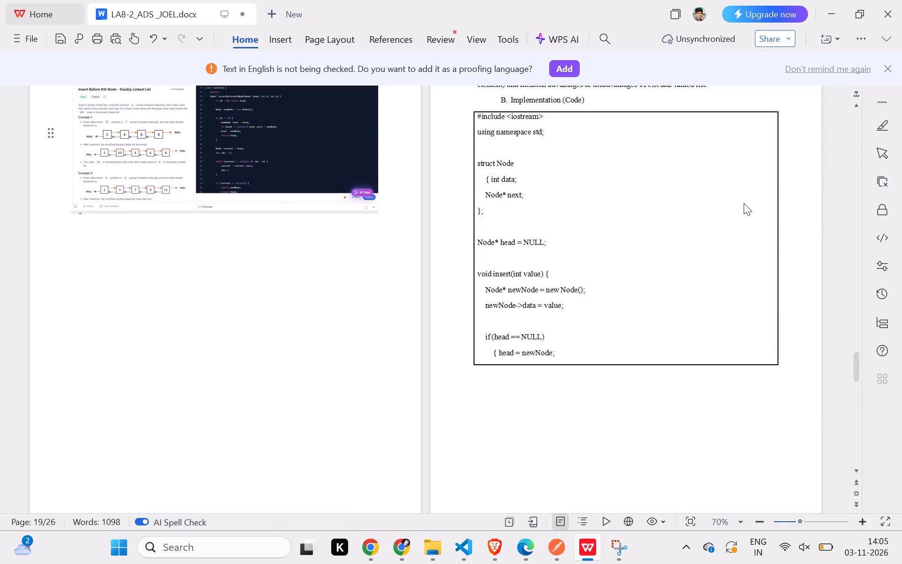